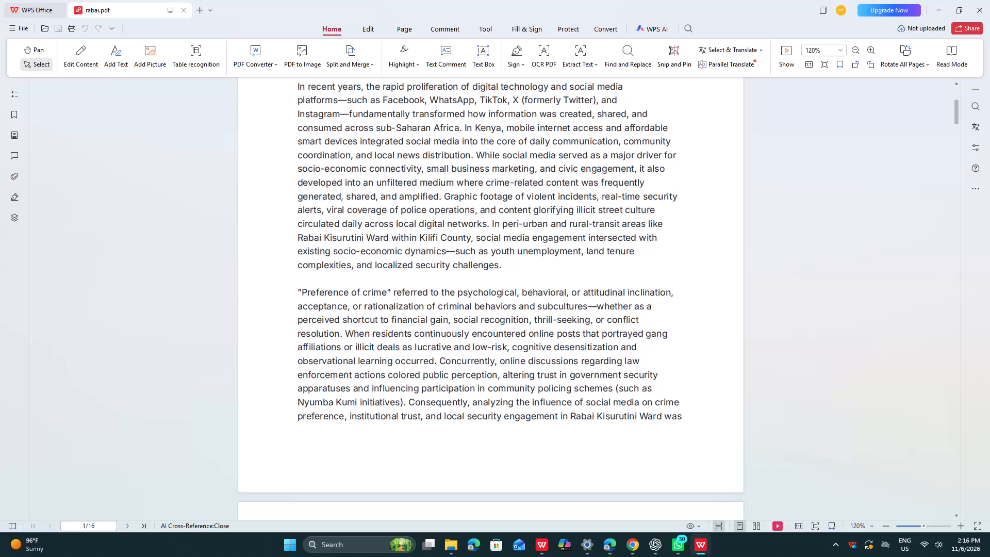
Read through the research report from the Chapter 1 background to the References on the last page.
scroll(466, 300, down, 17)
scroll(466, 300, down, 14)
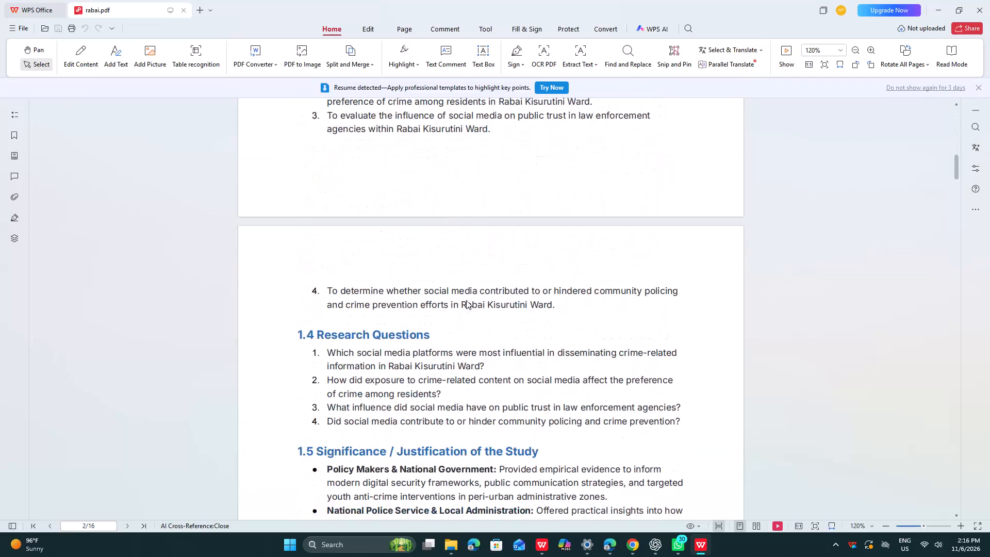
scroll(466, 300, down, 15)
scroll(466, 300, down, 15)
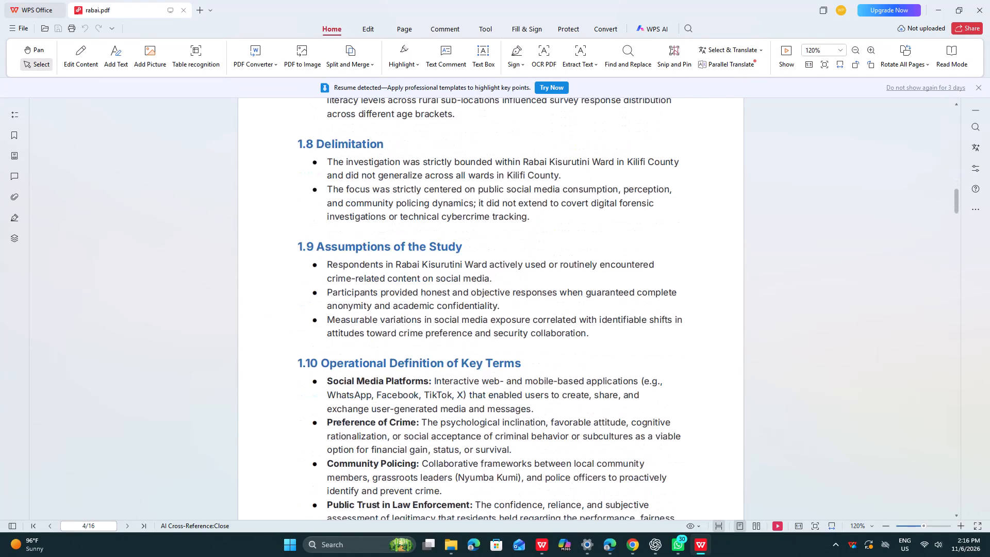
scroll(492, 269, down, 8)
scroll(493, 269, down, 17)
scroll(493, 269, down, 7)
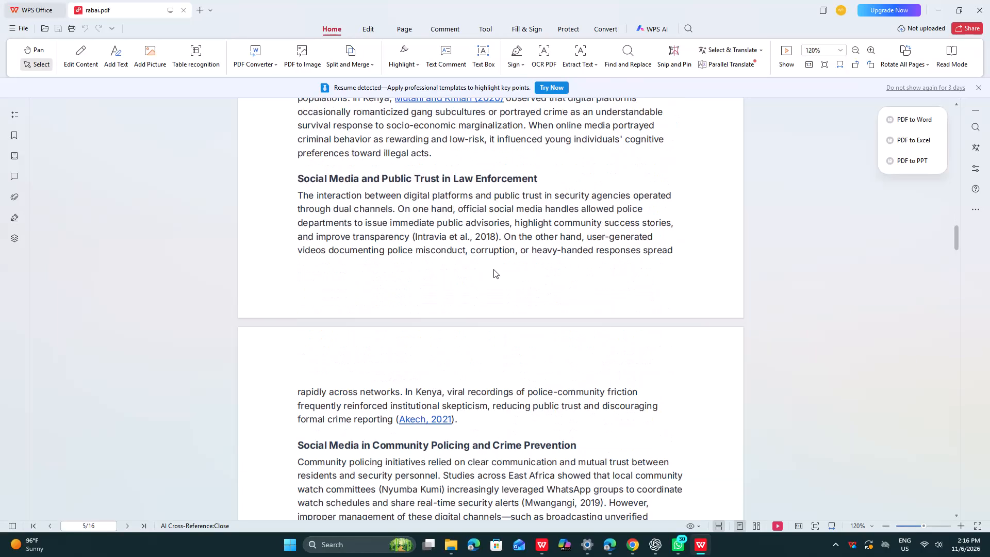
scroll(493, 270, down, 15)
scroll(493, 270, down, 15)
scroll(493, 270, down, 6)
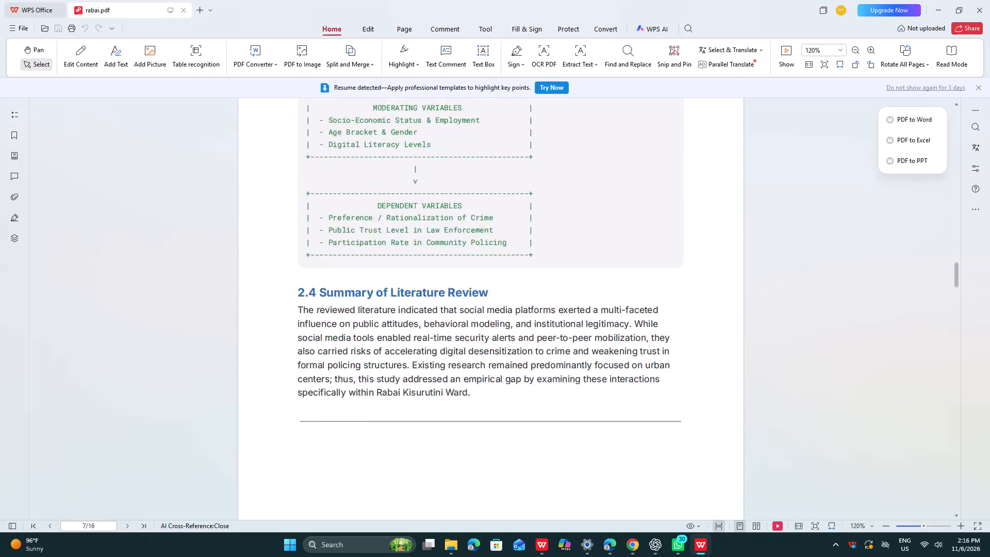
scroll(493, 270, down, 14)
scroll(493, 270, down, 19)
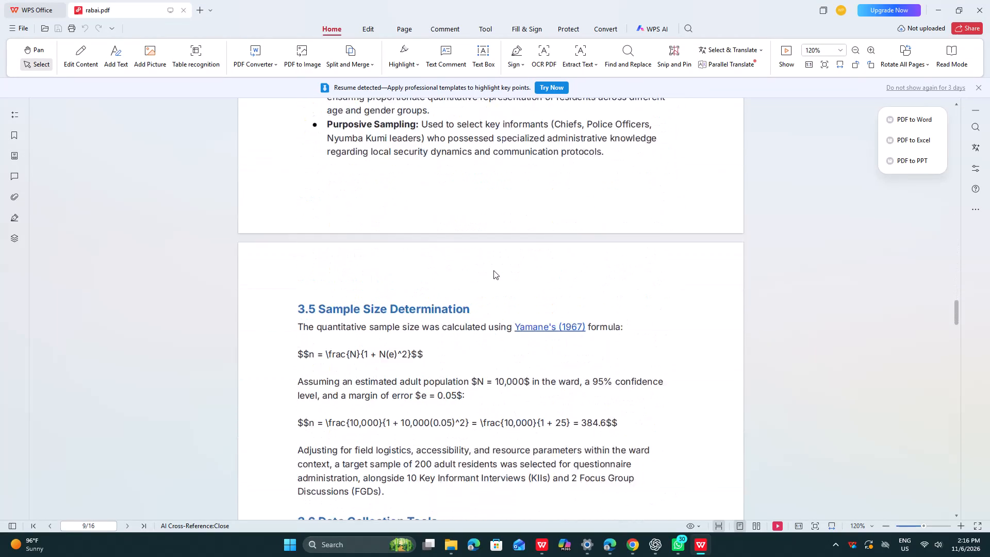
scroll(493, 270, down, 13)
scroll(493, 270, down, 18)
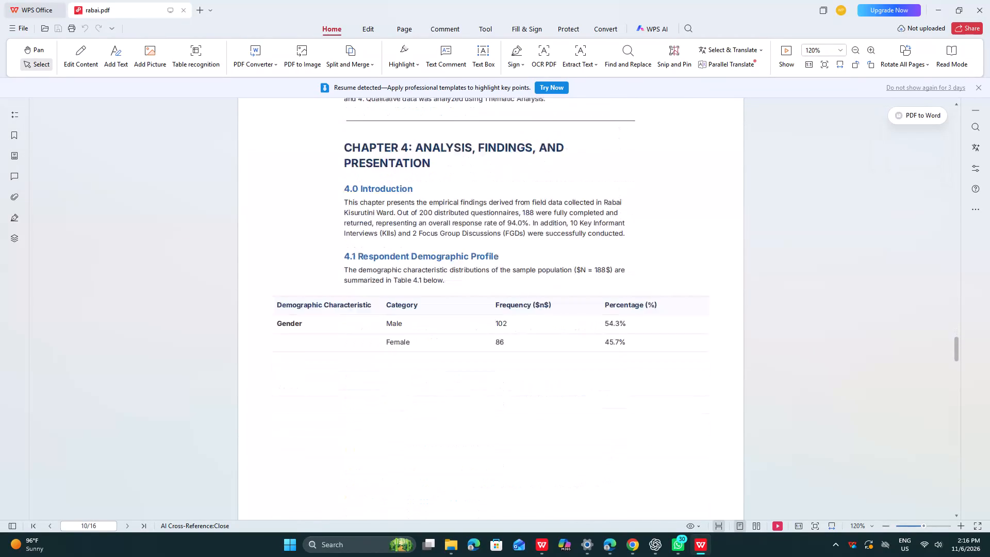
scroll(493, 270, down, 19)
scroll(493, 270, down, 8)
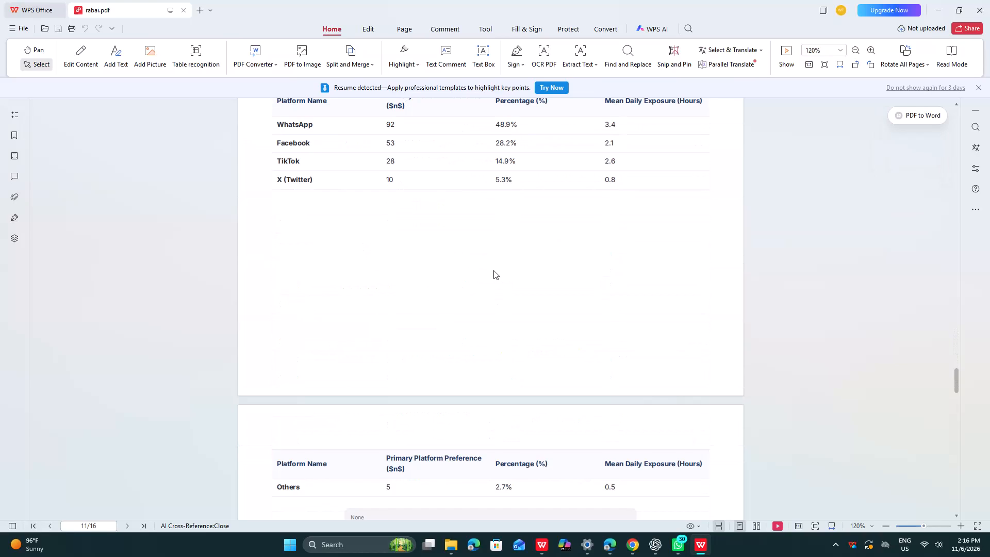
scroll(493, 270, down, 14)
scroll(493, 270, down, 15)
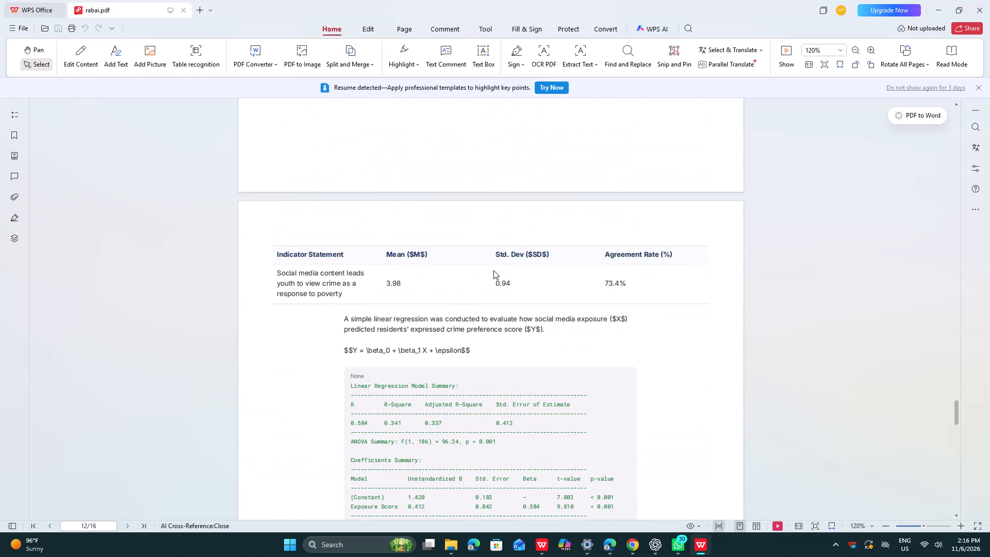
scroll(493, 270, down, 15)
scroll(493, 270, down, 15)
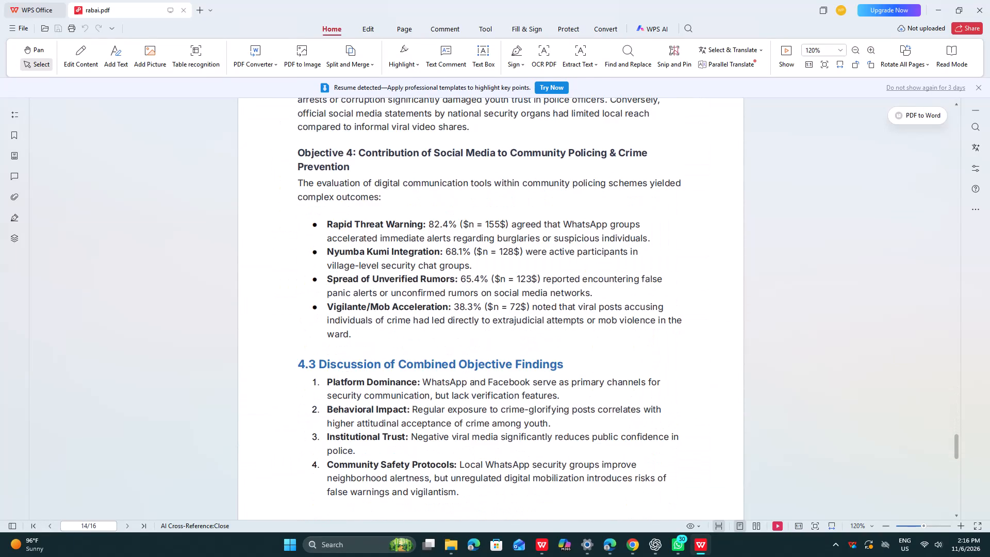
scroll(493, 270, down, 15)
scroll(493, 270, down, 14)
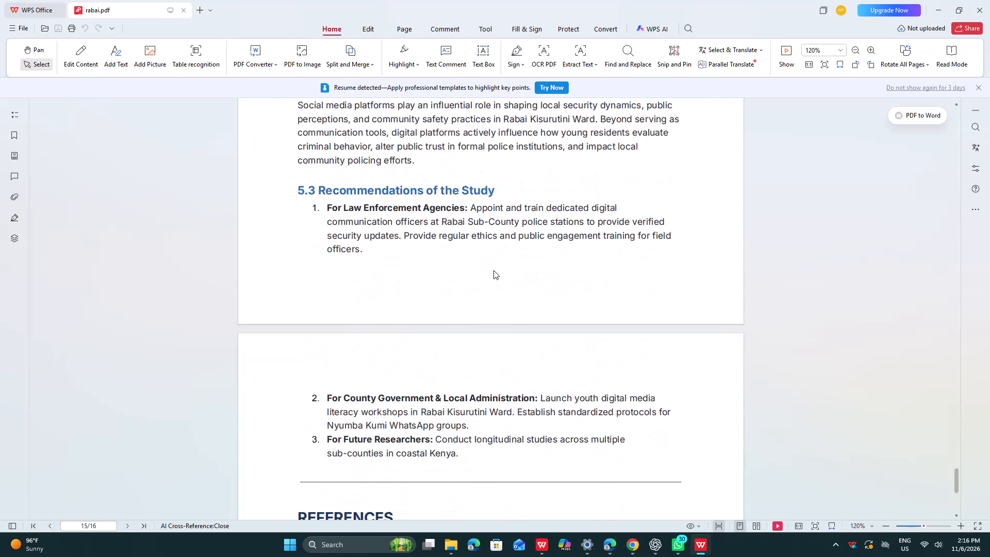
scroll(493, 270, down, 14)
scroll(493, 270, down, 7)
Review the report backwards from the References through the Chapter 4 findings tables to the Chapter 3 methodology sections.
scroll(493, 270, up, 9)
middle_click(493, 270)
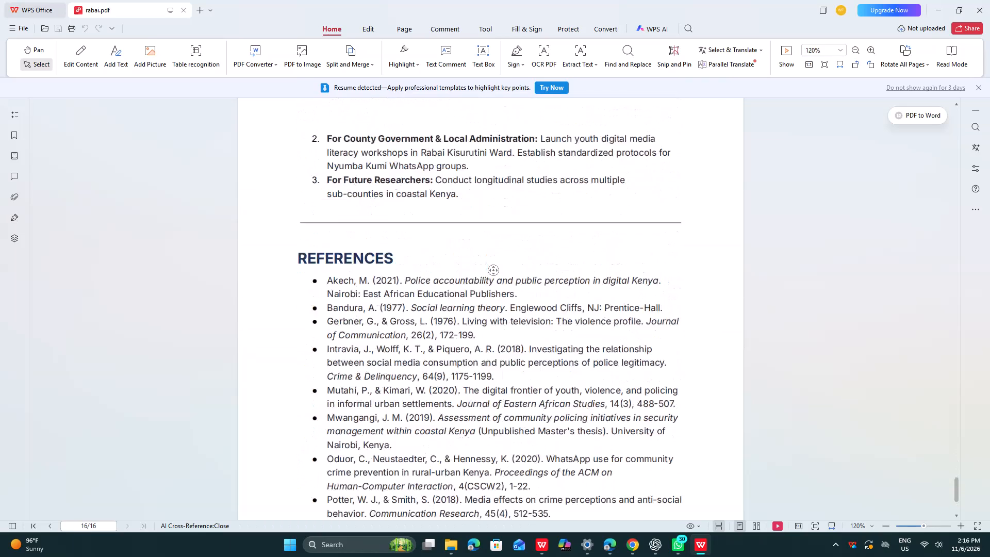
scroll(493, 270, up, 20)
scroll(493, 270, up, 17)
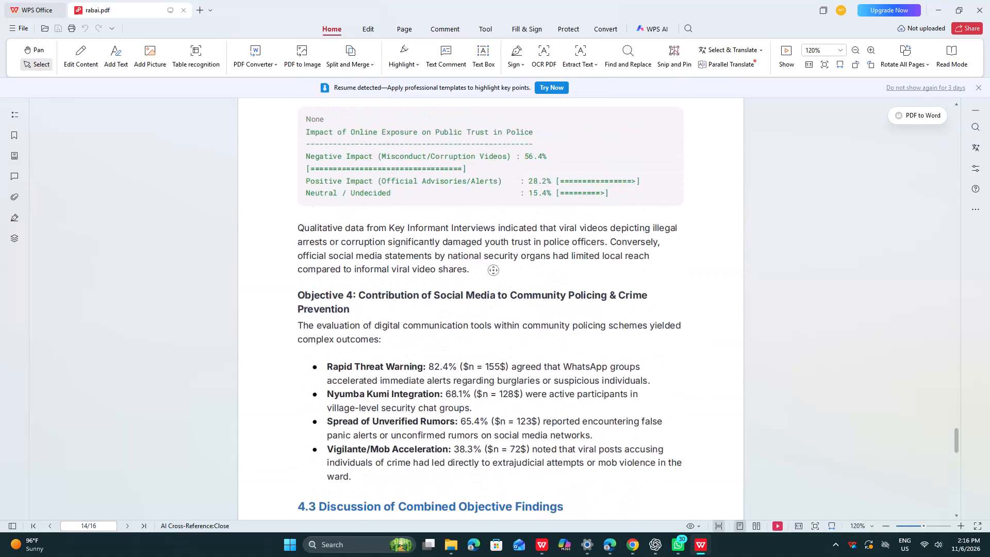
scroll(493, 270, up, 20)
scroll(493, 270, up, 10)
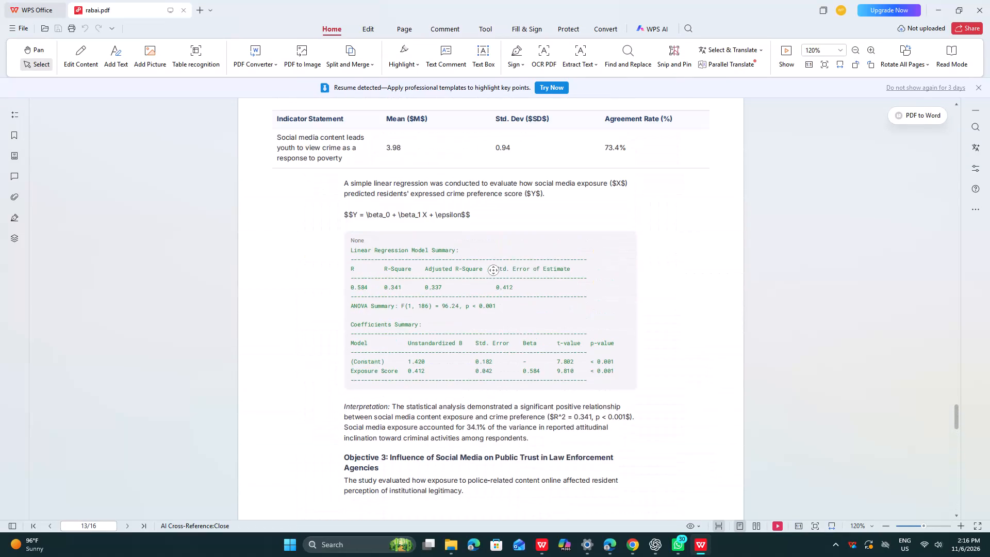
scroll(493, 270, up, 16)
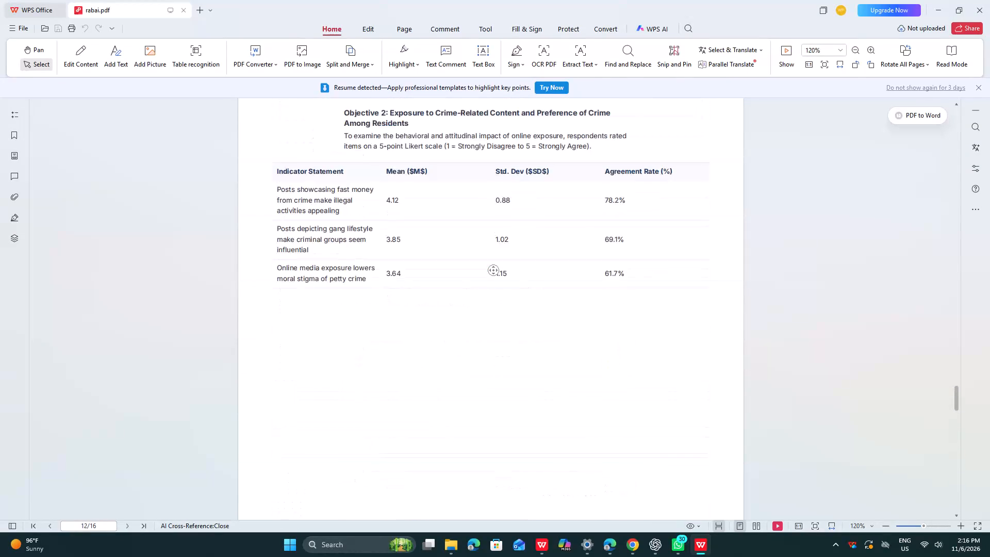
scroll(493, 270, up, 20)
scroll(493, 270, up, 7)
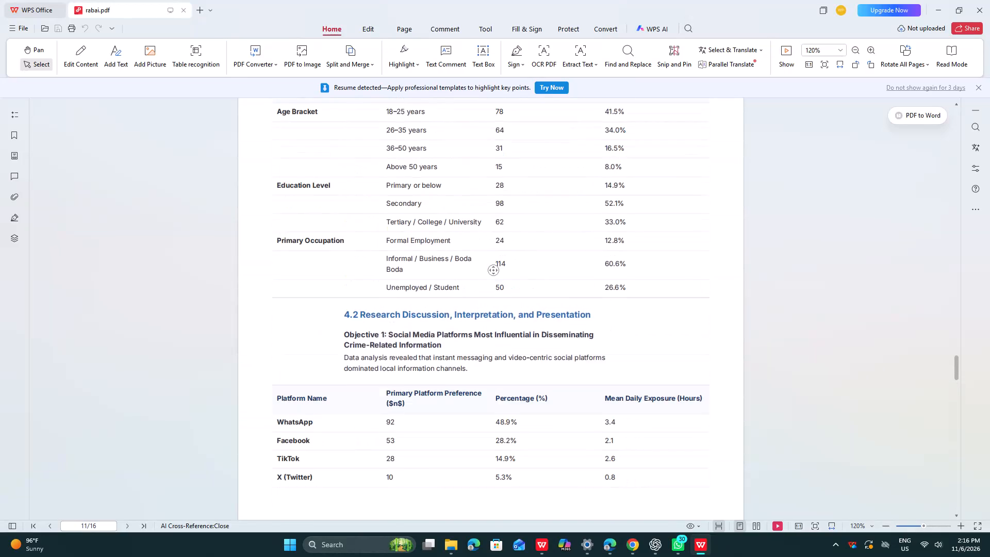
scroll(493, 270, up, 3)
scroll(493, 270, down, 3)
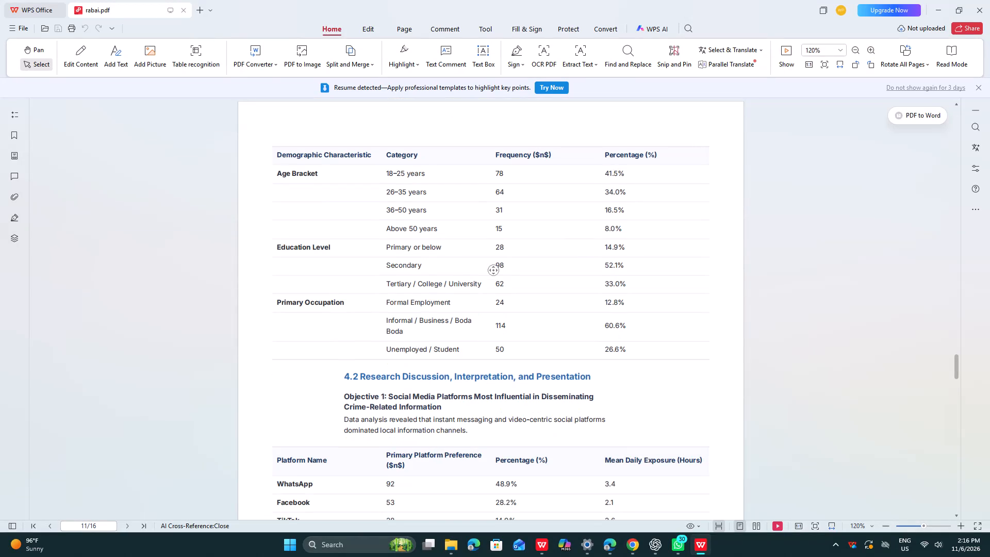
scroll(466, 283, up, 9)
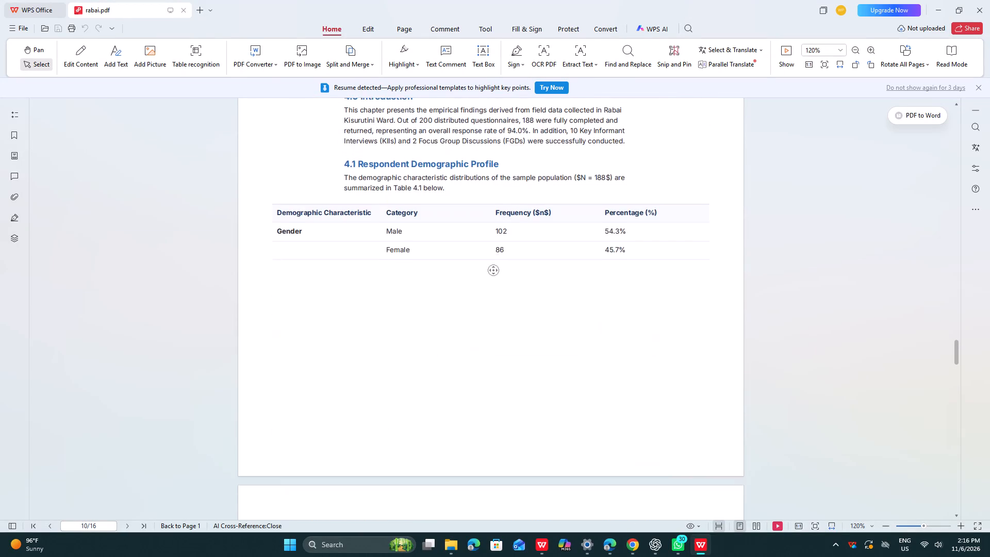
scroll(466, 283, up, 16)
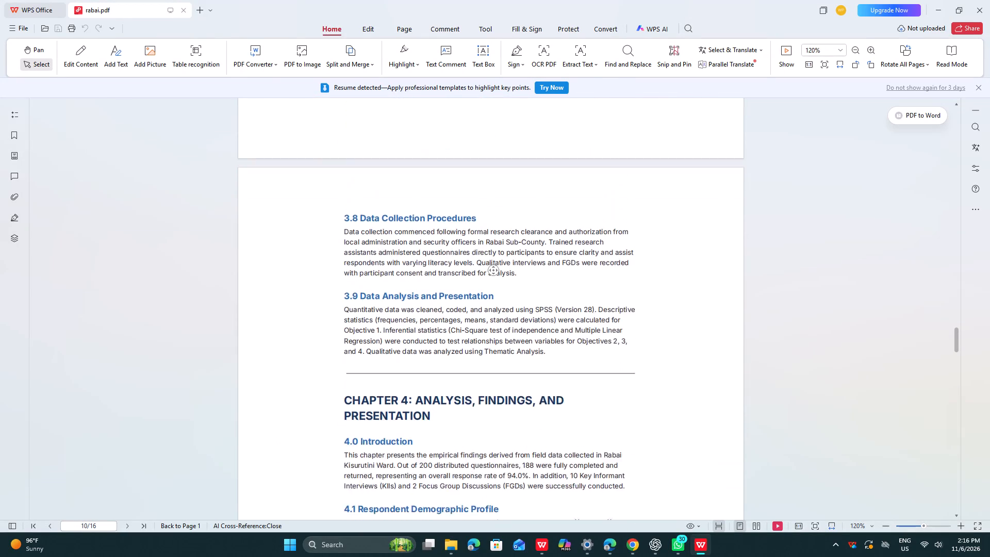
scroll(466, 283, up, 19)
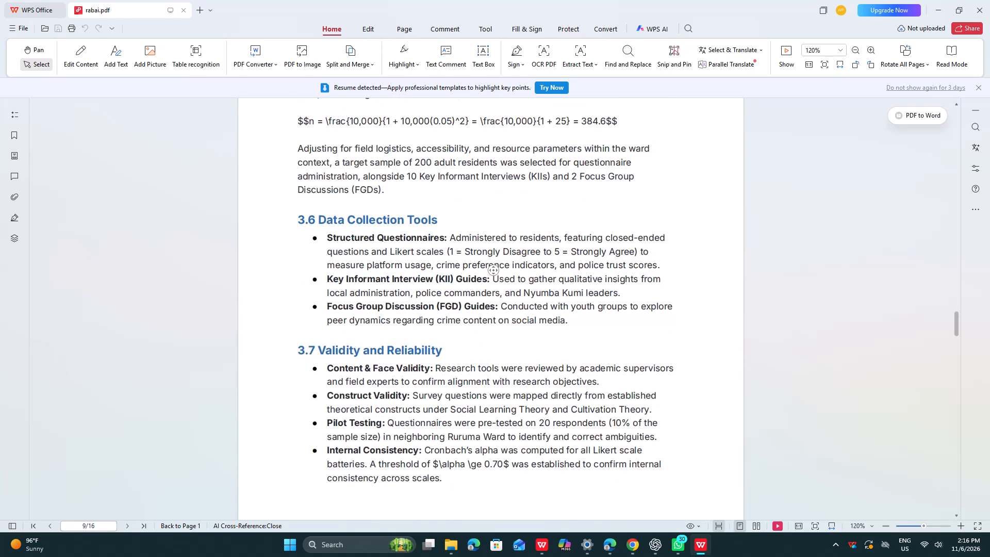
scroll(466, 283, up, 18)
scroll(466, 283, up, 5)
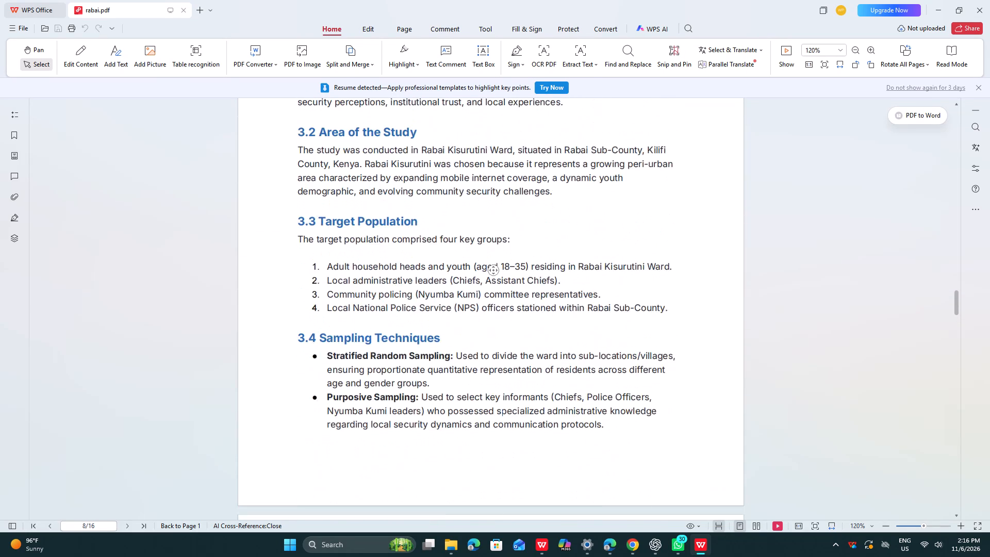
scroll(466, 283, up, 9)
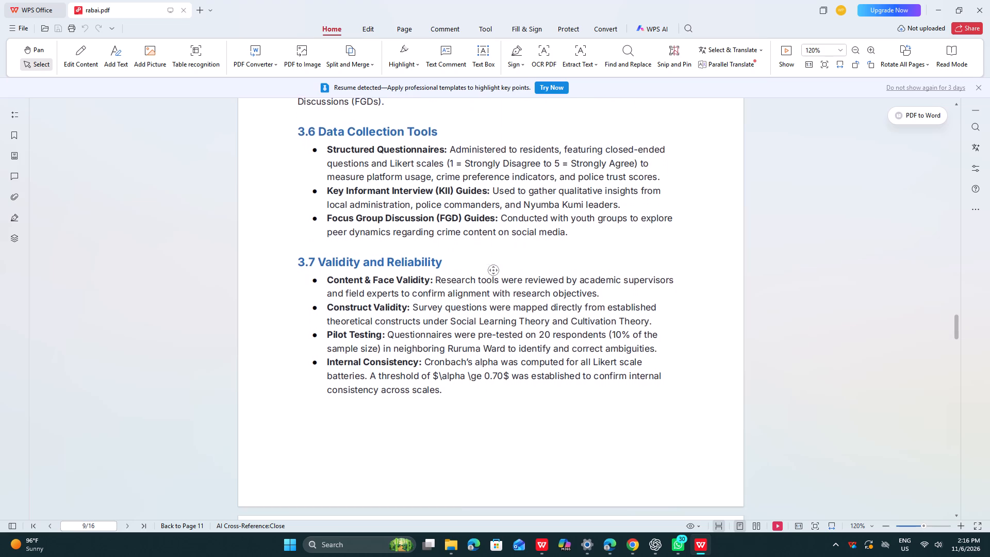
Review the methodology, literature review and introduction chapters backwards to the report title on page 1.
click(509, 243)
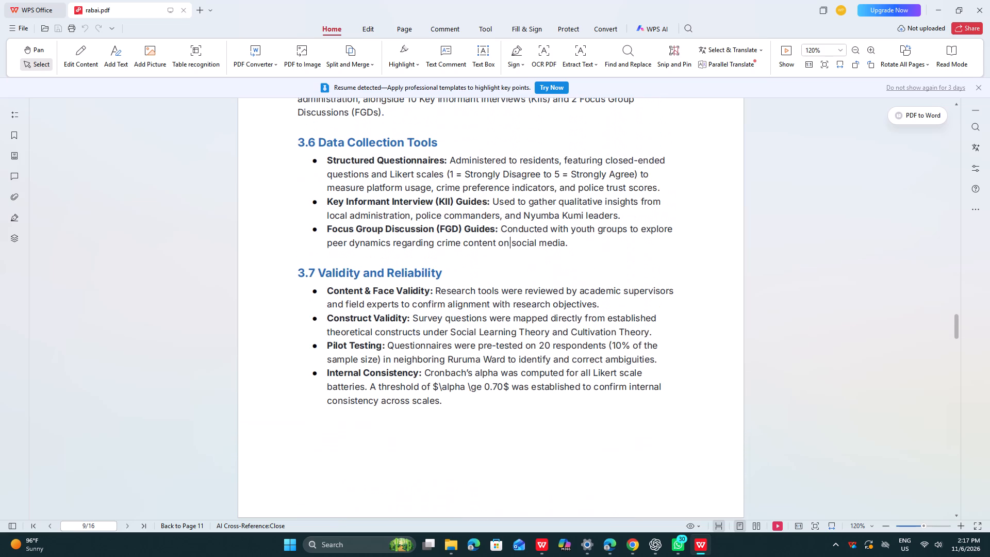
scroll(503, 270, up, 10)
scroll(503, 270, up, 13)
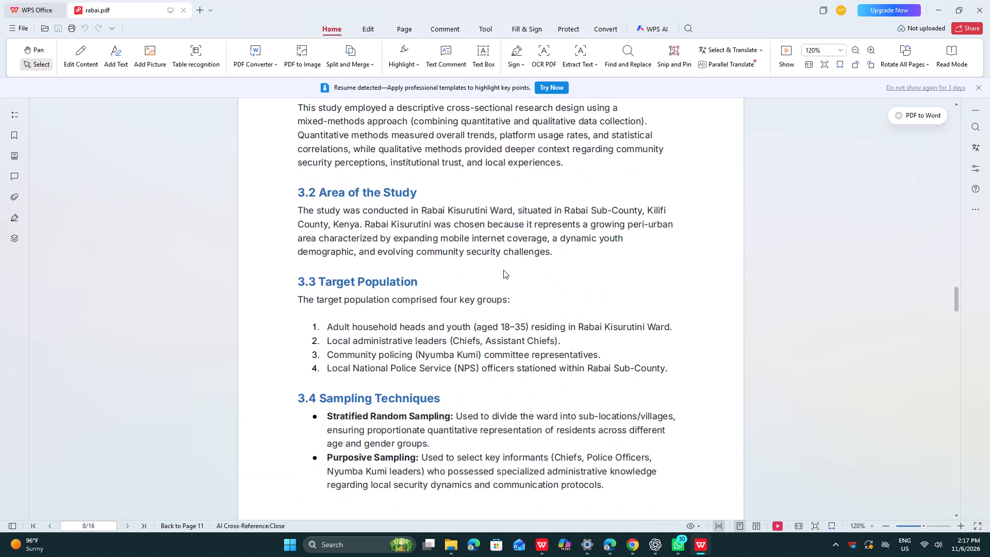
scroll(503, 270, up, 20)
scroll(503, 270, up, 6)
scroll(503, 270, down, 4)
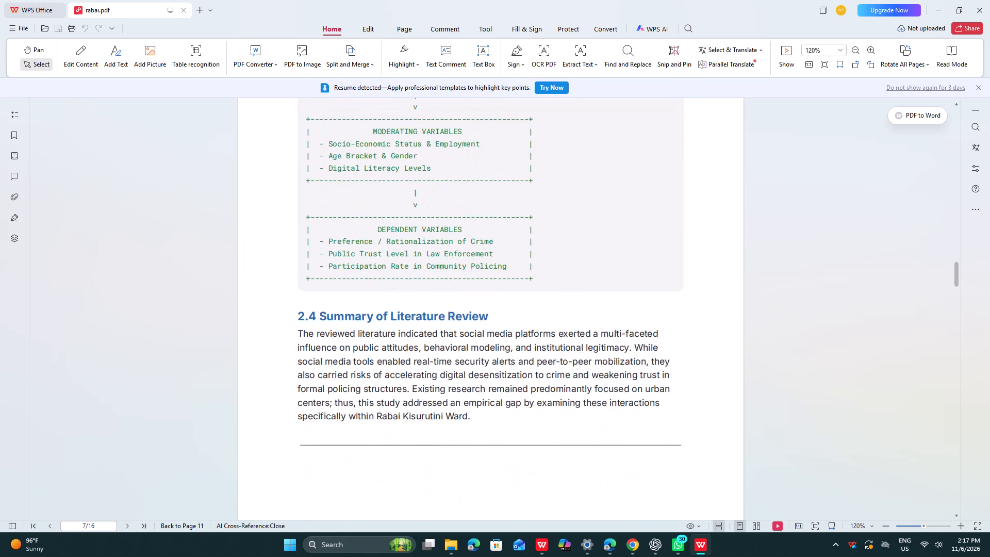
scroll(503, 270, down, 2)
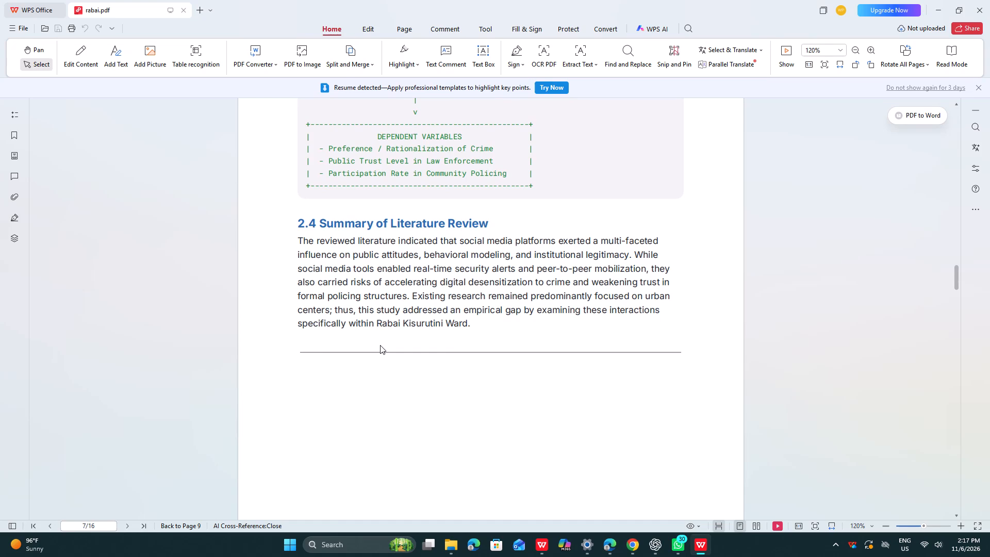
scroll(380, 345, up, 19)
scroll(380, 345, up, 3)
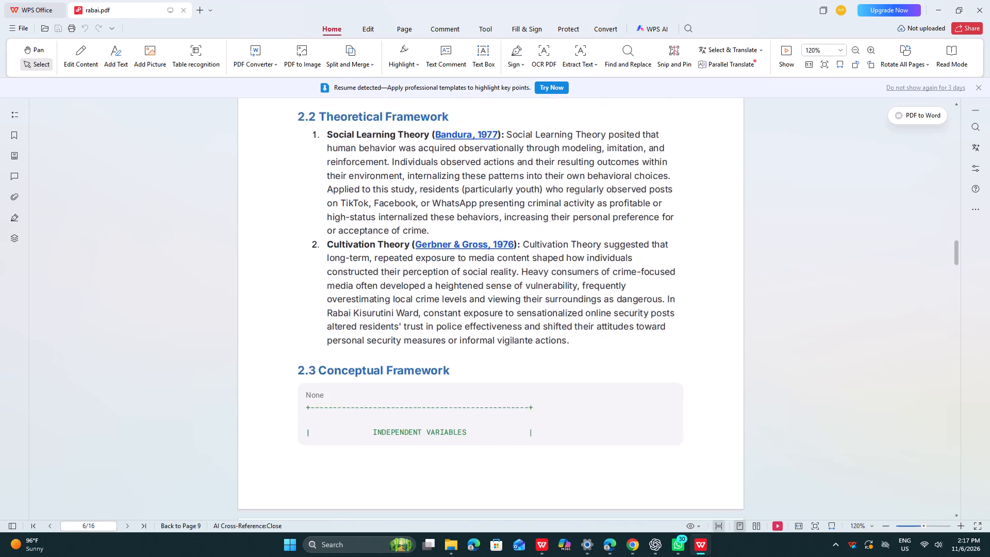
scroll(380, 345, up, 20)
scroll(380, 345, up, 17)
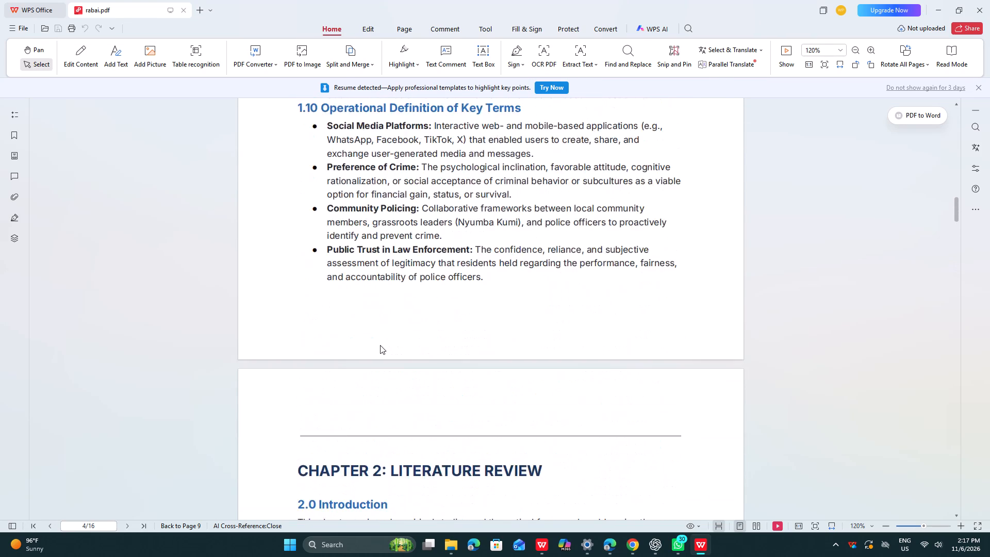
scroll(380, 345, up, 20)
scroll(380, 345, up, 17)
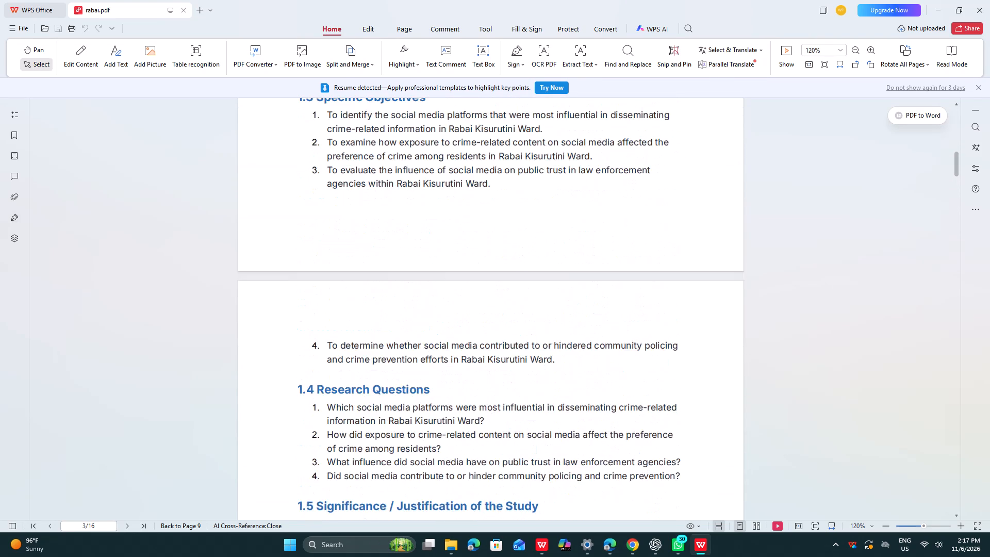
scroll(380, 345, up, 20)
scroll(380, 345, up, 15)
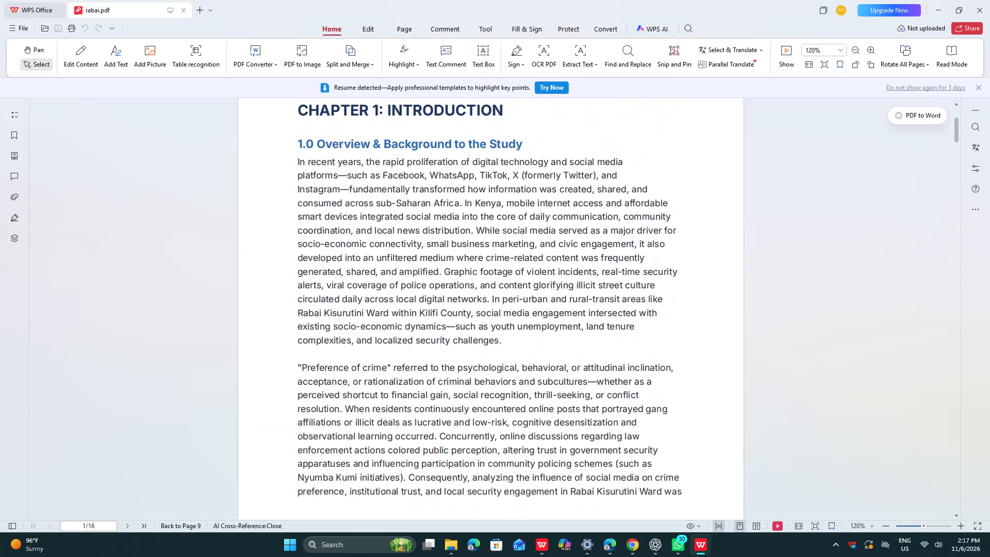
scroll(380, 345, up, 8)
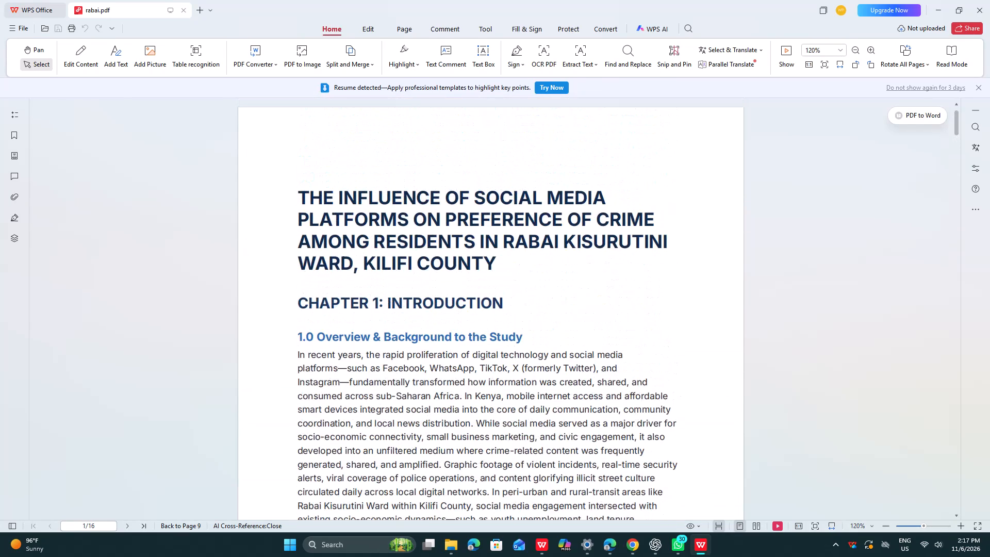
Turn on content editing for the PDF and select the page-sized background shape on page 1.
click(91, 65)
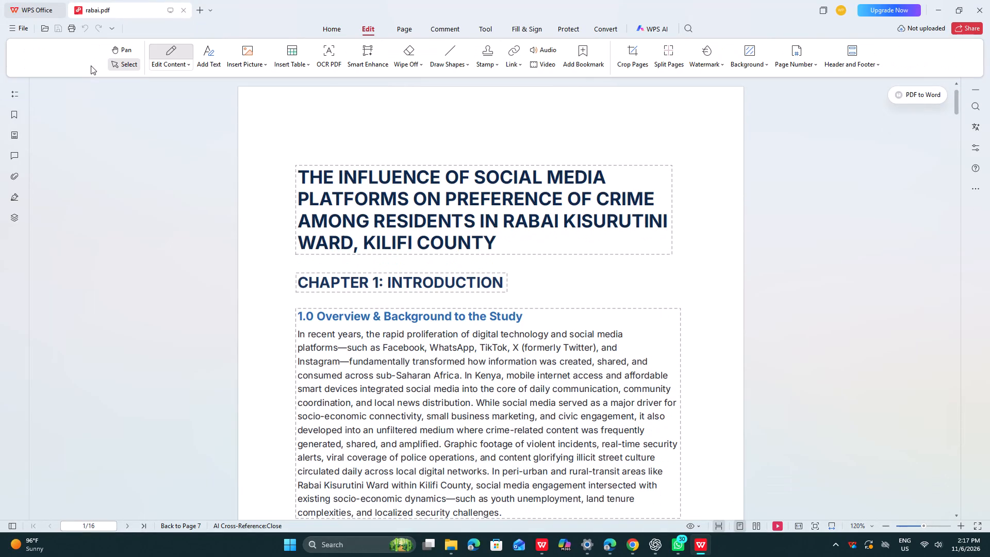
click(353, 139)
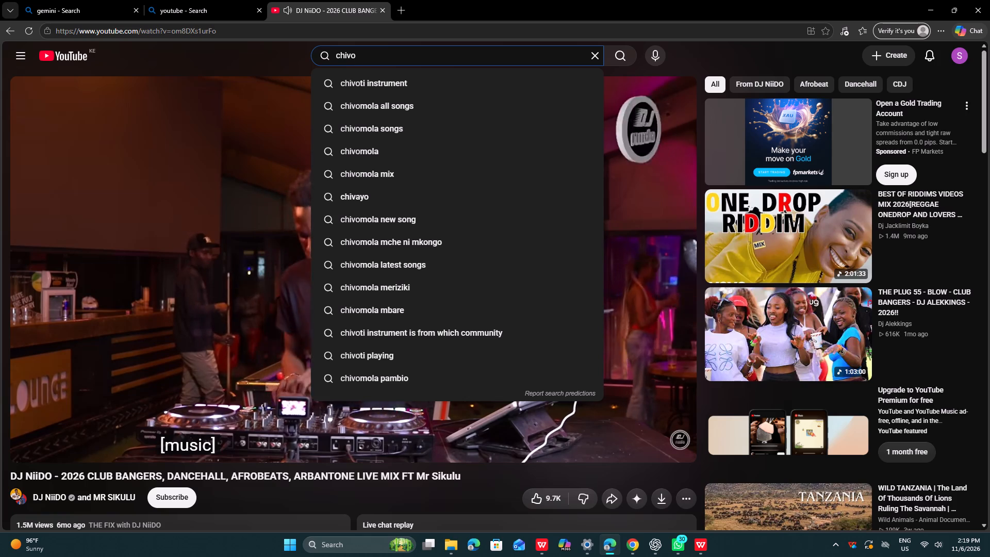
click(383, 103)
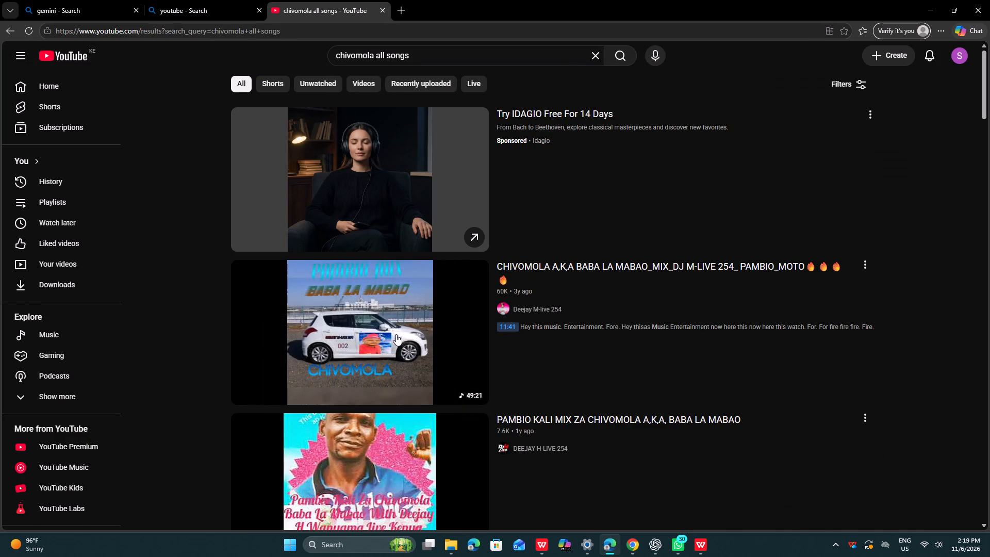
Browse the "chivomola all songs" results for a Chivomola song to play.
scroll(395, 333, down, 5)
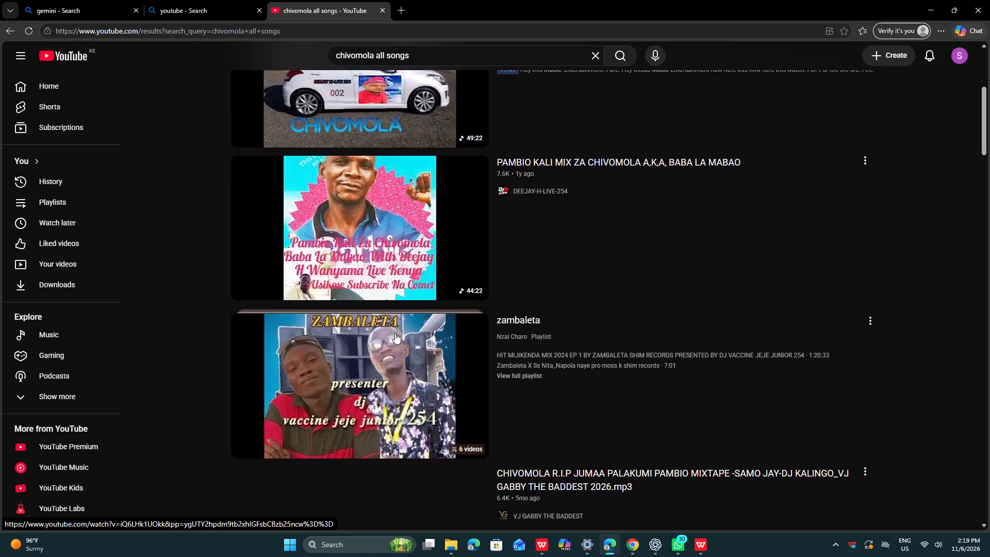
scroll(396, 329, down, 9)
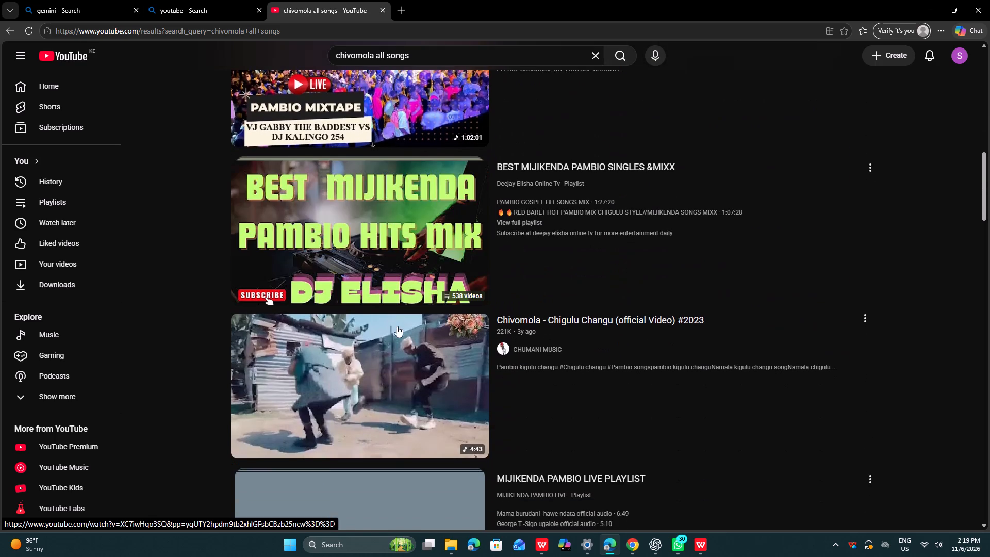
scroll(399, 324, down, 4)
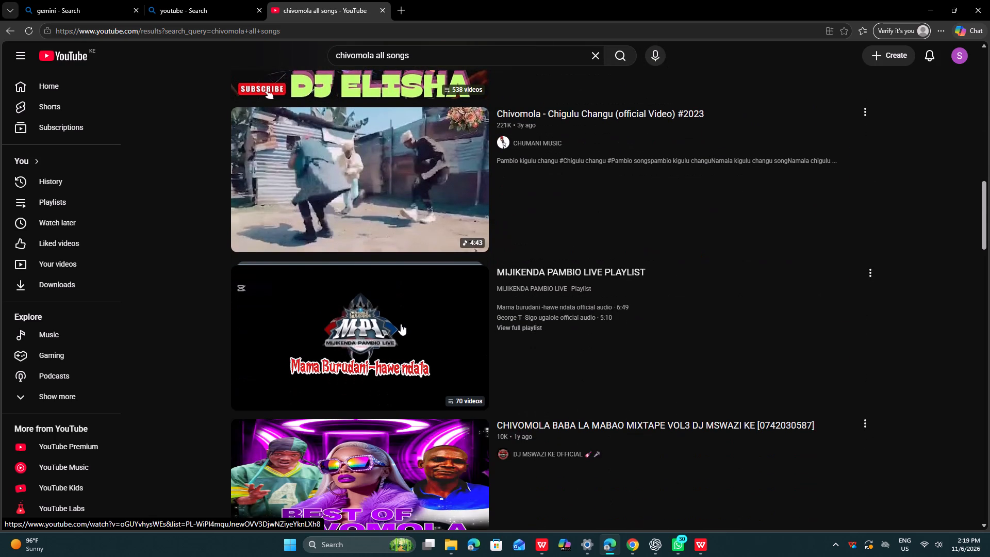
scroll(402, 324, down, 7)
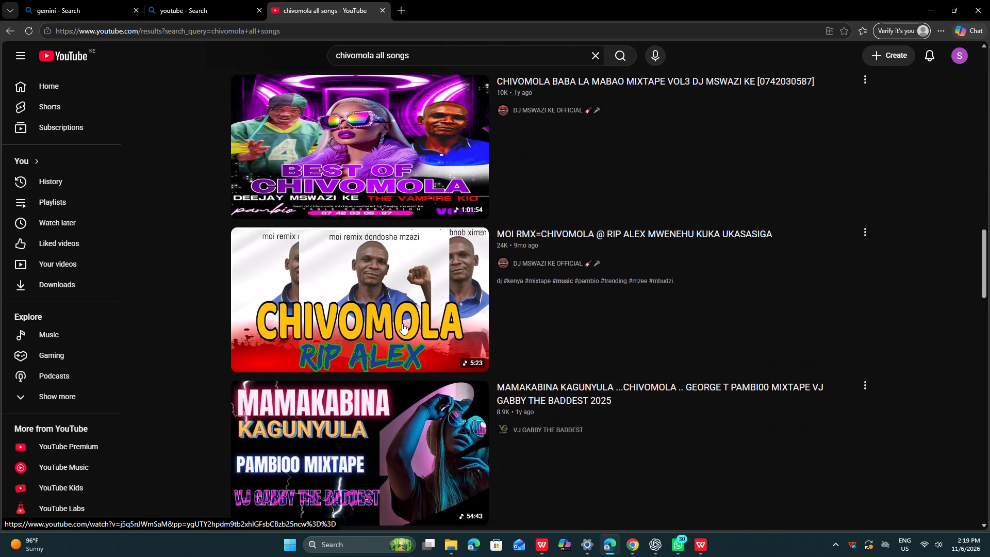
scroll(402, 323, down, 4)
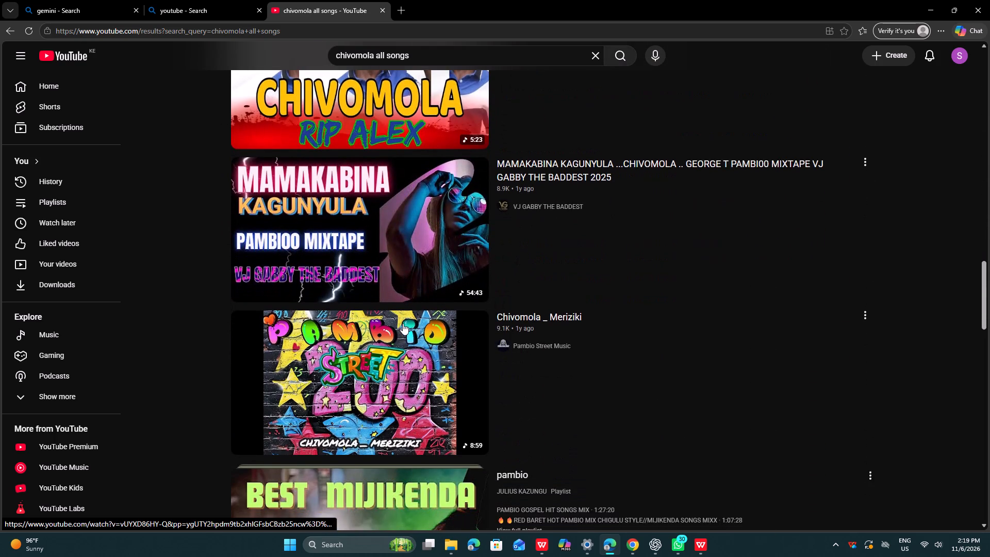
scroll(403, 323, down, 5)
scroll(403, 323, up, 8)
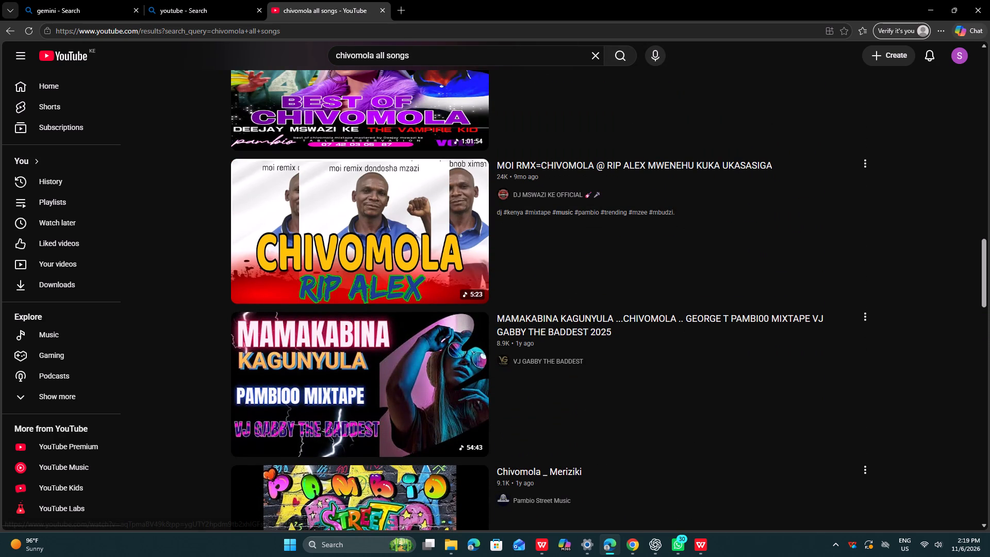
Change the YouTube search to "chivomola sina ra kwamba" and run it.
click(434, 60)
key(BackSpace)
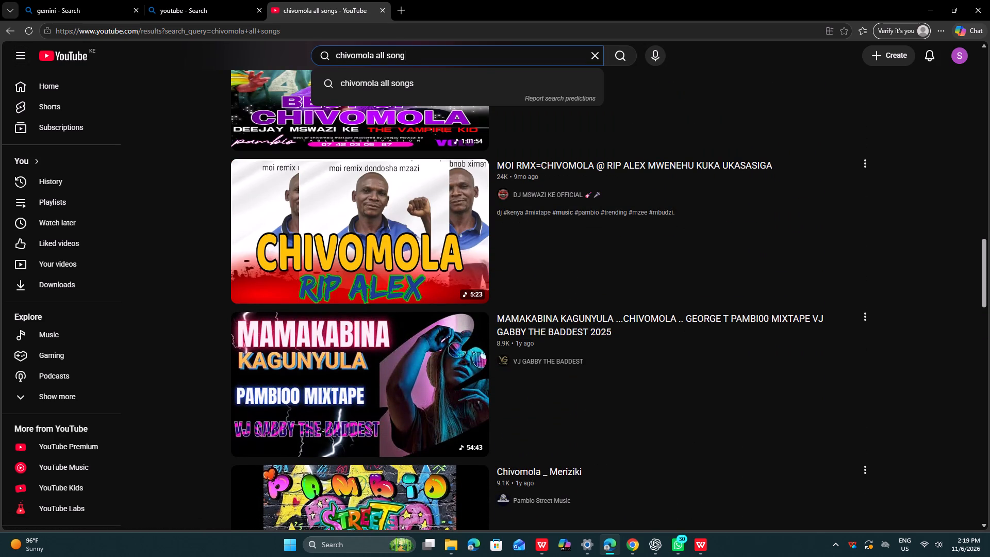
key(BackSpace)
key(BackSpace)
key(BackSpace)
key(BackSpace)
key(BackSpace)
key(BackSpace)
key(BackSpace)
key(BackSpace)
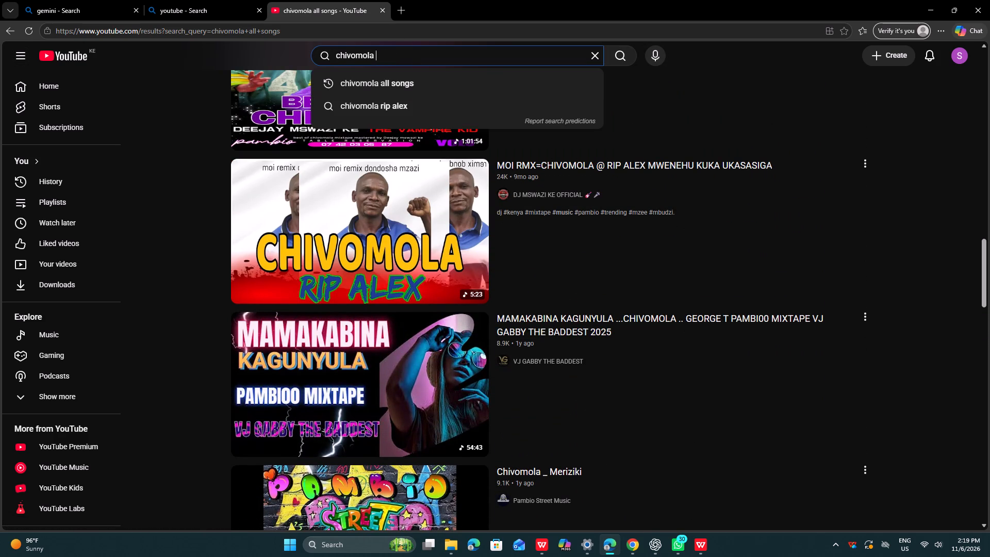
text(sina)
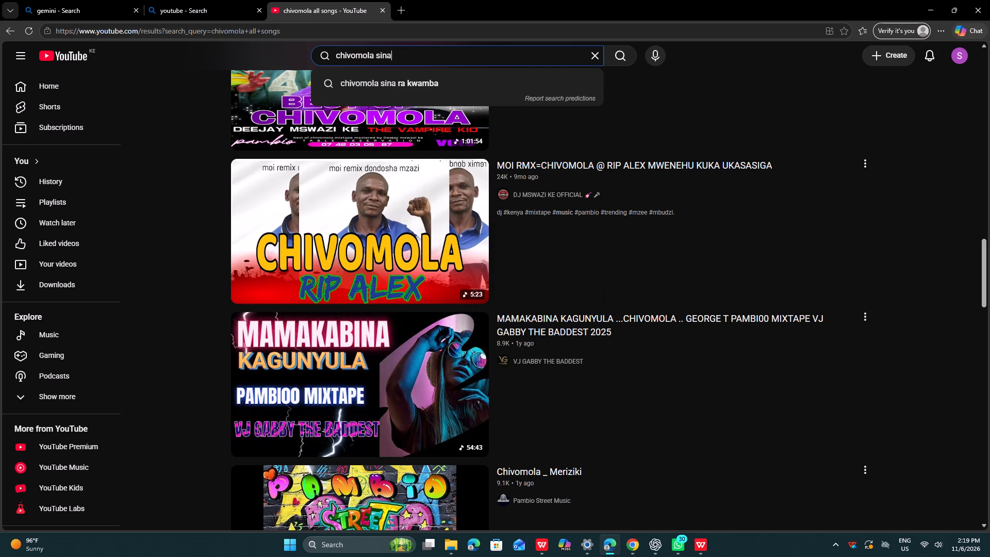
key(space)
text(ra)
key(space)
text(kwamba)
click(431, 78)
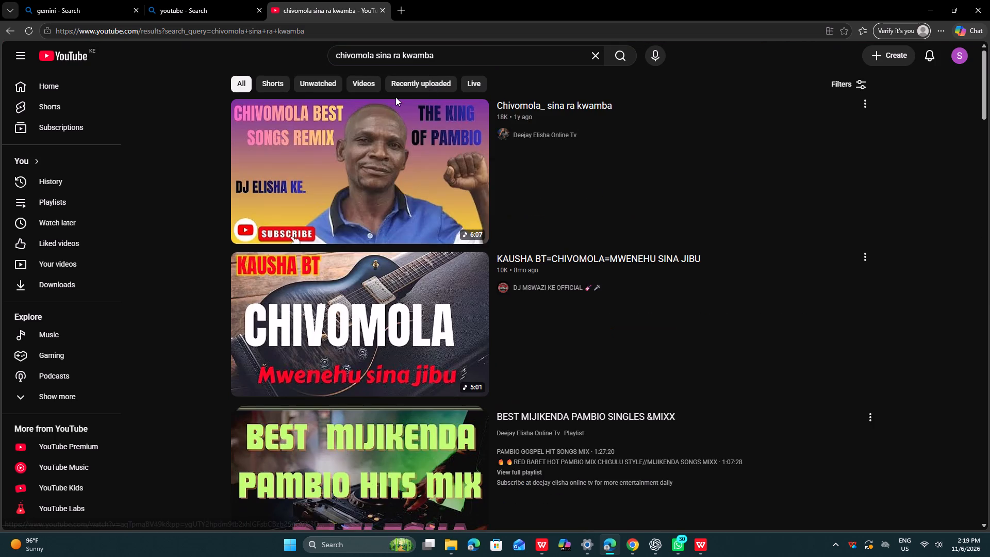
Play the video "Chivomola_ sina ra kwamba" from Deejay Elisha Online Tv and skip its opening ad.
click(410, 164)
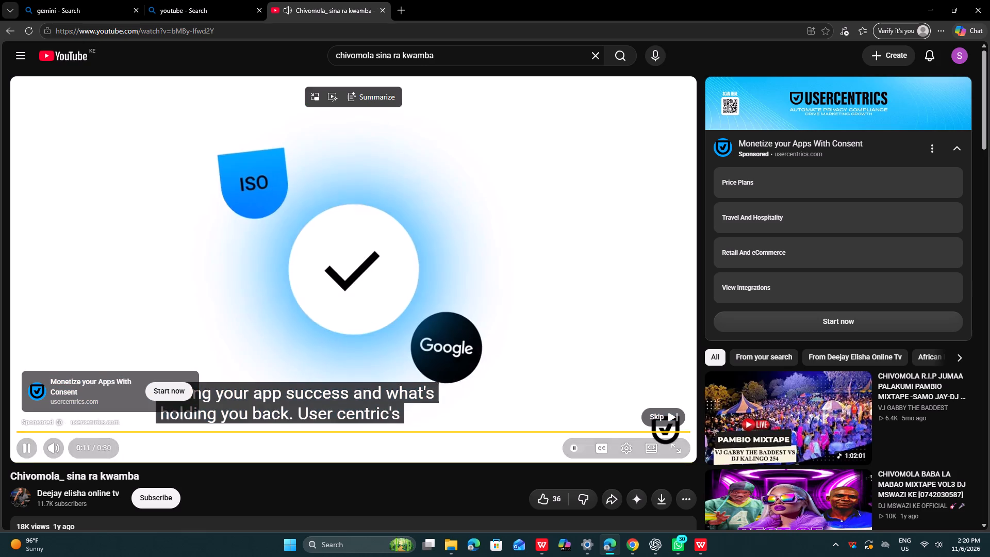
click(678, 418)
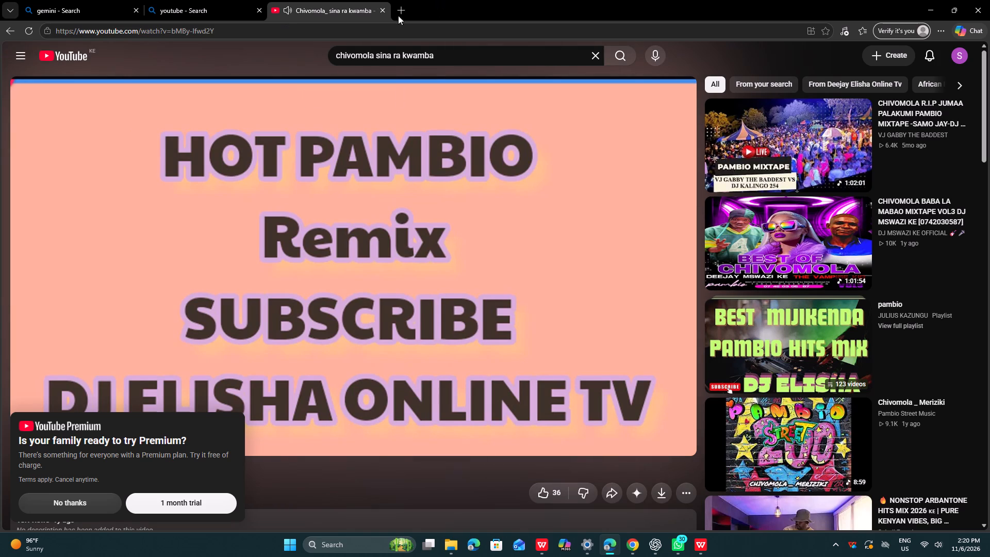
Decline the YouTube Premium family trial offer covering the video details.
click(107, 500)
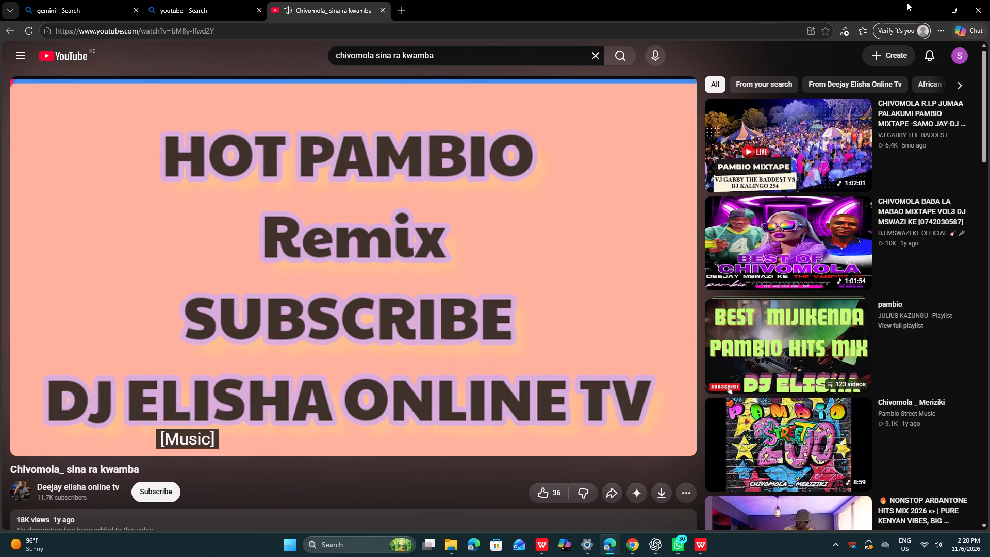
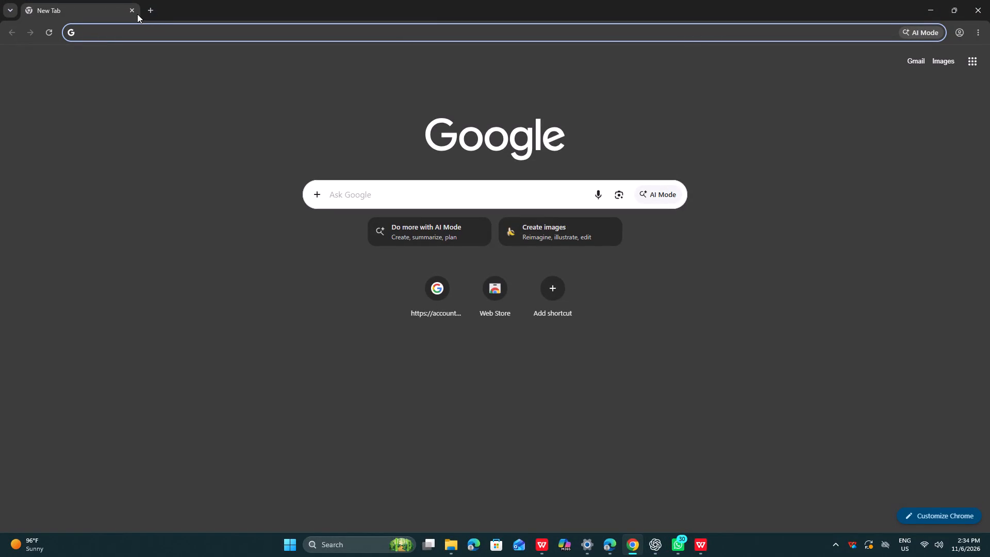
click(981, 30)
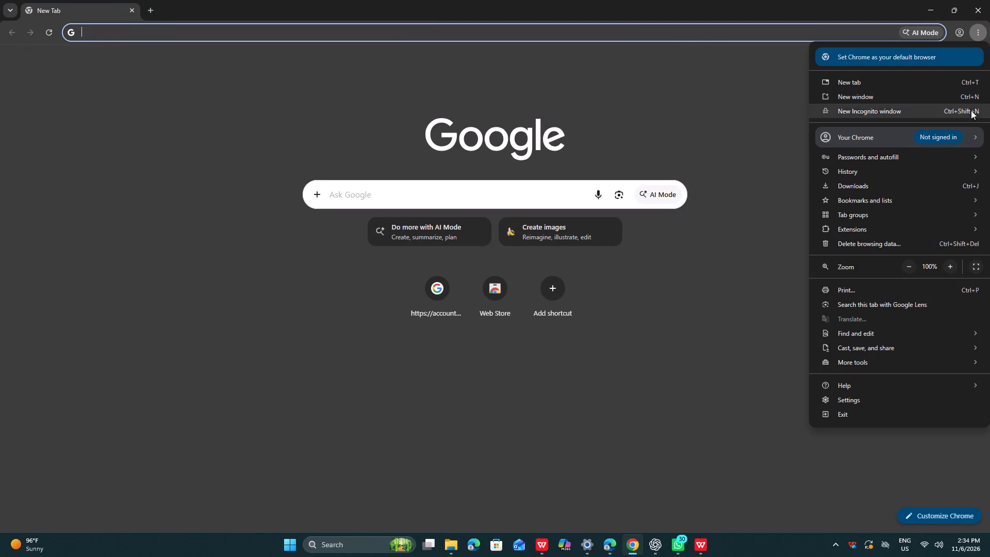
click(890, 177)
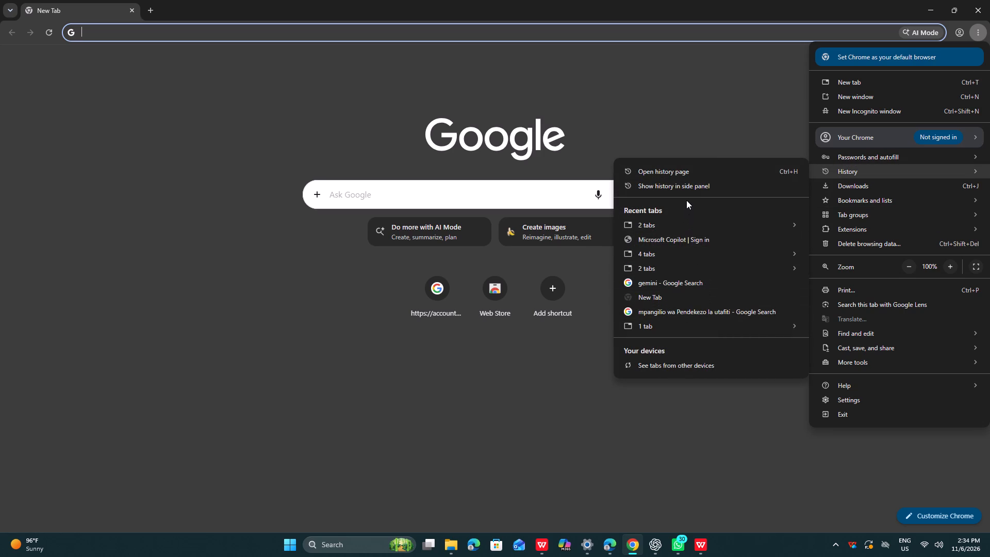
click(695, 174)
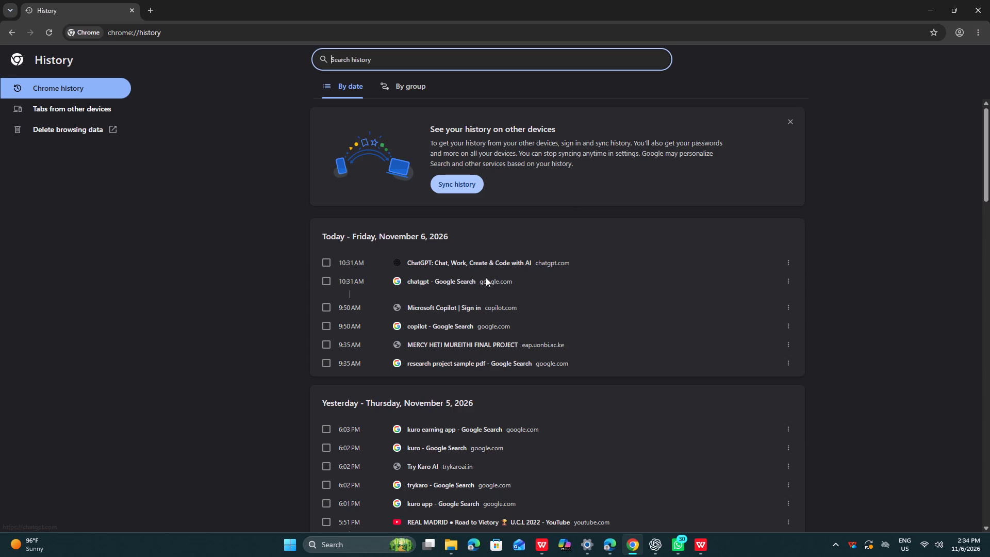
click(481, 341)
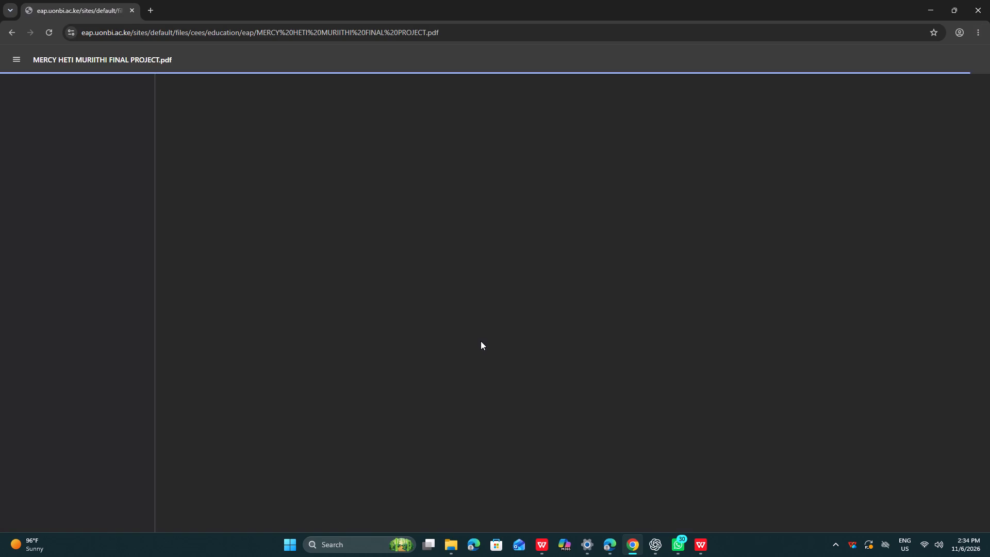
Examine the sample project's preliminary pages, including the declaration, table of contents, list of tables and abstract, up to Chapter One.
scroll(514, 174, down, 18)
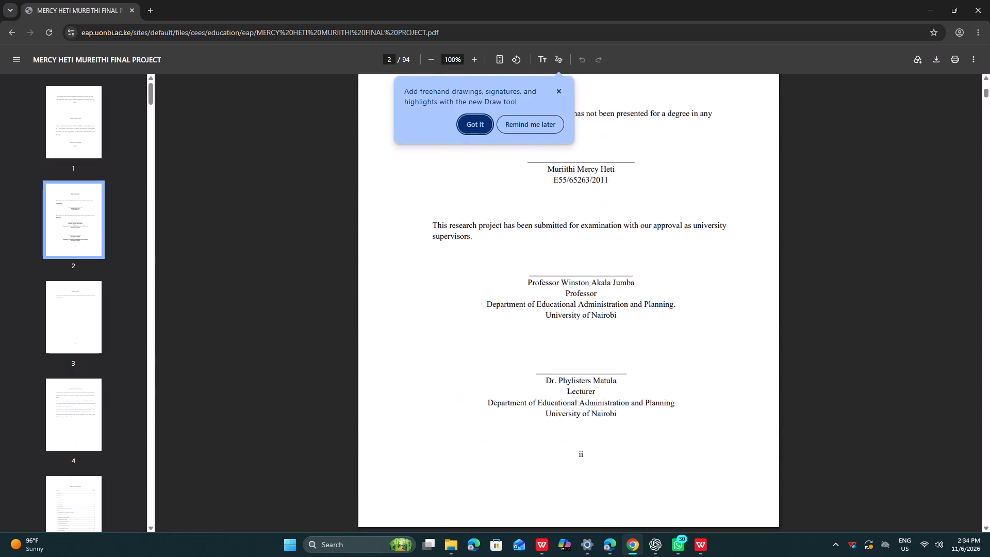
scroll(514, 174, down, 15)
scroll(514, 174, down, 15)
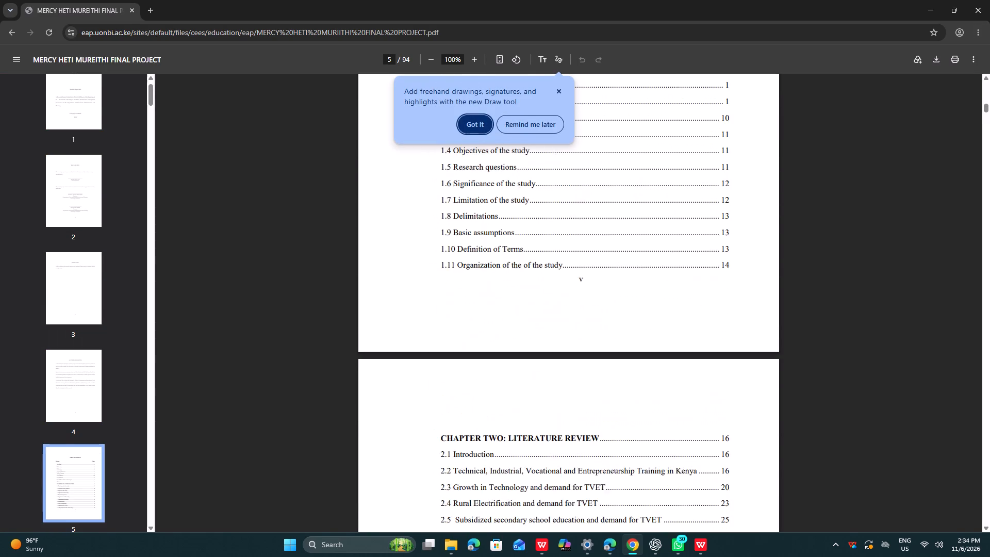
scroll(514, 174, down, 15)
scroll(514, 174, down, 13)
scroll(514, 174, down, 9)
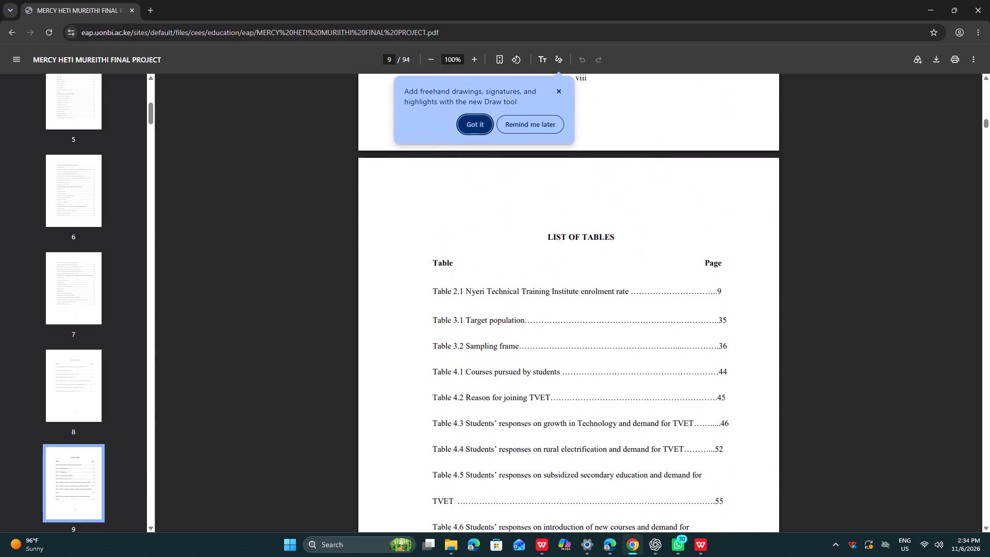
scroll(514, 174, down, 17)
scroll(514, 174, down, 12)
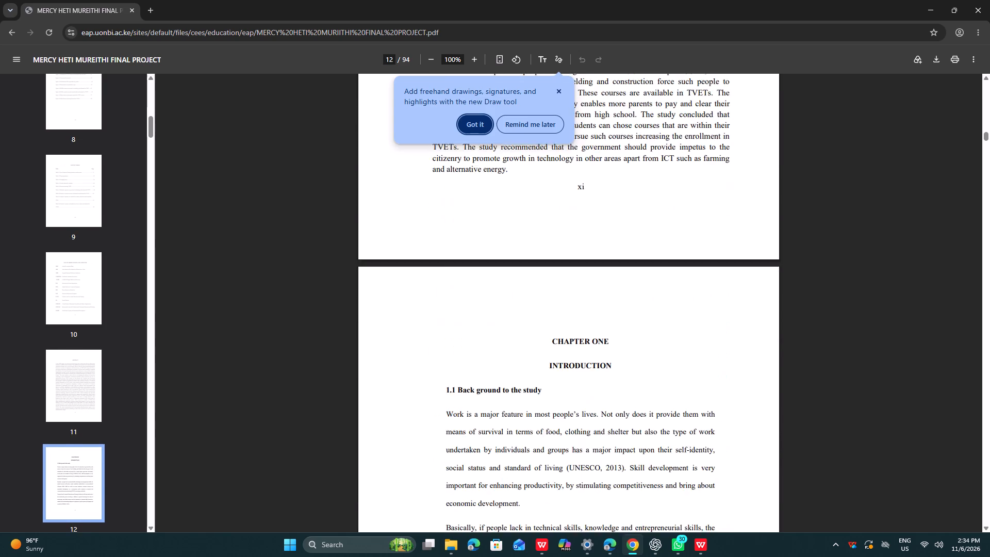
Examine Chapter One of the sample project, from the background to the study through to the organization of the study.
scroll(514, 174, up, 6)
scroll(514, 174, down, 12)
scroll(514, 174, down, 13)
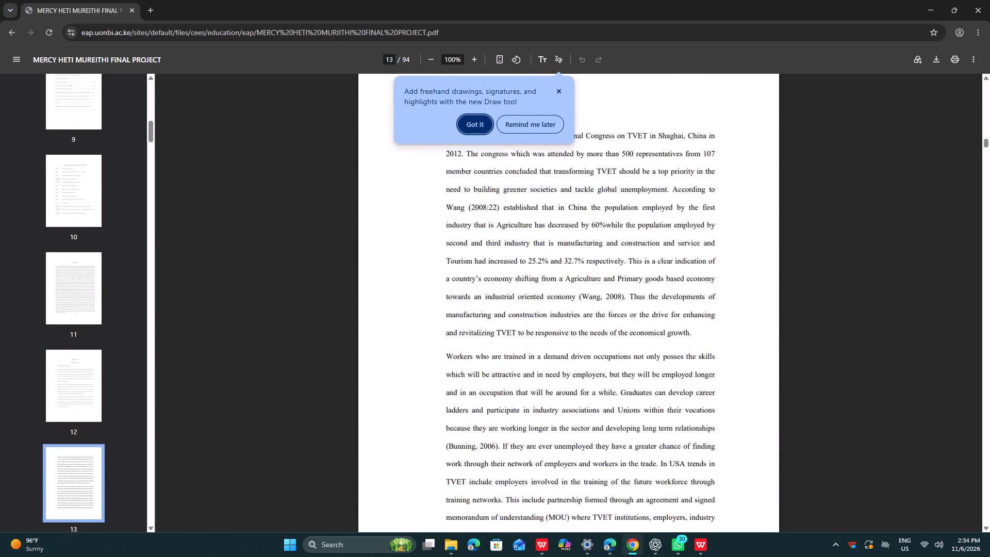
scroll(514, 174, down, 19)
scroll(514, 174, down, 9)
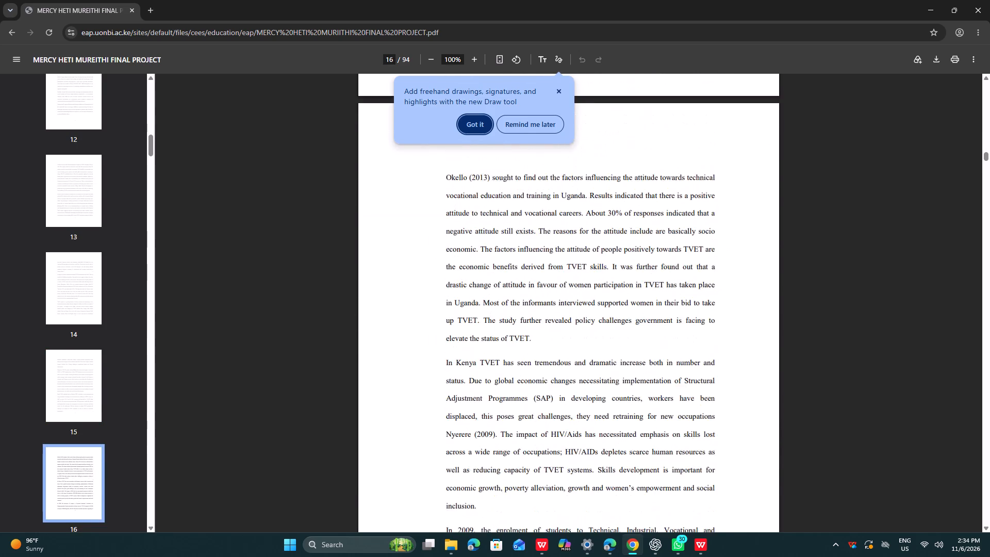
scroll(514, 174, down, 18)
scroll(514, 174, up, 9)
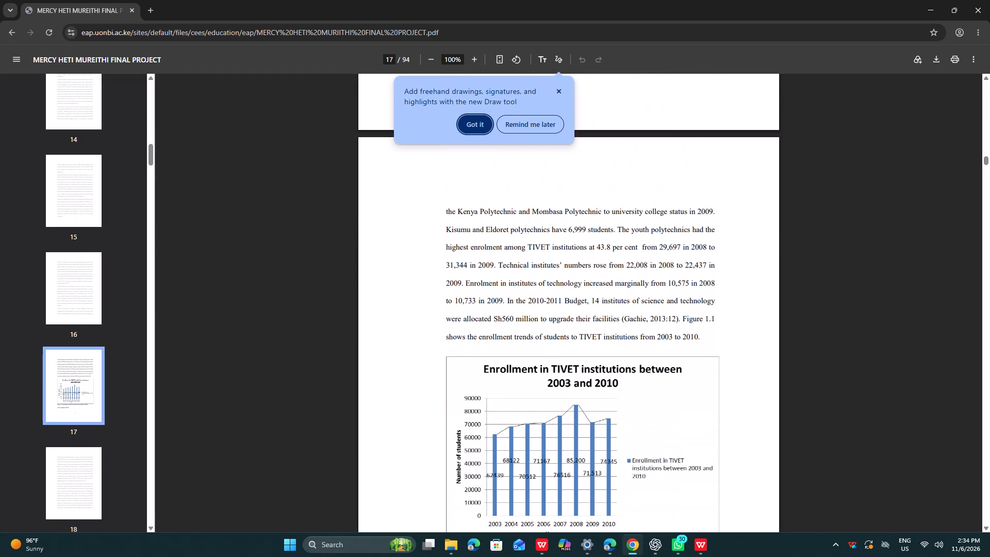
scroll(514, 174, down, 20)
scroll(514, 174, down, 8)
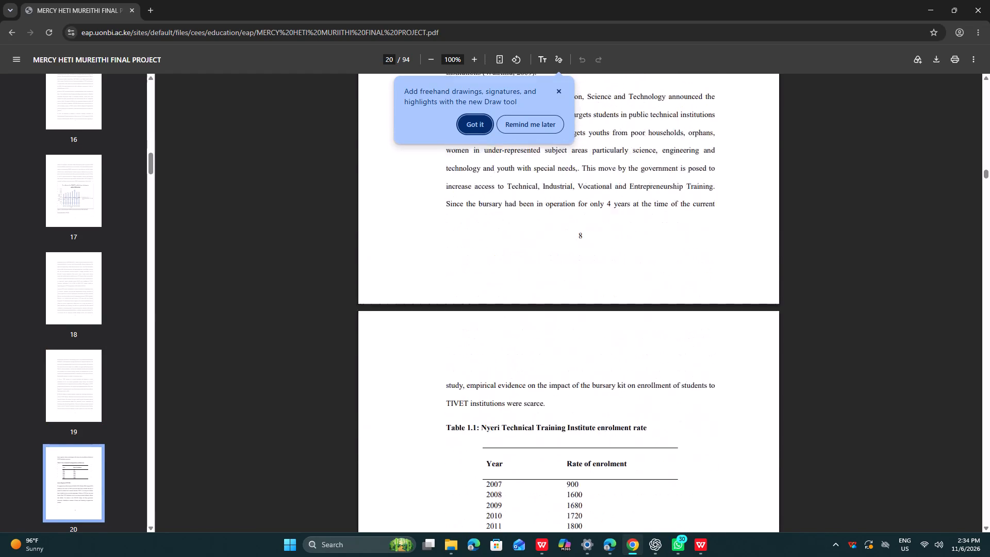
scroll(514, 174, down, 12)
scroll(514, 174, up, 9)
scroll(514, 174, down, 2)
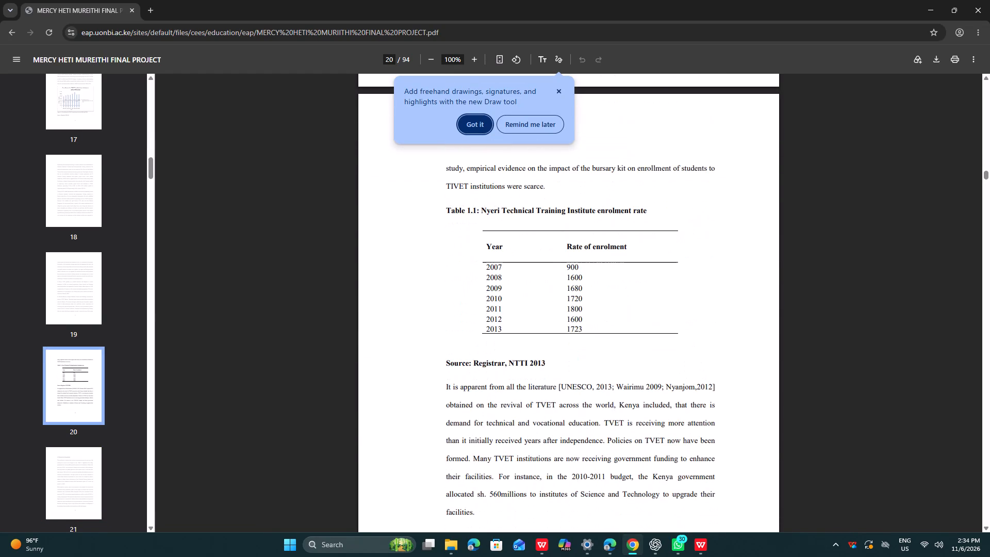
scroll(514, 174, down, 19)
scroll(514, 174, down, 11)
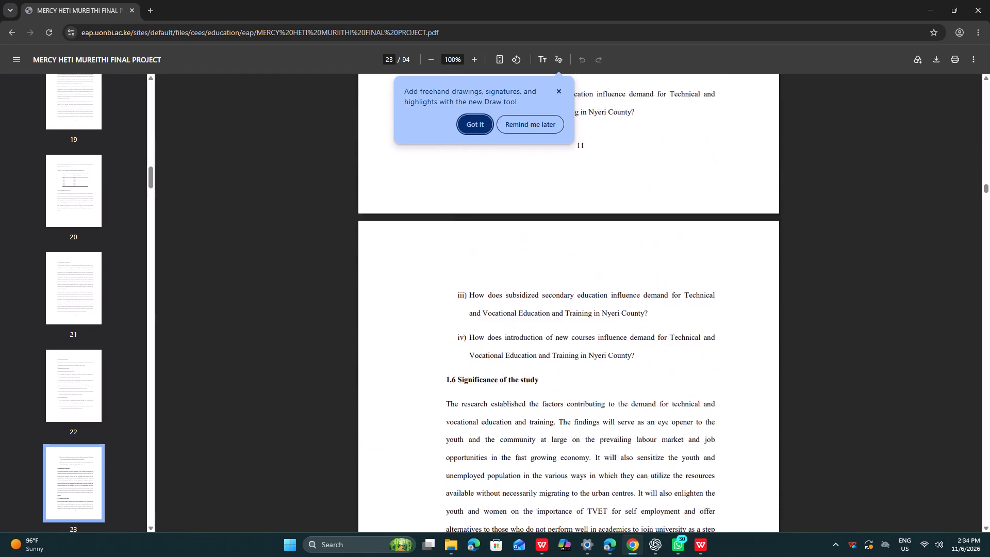
scroll(514, 174, down, 20)
scroll(514, 174, down, 20)
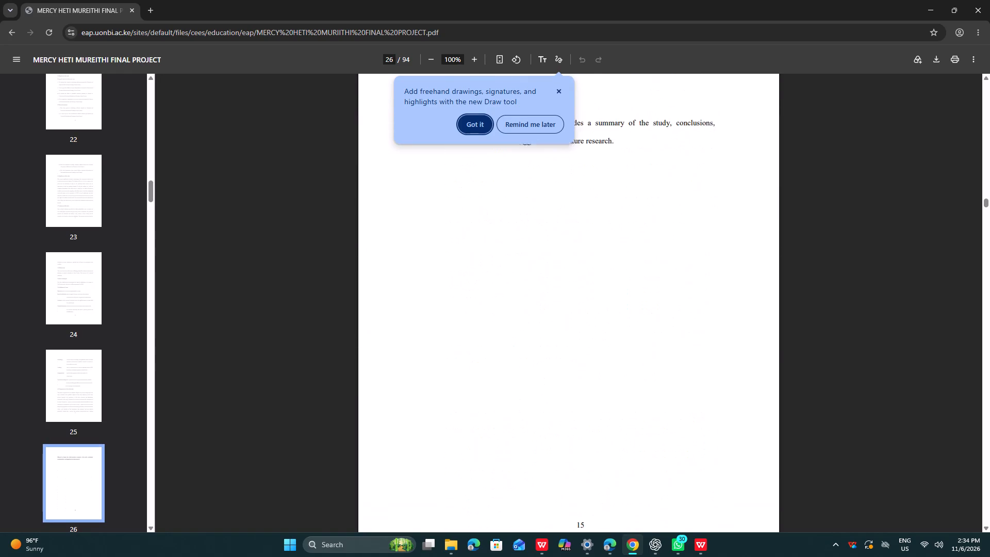
Examine the sample project's Chapter Two literature review, from its opening through the theoretical framework.
scroll(514, 174, down, 15)
scroll(514, 174, down, 20)
scroll(514, 174, down, 2)
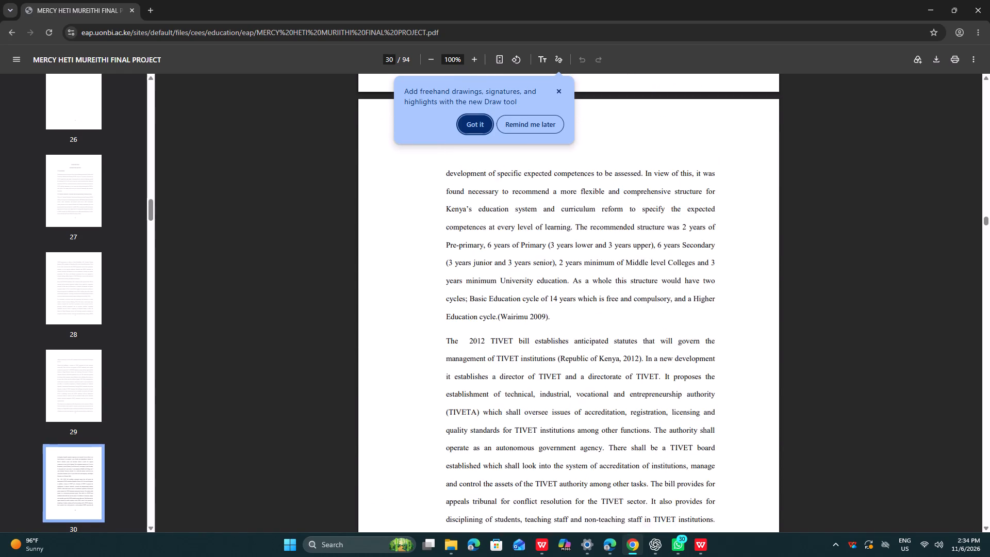
scroll(514, 174, down, 13)
scroll(514, 174, down, 8)
scroll(514, 174, down, 15)
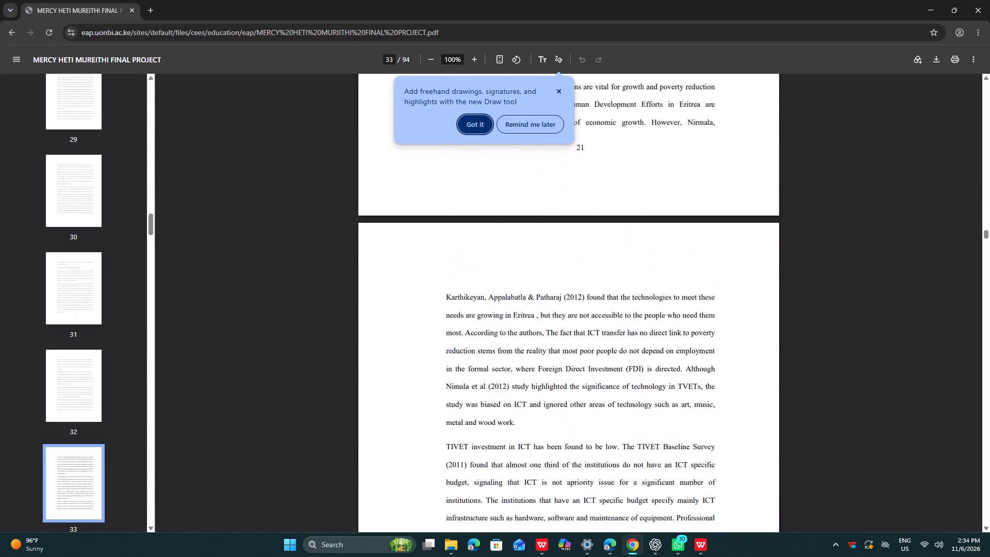
scroll(514, 174, down, 14)
scroll(514, 174, down, 20)
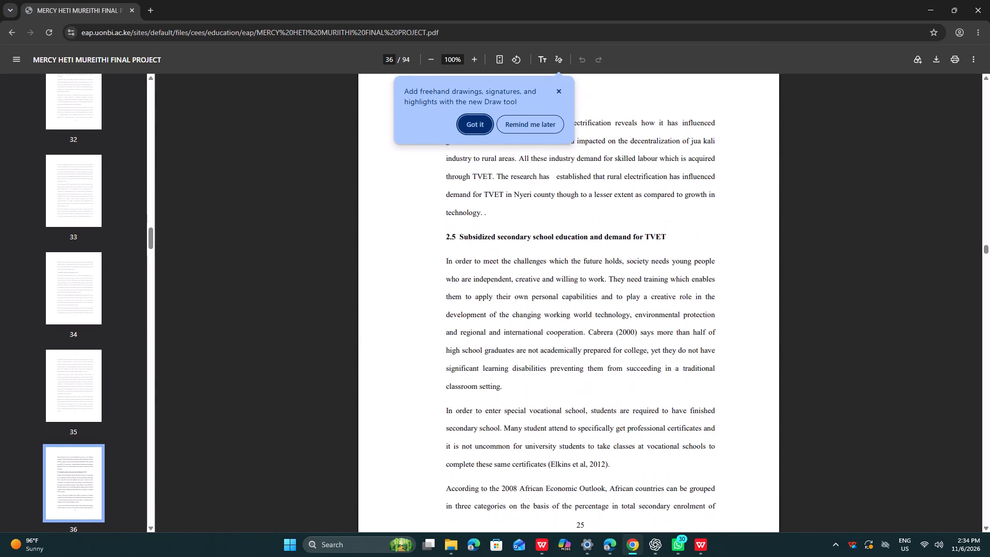
scroll(514, 174, down, 14)
scroll(514, 174, down, 18)
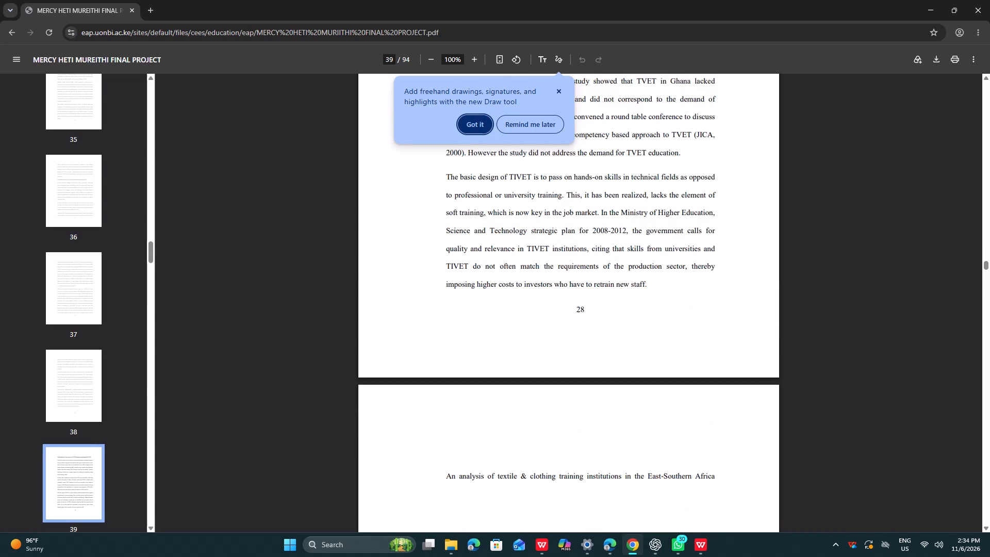
scroll(514, 174, down, 15)
scroll(514, 174, down, 20)
scroll(514, 174, down, 4)
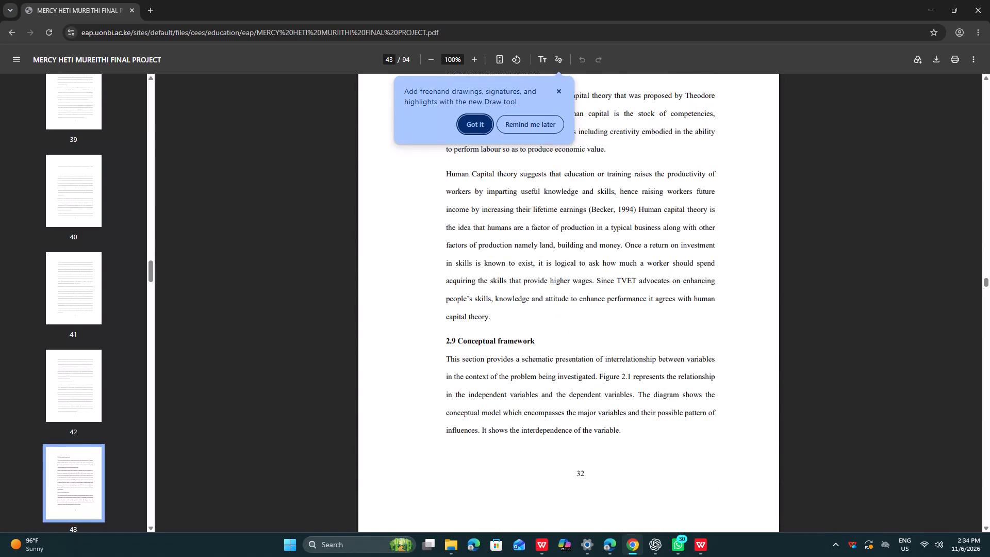
Examine the sample project's conceptual framework diagram and the start of Chapter Three, including research design and target population.
scroll(514, 174, down, 9)
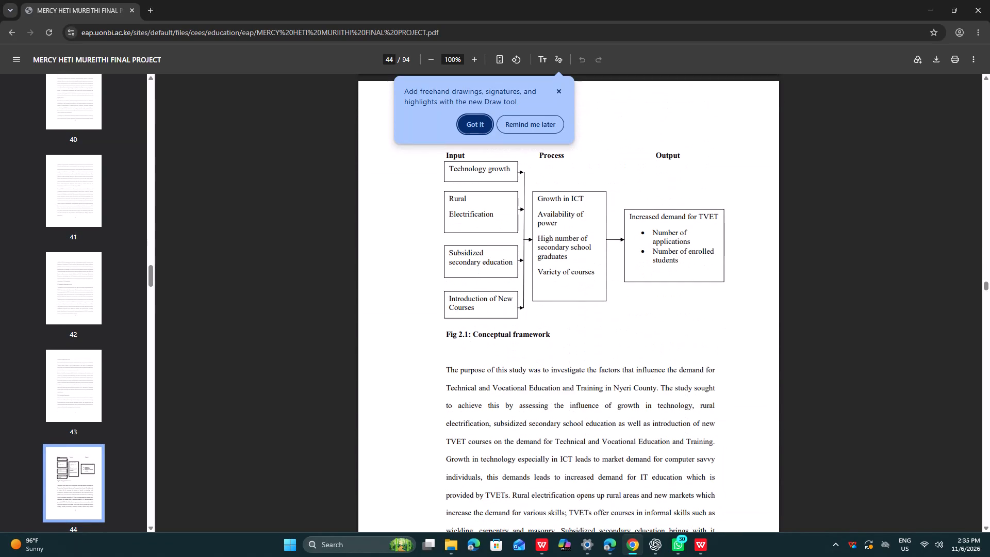
scroll(514, 174, up, 2)
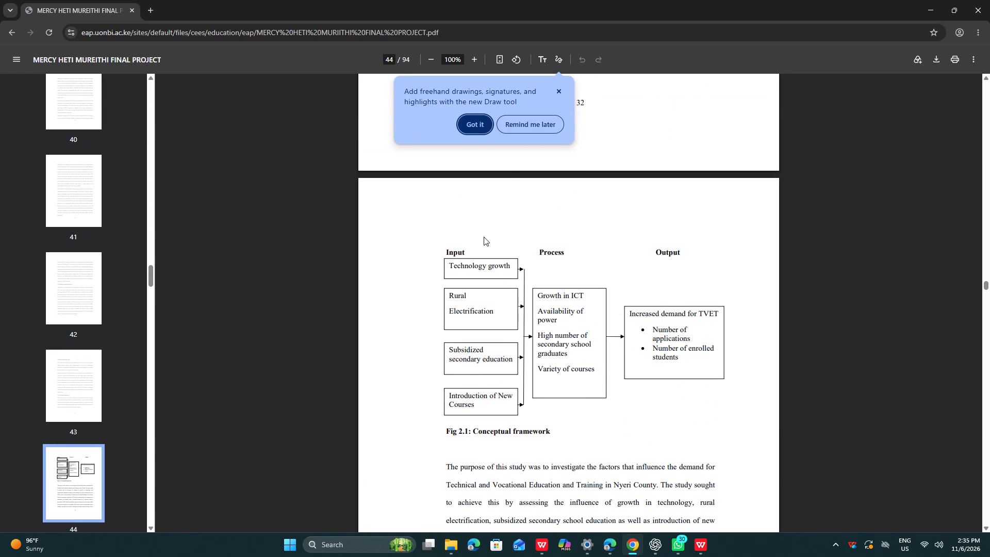
scroll(484, 237, down, 5)
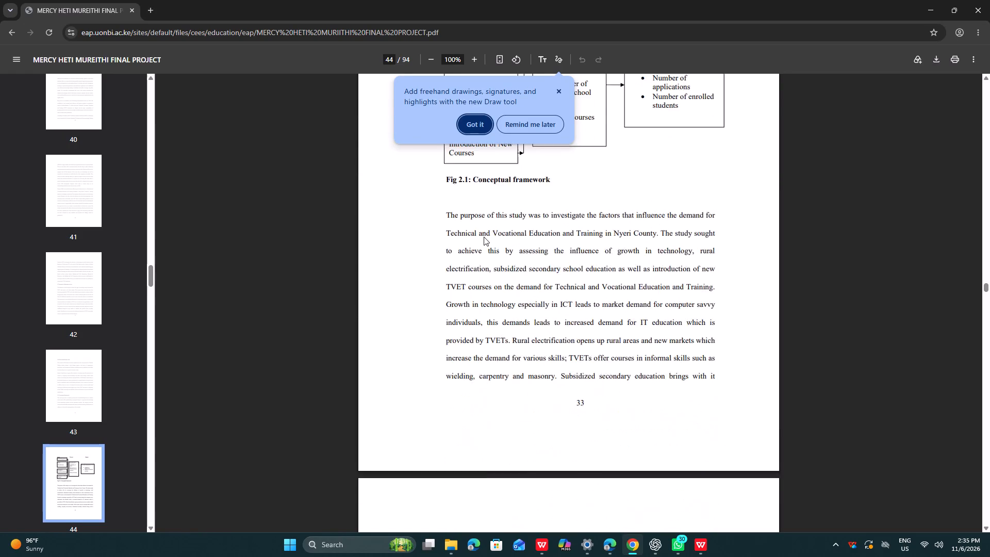
scroll(484, 237, down, 18)
scroll(483, 233, down, 3)
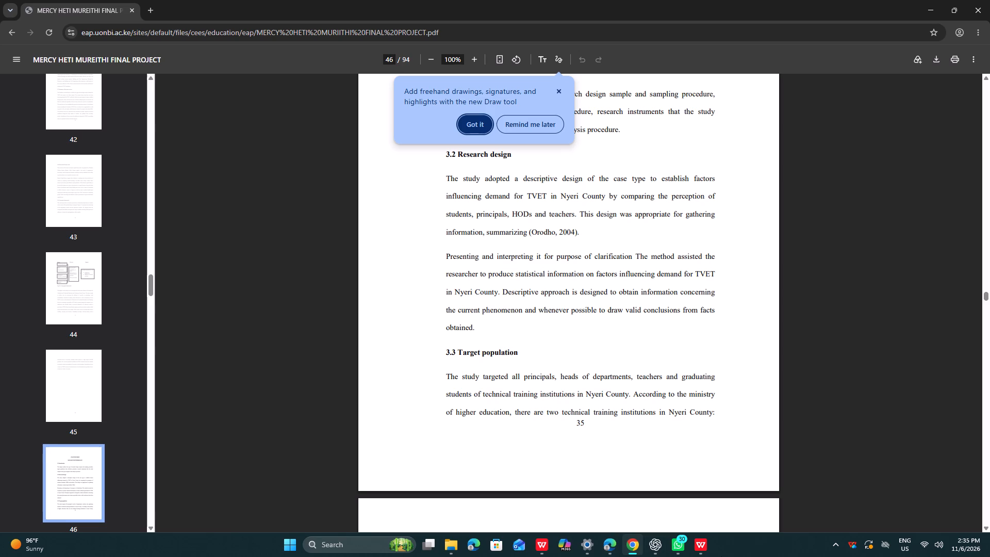
Switch to WPS Office and look through its list of recent files for a reference document.
click(699, 549)
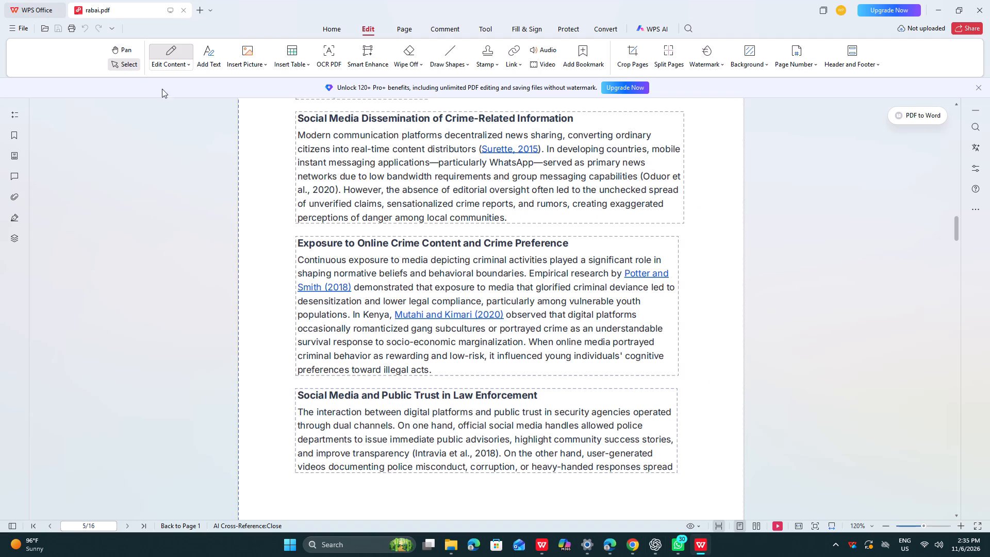
click(20, 27)
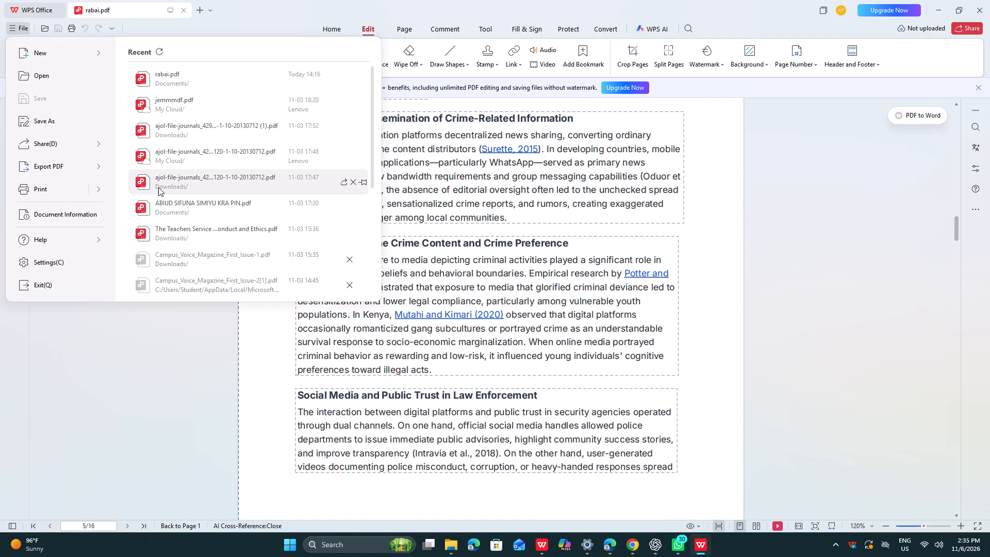
scroll(220, 272, down, 7)
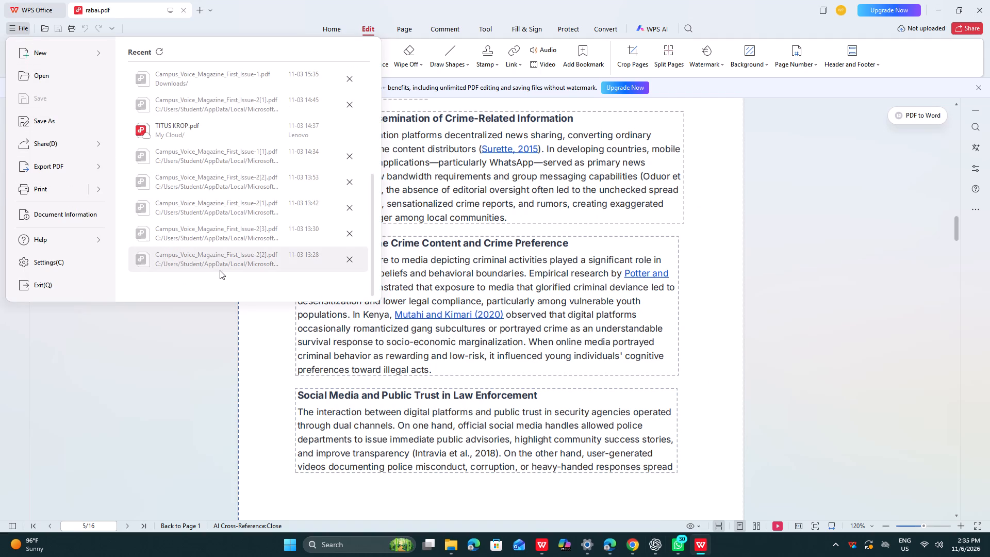
scroll(220, 268, up, 12)
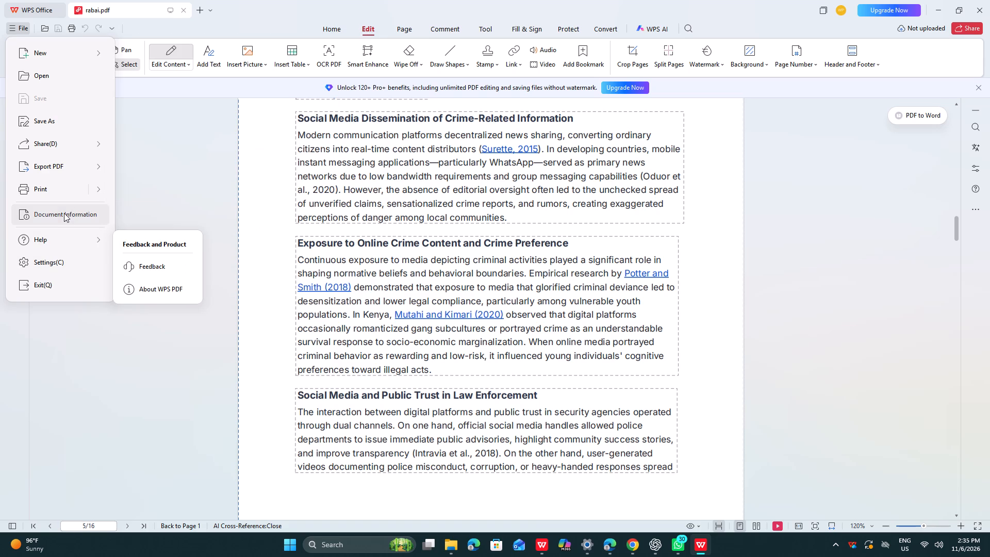
click(22, 52)
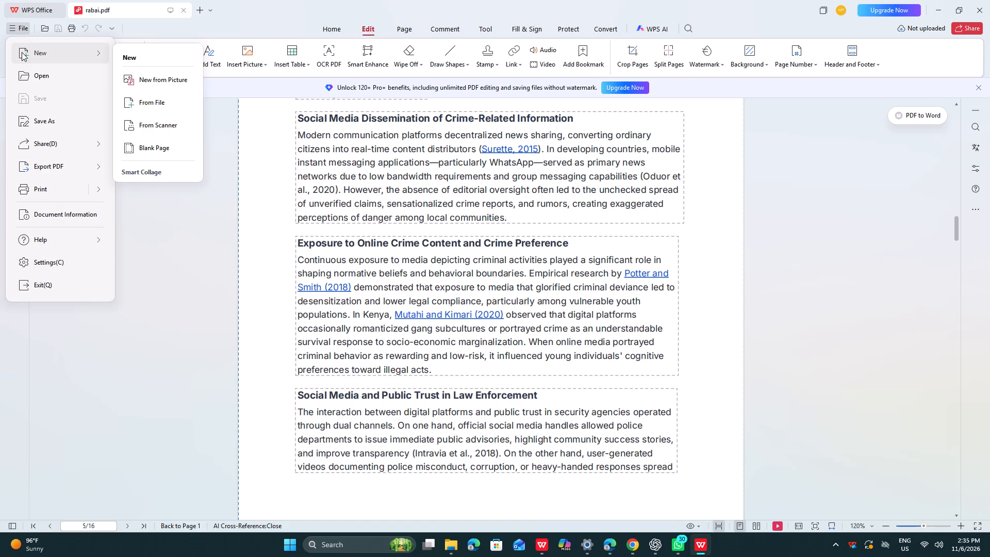
click(22, 32)
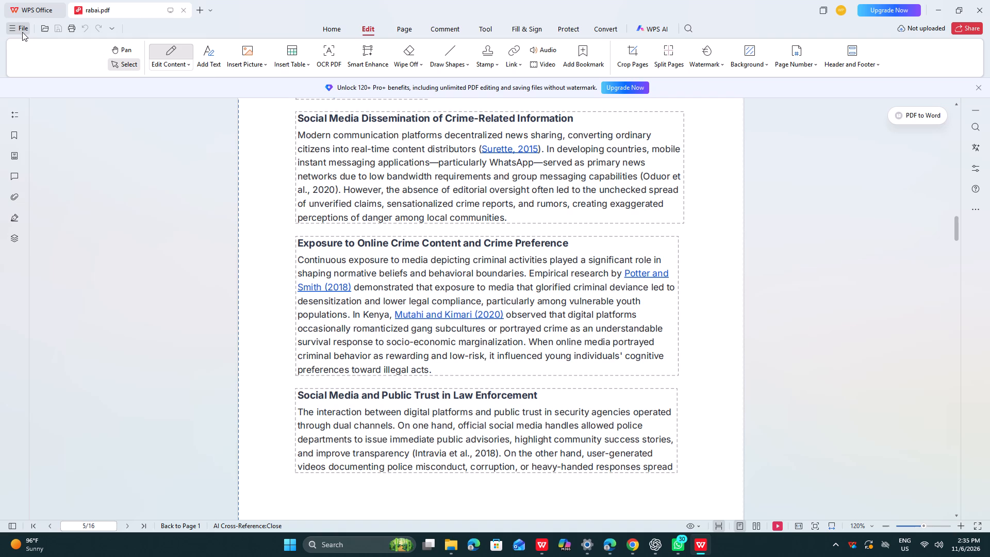
click(19, 28)
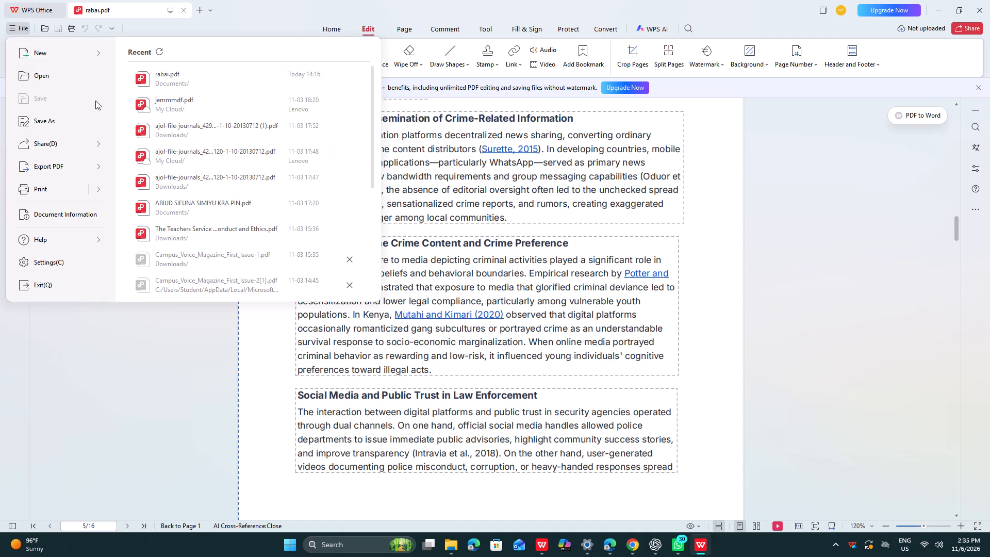
scroll(278, 162, down, 12)
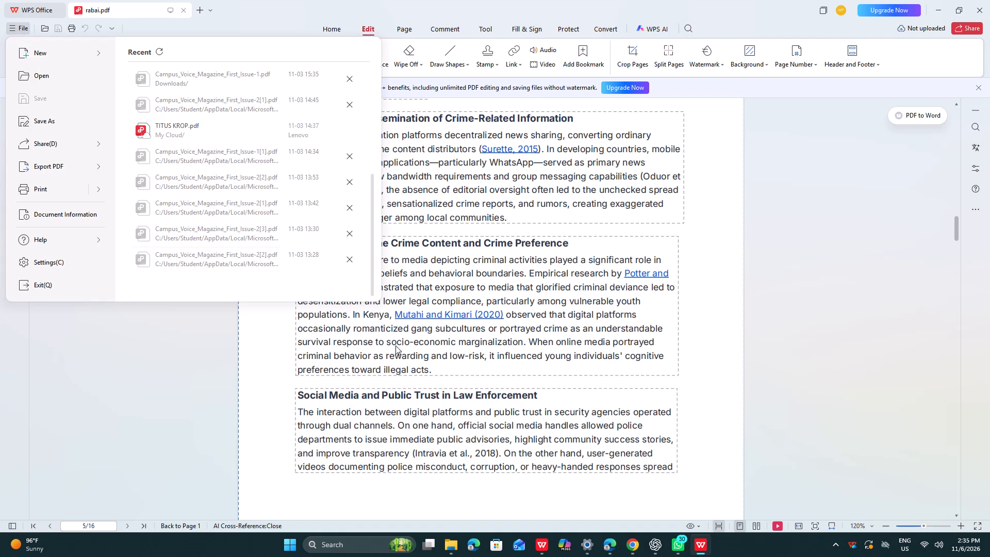
Switch to File Explorer and open the WhatsApp copy of TURKANA UNIVERSITY COLLEGE from the recent files.
click(450, 546)
click(431, 495)
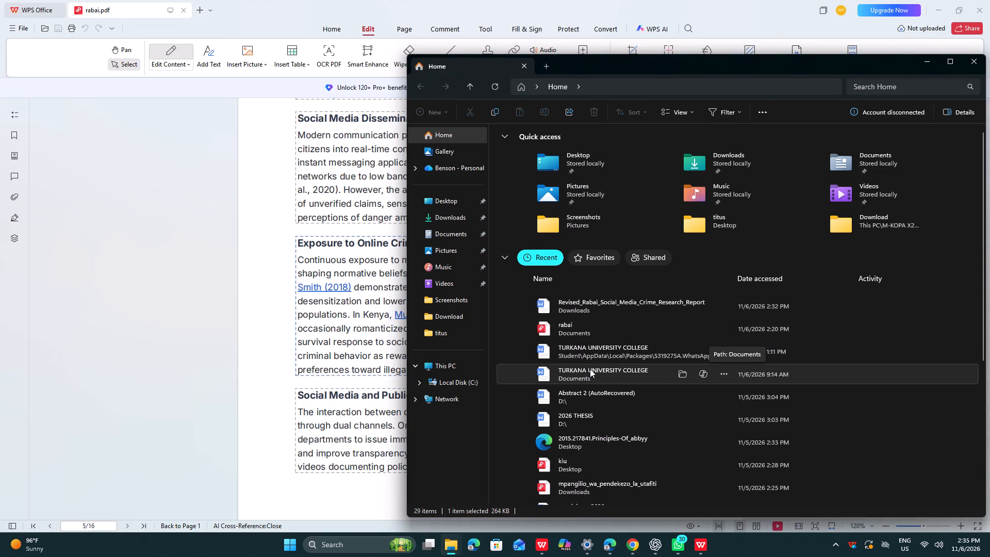
click(592, 351)
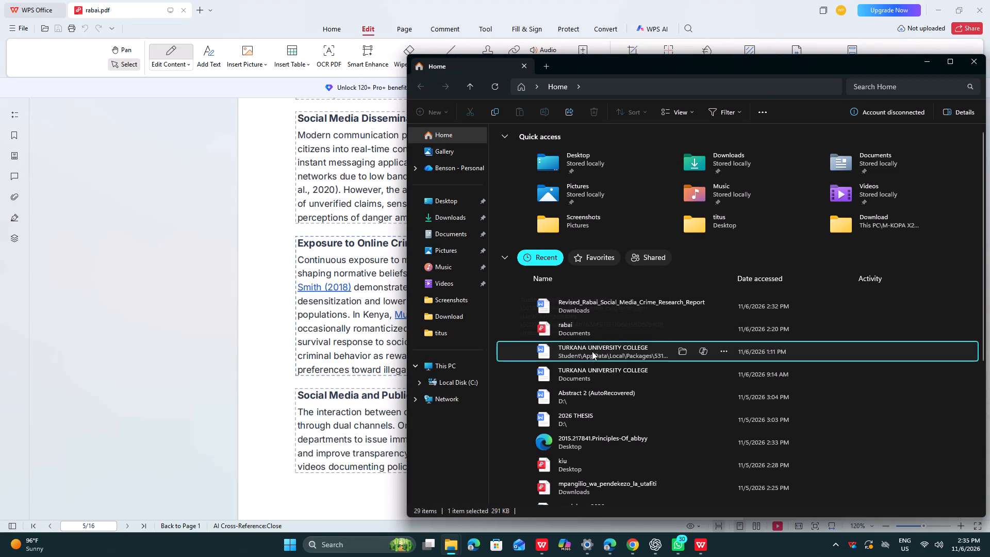
double_click(592, 351)
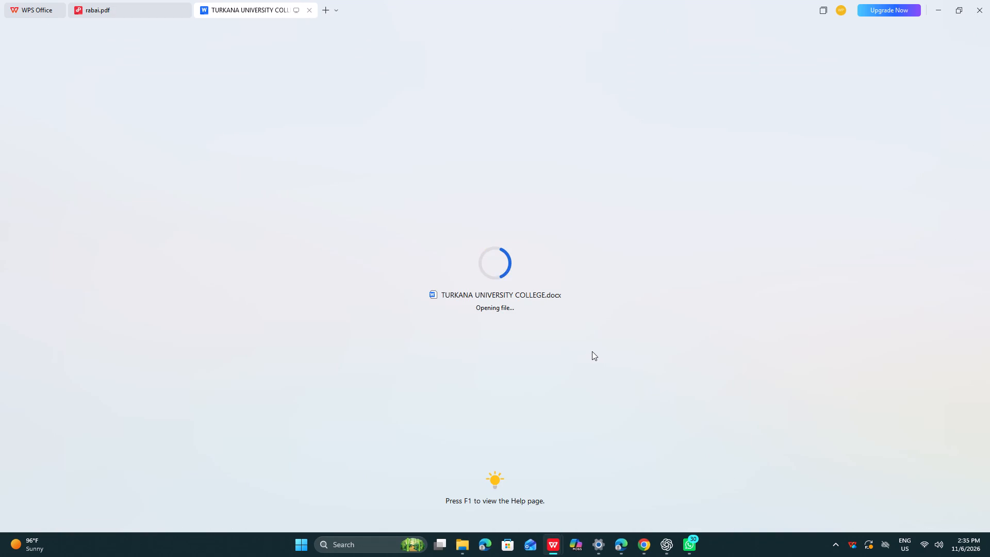
Examine the TURKANA UNIVERSITY COLLEGE project's layout from the declaration and dedication through Chapter One to the statement of the problem.
scroll(462, 344, down, 14)
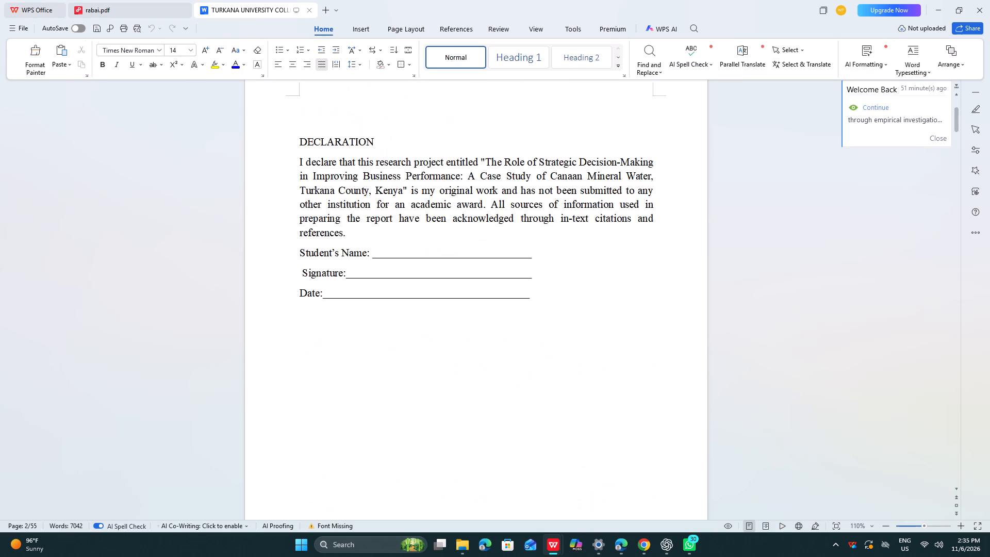
scroll(462, 344, down, 17)
scroll(462, 344, down, 17)
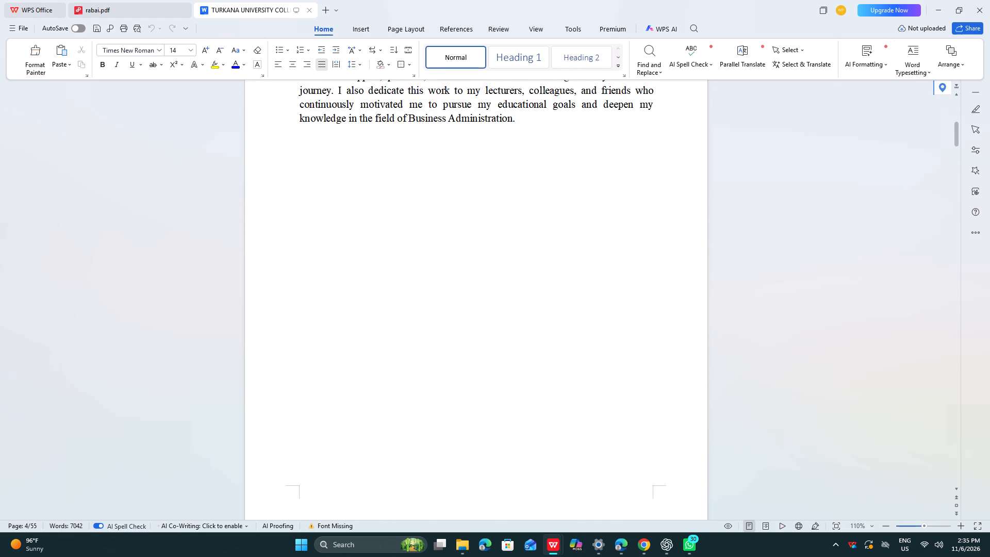
scroll(460, 342, down, 19)
scroll(459, 341, down, 6)
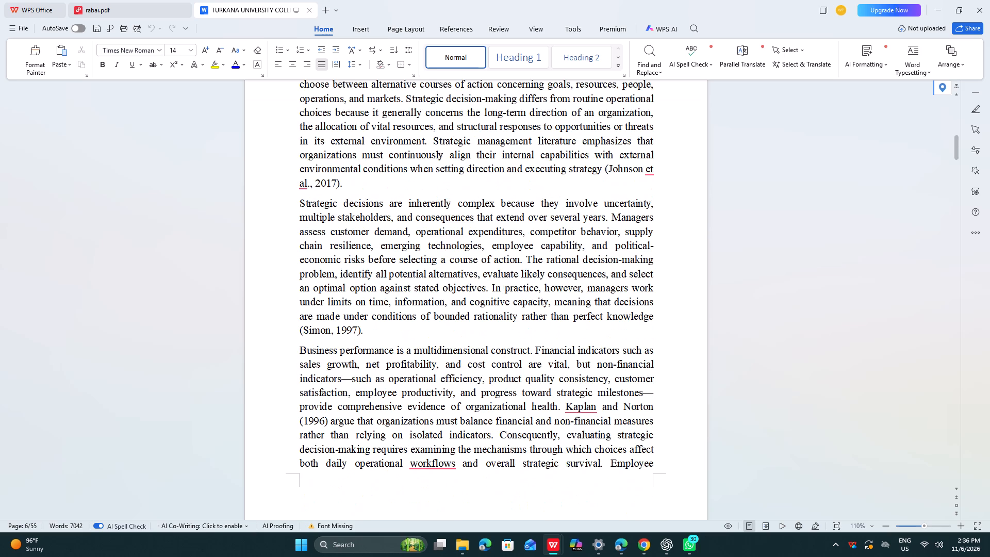
scroll(459, 341, up, 6)
scroll(459, 341, down, 12)
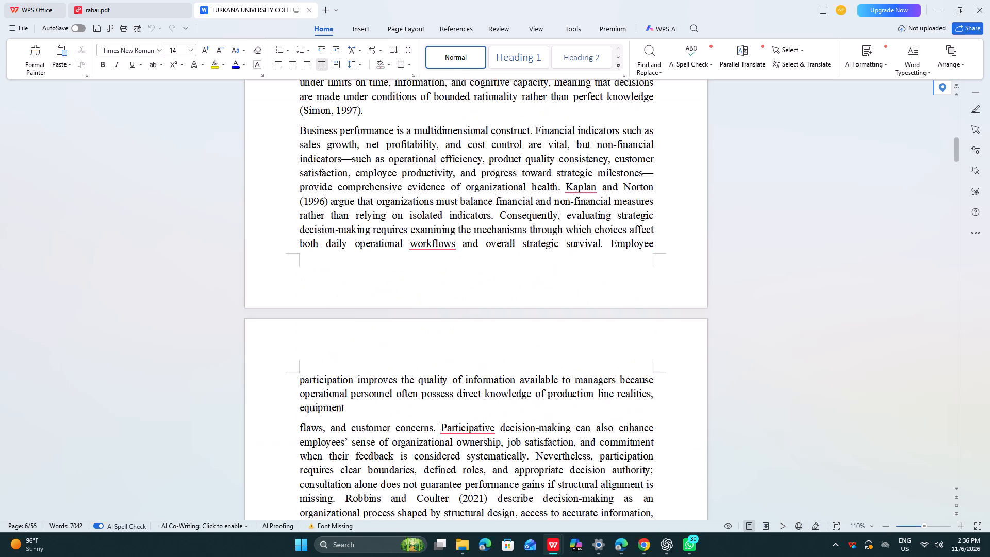
scroll(459, 341, down, 15)
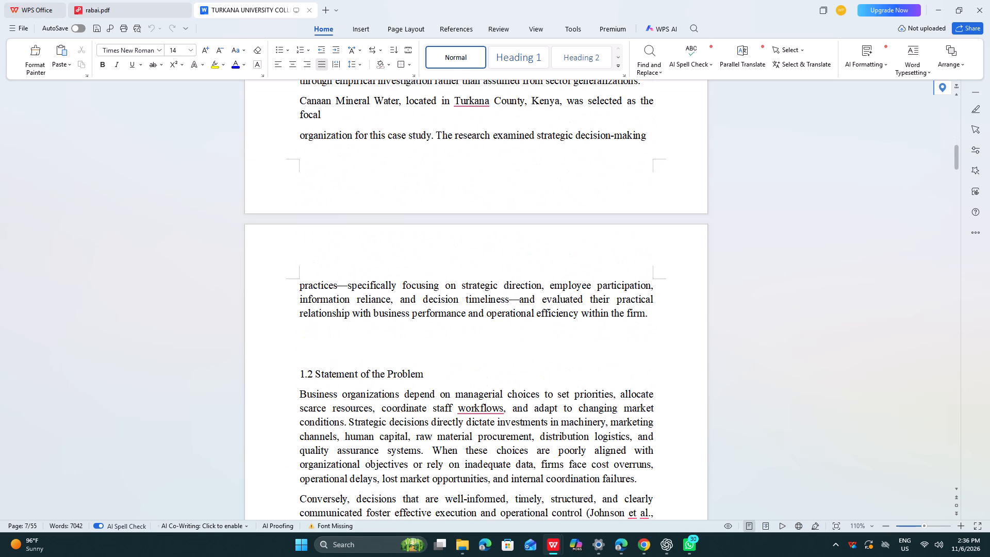
Switch to File Explorer and open the TURKANA UNIVERSITY COLLEGE copy stored in Documents at its declaration page.
click(466, 538)
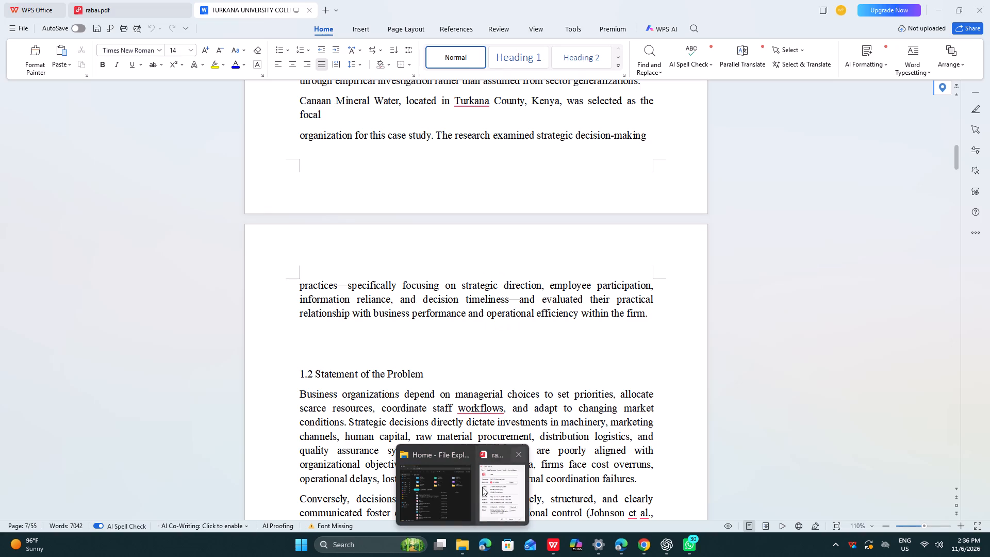
click(457, 500)
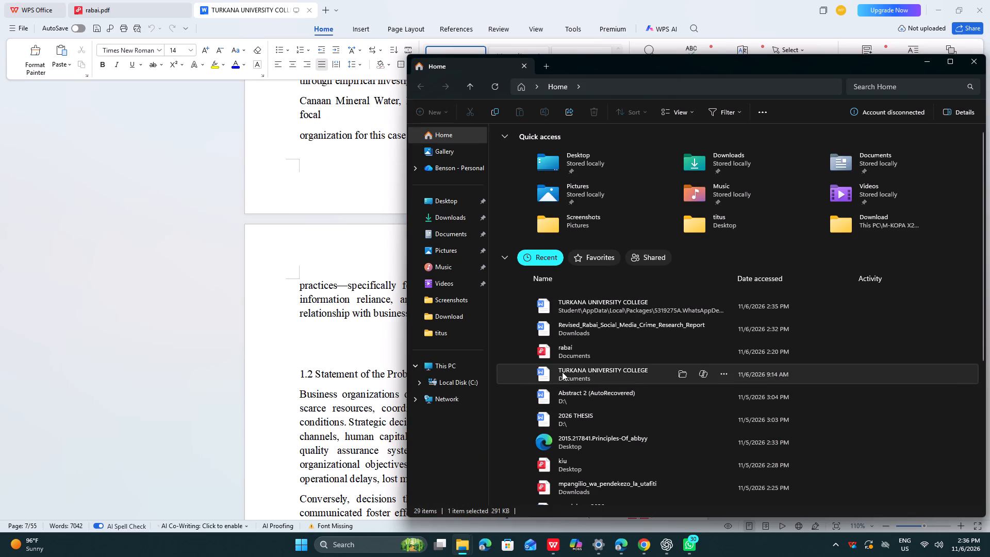
double_click(563, 371)
scroll(427, 381, down, 14)
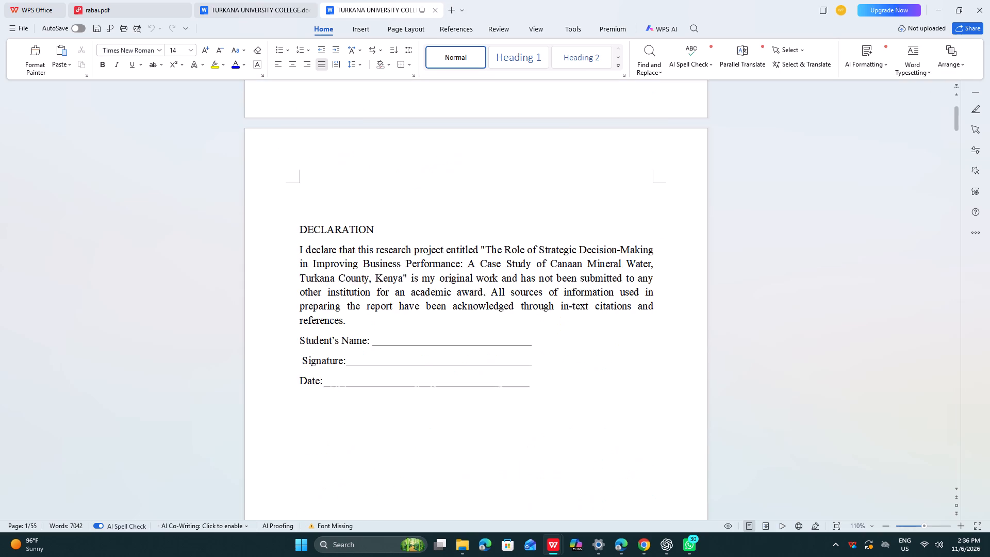
Examine the Documents copy of the TURKANA UNIVERSITY COLLEGE project from the declaration through Chapter One's background of the study.
scroll(426, 380, down, 20)
scroll(426, 380, down, 13)
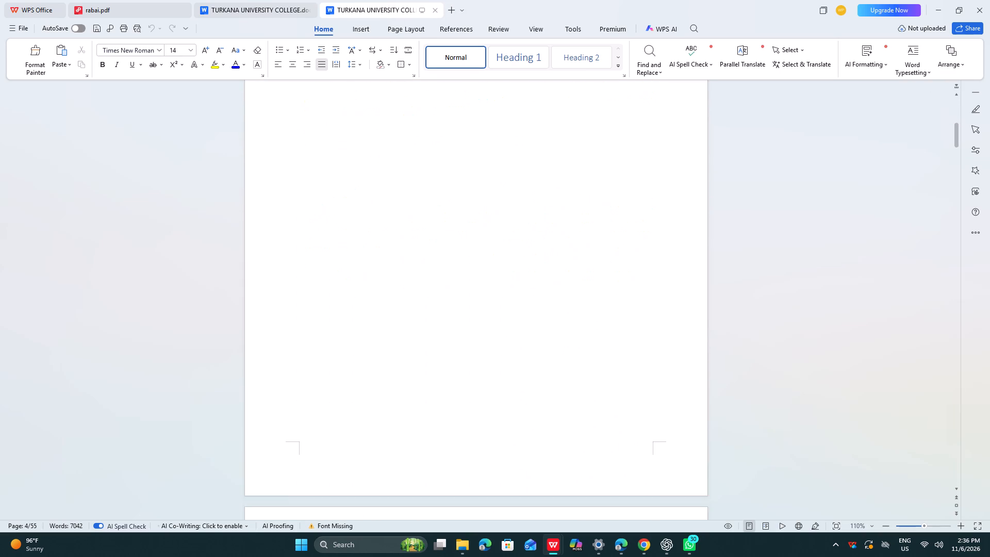
scroll(426, 380, down, 15)
scroll(426, 380, down, 7)
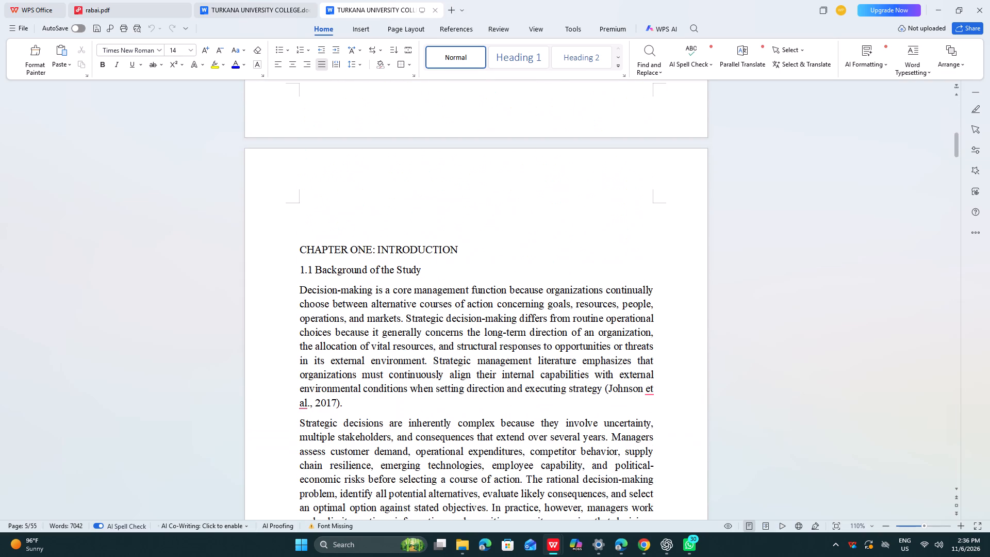
scroll(426, 380, down, 6)
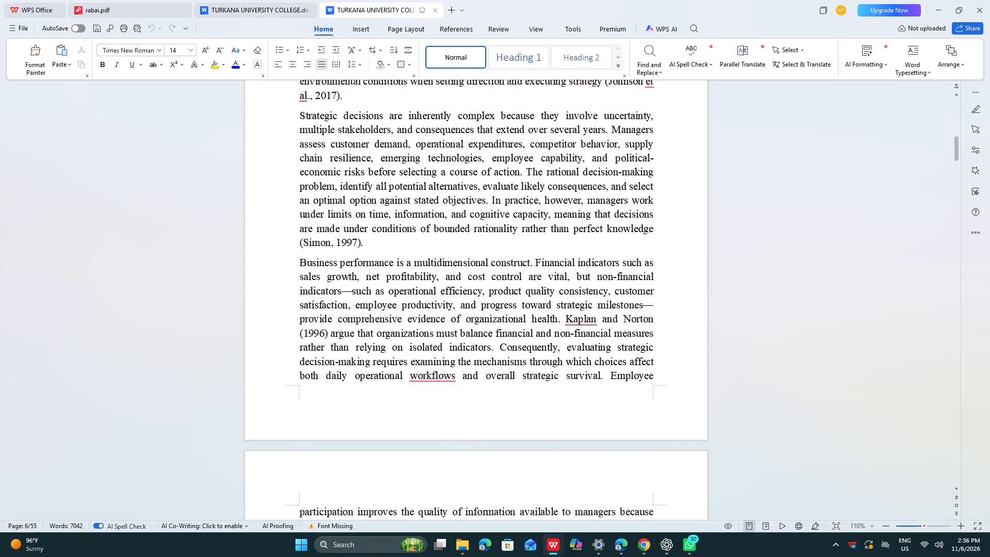
Switch to File Explorer and look through the recent files for another sample research project.
click(457, 541)
click(453, 506)
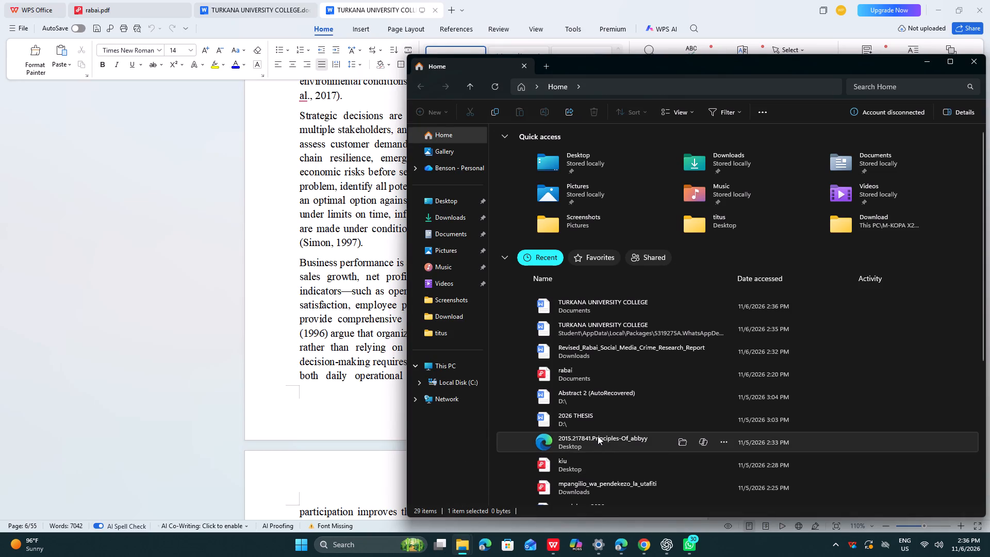
scroll(597, 435, down, 5)
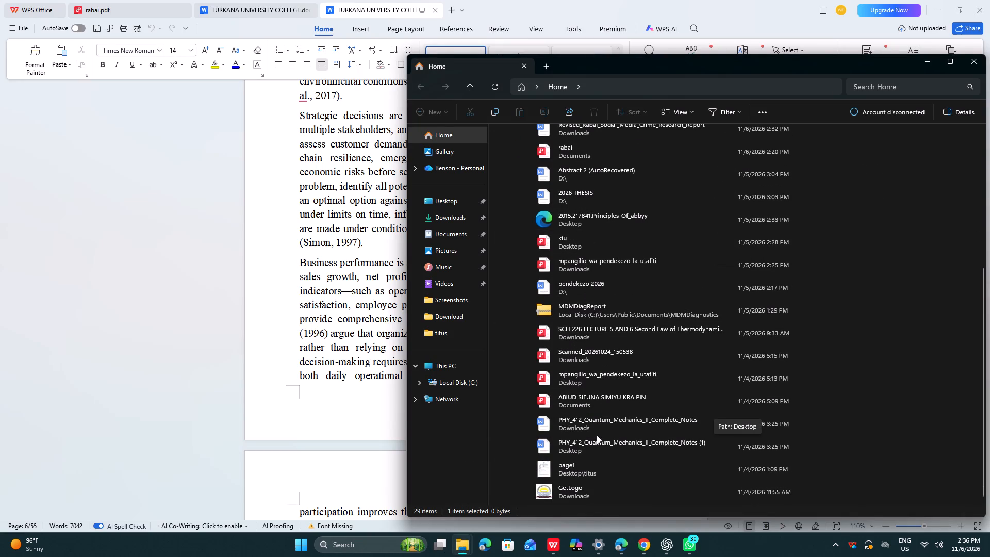
scroll(597, 435, down, 5)
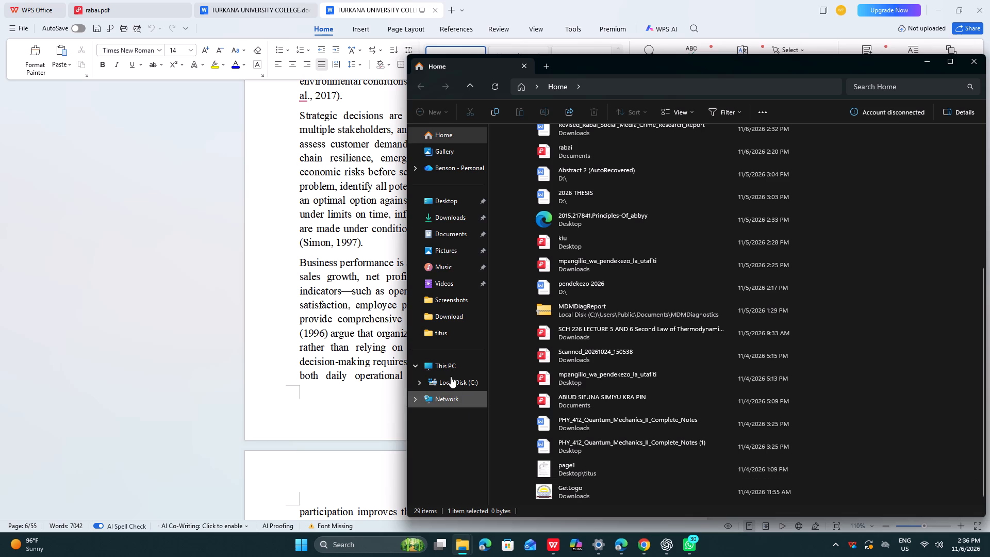
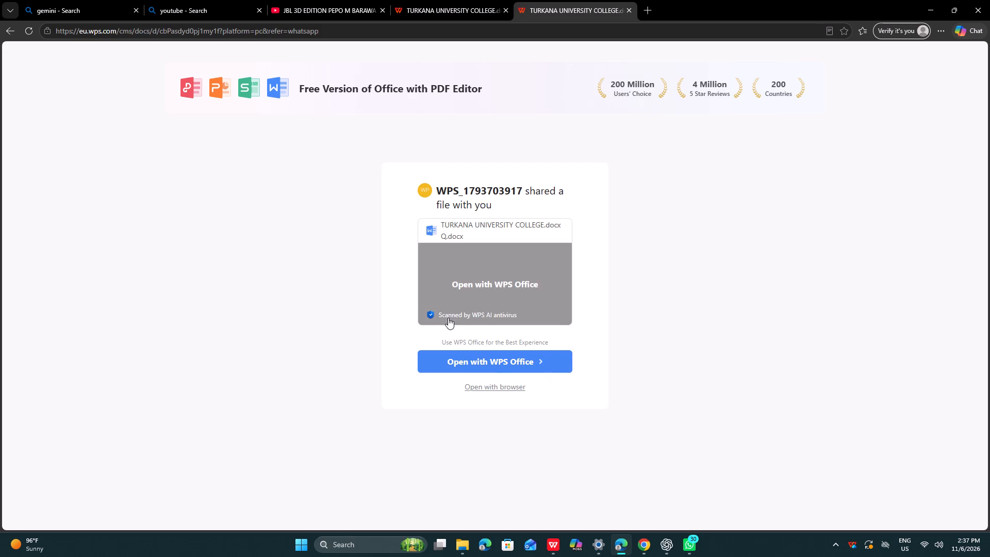
Open the shared file "TURKANA UNIVERSITY COLLEGE.docx Q.docx" in WPS Office.
click(488, 362)
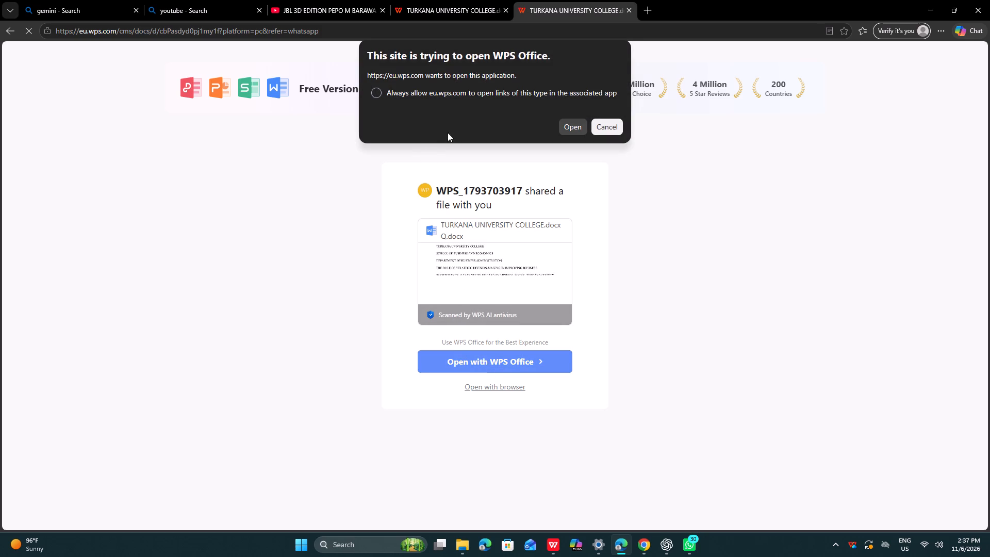
click(576, 128)
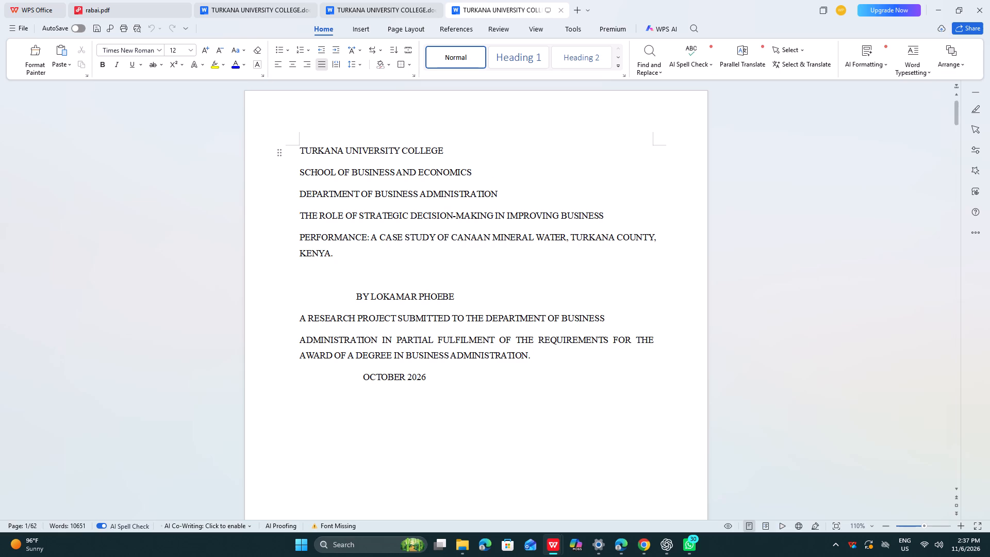
Examine the shared project's preliminary pages from the title page through the supervisor's approval and acknowledgement to the Chapter One heading.
scroll(472, 250, down, 14)
scroll(470, 250, down, 16)
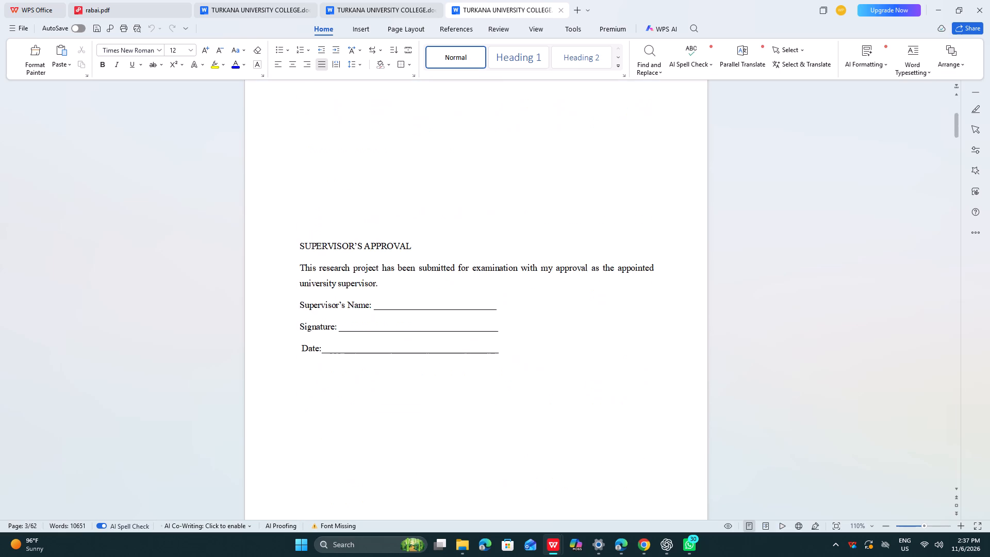
scroll(470, 250, down, 20)
scroll(470, 250, down, 15)
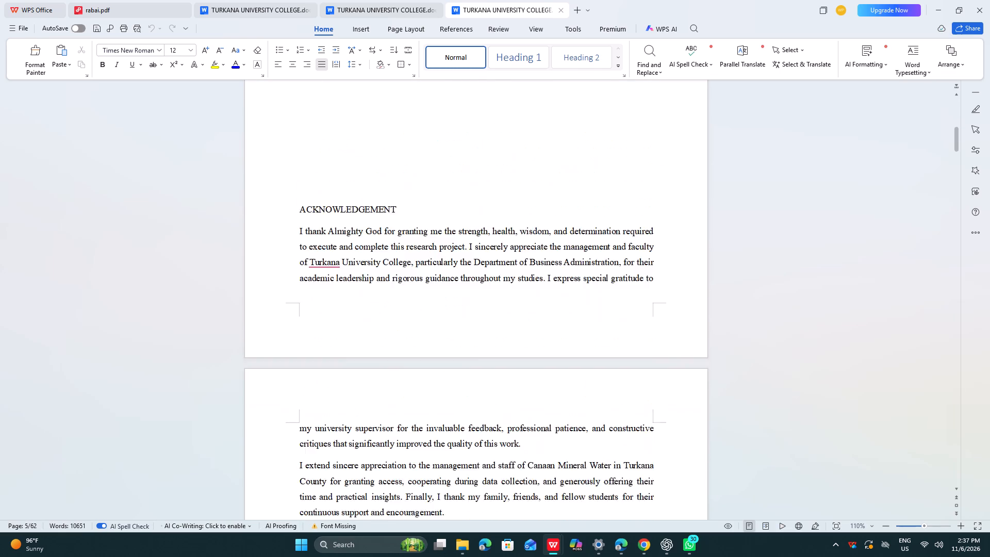
scroll(470, 250, down, 14)
scroll(470, 250, down, 13)
scroll(470, 250, up, 5)
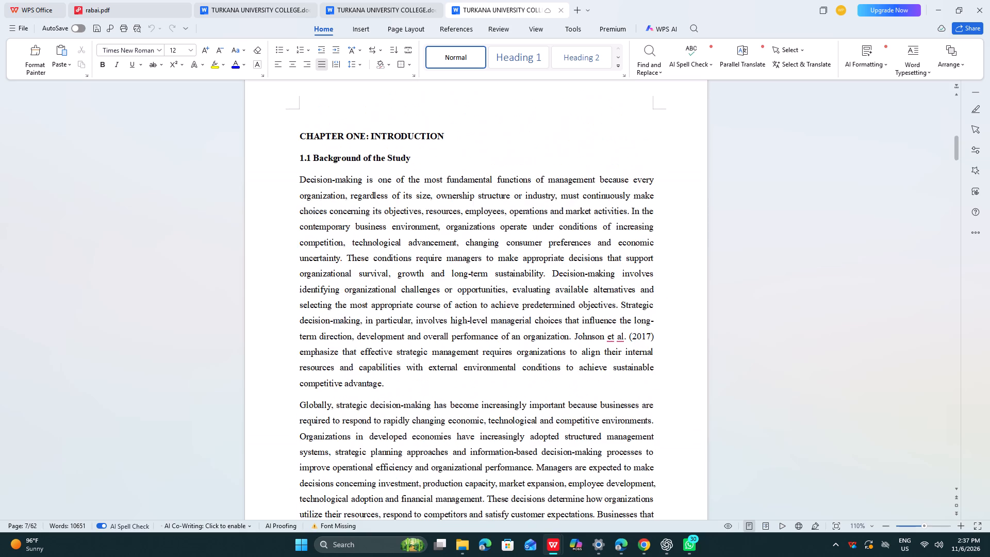
scroll(469, 253, down, 2)
scroll(466, 254, up, 2)
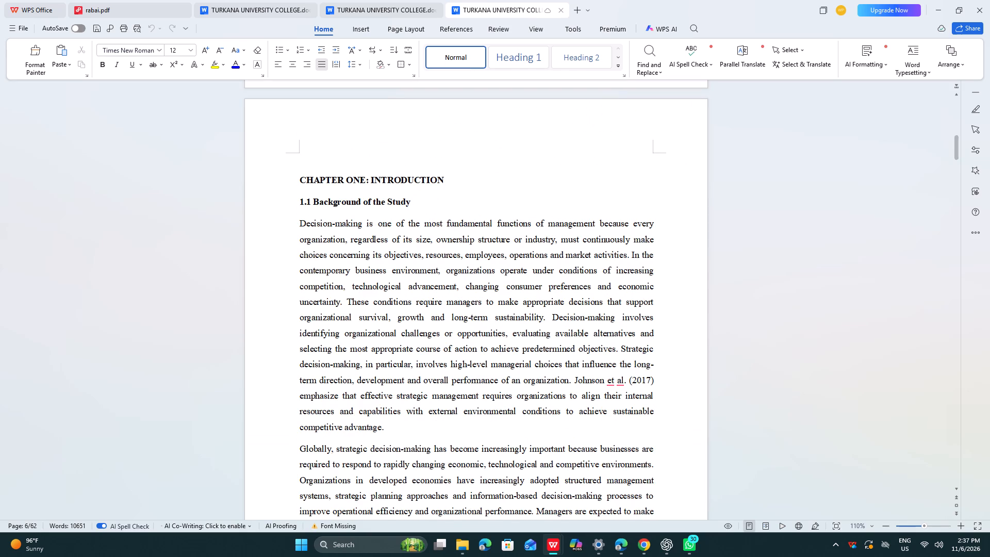
Examine section 1.1 Background of the Study through to section 1.2 Statement of the Problem.
scroll(317, 222, down, 7)
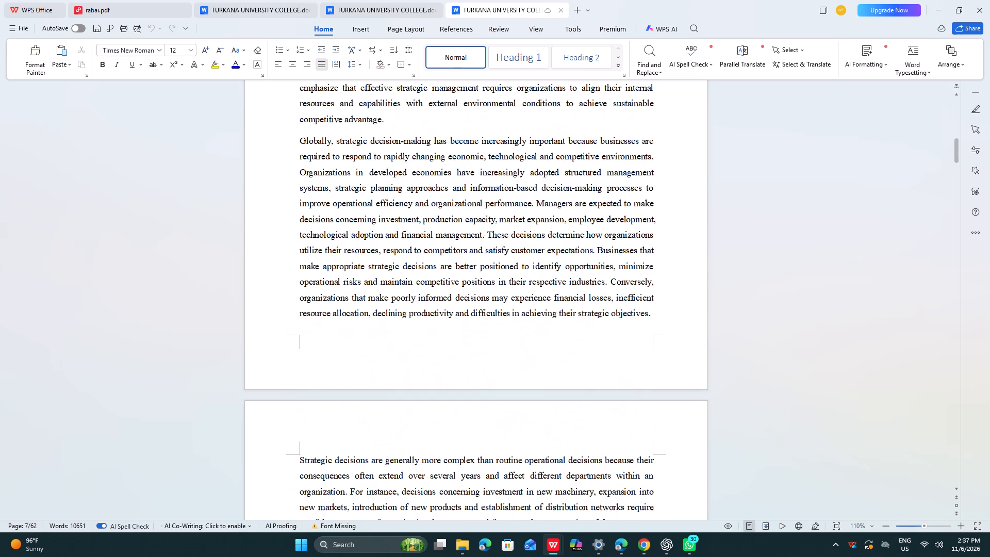
scroll(318, 222, down, 14)
scroll(318, 222, down, 11)
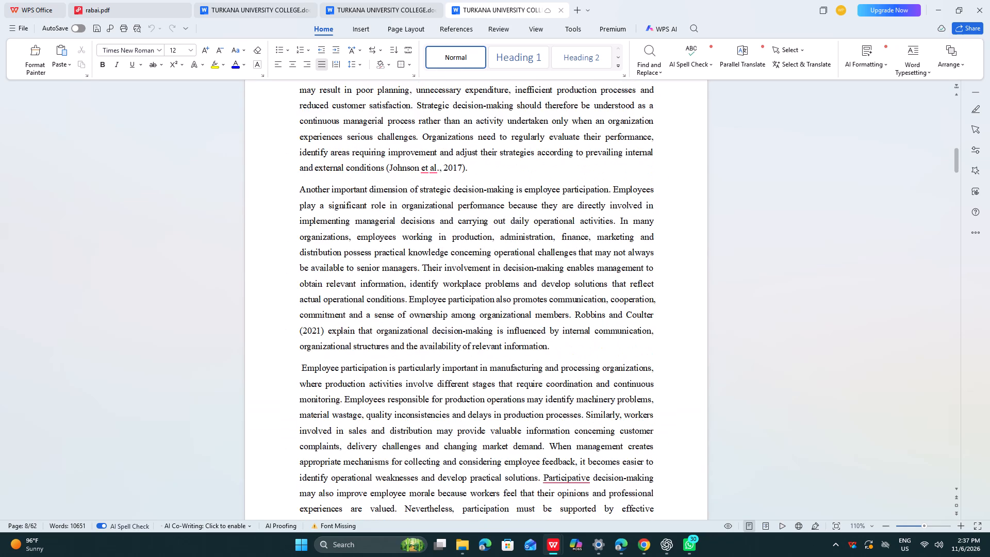
scroll(318, 222, down, 11)
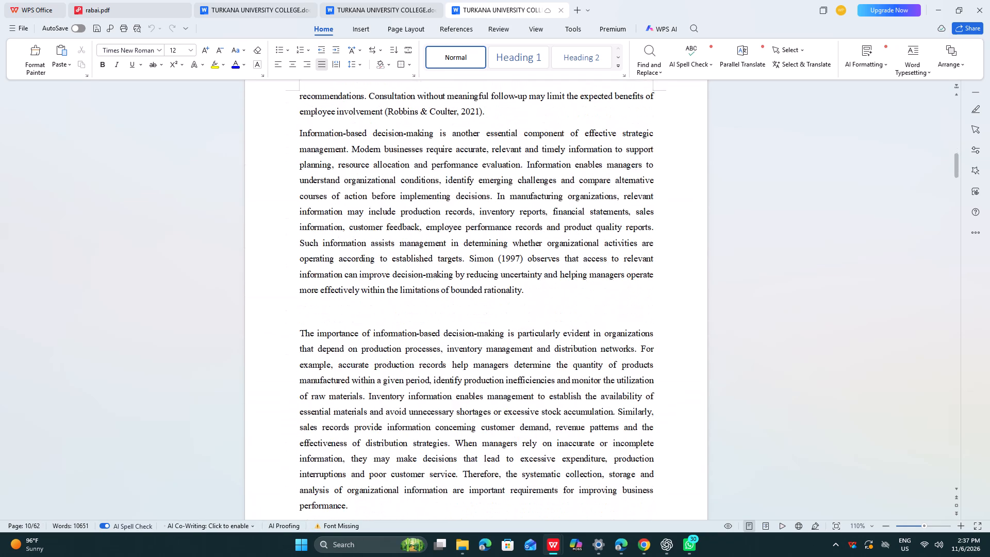
scroll(318, 222, down, 18)
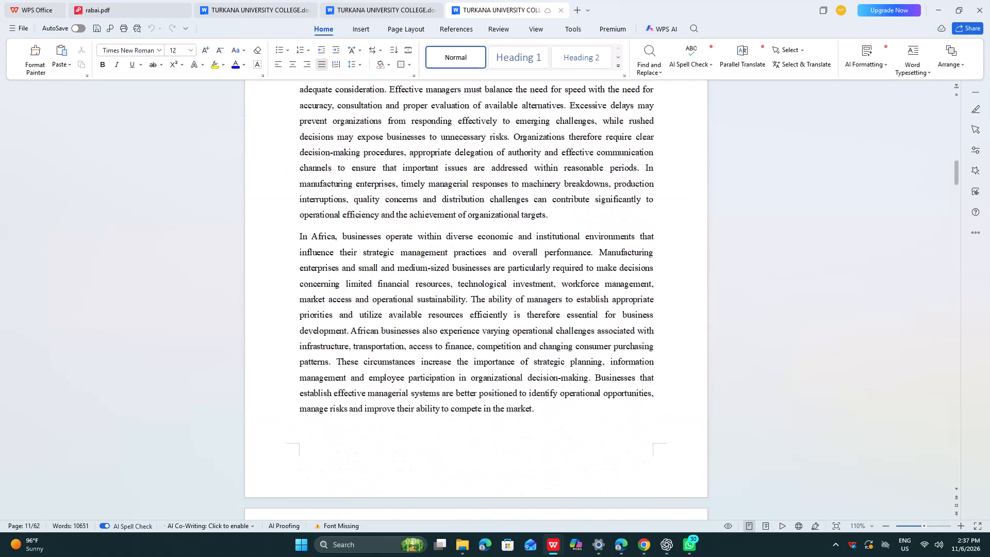
scroll(317, 224, down, 17)
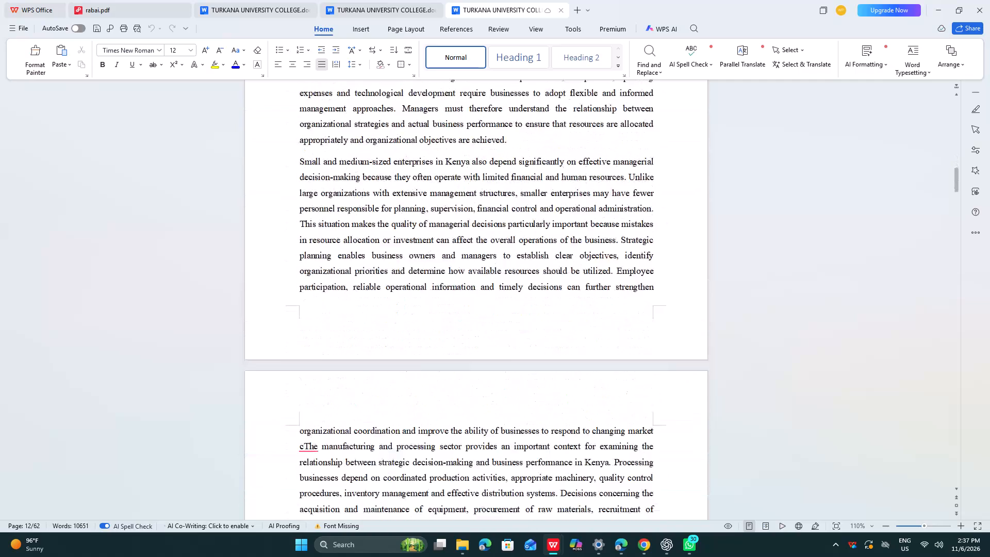
scroll(317, 224, down, 17)
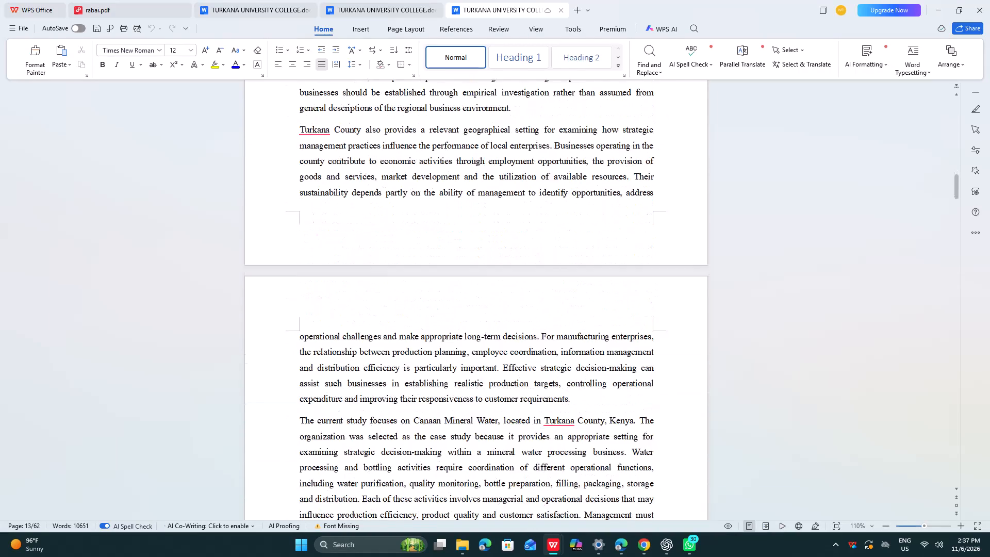
scroll(315, 224, down, 18)
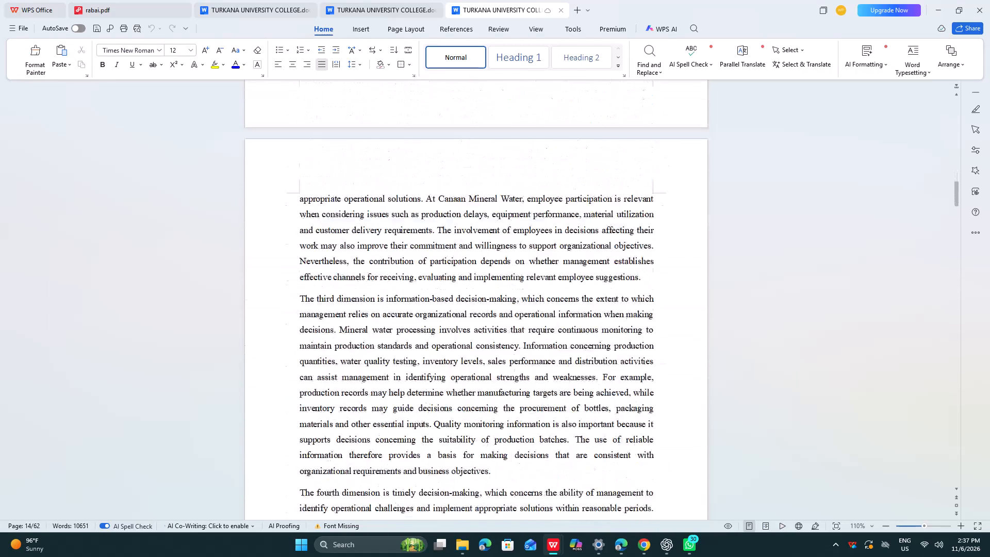
scroll(317, 224, down, 20)
scroll(317, 224, down, 15)
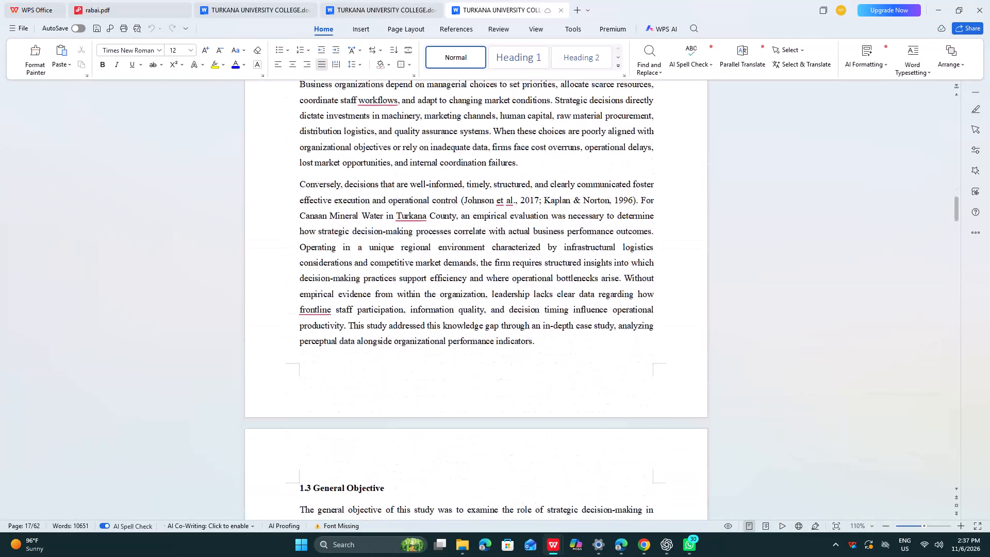
scroll(316, 224, up, 8)
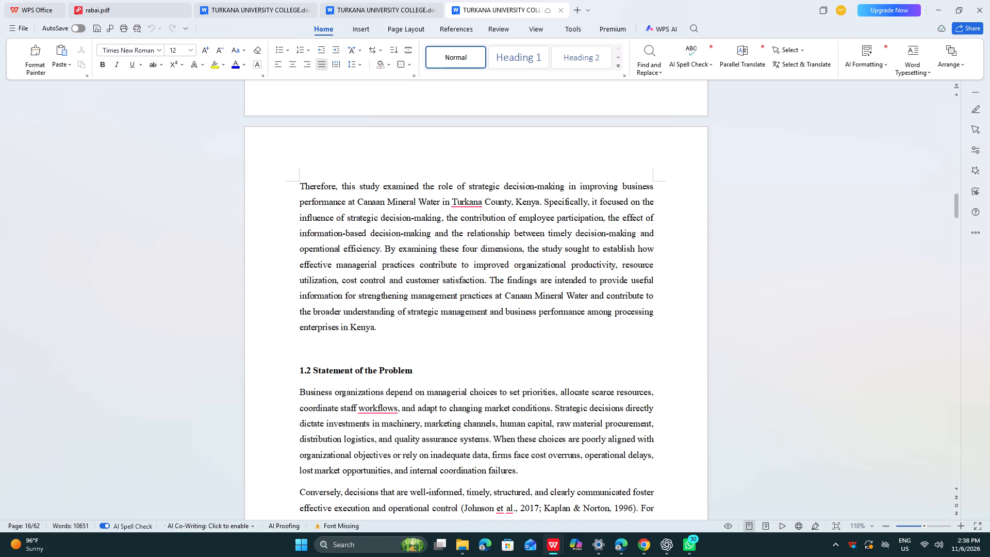
Return to the start of Chapter One and review the length, layout and citations of the background section up to section 1.2.
scroll(506, 361, up, 20)
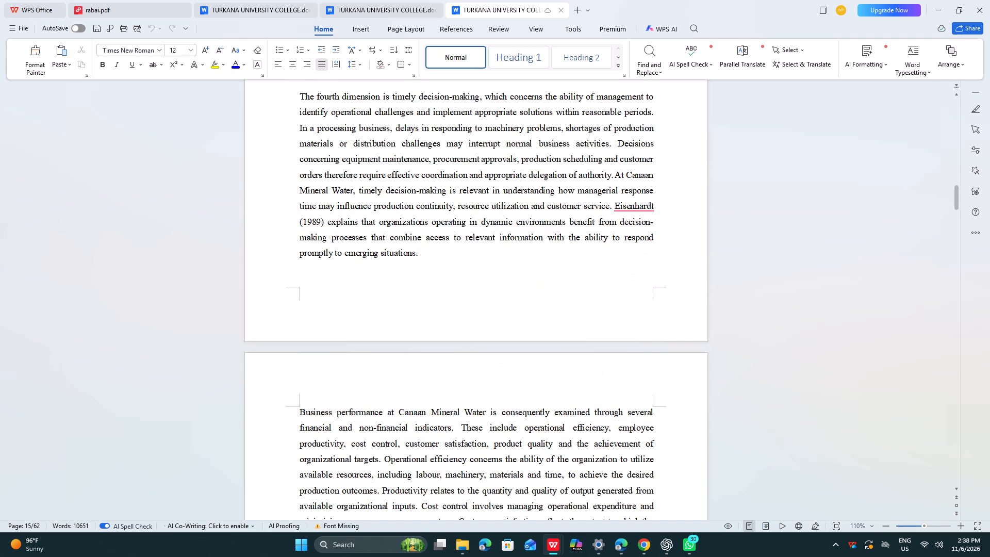
scroll(506, 361, up, 20)
scroll(506, 361, up, 12)
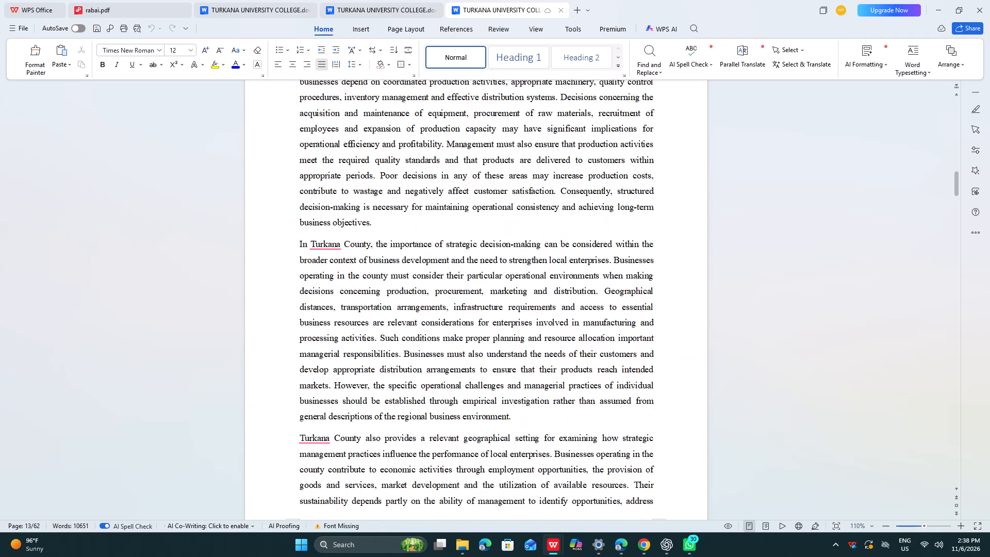
scroll(506, 361, up, 20)
scroll(506, 361, up, 12)
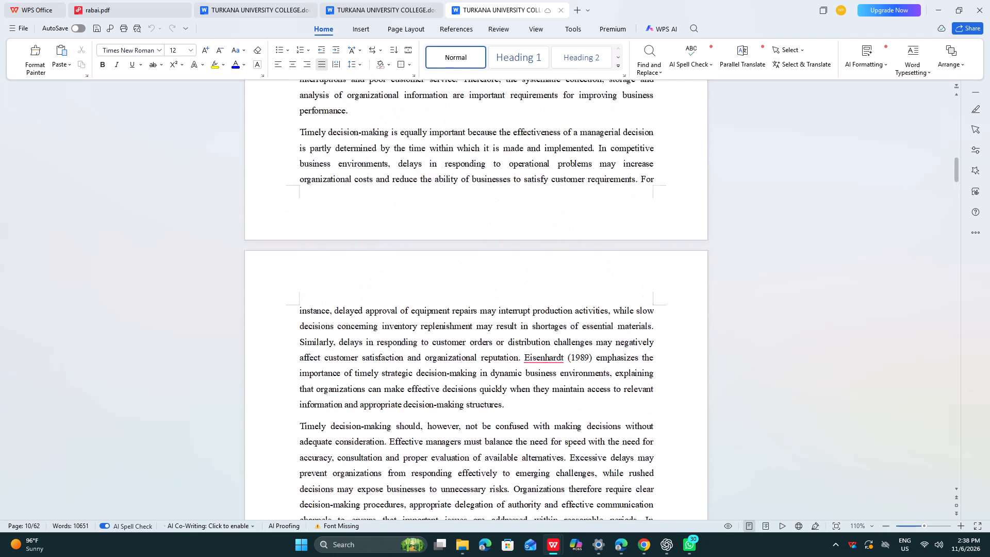
scroll(506, 361, up, 20)
scroll(506, 361, up, 12)
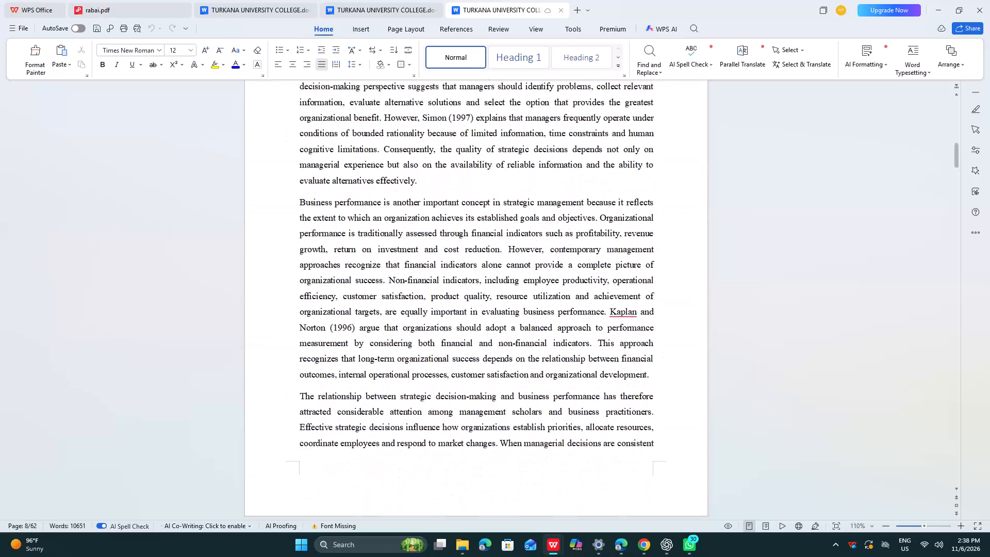
scroll(506, 361, up, 20)
scroll(506, 361, up, 6)
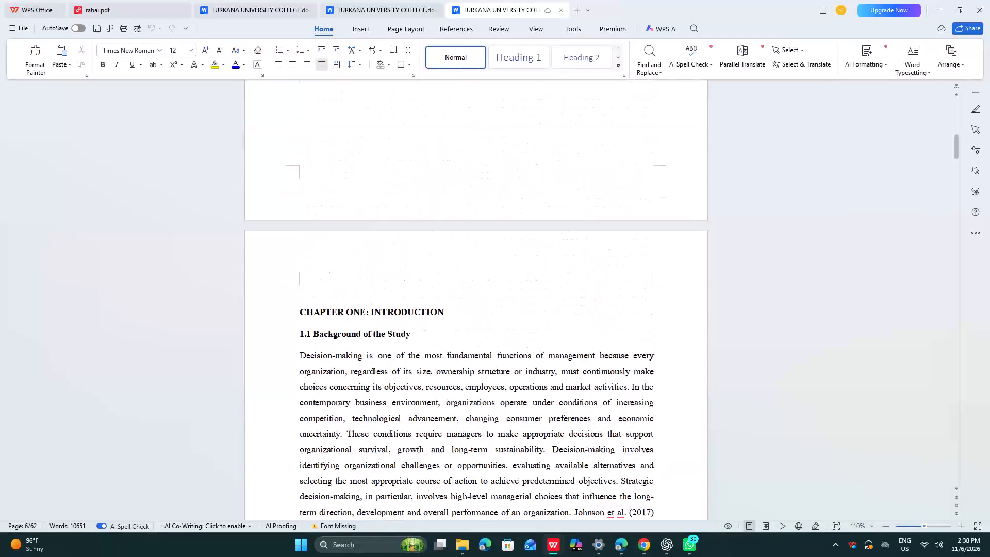
scroll(506, 361, down, 5)
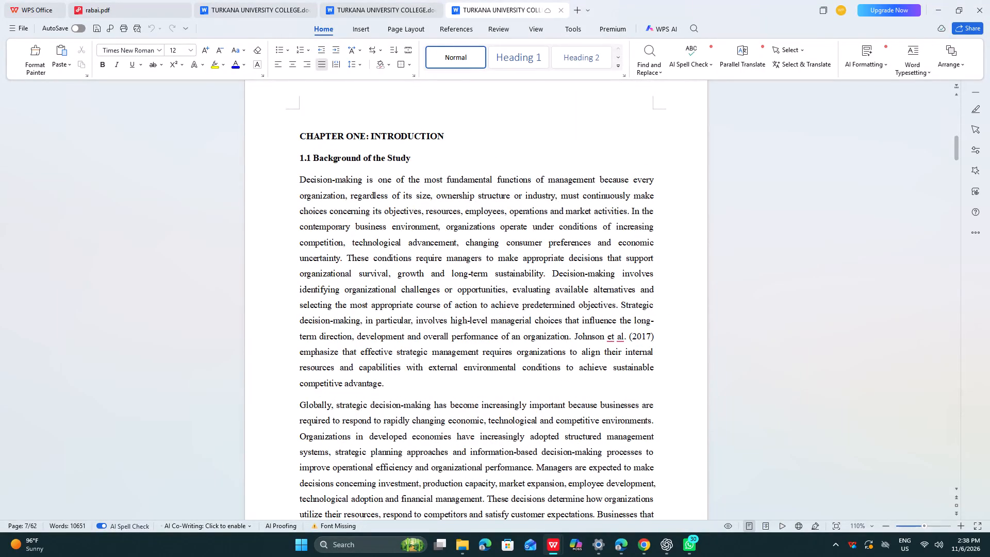
scroll(417, 243, down, 16)
scroll(443, 275, down, 5)
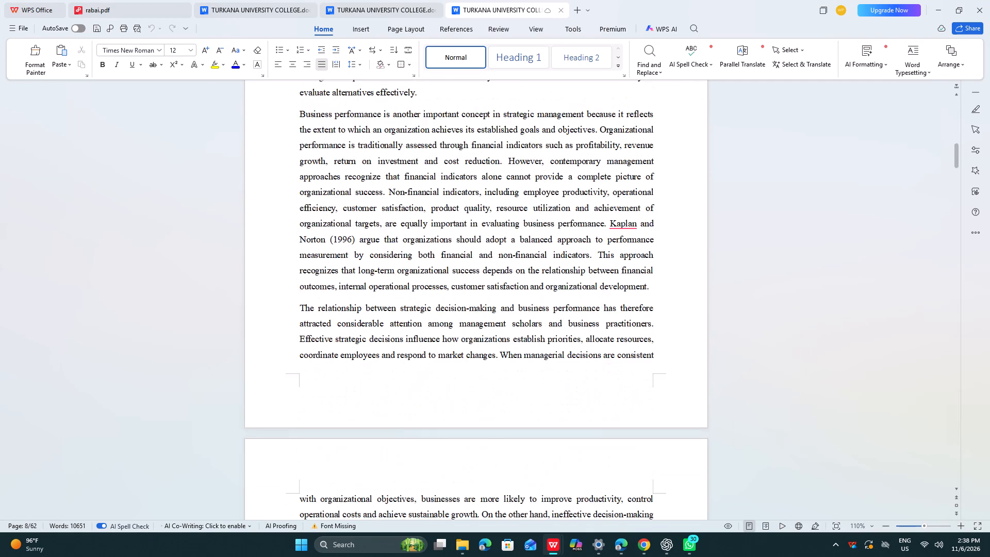
scroll(442, 278, down, 20)
scroll(431, 282, down, 16)
scroll(456, 285, down, 7)
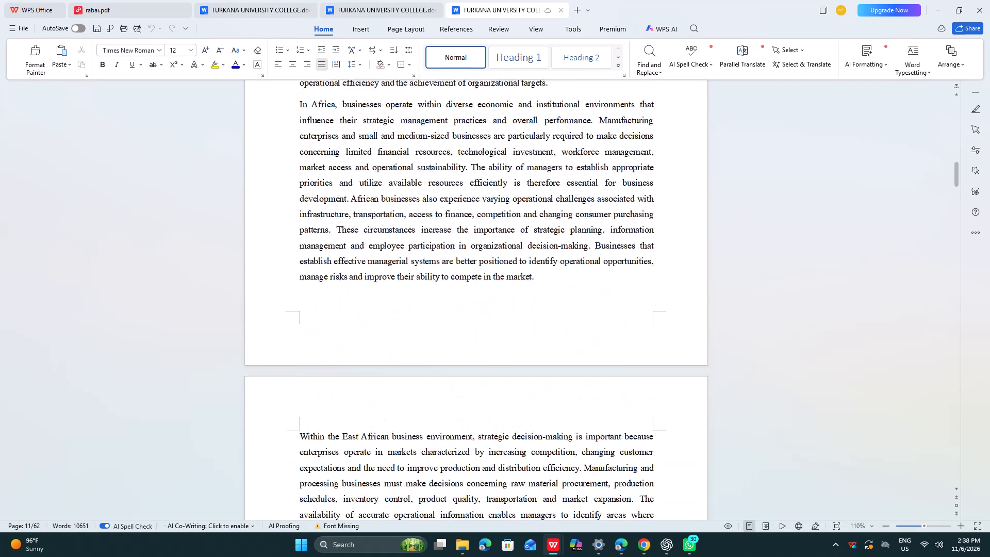
scroll(456, 288, down, 19)
scroll(483, 280, down, 3)
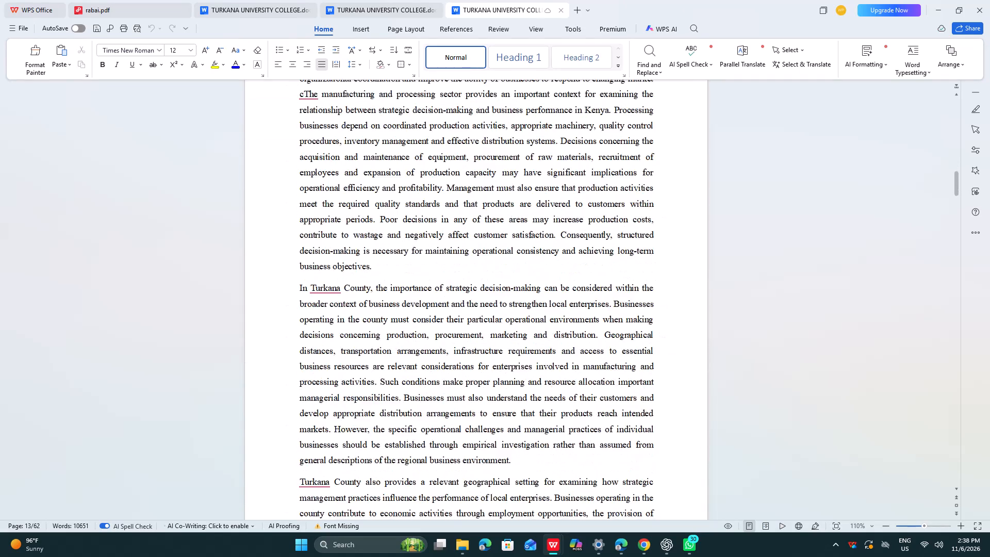
scroll(504, 273, down, 13)
scroll(436, 282, down, 3)
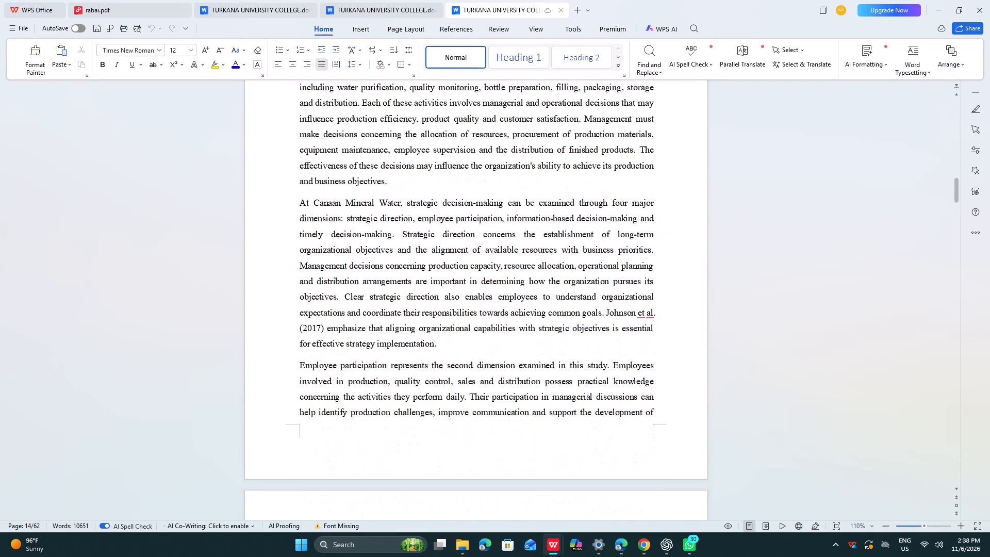
scroll(438, 283, down, 15)
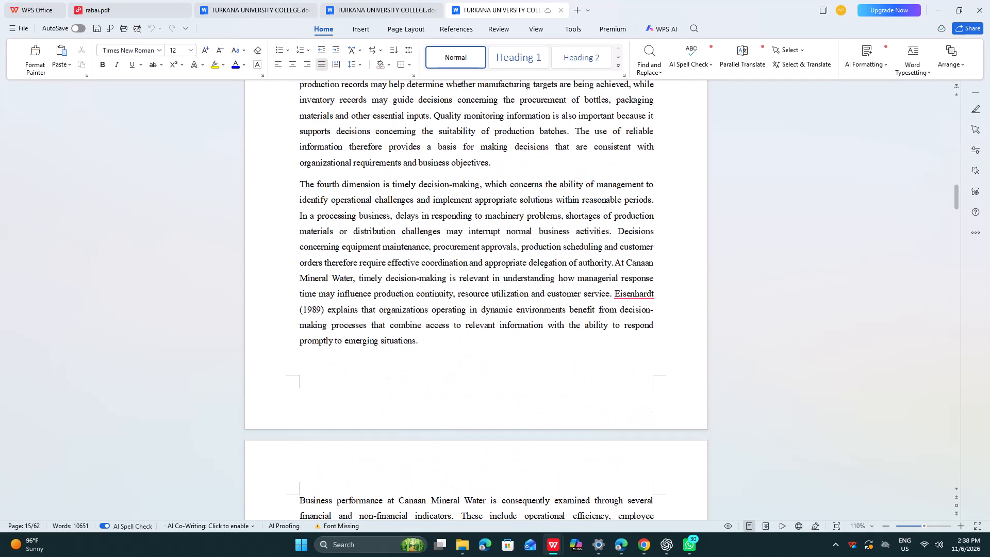
scroll(449, 271, down, 4)
scroll(381, 304, down, 6)
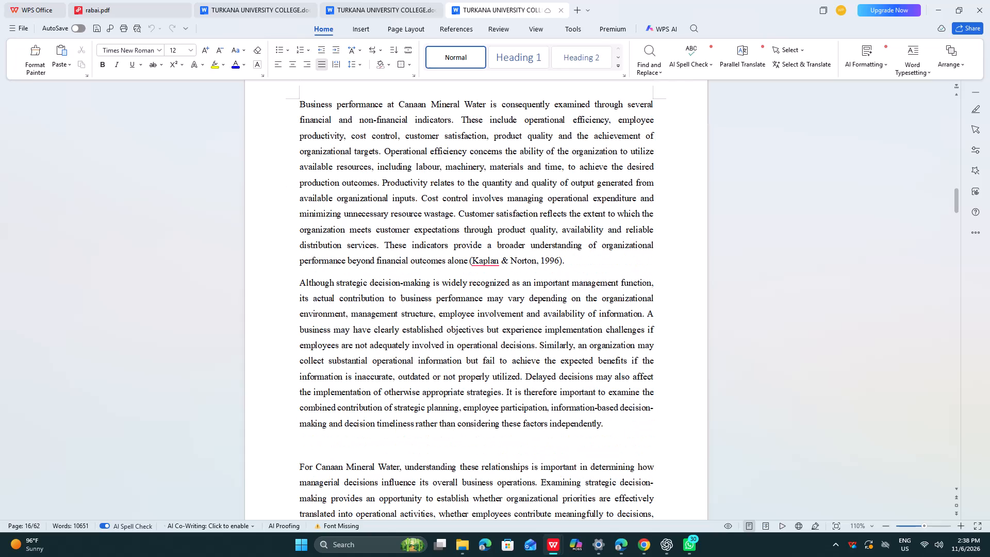
scroll(381, 305, down, 5)
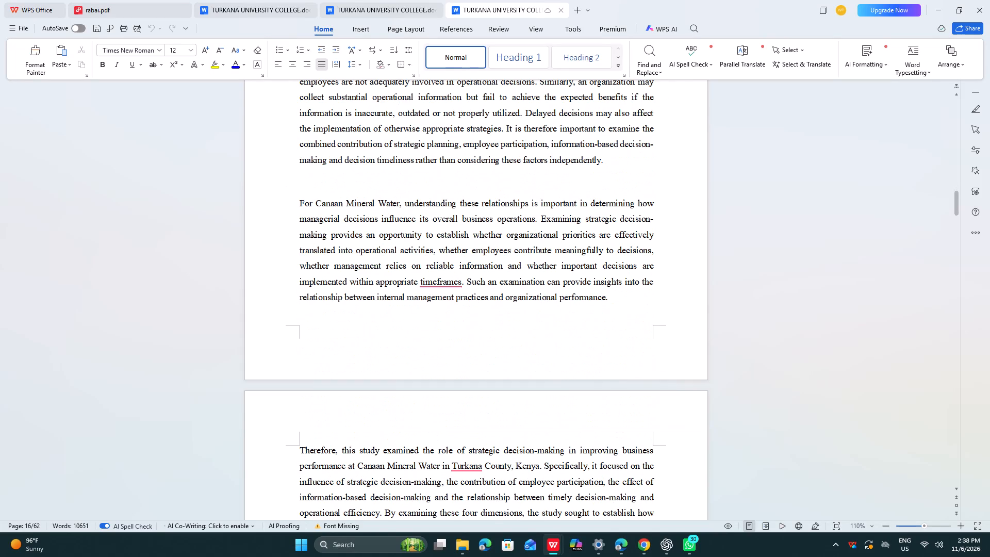
scroll(487, 282, down, 5)
scroll(485, 284, up, 2)
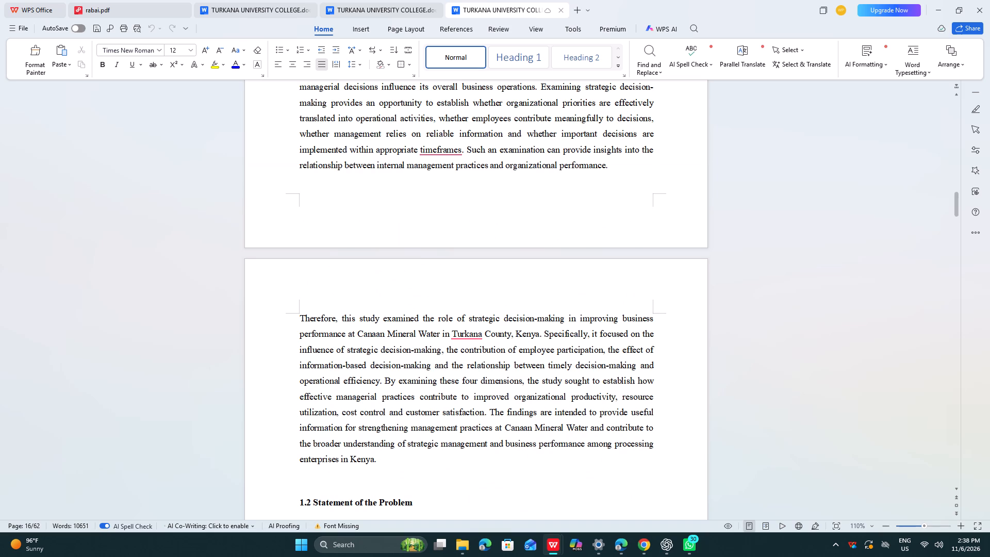
Examine the rest of Chapter One, from the objectives and research questions to 1.10 Definition of Key Terms.
scroll(403, 262, down, 7)
scroll(339, 308, down, 15)
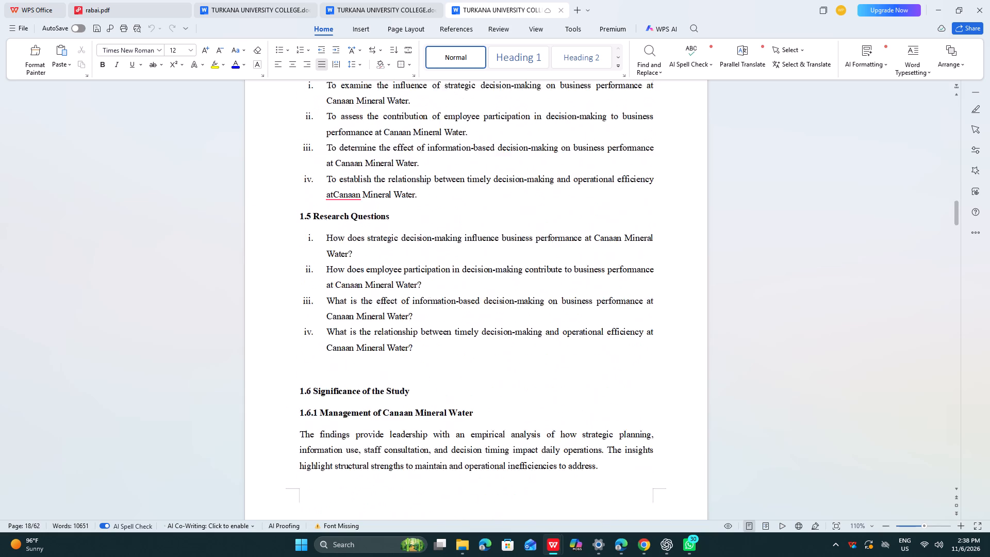
scroll(339, 312, down, 20)
scroll(339, 312, down, 19)
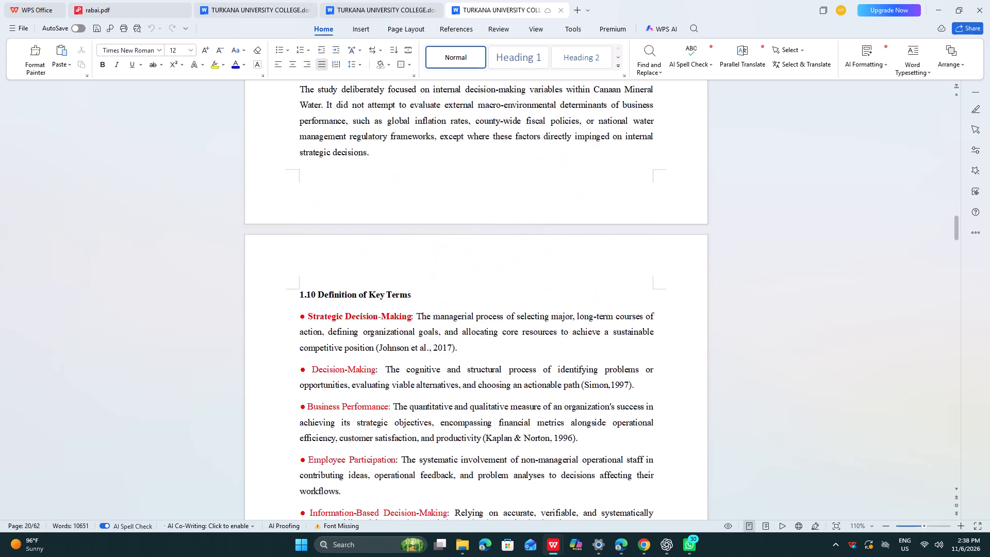
Examine Chapter Two of the sample project, from the end of 1.10 through the conceptual framework to 2.5 Summary of Literature and Research Gaps.
scroll(339, 316, down, 16)
scroll(339, 316, down, 14)
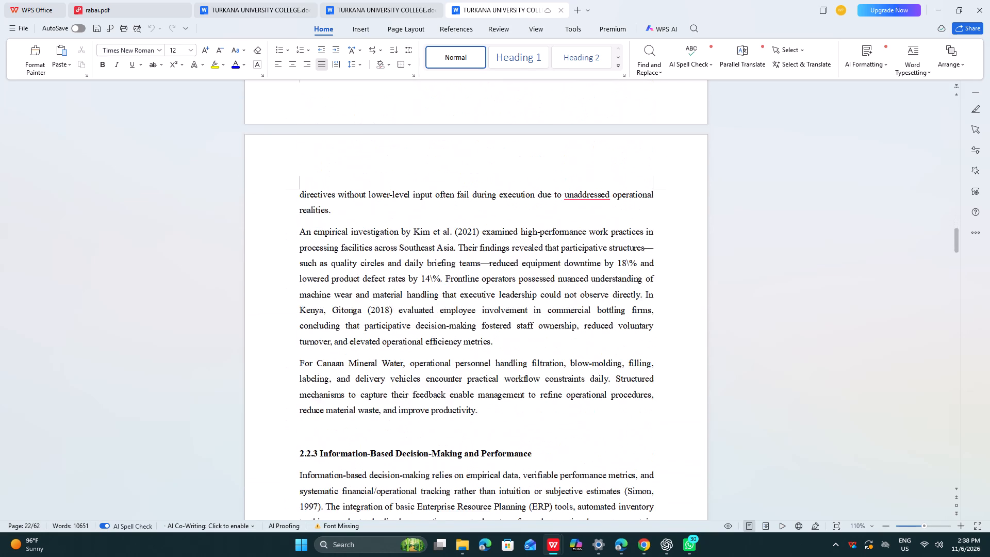
scroll(339, 316, down, 14)
scroll(339, 316, down, 14)
scroll(339, 316, down, 12)
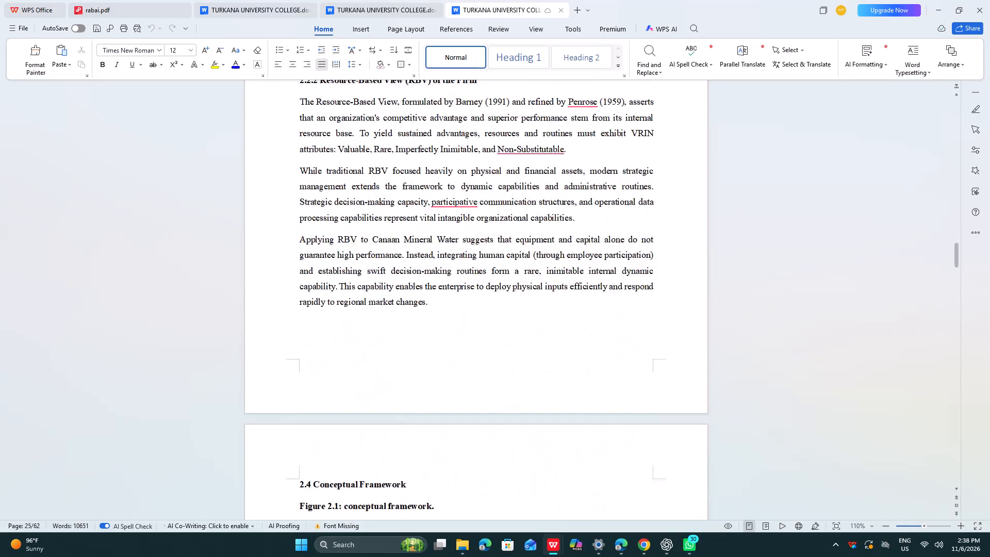
scroll(339, 316, down, 8)
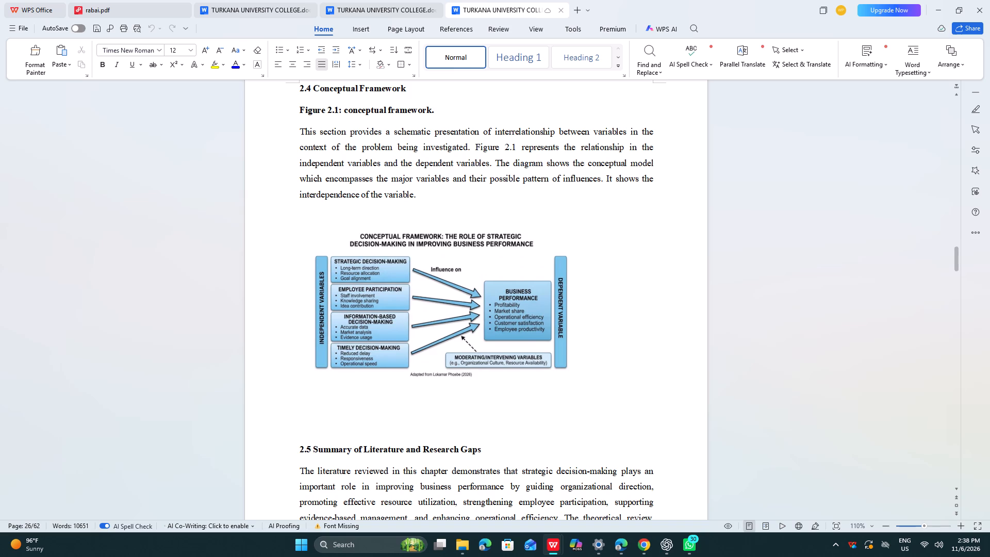
scroll(366, 280, down, 20)
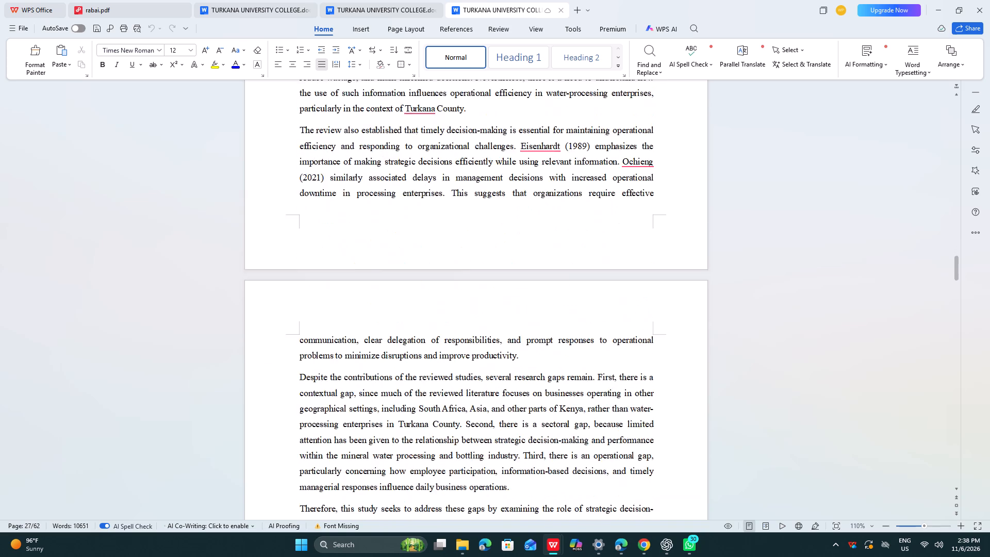
Examine the first part of Chapter Three, covering the study area, 3.4 Target Population with its table, and the sampling techniques.
scroll(362, 278, down, 9)
scroll(363, 273, down, 15)
scroll(363, 273, down, 7)
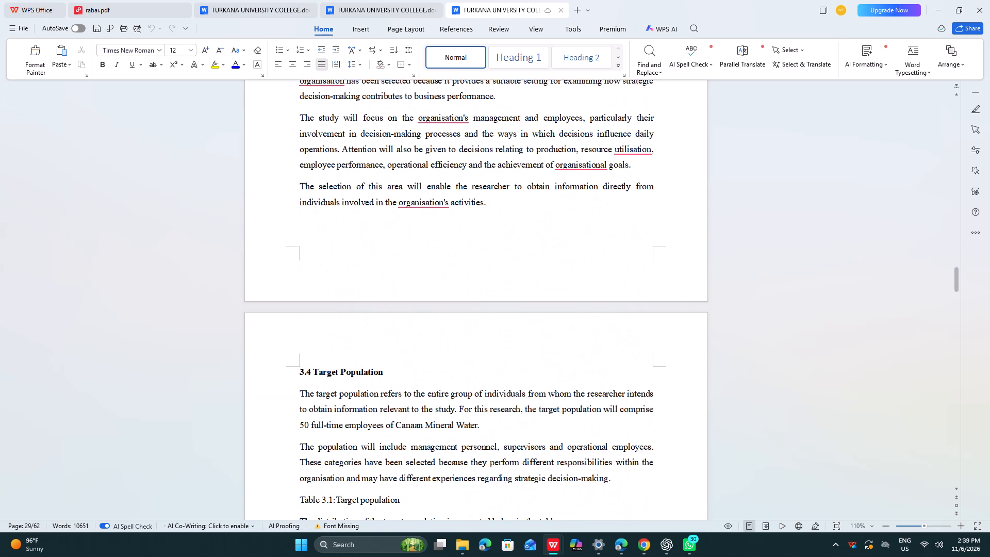
scroll(363, 273, down, 8)
scroll(363, 273, up, 7)
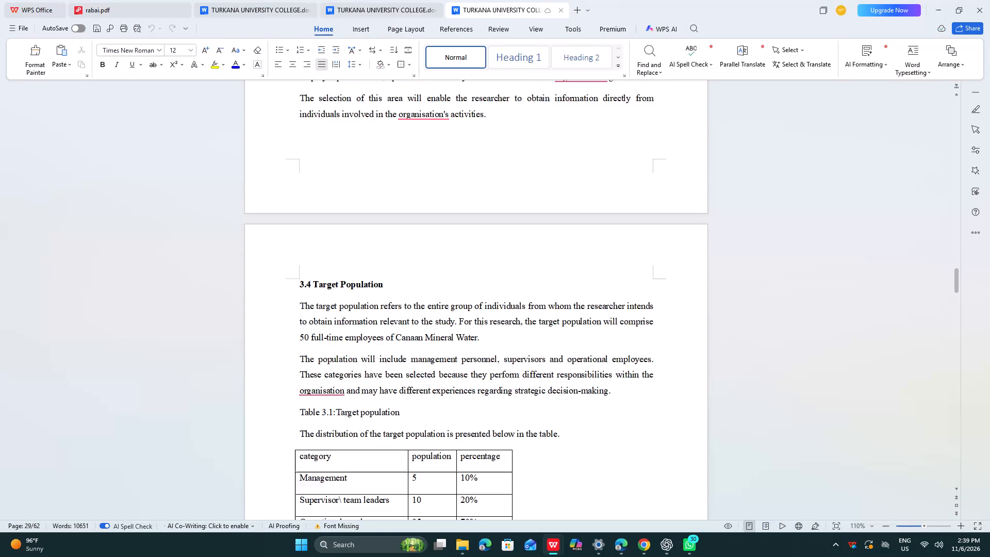
scroll(363, 273, down, 7)
scroll(385, 352, down, 8)
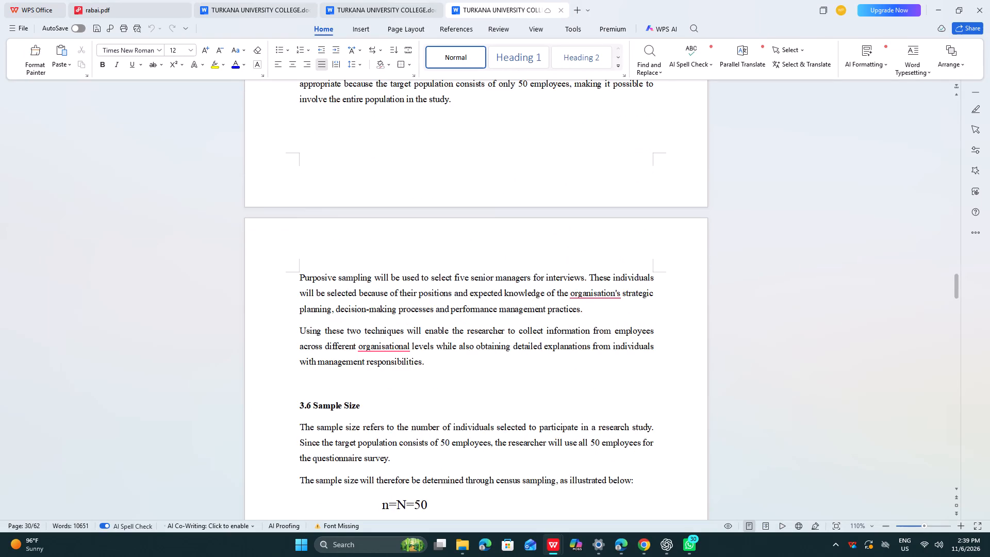
Examine the rest of Chapter Three, from 3.6 Sample Size through document review and 3.8 Validity and Reliability to the chapter's end.
scroll(386, 352, down, 18)
scroll(390, 356, down, 9)
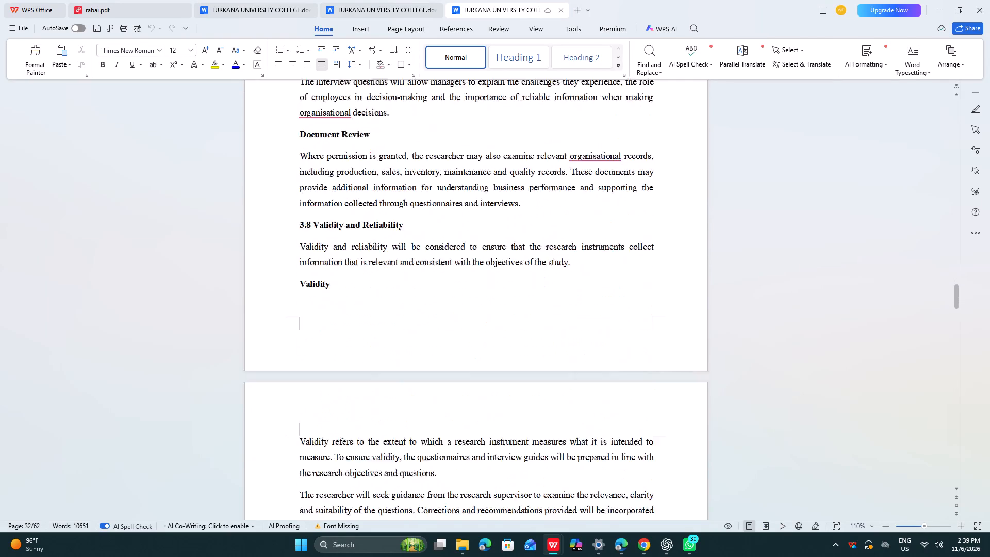
scroll(390, 356, down, 3)
scroll(390, 356, down, 20)
scroll(390, 356, down, 12)
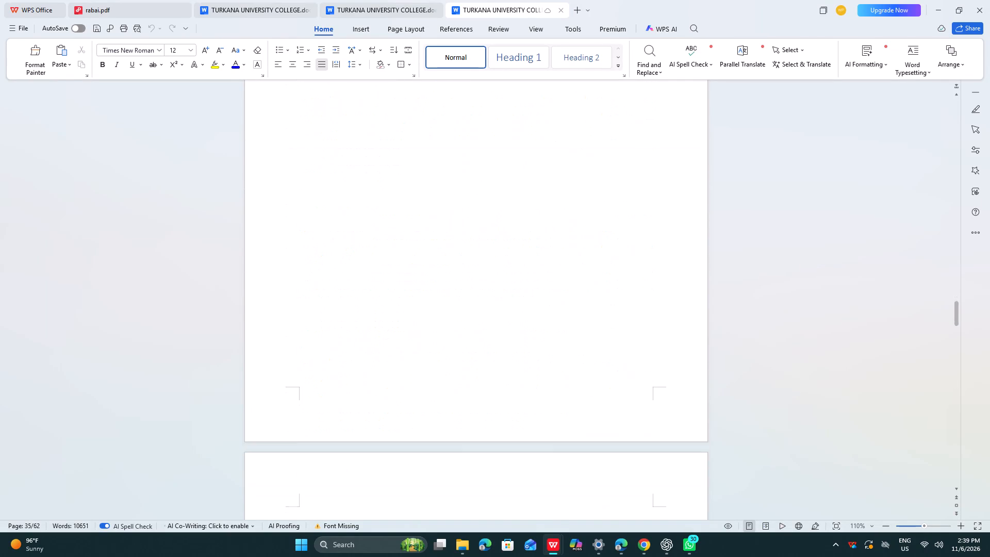
Examine Chapter Four's introduction, response rate breakdown, demographic characteristics and rating-scale results on strategic decision-making.
scroll(390, 356, down, 16)
scroll(390, 356, up, 1)
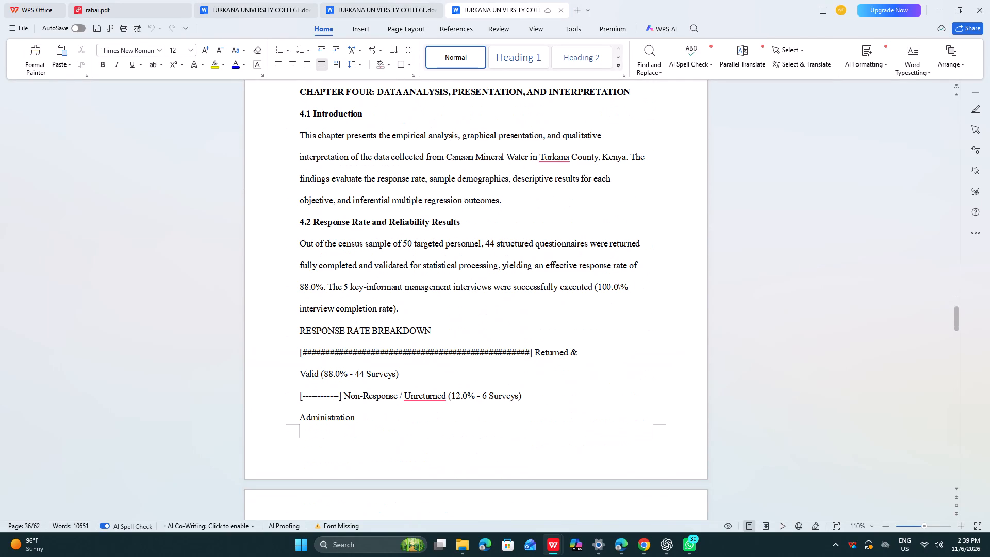
scroll(390, 356, up, 2)
scroll(390, 356, down, 1)
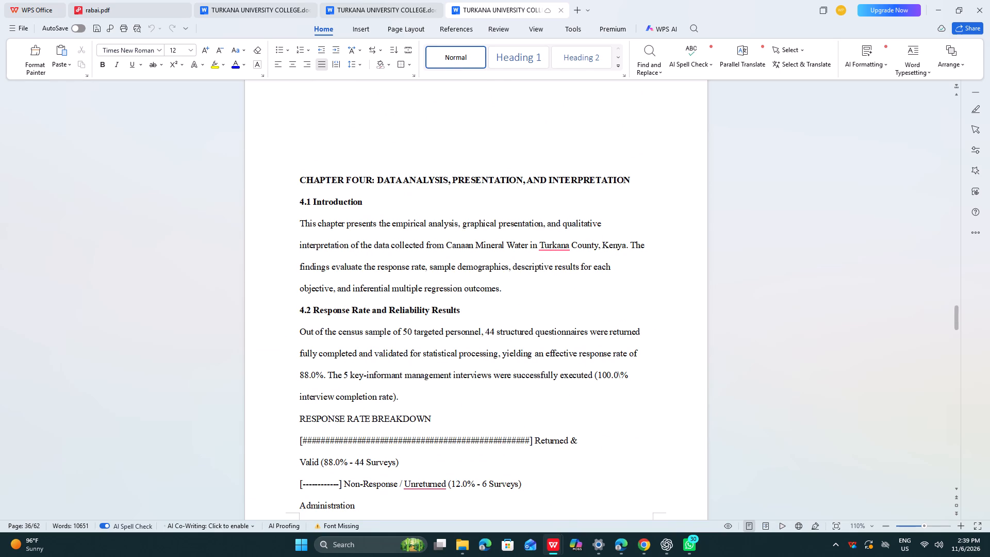
scroll(321, 206, down, 15)
scroll(321, 206, down, 6)
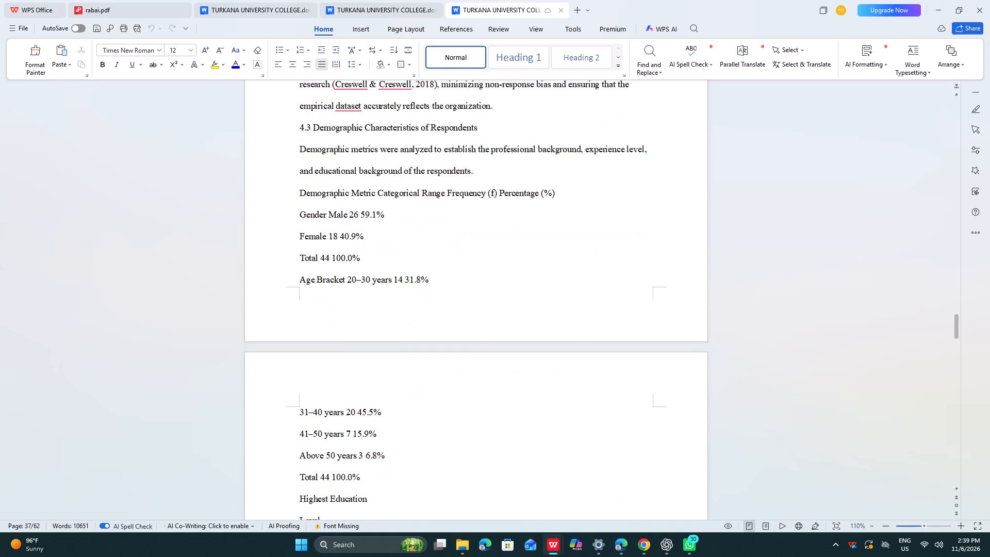
scroll(321, 206, down, 11)
scroll(321, 206, down, 15)
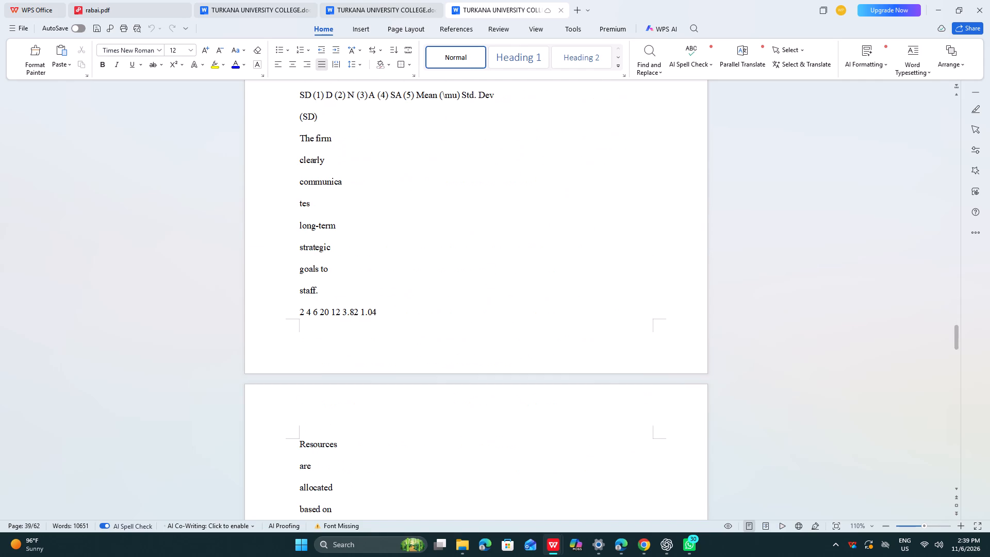
scroll(321, 206, down, 4)
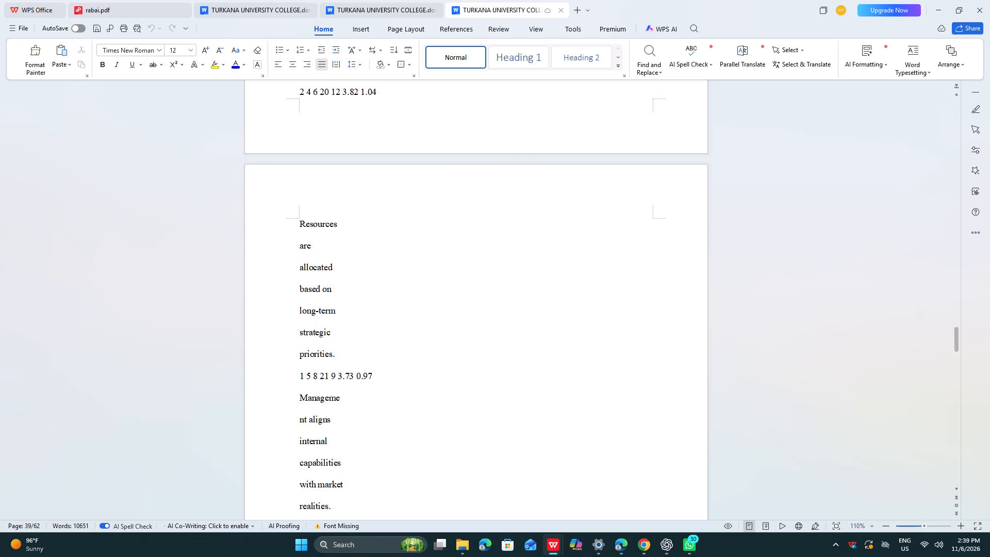
Go back over Chapter Four's demographic and response rate data up to the chapter heading.
scroll(330, 191, up, 20)
scroll(330, 191, up, 6)
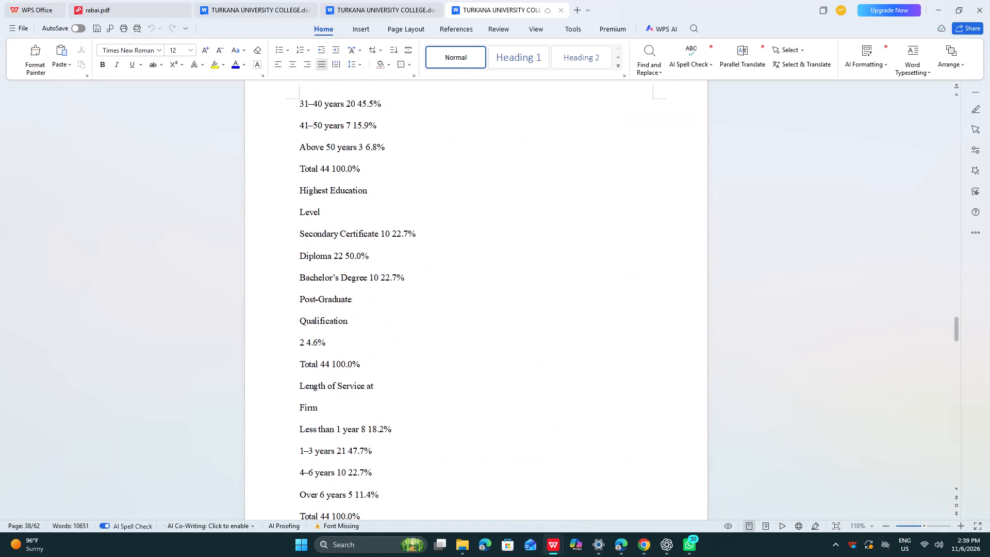
scroll(325, 190, up, 14)
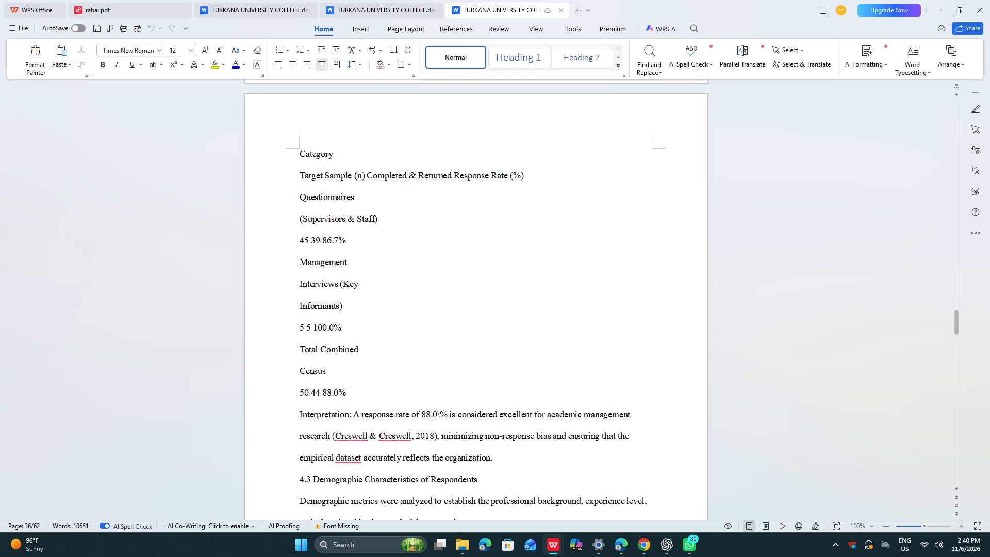
scroll(325, 190, up, 15)
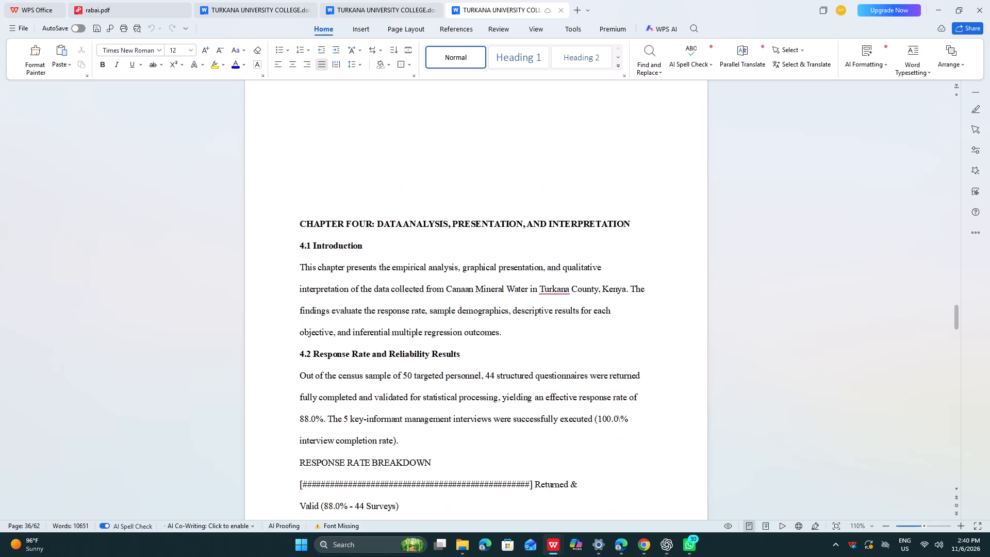
scroll(325, 190, up, 10)
Return to the title page and go through the sample project again up to the conceptual framework diagram in section 2.4.
key(Up)
key(Up)
key(Up)
key(Up)
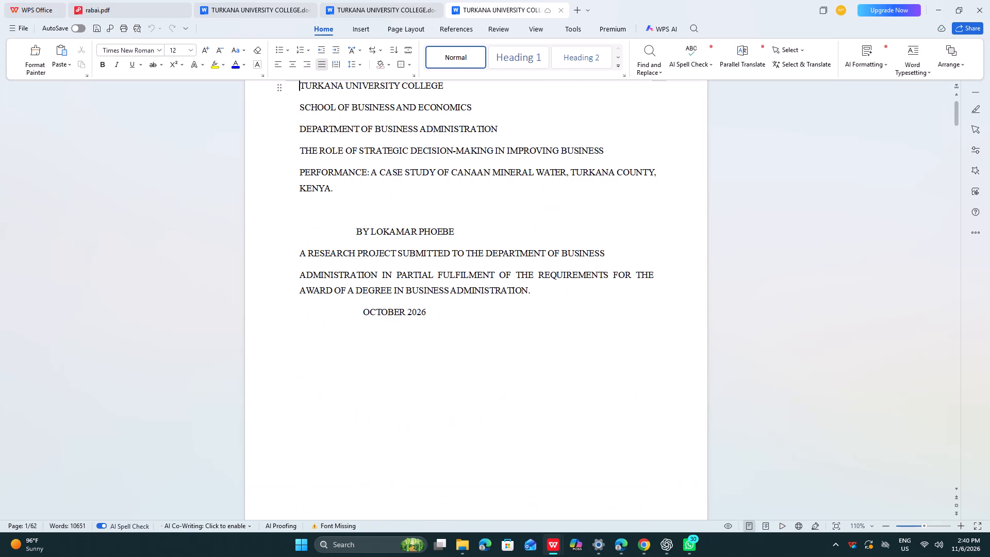
key(Down)
key(Down)
key(Down)
key(Down)
key(Down)
key(Down)
key(Down)
key(Down)
key(Down)
key(Down)
key(Down)
key(Down)
key(Down)
key(Down)
key(Down)
key(Down)
key(Down)
key(Down)
key(Down)
key(Down)
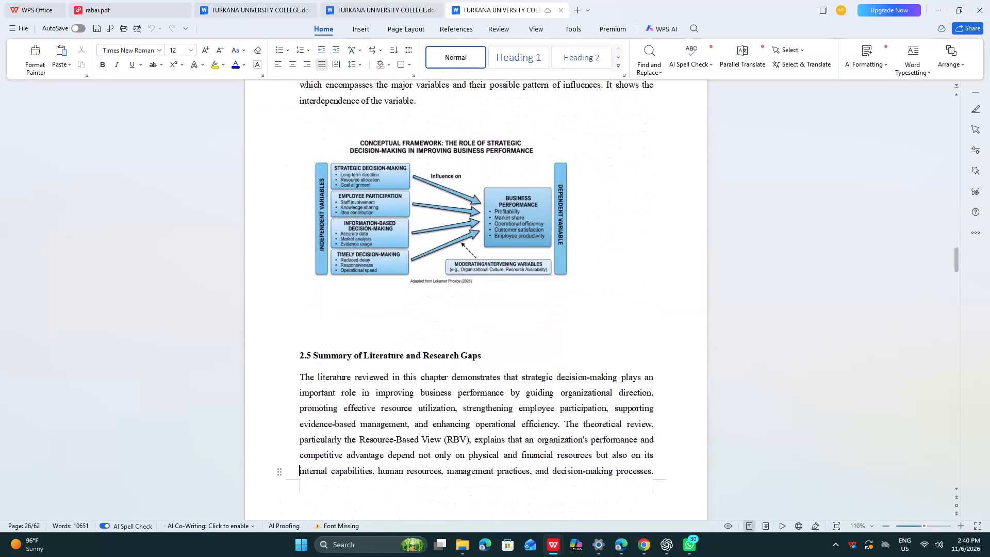
Reposition the conceptual framework diagram, trying it just above heading 2.5 before placing it directly beneath the introductory paragraph of 2.4.
click(362, 184)
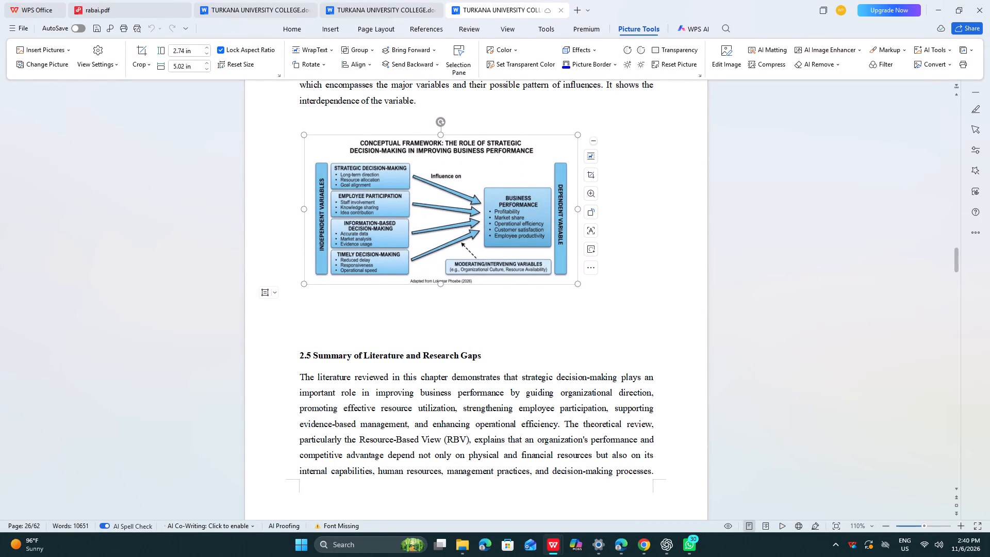
drag(476, 282, 472, 325)
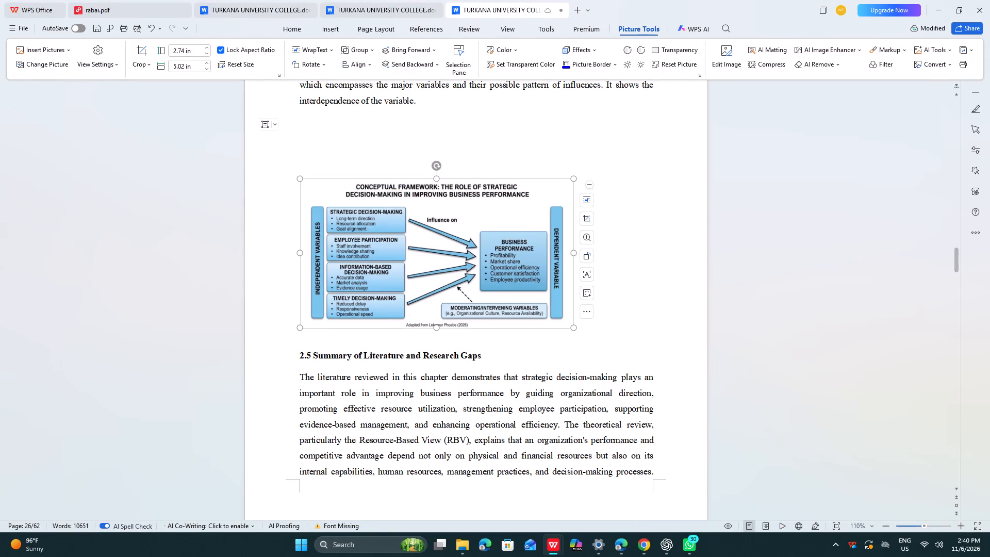
drag(454, 181, 455, 172)
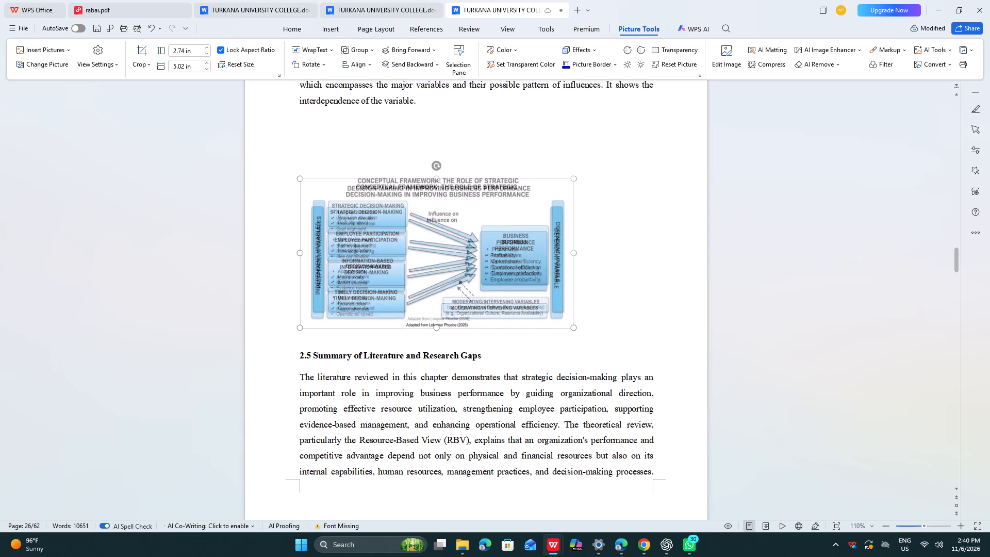
drag(455, 172, 460, 132)
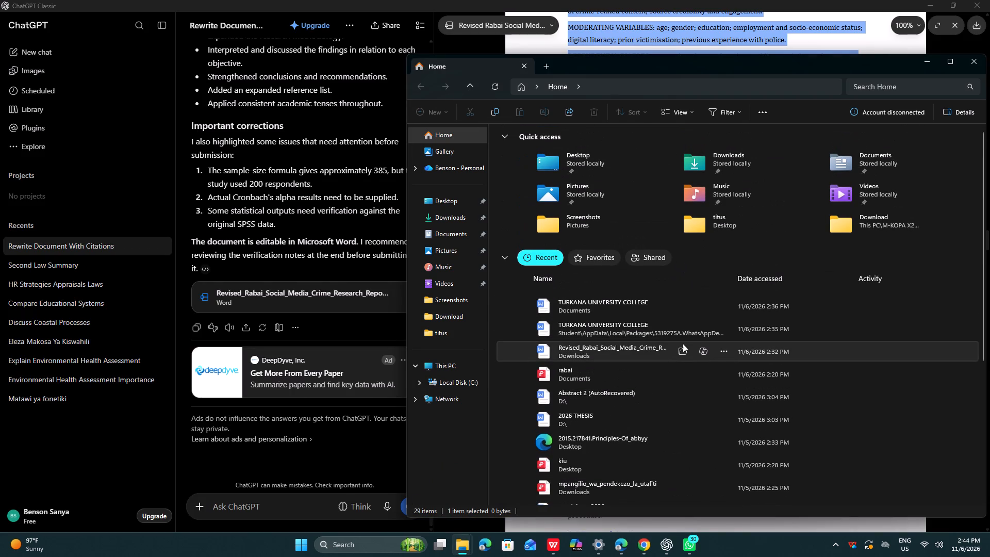
double_click(665, 349)
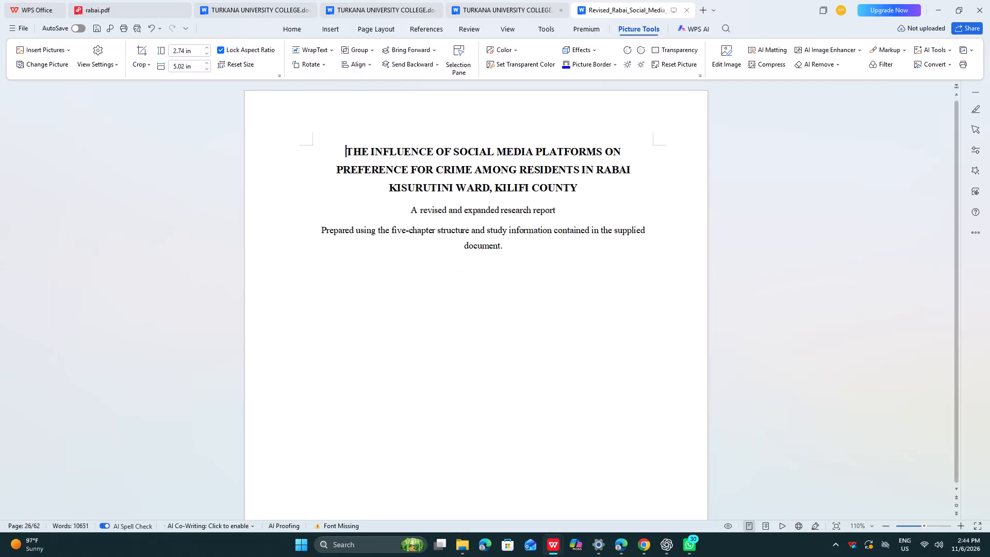
Examine the text and formatting of the revised report from the title page to section 2.1.2, and return to the title.
scroll(454, 273, up, 6)
scroll(453, 272, down, 15)
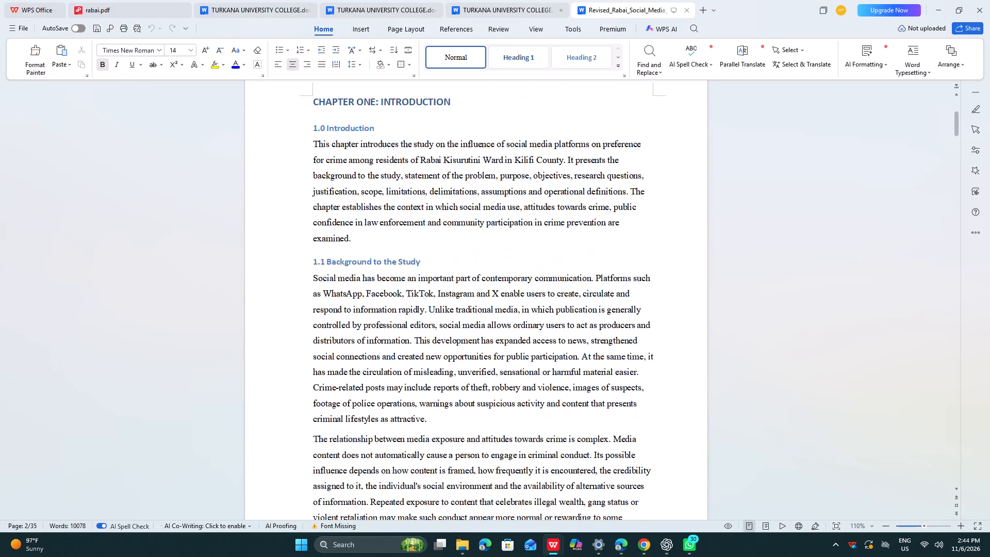
scroll(451, 266, down, 18)
scroll(451, 264, down, 7)
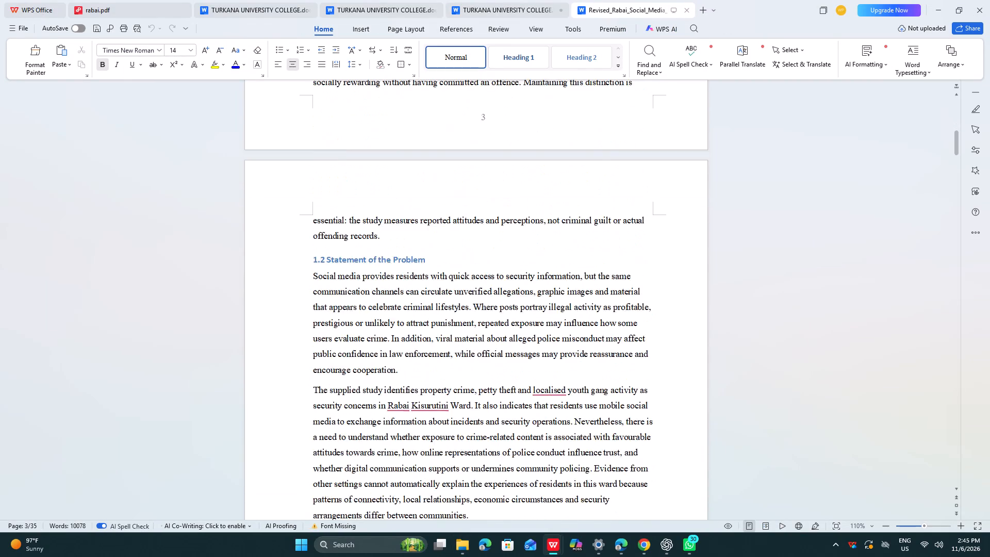
scroll(451, 264, down, 14)
scroll(451, 261, down, 15)
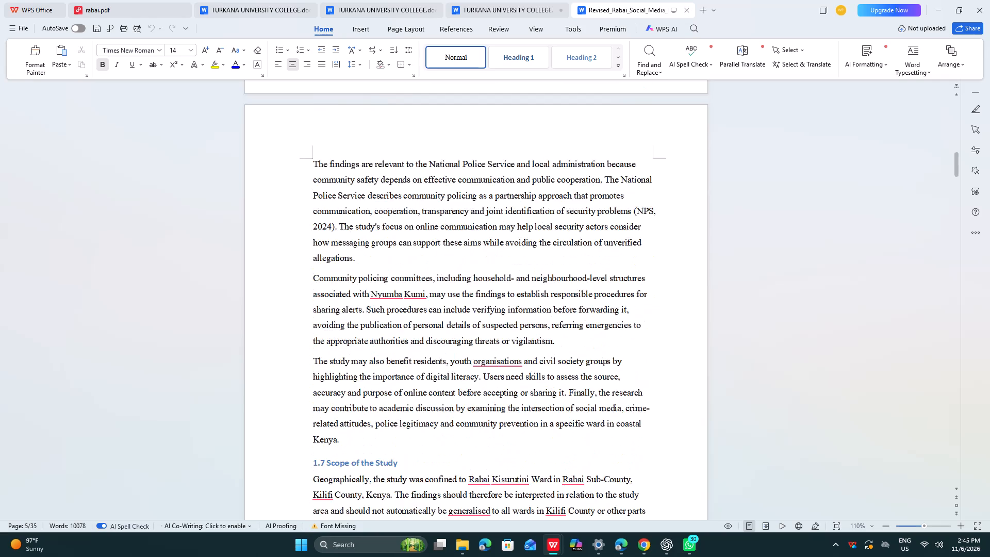
scroll(451, 259, down, 16)
scroll(451, 259, down, 14)
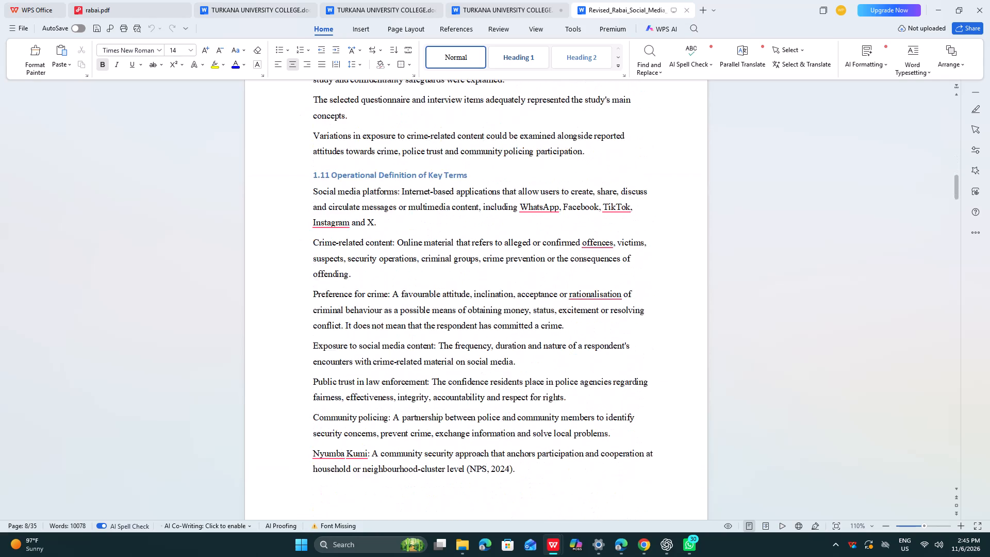
scroll(451, 273, down, 19)
scroll(458, 258, down, 6)
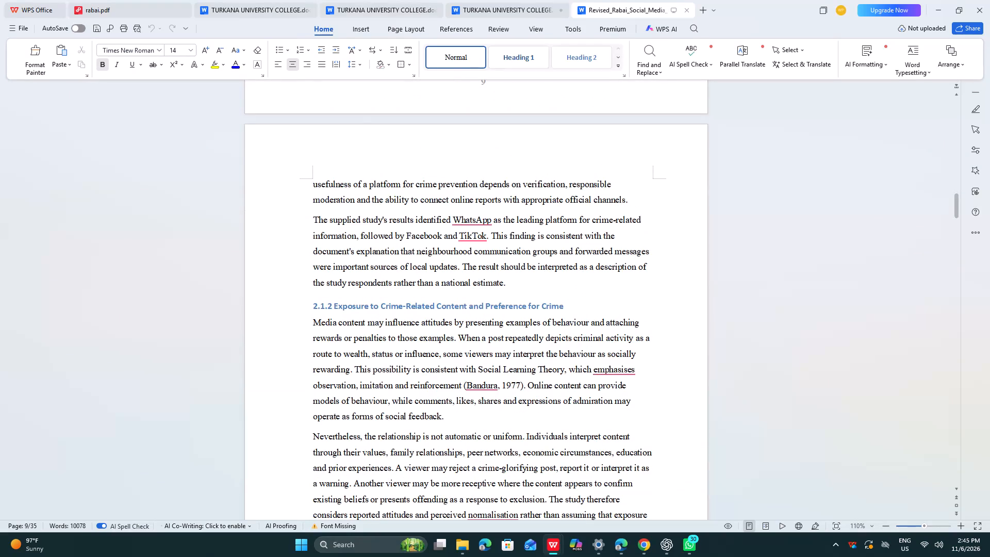
scroll(301, 202, up, 20)
scroll(301, 202, up, 5)
middle_click(301, 202)
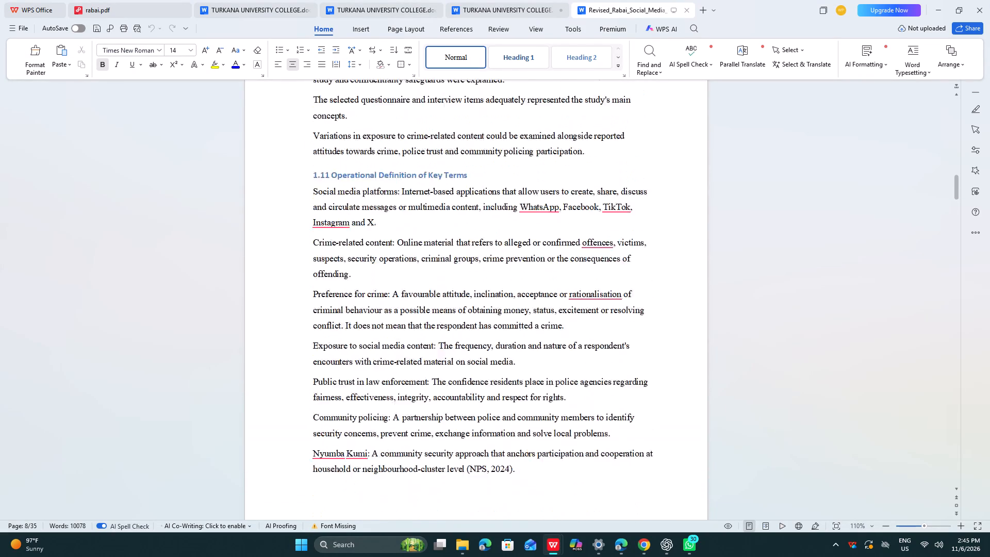
scroll(299, 187, up, 20)
scroll(299, 187, up, 15)
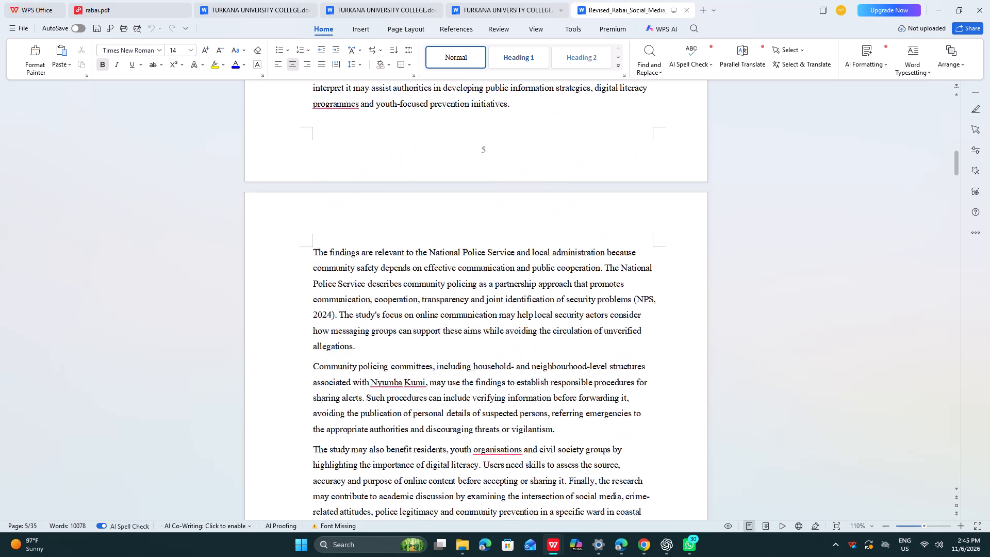
scroll(299, 187, up, 20)
scroll(299, 187, up, 15)
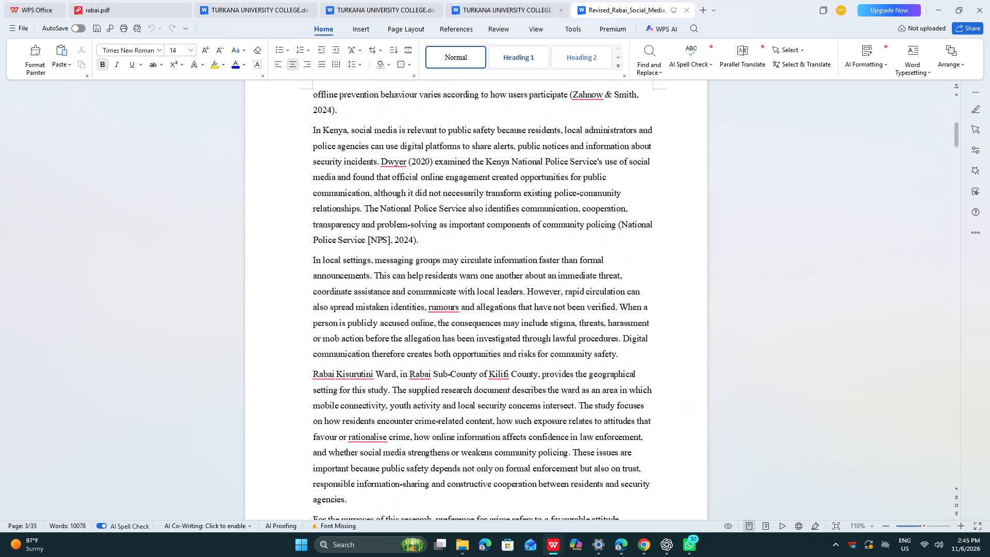
scroll(299, 187, up, 20)
scroll(299, 187, up, 12)
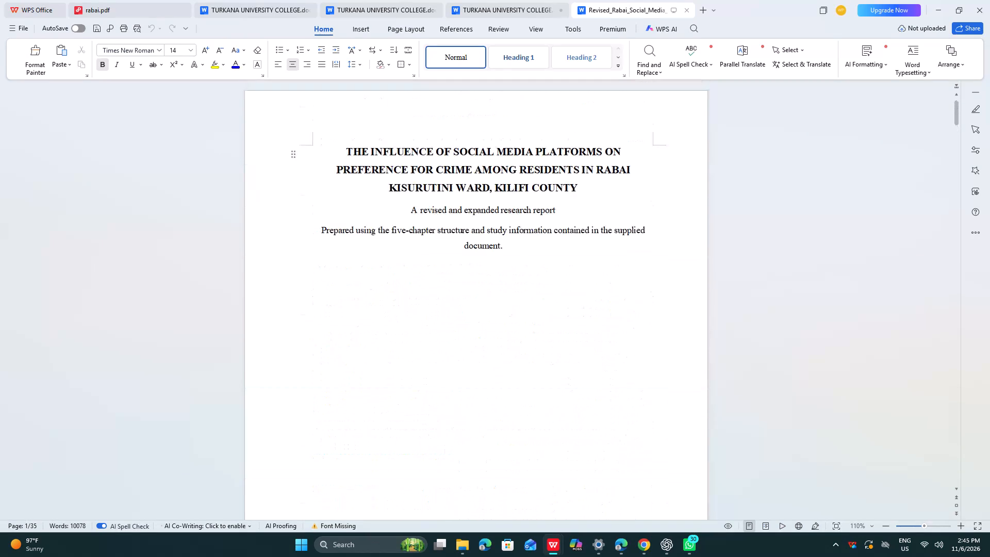
Delete the "A revised and expanded research report" and "Prepared using the five-chapter structure" lines beneath the title, including the gap before Chapter One.
click(511, 246)
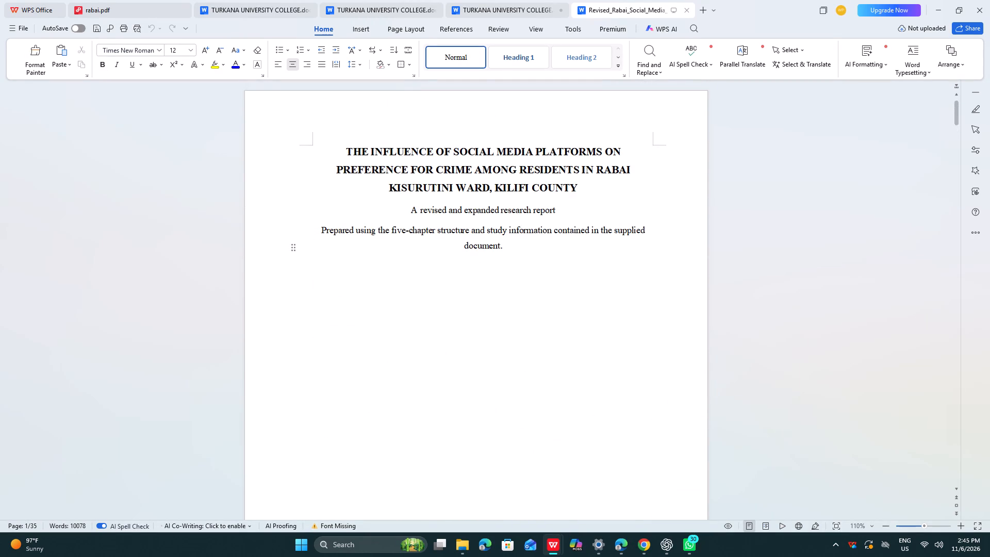
key(BackSpace)
key(BackSpace)
key(BackSpace)
key(BackSpace)
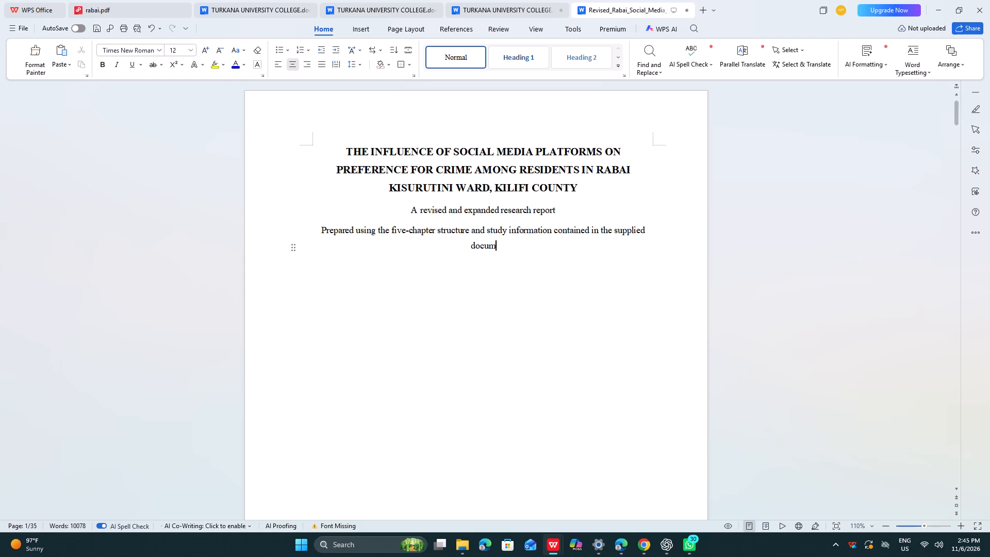
key(BackSpace)
drag(407, 209, 613, 306)
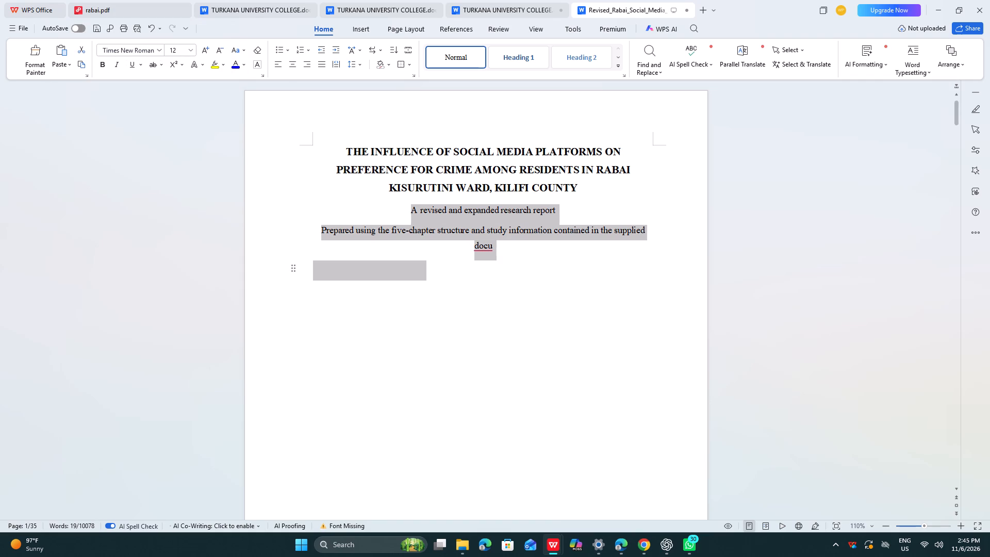
key(BackSpace)
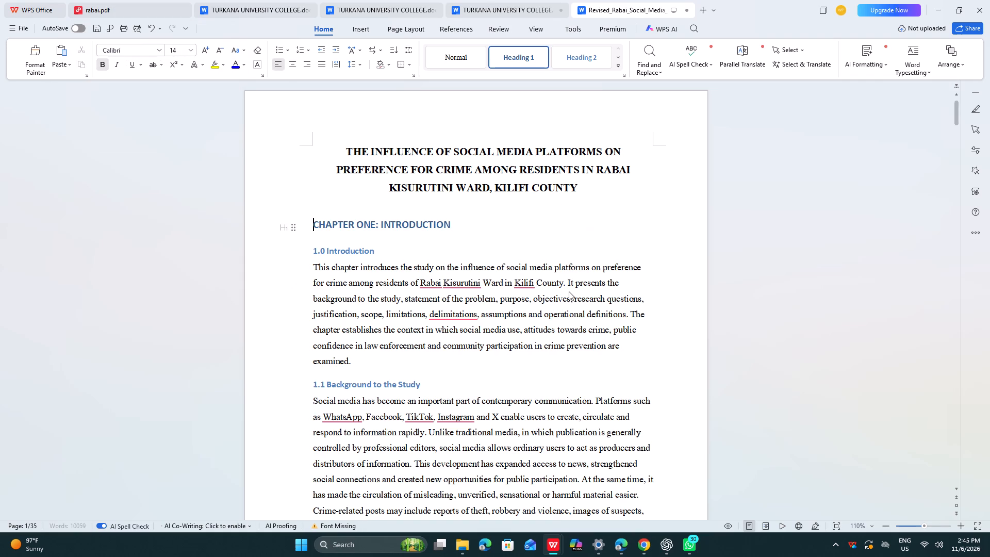
Insert blank lines after the report title to push the Chapter One heading to the top of page 2.
click(595, 192)
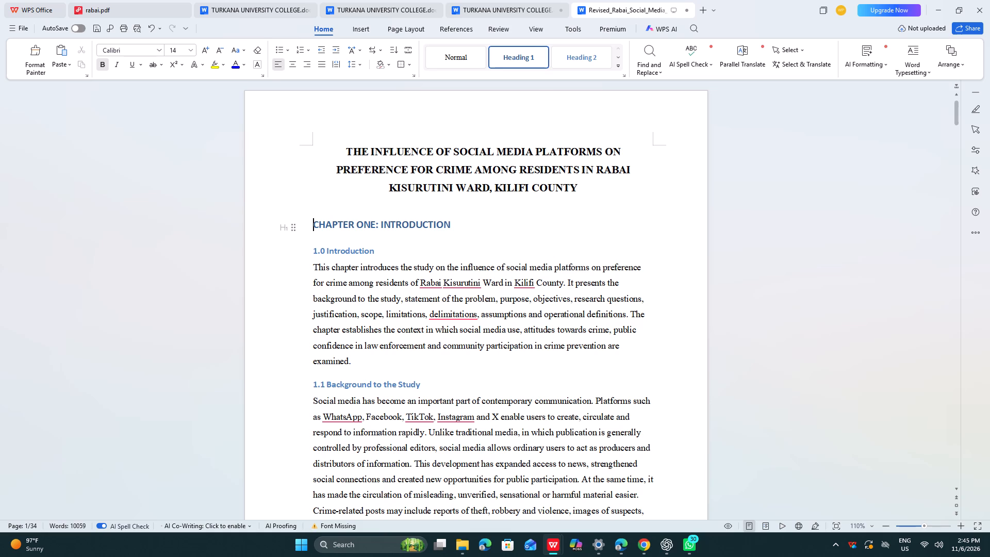
key(Return)
key(Return)
key(Return)
key(Return)
key(Return)
key(Return)
key(Return)
key(Return)
key(Return)
key(Return)
key(Return)
key(Return)
key(Return)
key(Return)
key(Return)
key(Return)
key(Return)
key(Return)
key(Return)
key(Return)
key(Return)
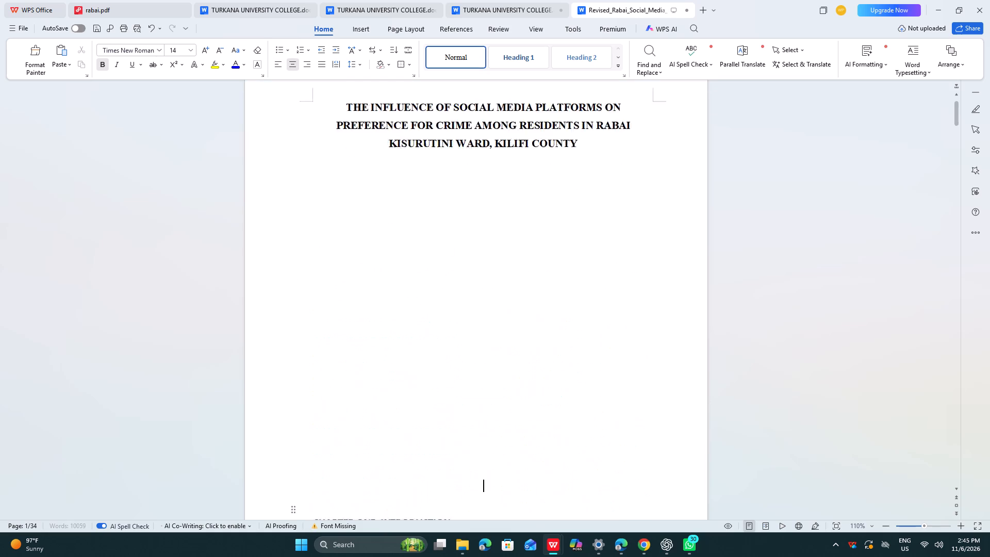
key(BackSpace)
key(BackSpace)
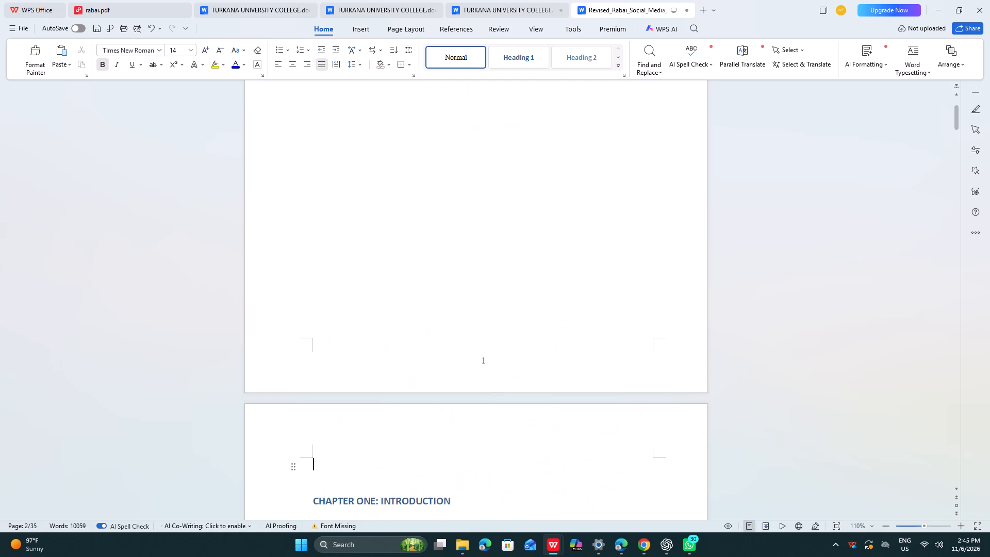
key(BackSpace)
Replace "FOR" with capitalised "OF" in the report title, making it read "PREFERENCE OF CRIME".
scroll(612, 200, up, 2)
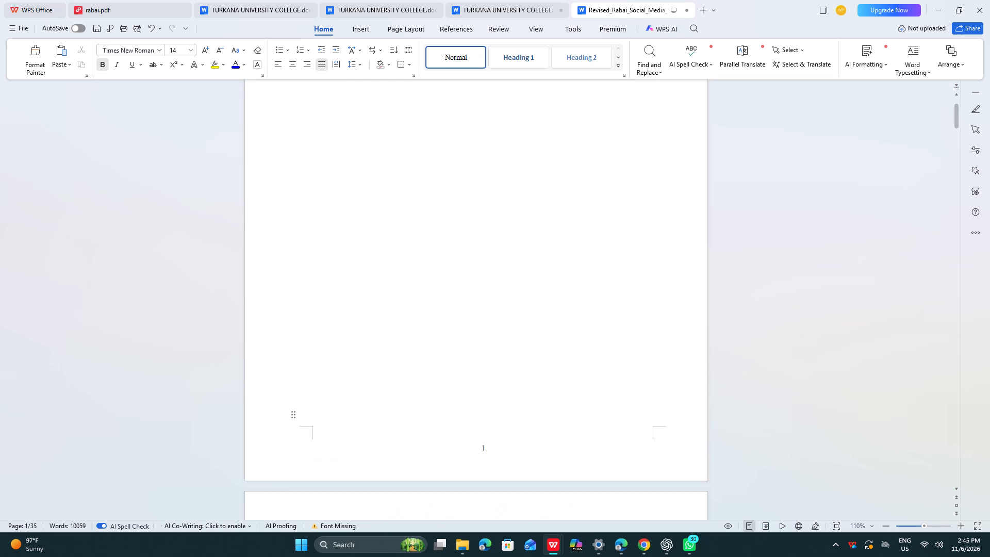
scroll(610, 200, up, 3)
scroll(410, 124, up, 3)
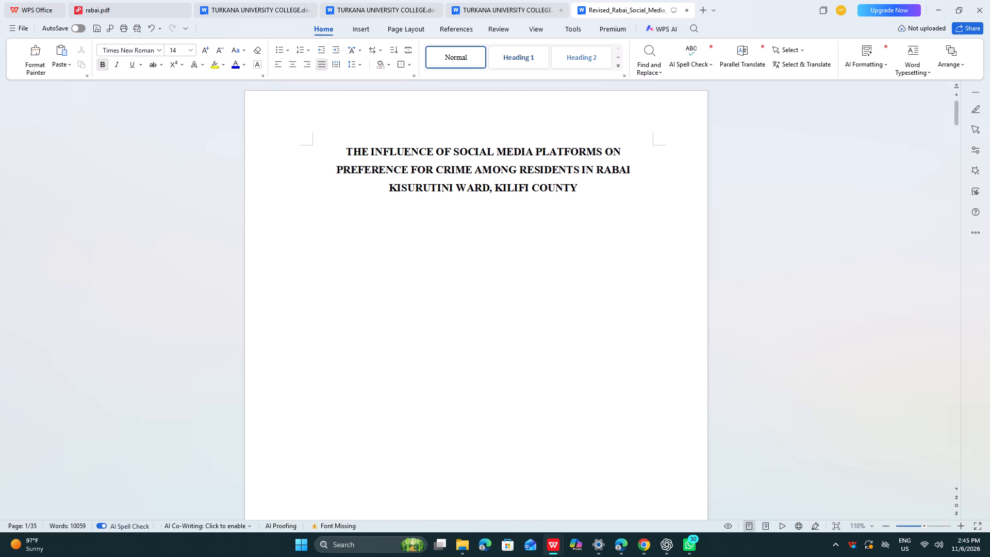
click(433, 170)
key(BackSpace)
key(BackSpace)
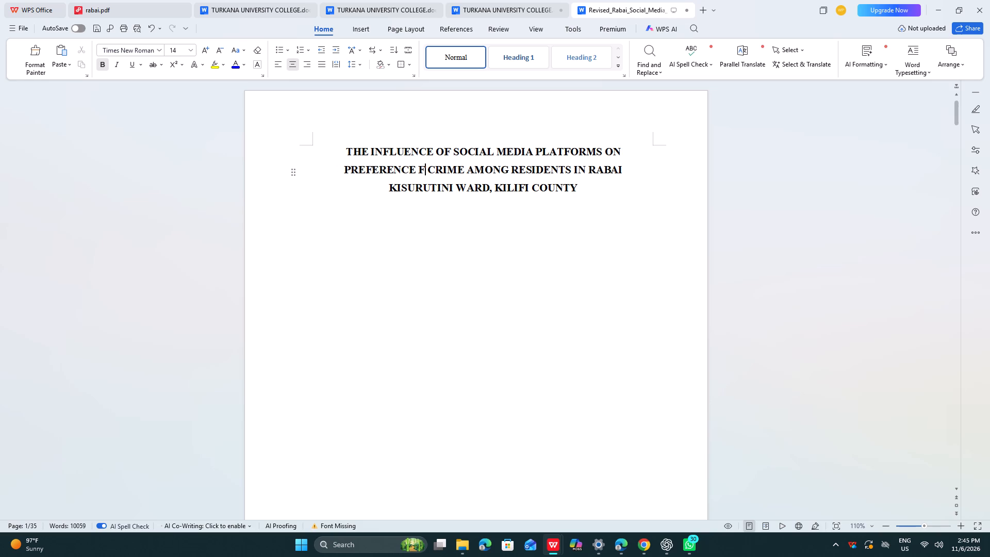
key(BackSpace)
text(of)
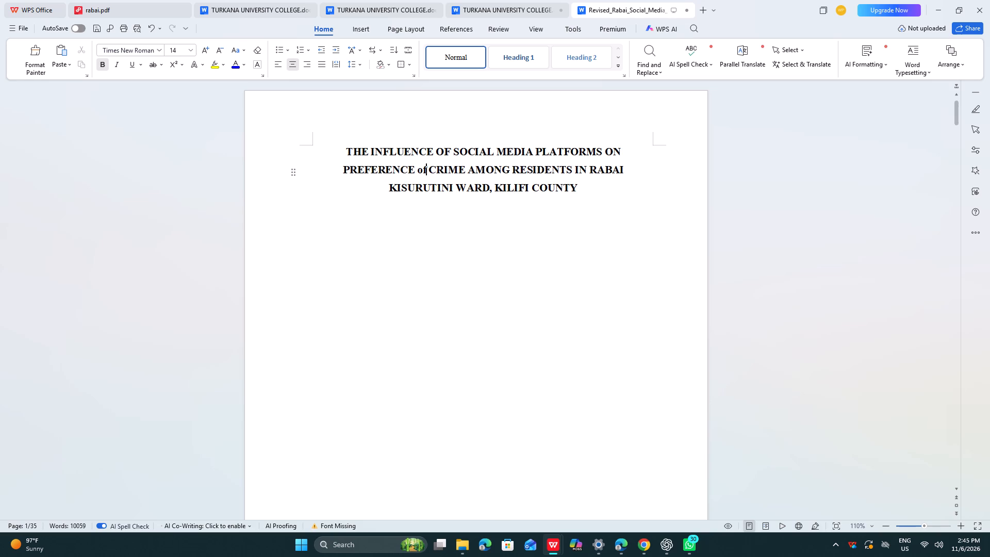
key(BackSpace)
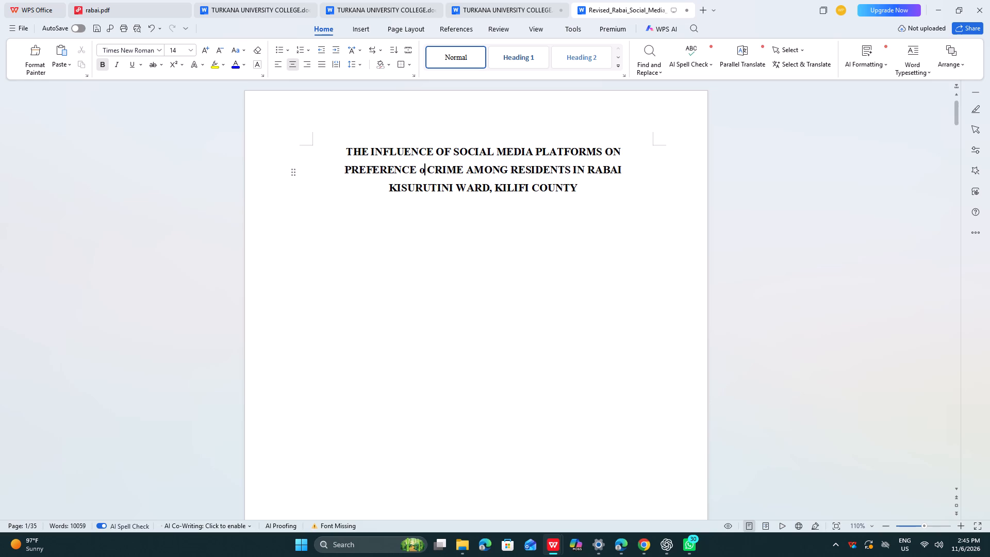
key(BackSpace)
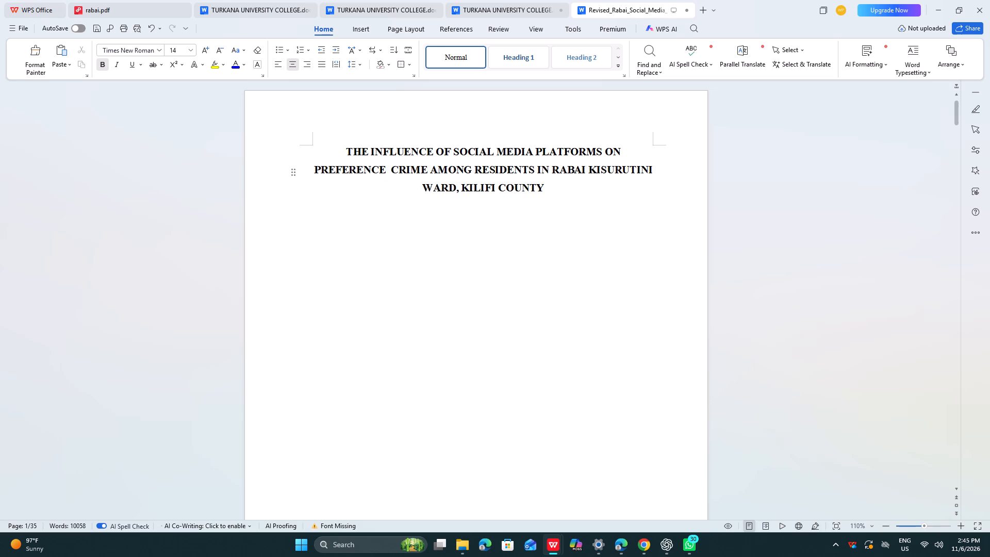
key(o)
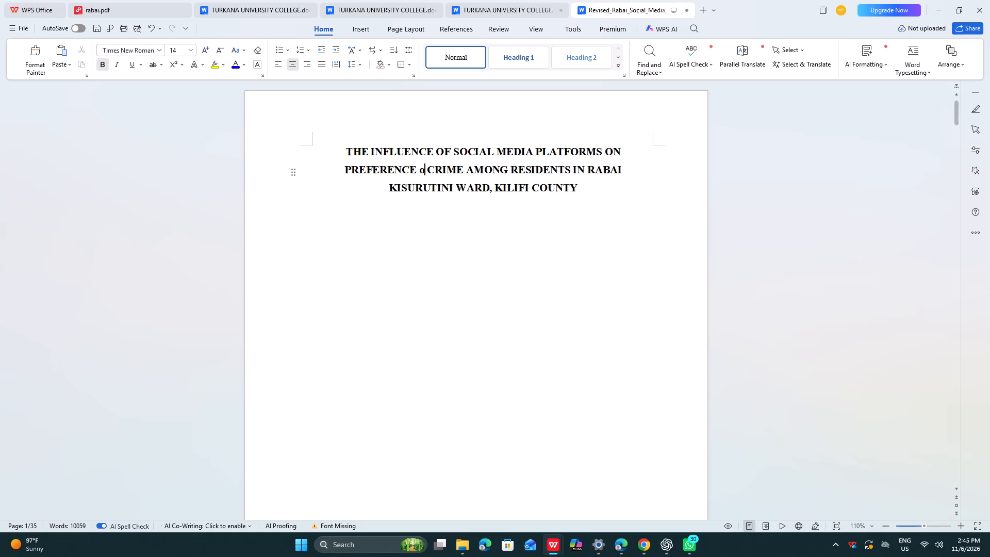
key(BackSpace)
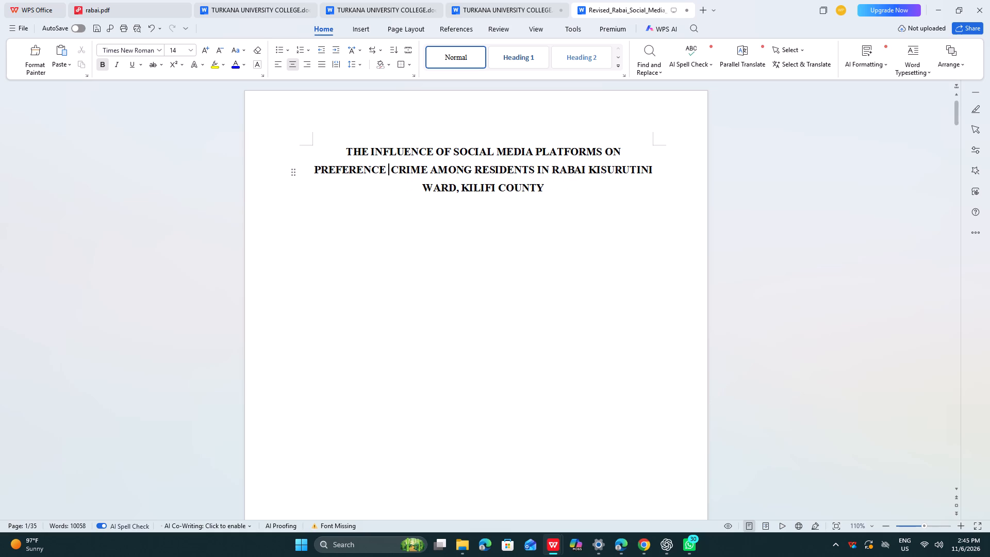
key(o)
key(BackSpace)
key(shift+o)
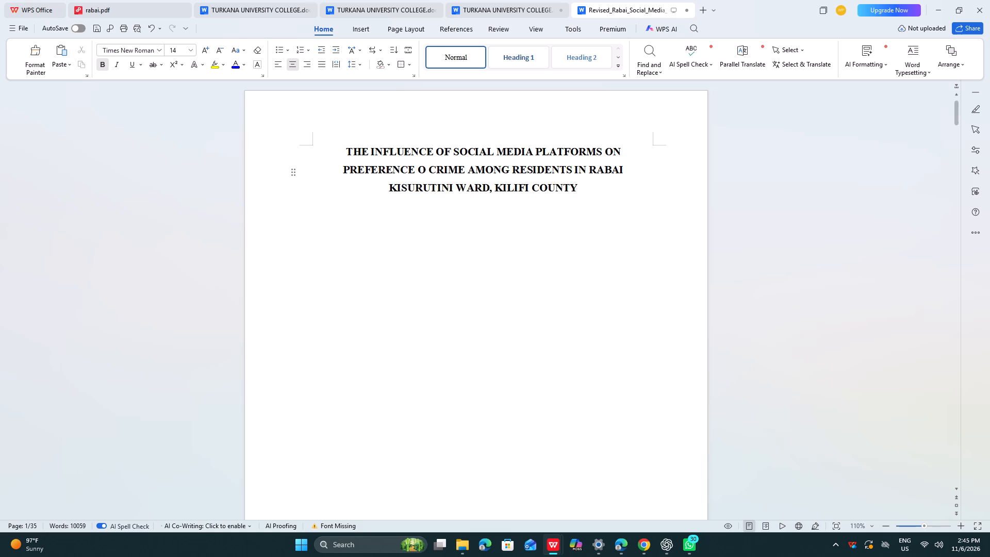
key(shift+f)
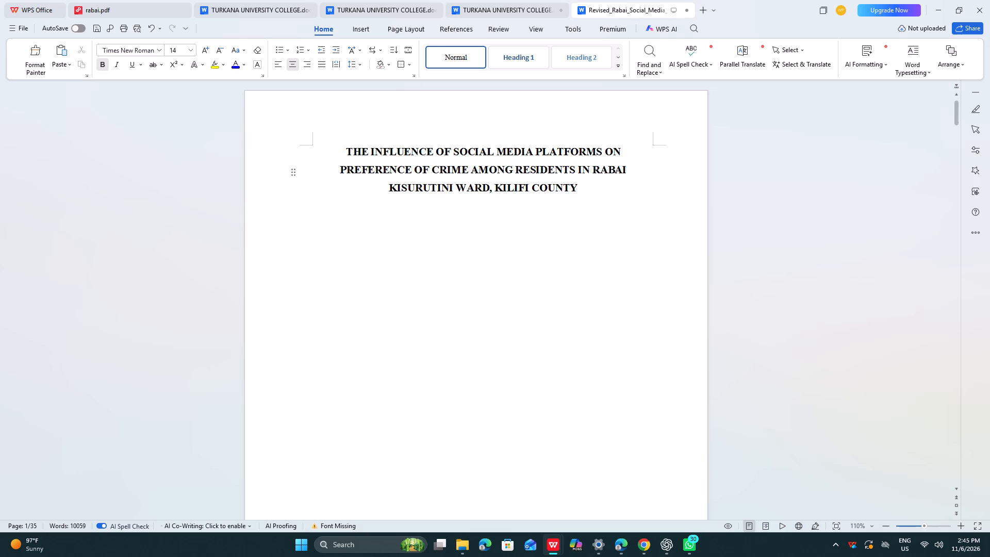
Examine the report's text and layout from the title page to section 1.2, and return to section 1.0.
scroll(331, 169, down, 2)
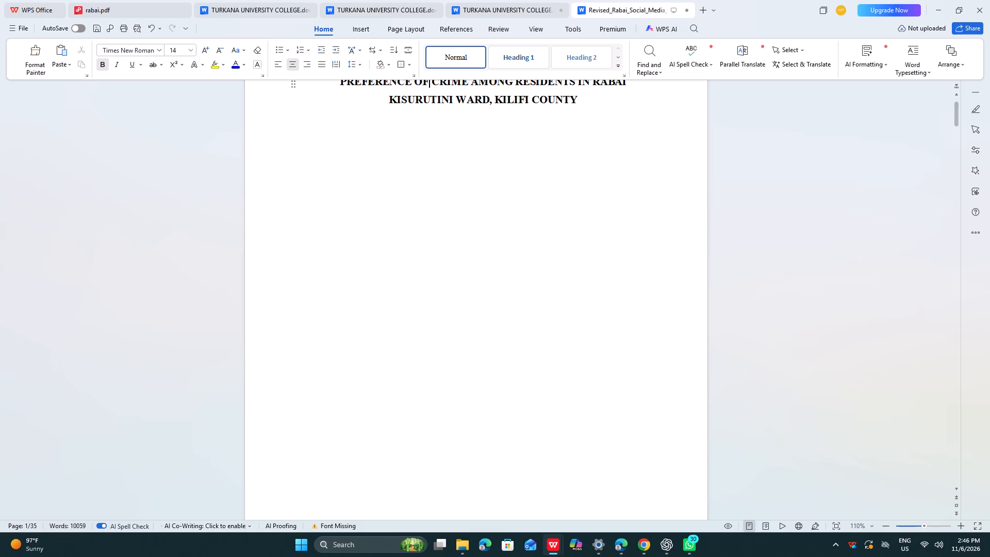
scroll(523, 133, down, 11)
scroll(519, 140, up, 1)
scroll(519, 140, down, 3)
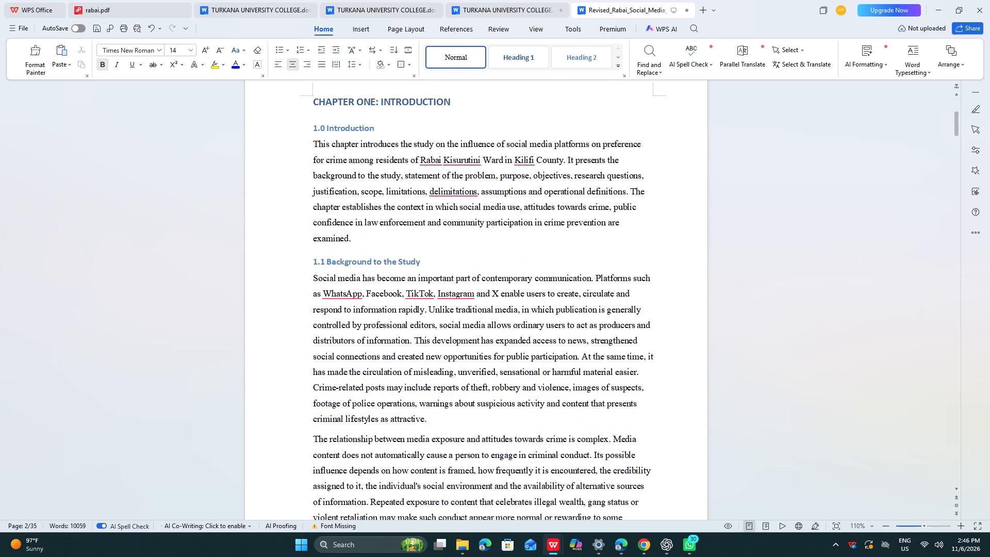
scroll(516, 143, down, 12)
scroll(516, 144, up, 4)
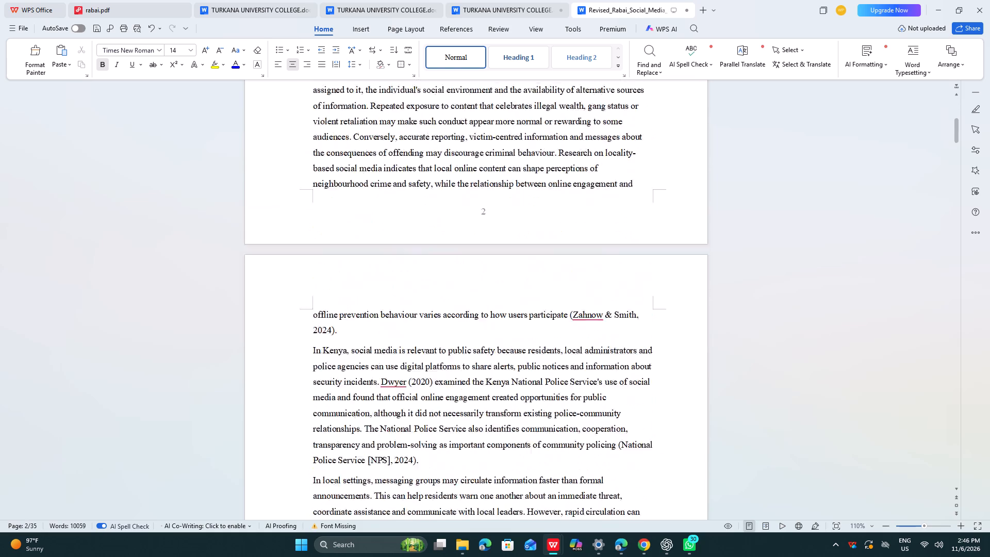
scroll(516, 144, up, 10)
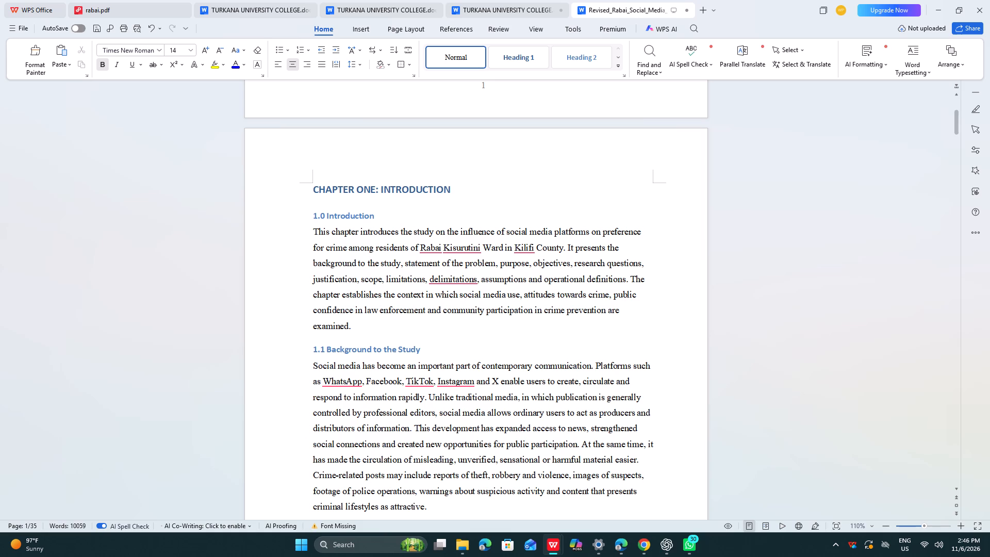
scroll(372, 316, down, 2)
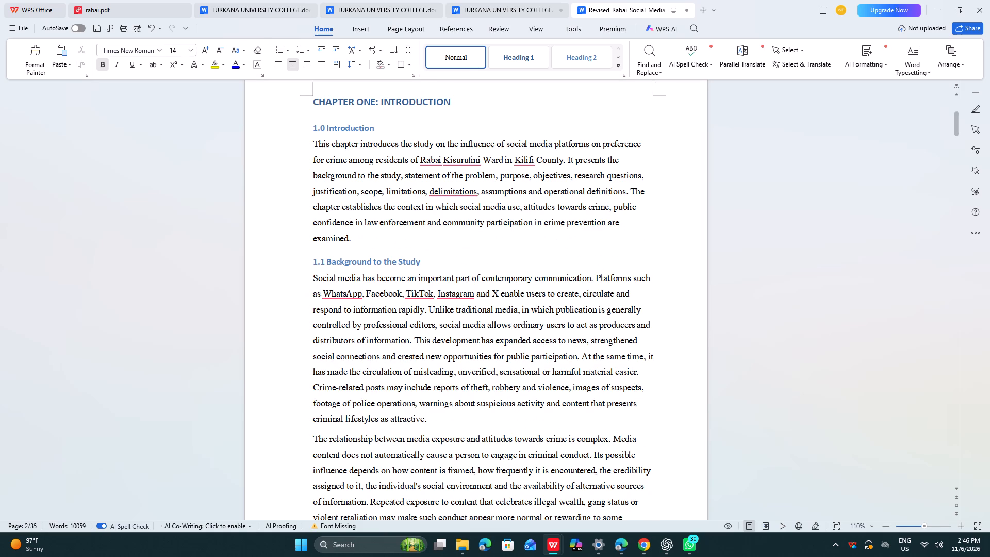
scroll(349, 277, down, 2)
scroll(324, 194, down, 19)
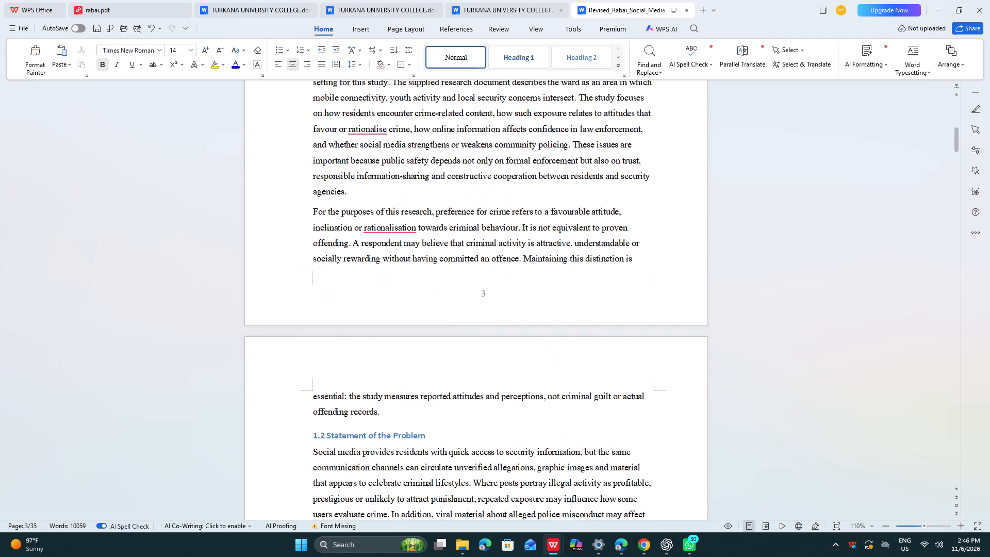
scroll(324, 194, down, 1)
scroll(324, 194, up, 17)
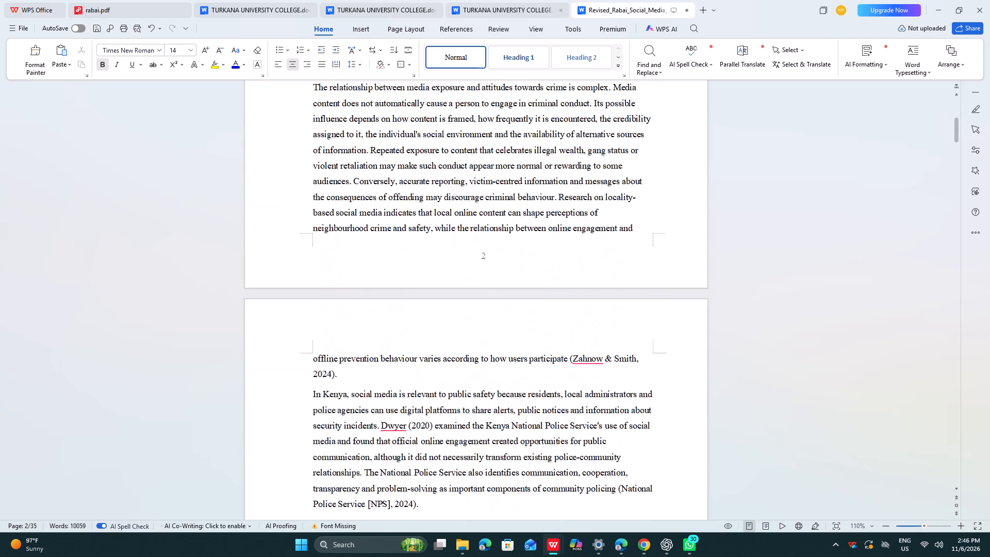
scroll(324, 194, up, 4)
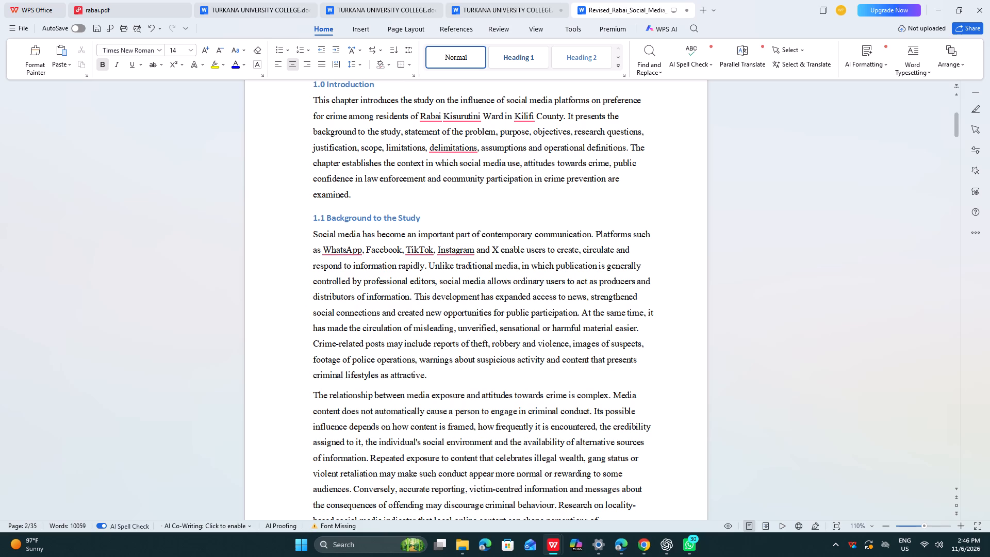
Justify the text of the entire report and apply 1.5 line spacing.
key(ctrl+a)
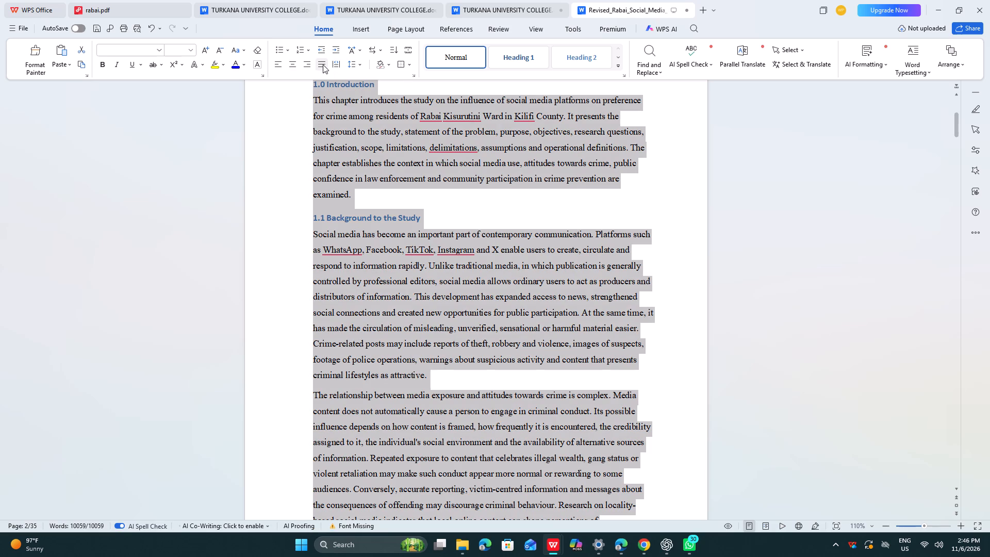
click(323, 64)
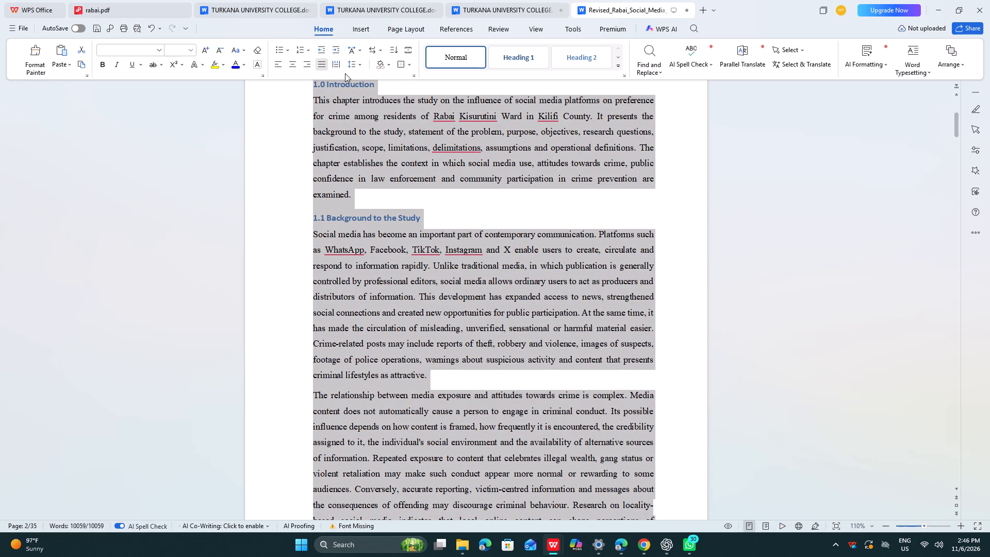
click(361, 63)
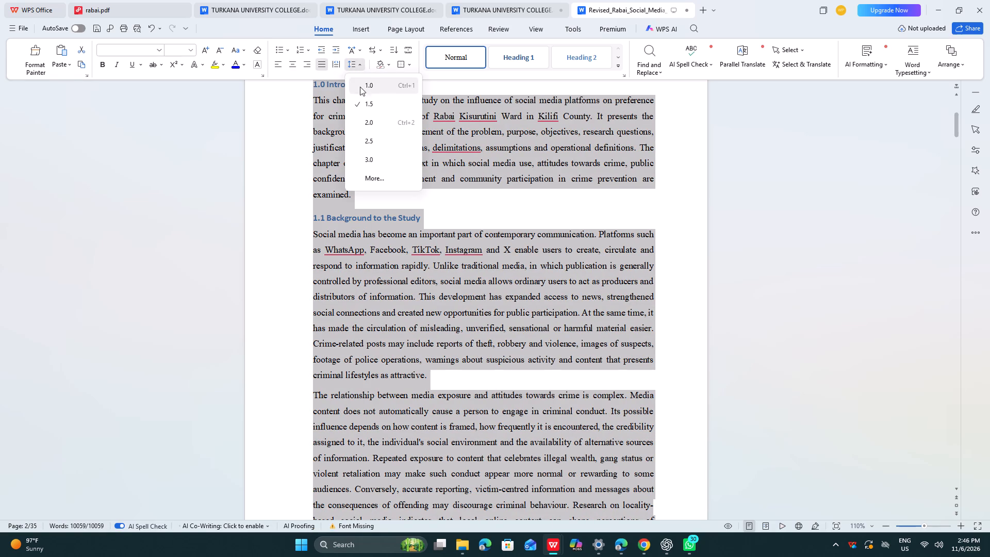
click(364, 107)
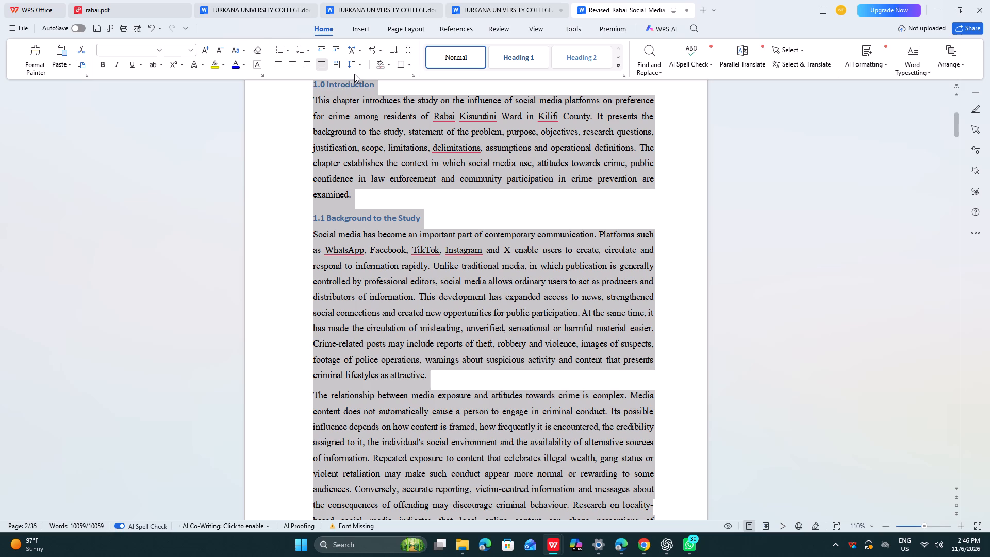
click(358, 69)
click(373, 105)
Set the entire report's text, including headings, to Times New Roman at size 12.
click(163, 50)
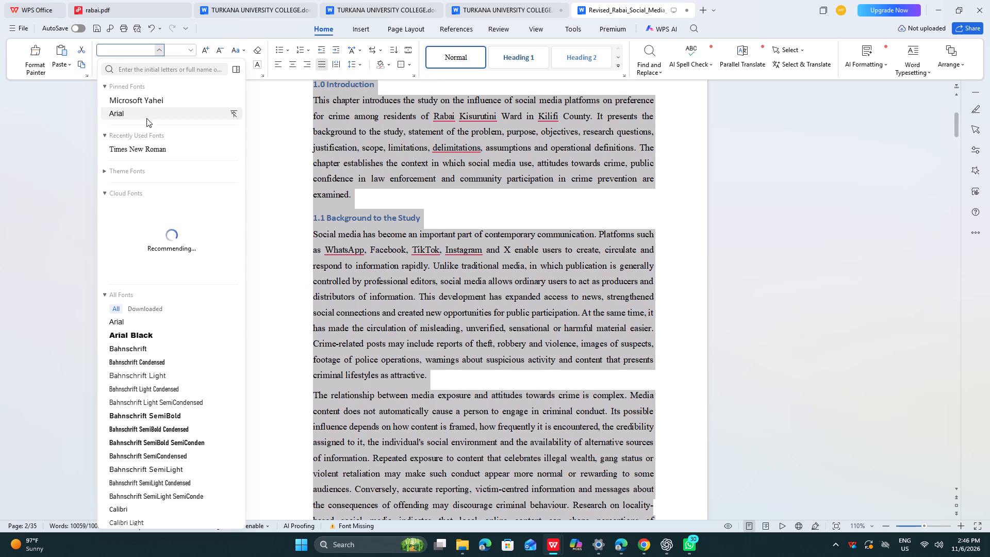
click(144, 147)
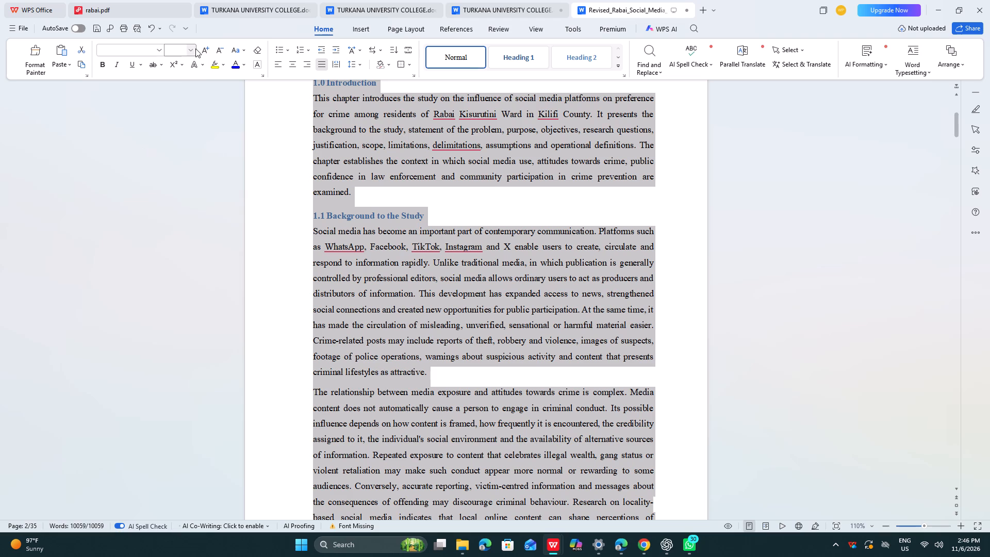
click(195, 48)
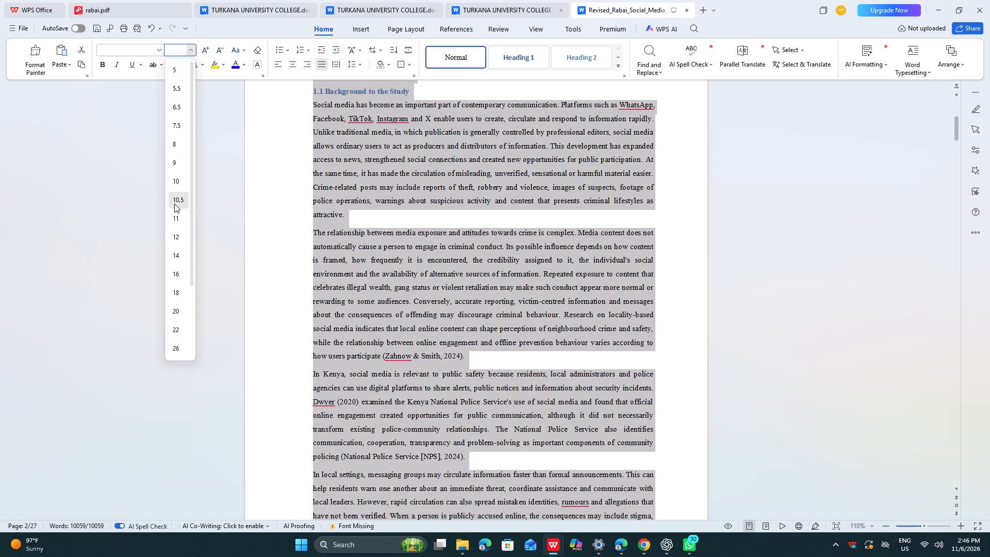
click(177, 236)
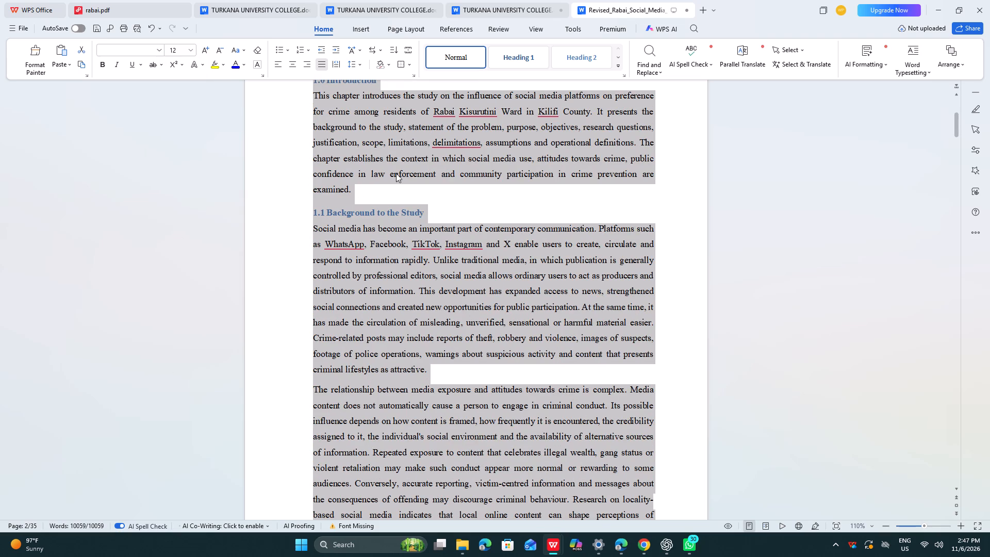
Examine the reformatted report's alignment, spacing and headings from section 1.0 to the start of Chapter Five.
scroll(397, 173, down, 14)
scroll(403, 160, down, 8)
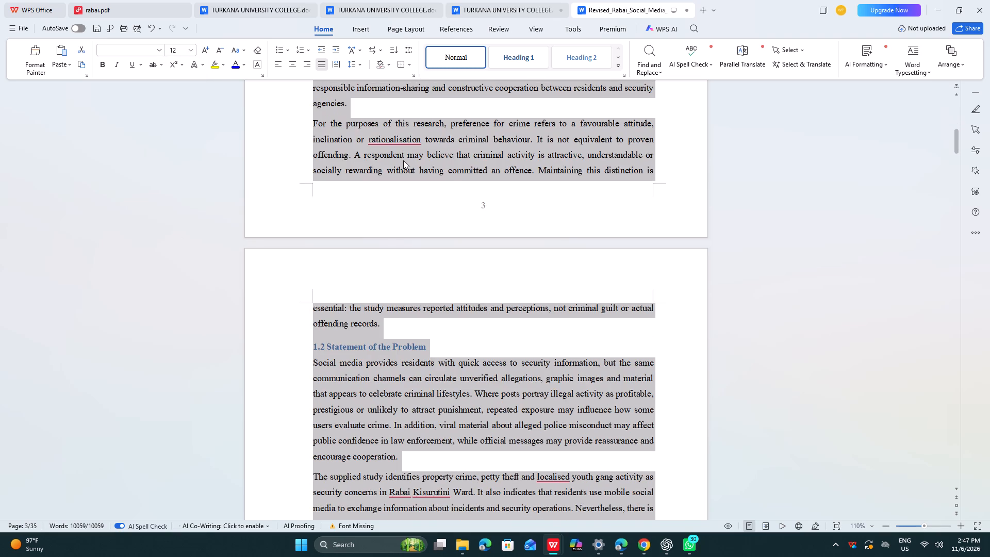
scroll(403, 160, down, 14)
scroll(404, 161, down, 8)
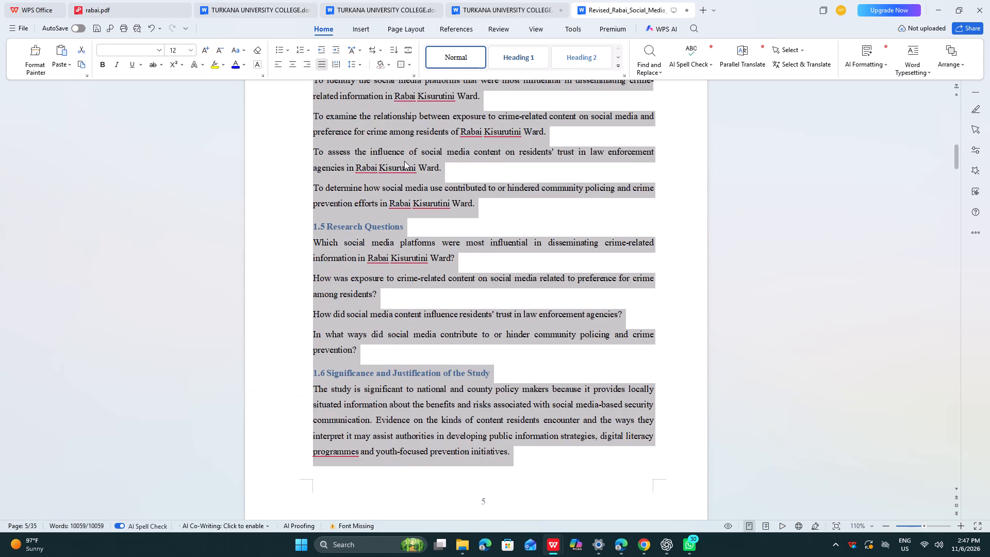
scroll(404, 161, down, 14)
scroll(404, 161, down, 16)
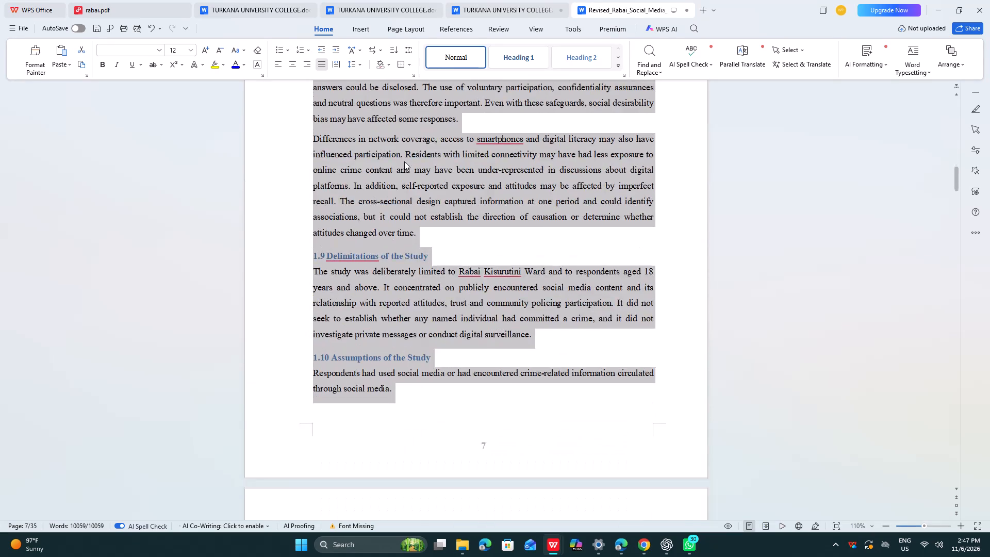
scroll(404, 161, down, 19)
scroll(404, 161, down, 14)
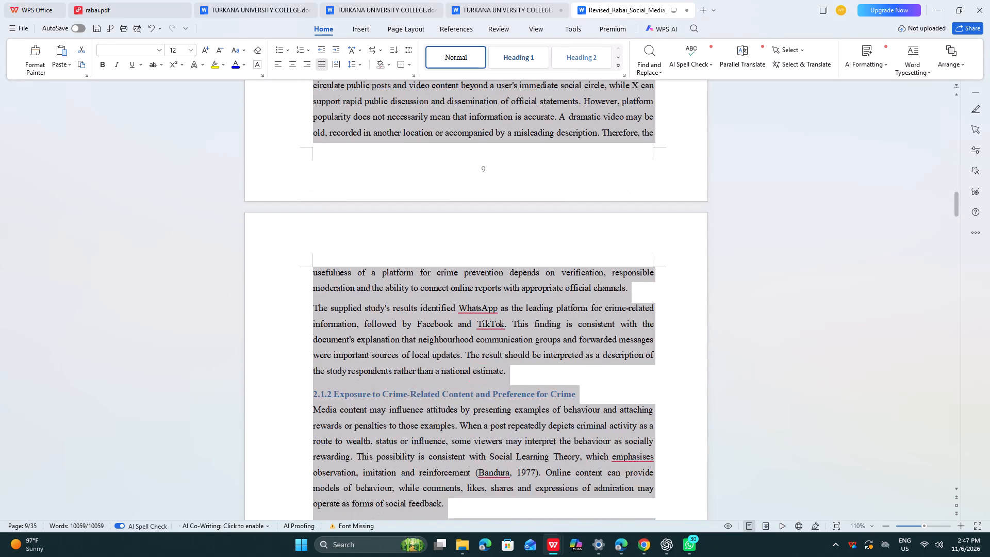
scroll(404, 163, down, 19)
scroll(405, 160, down, 12)
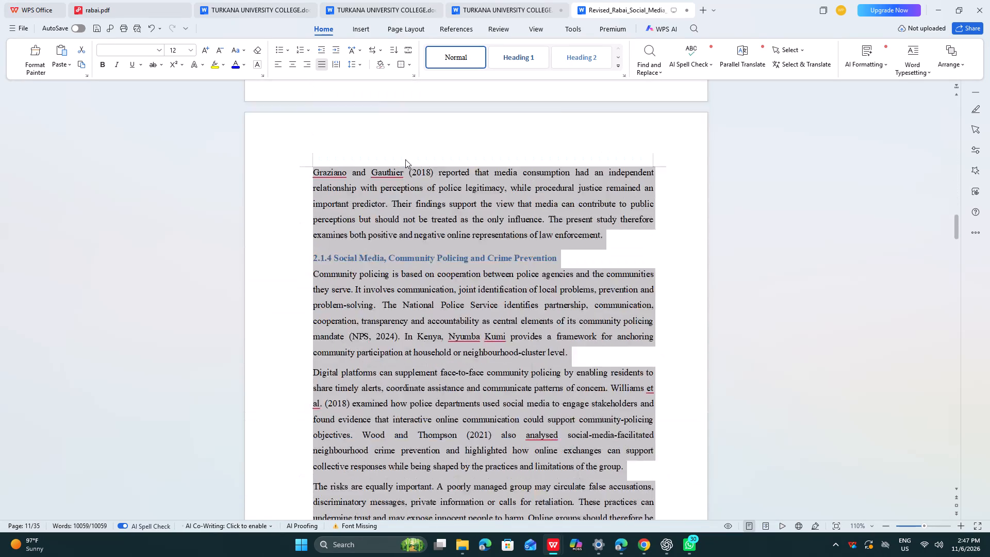
scroll(405, 159, down, 15)
scroll(405, 159, down, 14)
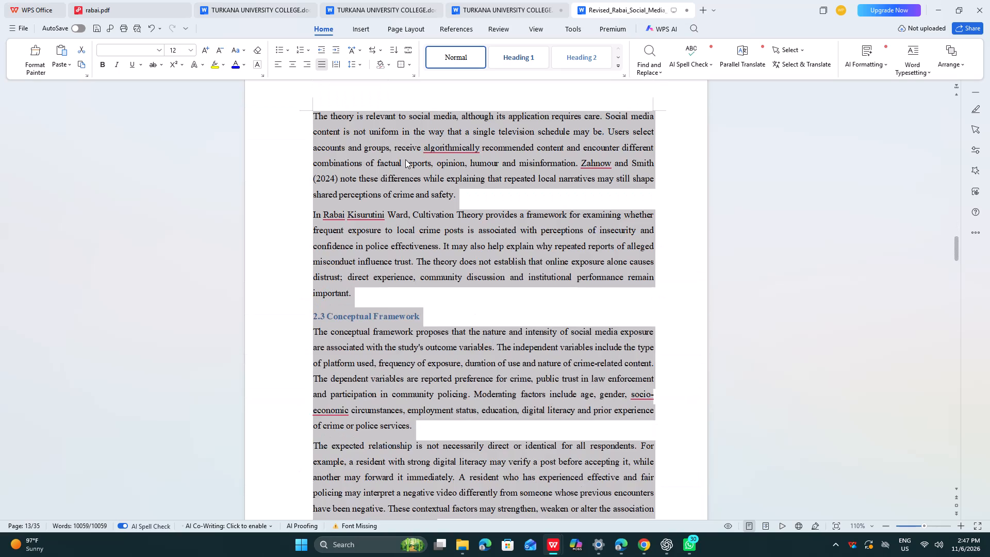
scroll(405, 159, down, 20)
scroll(405, 159, down, 7)
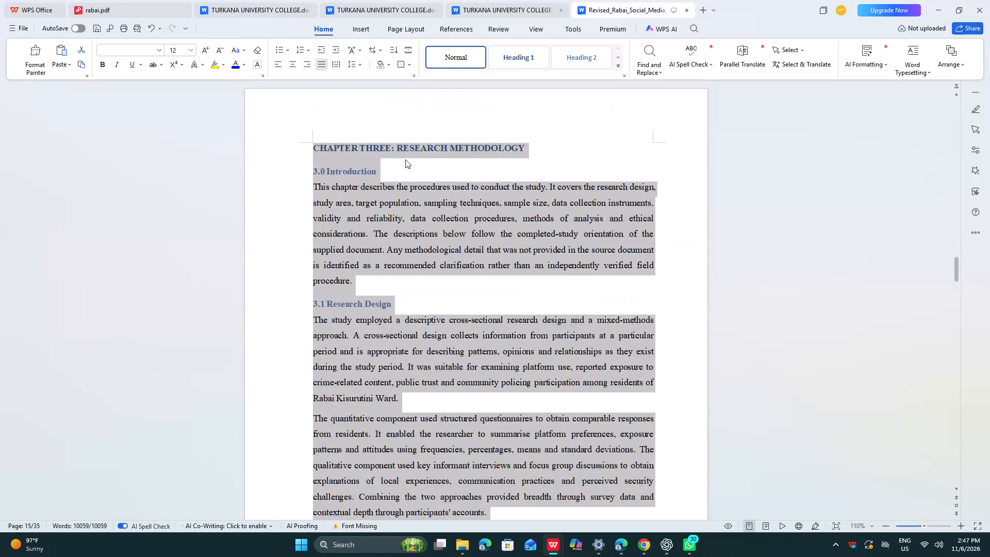
scroll(405, 159, down, 18)
scroll(405, 159, down, 13)
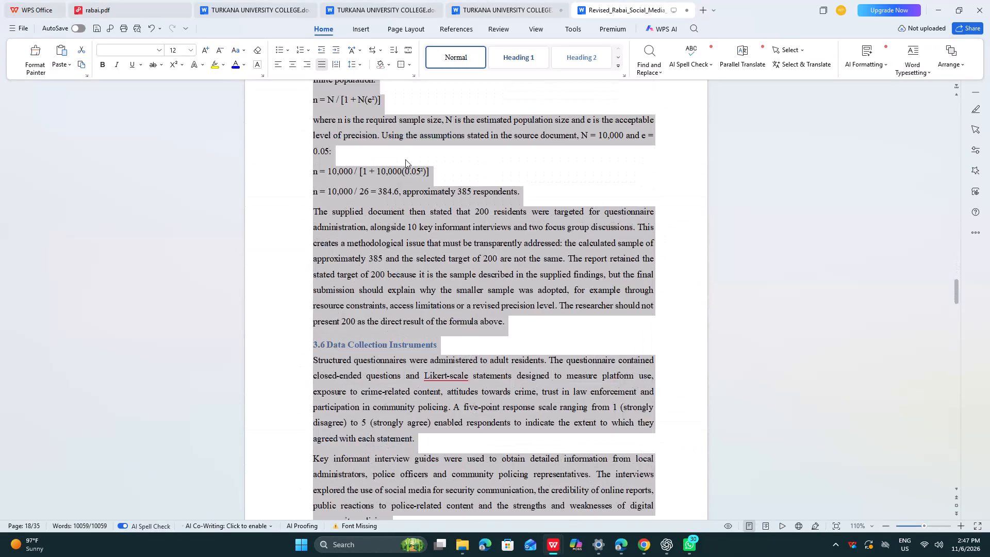
scroll(405, 159, down, 15)
scroll(405, 159, down, 7)
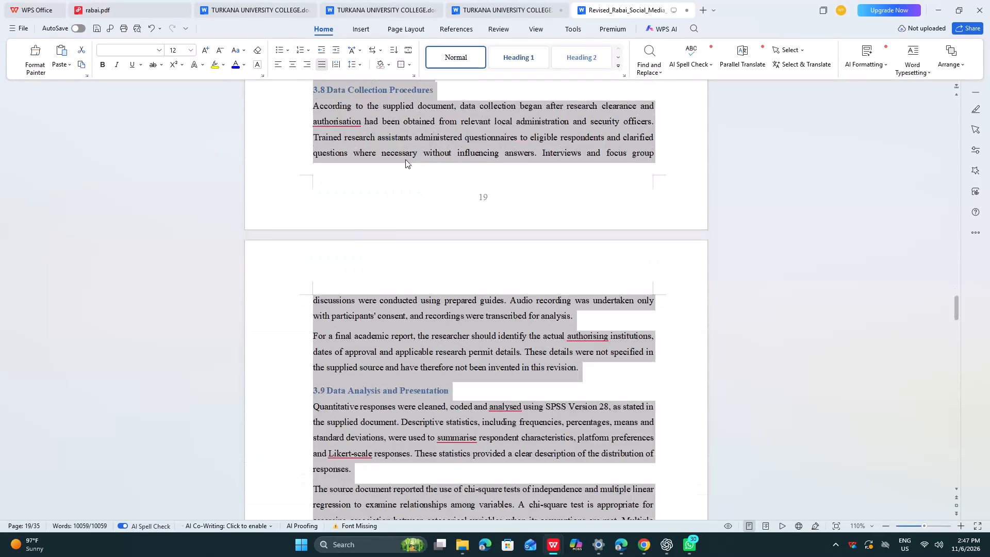
scroll(405, 159, down, 11)
scroll(405, 159, down, 14)
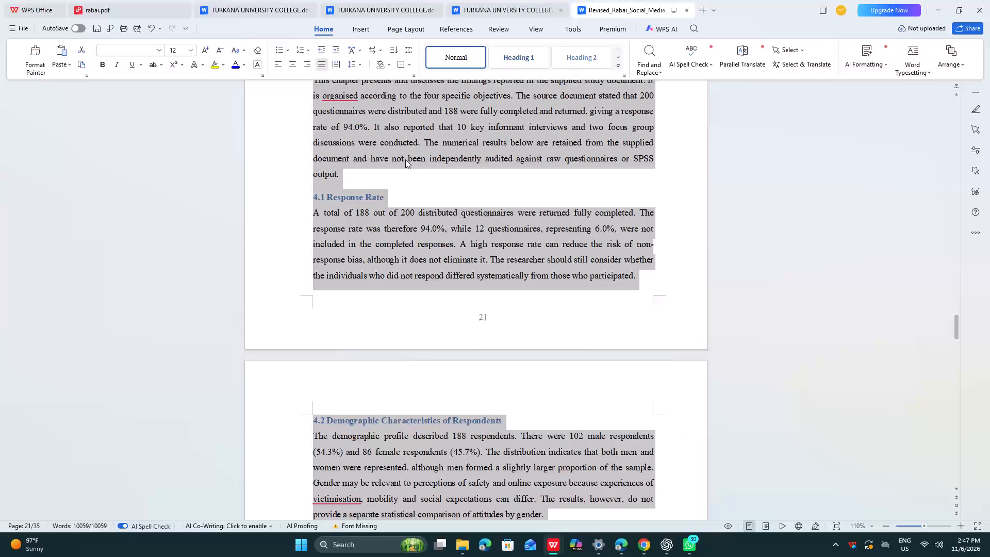
scroll(405, 159, down, 16)
scroll(405, 159, down, 11)
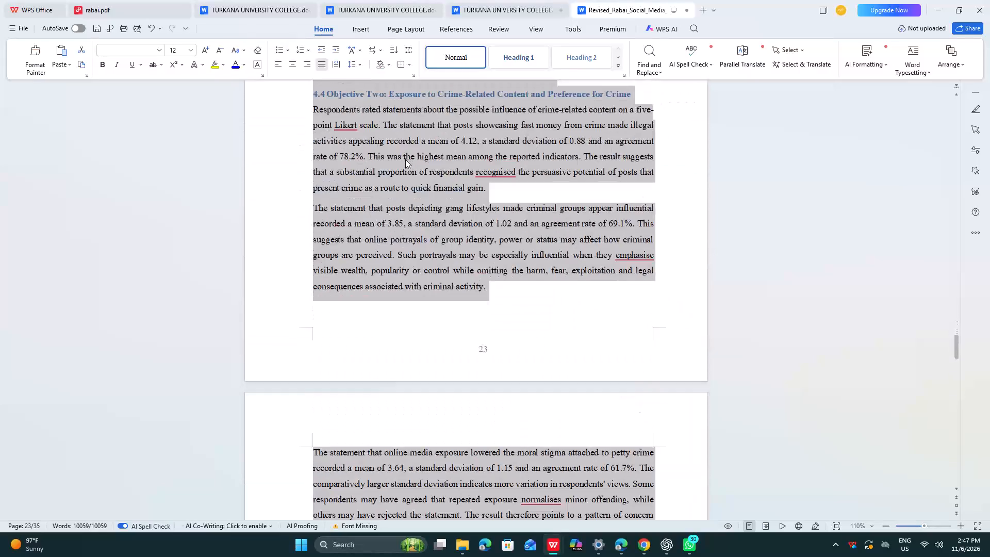
scroll(405, 159, down, 15)
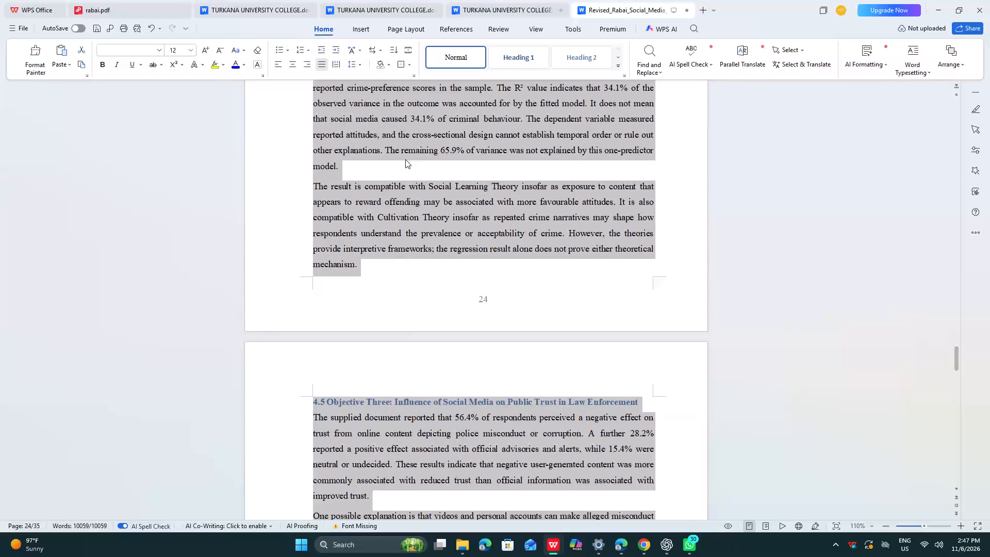
scroll(405, 159, down, 16)
scroll(405, 159, down, 5)
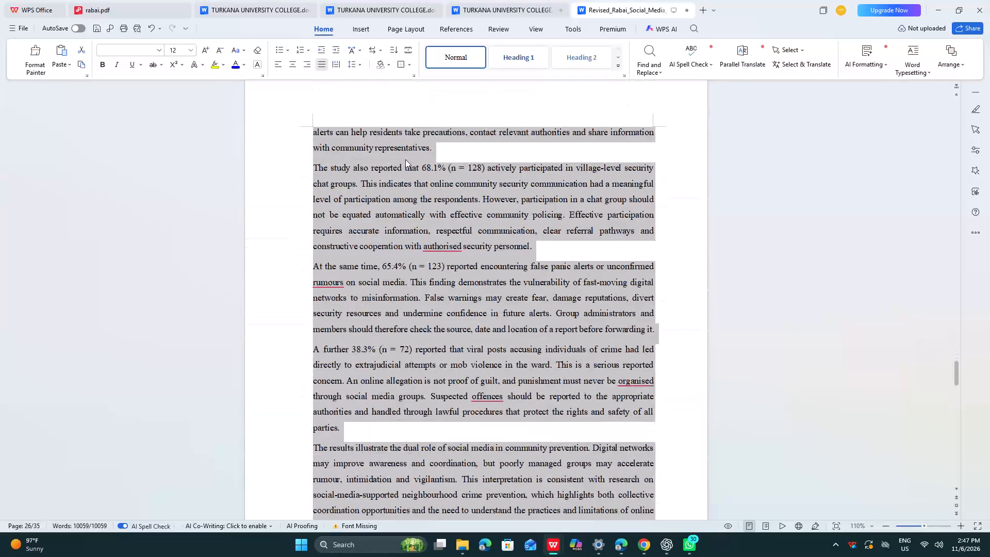
scroll(405, 159, down, 3)
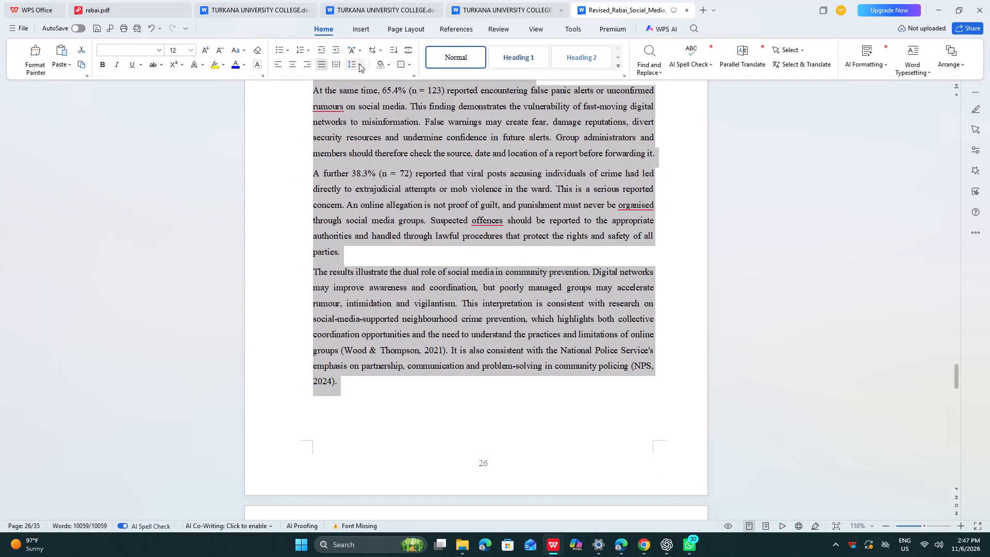
click(359, 64)
click(359, 64)
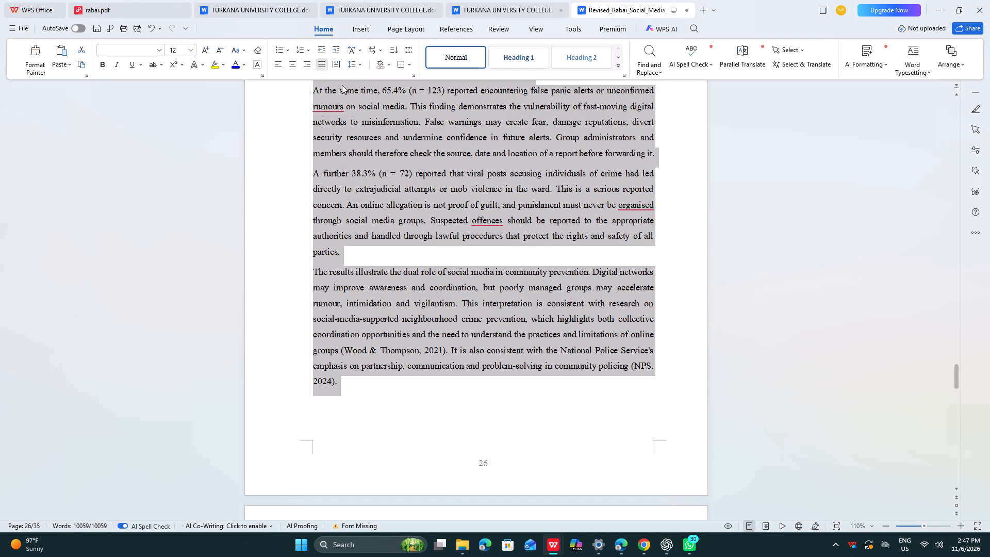
scroll(404, 127, down, 5)
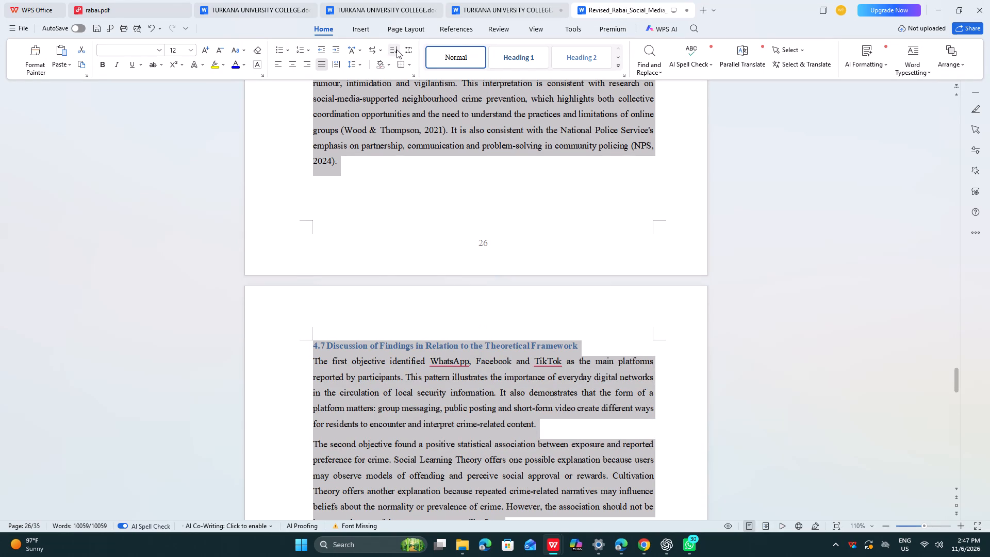
scroll(421, 146, down, 13)
scroll(421, 136, up, 1)
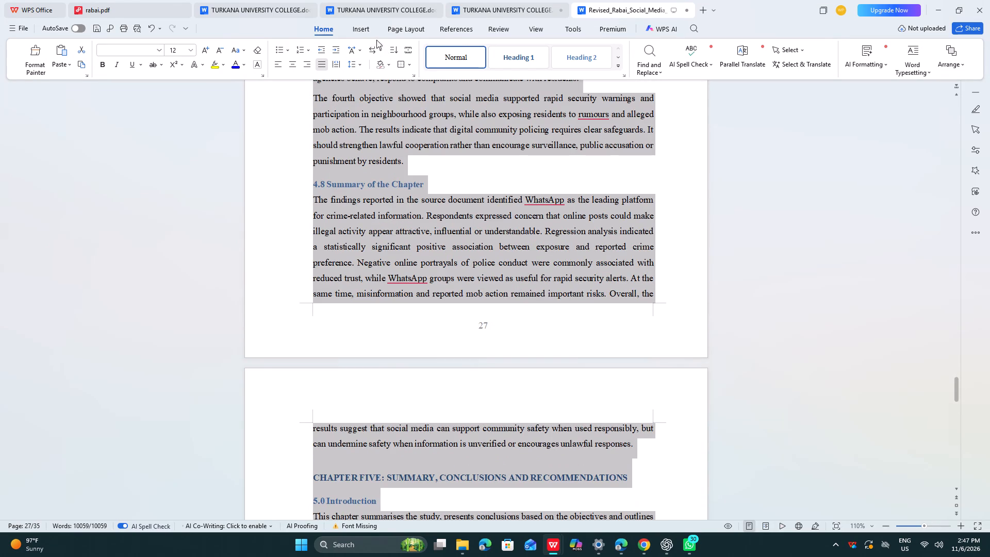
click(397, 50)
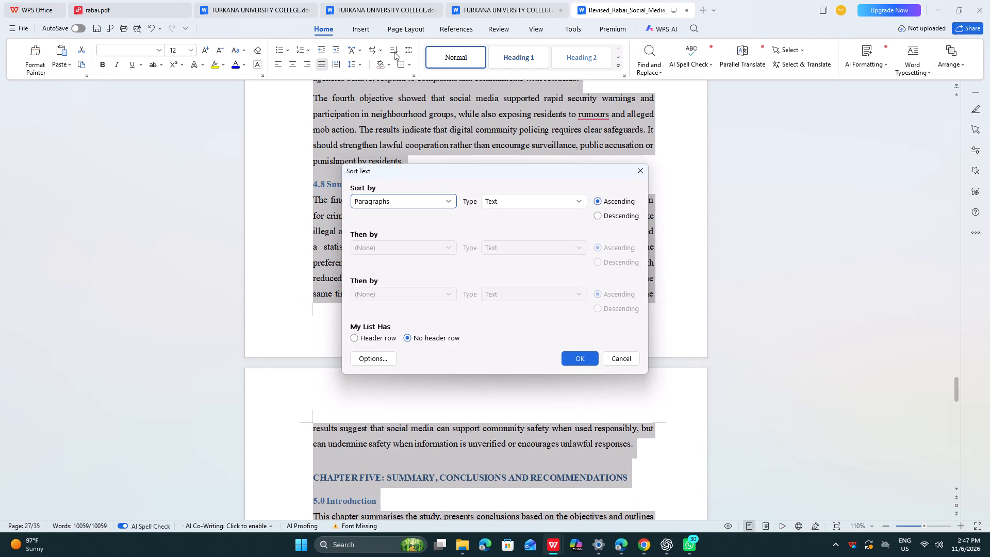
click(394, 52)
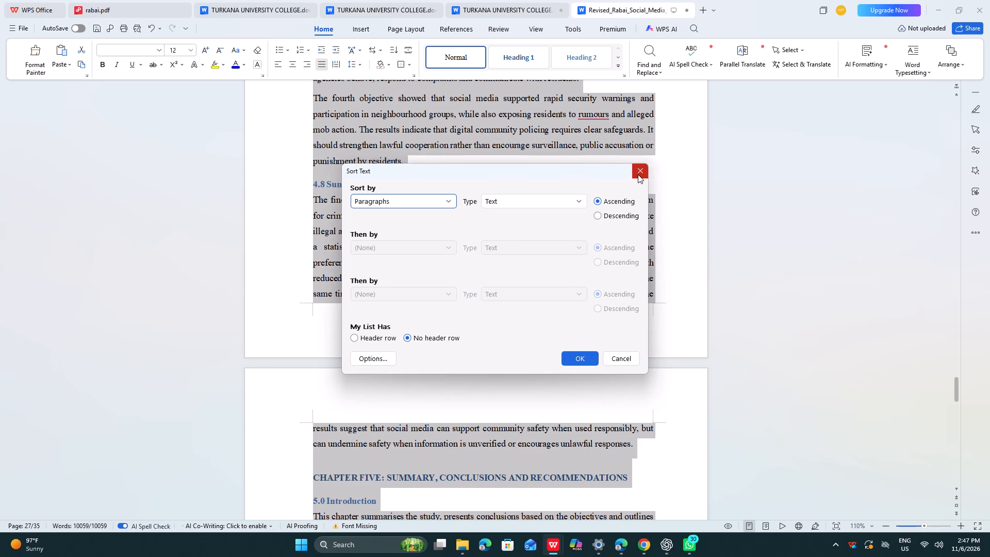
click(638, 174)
Examine the reformatted Chapter Five, the references and the closing editorial notes through to the report's last page.
scroll(504, 205, down, 14)
scroll(502, 198, down, 7)
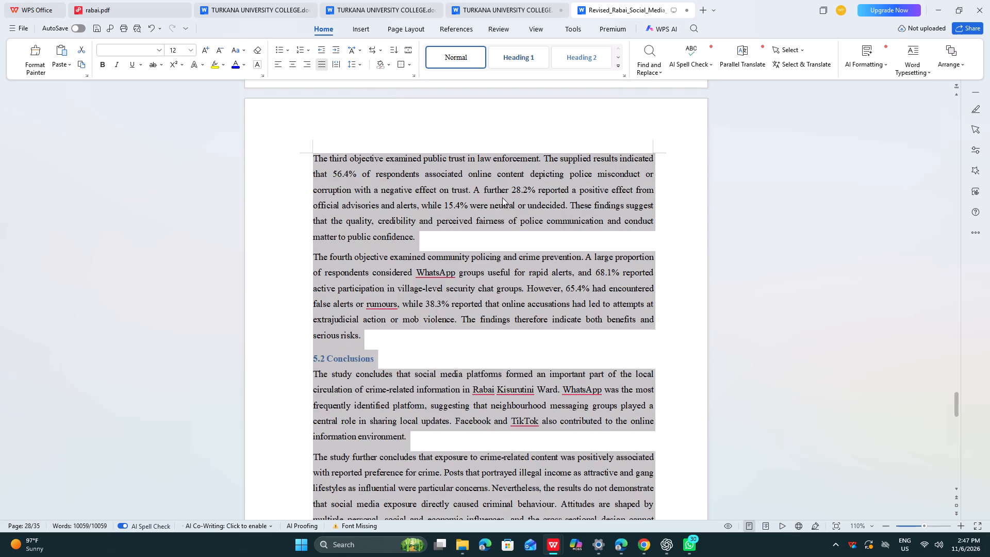
scroll(502, 198, down, 17)
scroll(502, 191, down, 10)
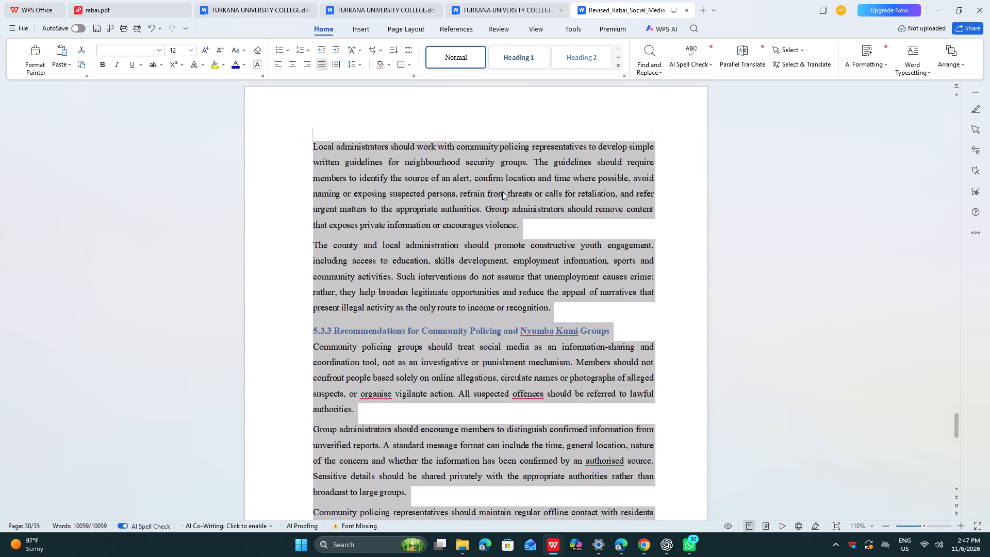
scroll(502, 191, down, 9)
scroll(502, 191, down, 14)
scroll(502, 188, down, 14)
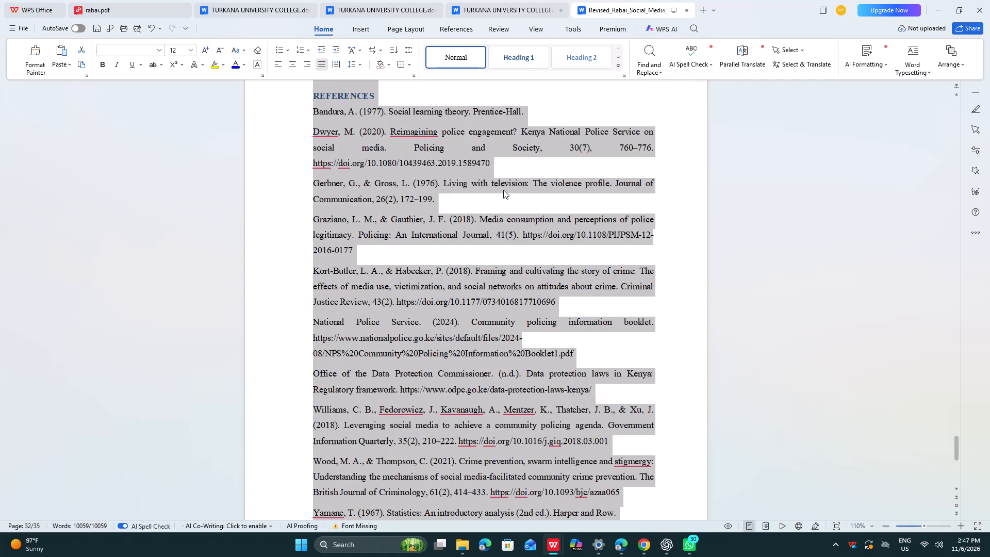
scroll(503, 190, down, 17)
scroll(503, 190, down, 9)
scroll(503, 190, up, 9)
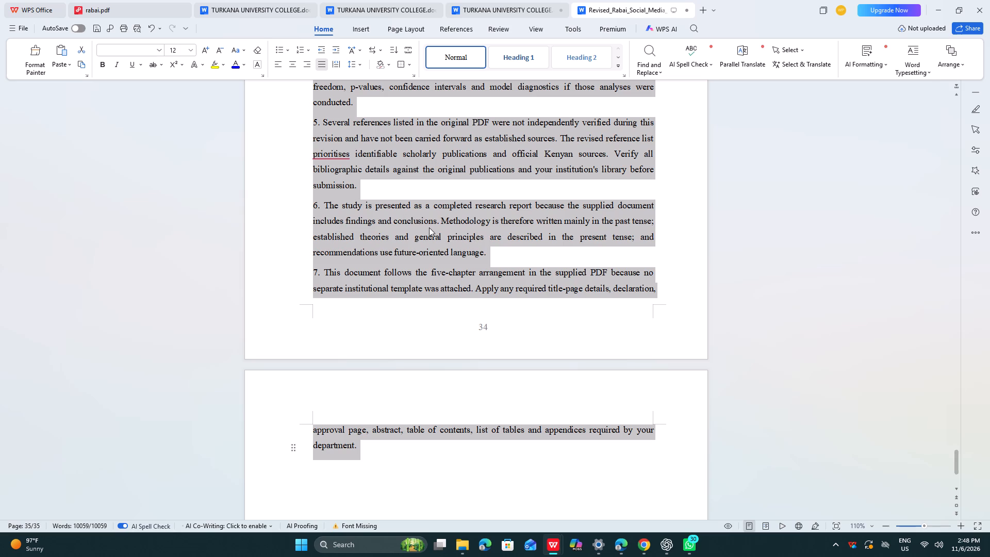
Delete the entire "IMPORTANT EDITORIAL AND VERIFICATION NOTES" section, heading and all seven notes, from the end of the report.
click(380, 331)
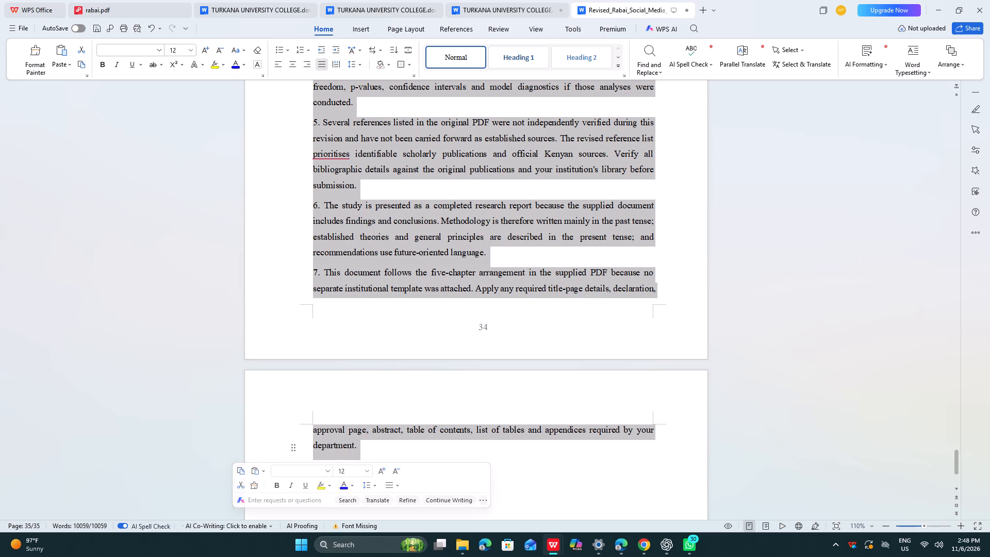
click(411, 322)
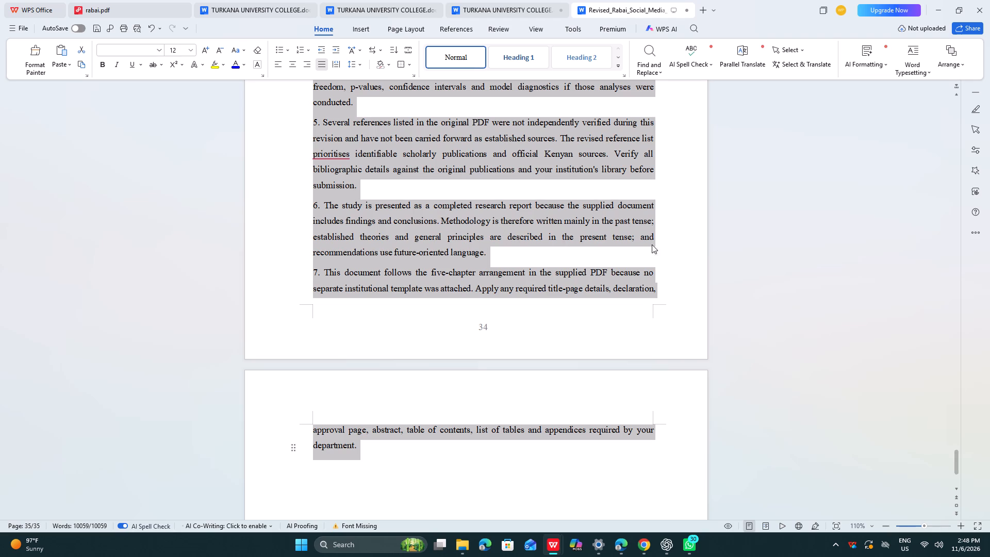
click(677, 255)
scroll(463, 242, up, 4)
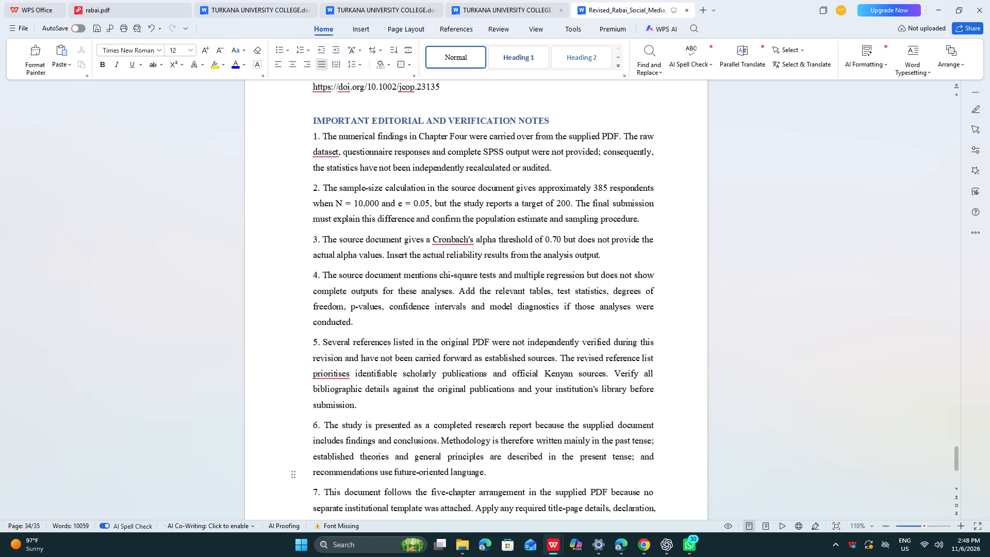
scroll(462, 241, up, 4)
scroll(455, 240, down, 3)
scroll(455, 240, up, 3)
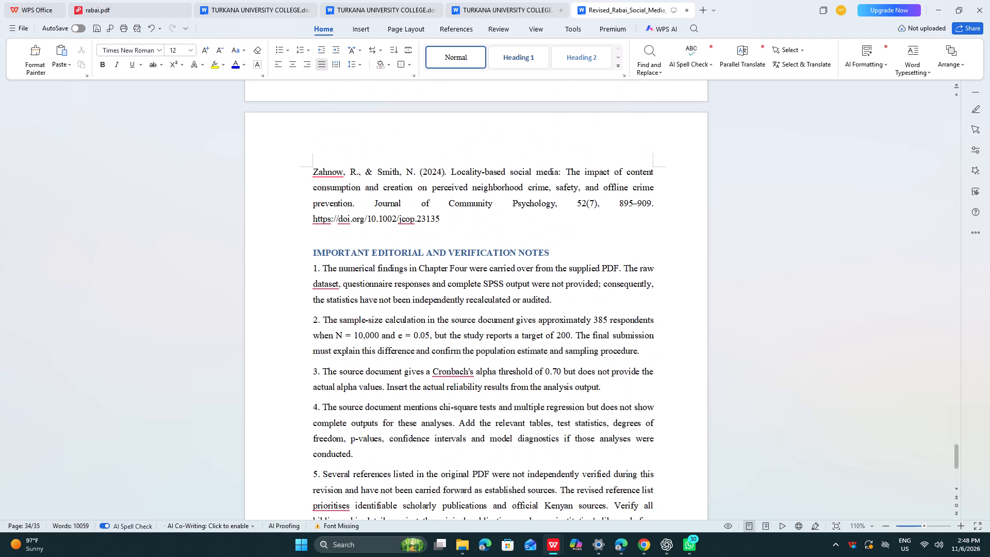
drag(306, 251, 460, 493)
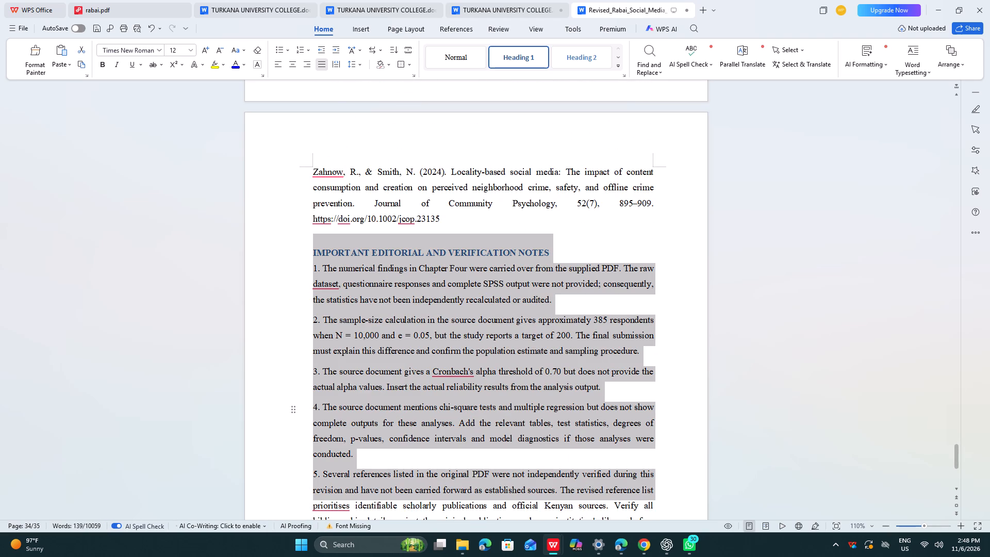
drag(460, 493, 516, 490)
scroll(460, 493, down, 4)
scroll(516, 490, down, 4)
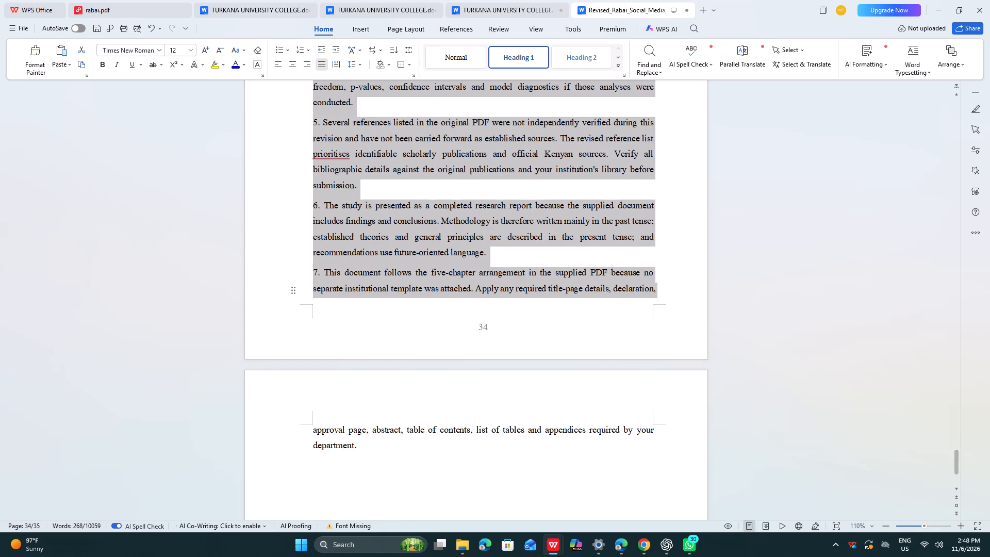
drag(516, 490, 577, 465)
key(BackSpace)
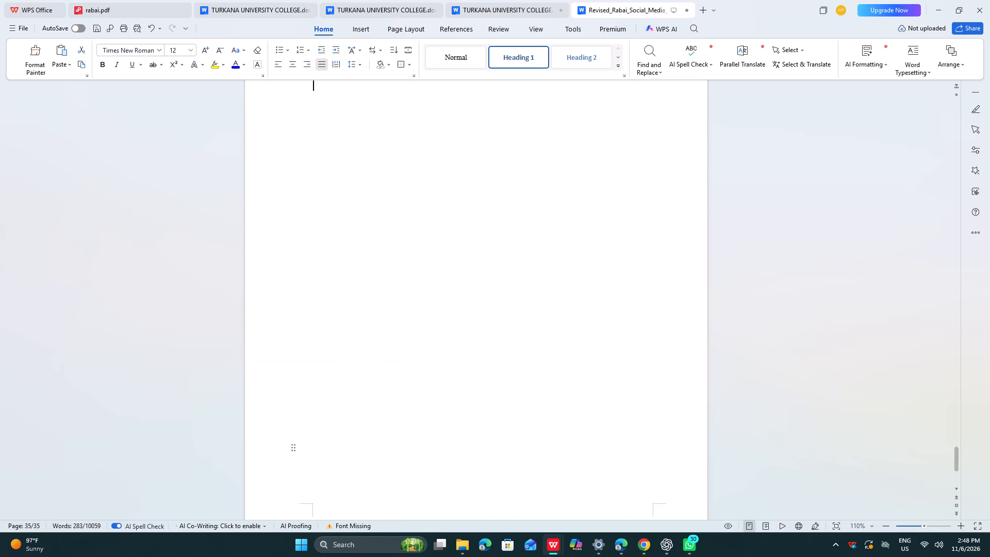
Examine the report's text, headings and page breaks backwards from the references to the scope and limitations sections of Chapter One.
scroll(577, 465, up, 12)
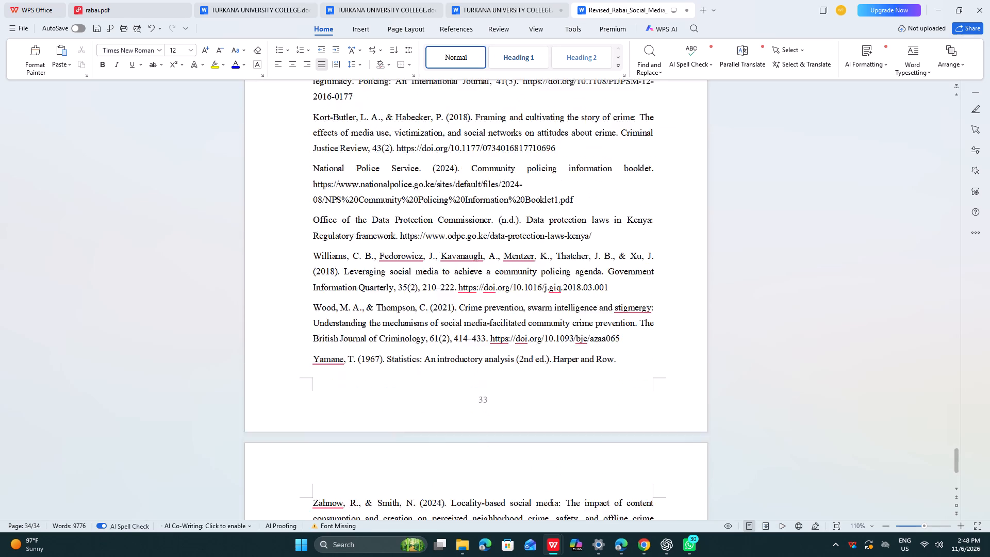
scroll(553, 433, up, 13)
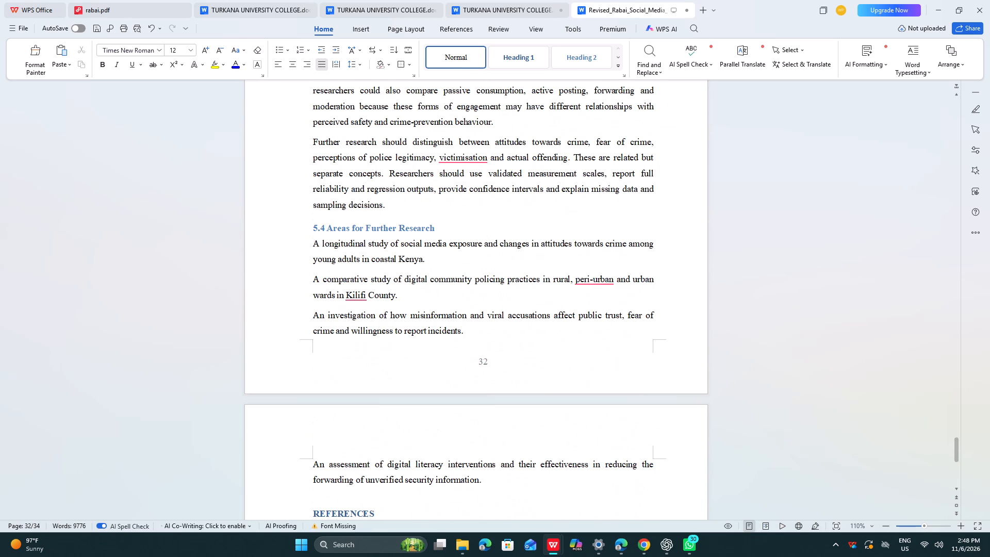
scroll(524, 412, up, 17)
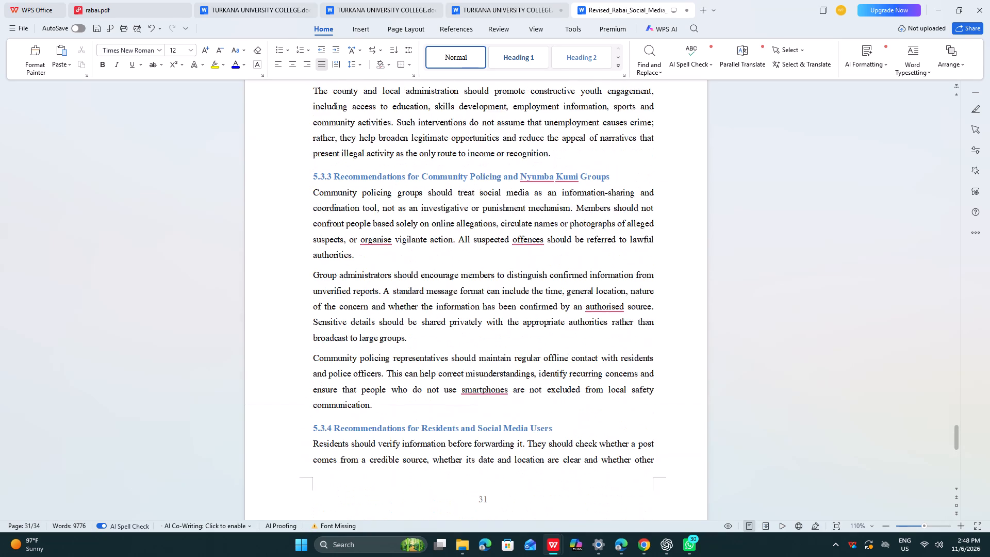
scroll(526, 402, up, 20)
scroll(526, 402, up, 9)
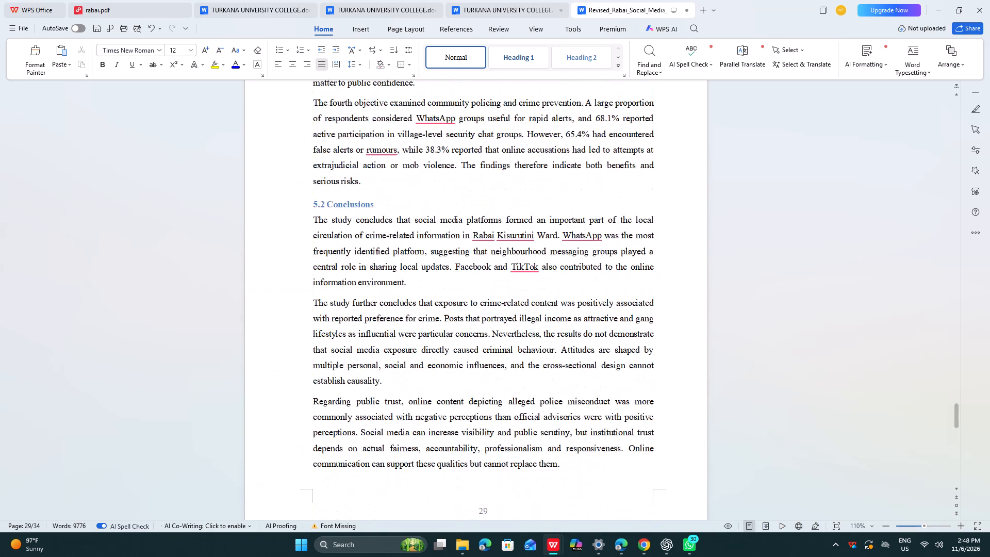
scroll(526, 402, up, 18)
scroll(526, 402, up, 5)
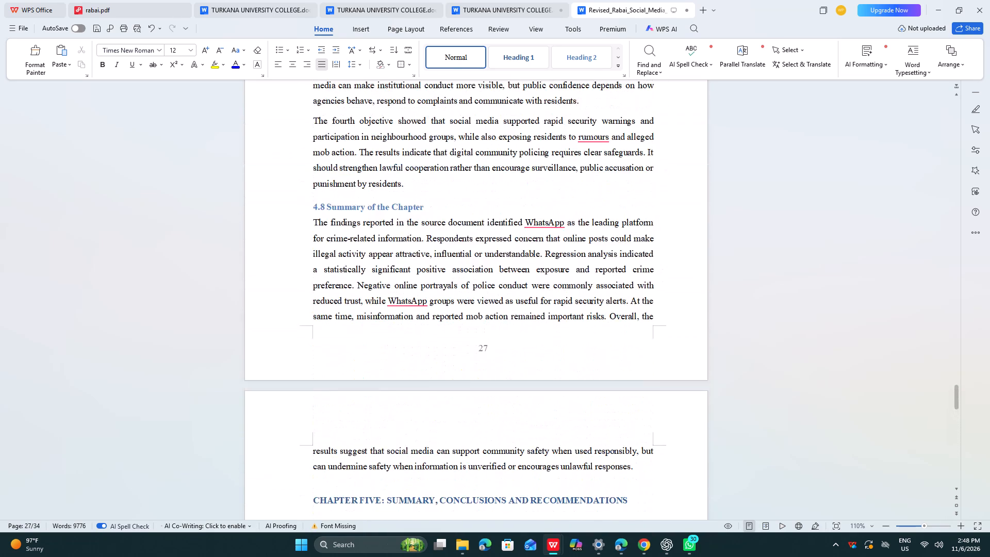
scroll(526, 402, up, 5)
scroll(526, 402, up, 17)
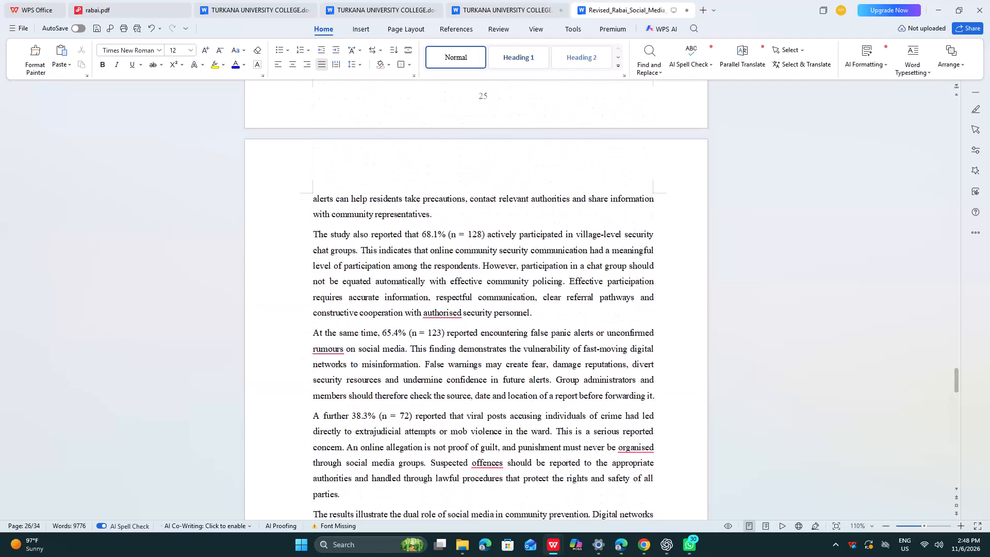
scroll(527, 403, up, 20)
scroll(527, 403, up, 9)
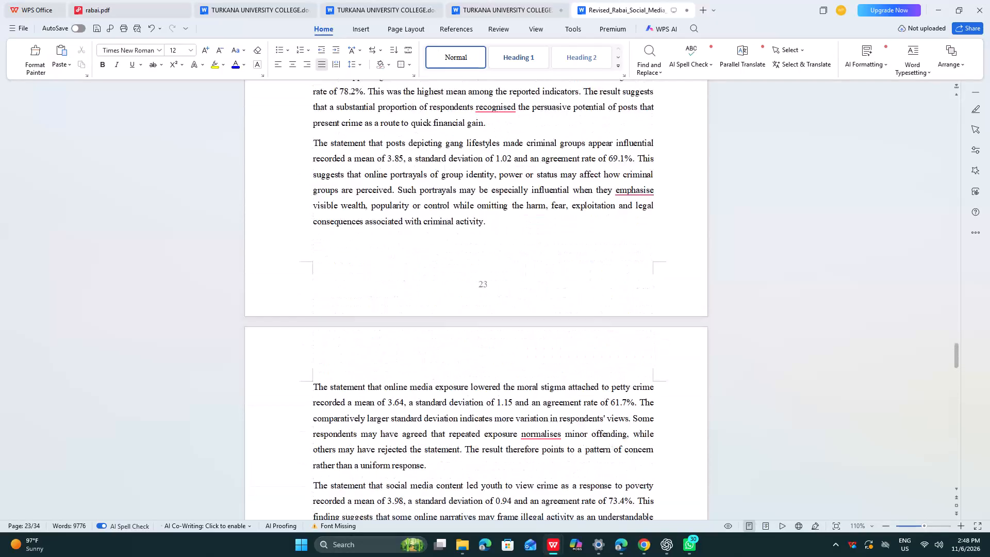
scroll(527, 403, up, 20)
scroll(527, 403, up, 10)
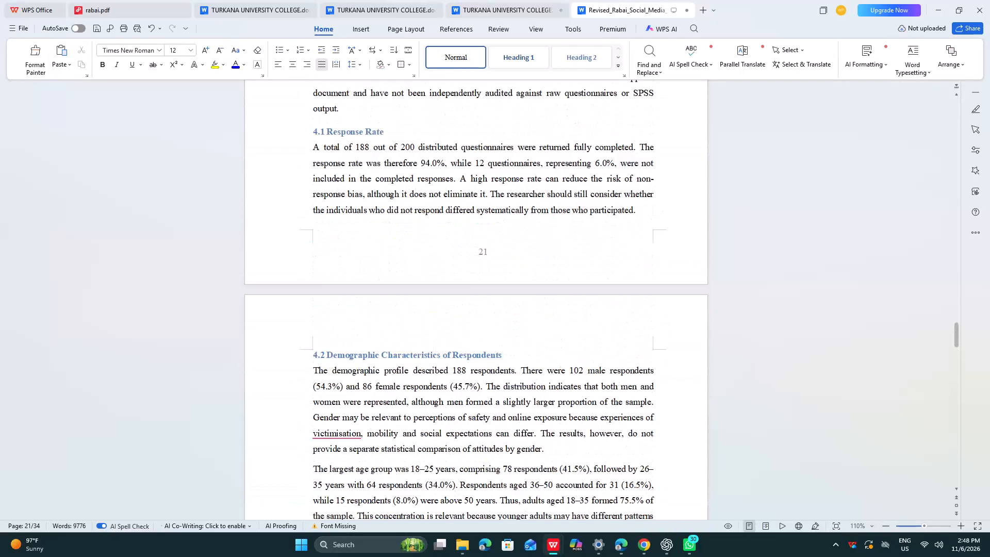
scroll(527, 403, up, 20)
scroll(527, 403, up, 10)
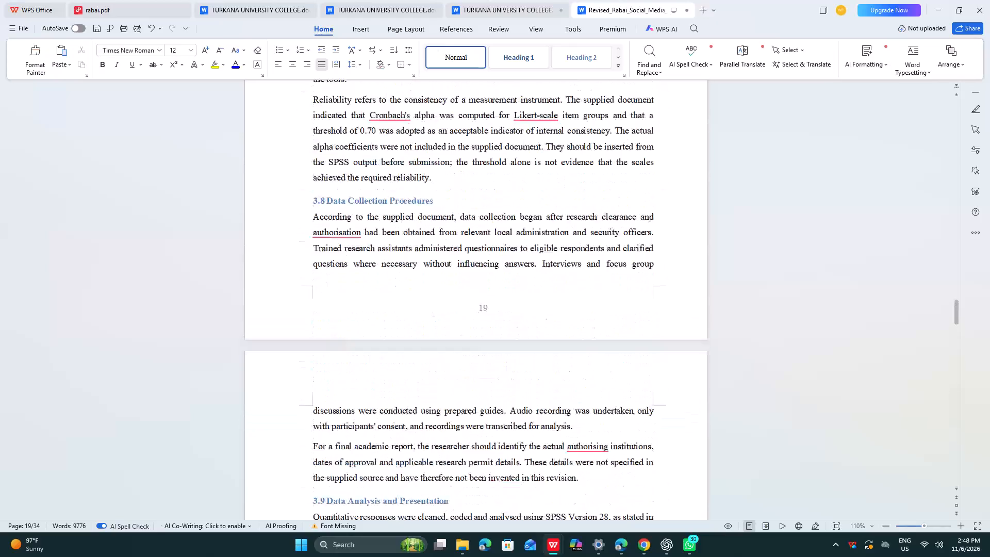
scroll(523, 388, up, 15)
scroll(510, 373, up, 12)
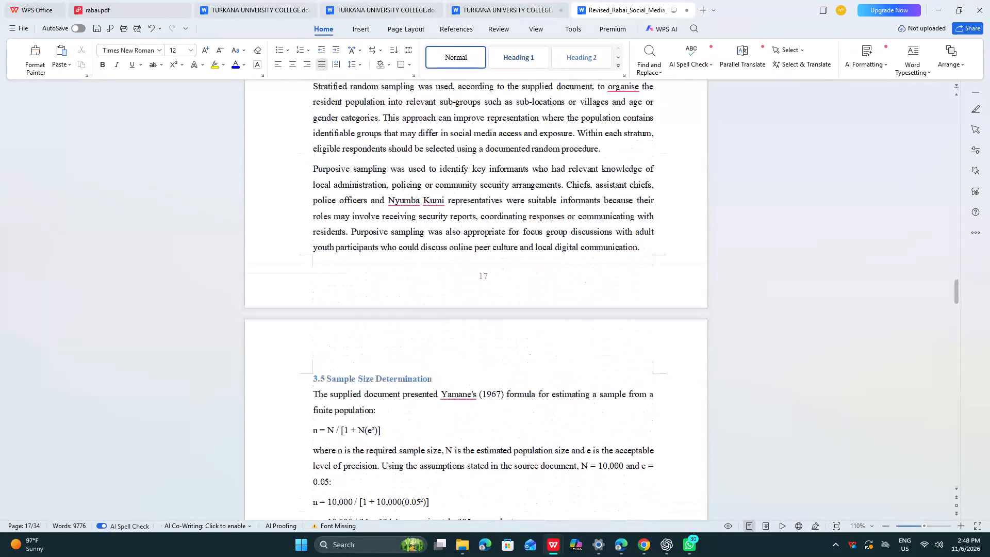
scroll(510, 373, up, 20)
scroll(510, 373, up, 8)
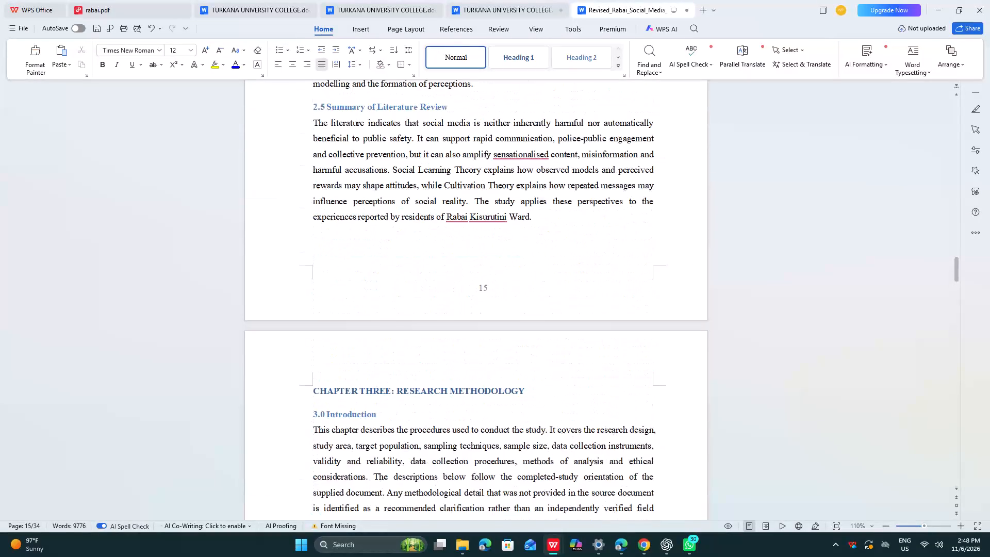
scroll(503, 356, up, 16)
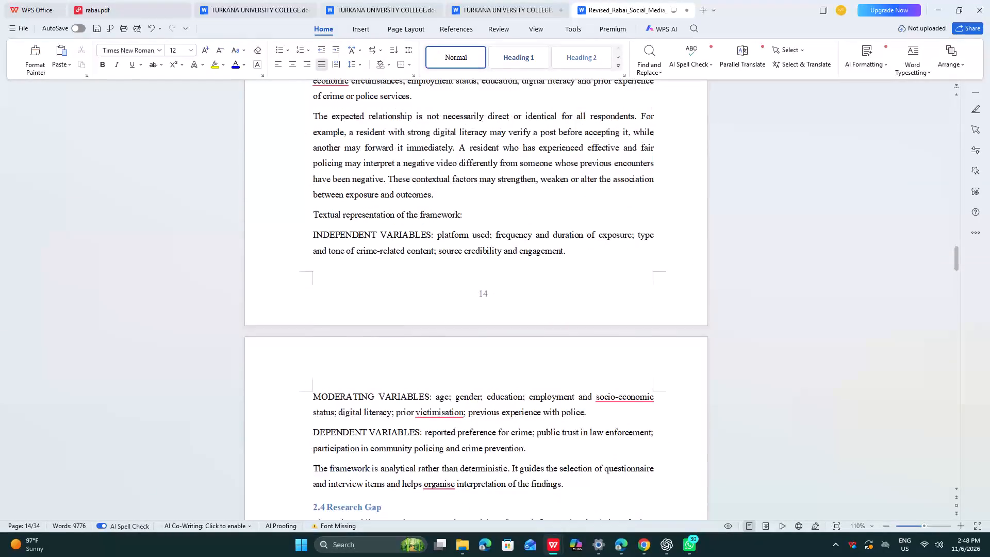
scroll(503, 356, up, 20)
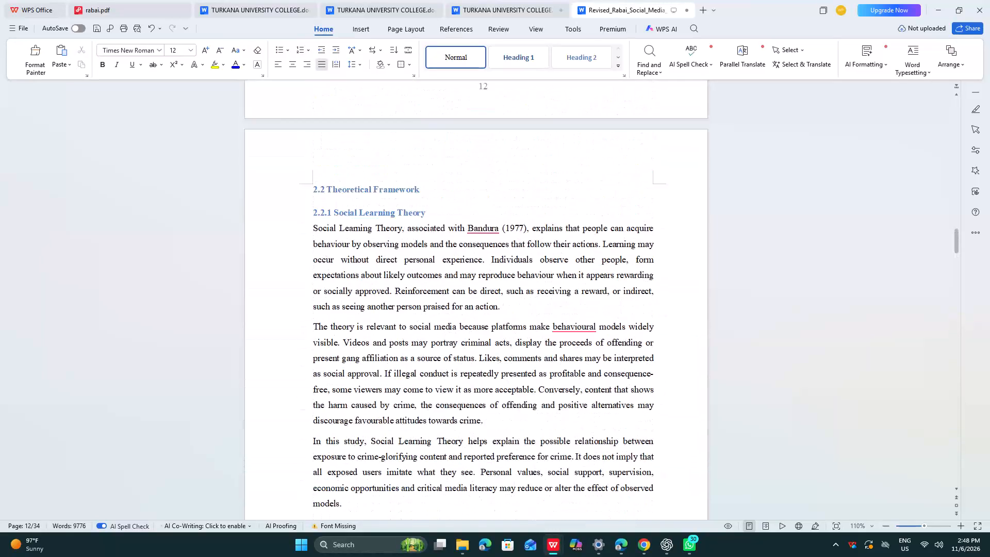
scroll(501, 350, up, 16)
scroll(449, 316, up, 11)
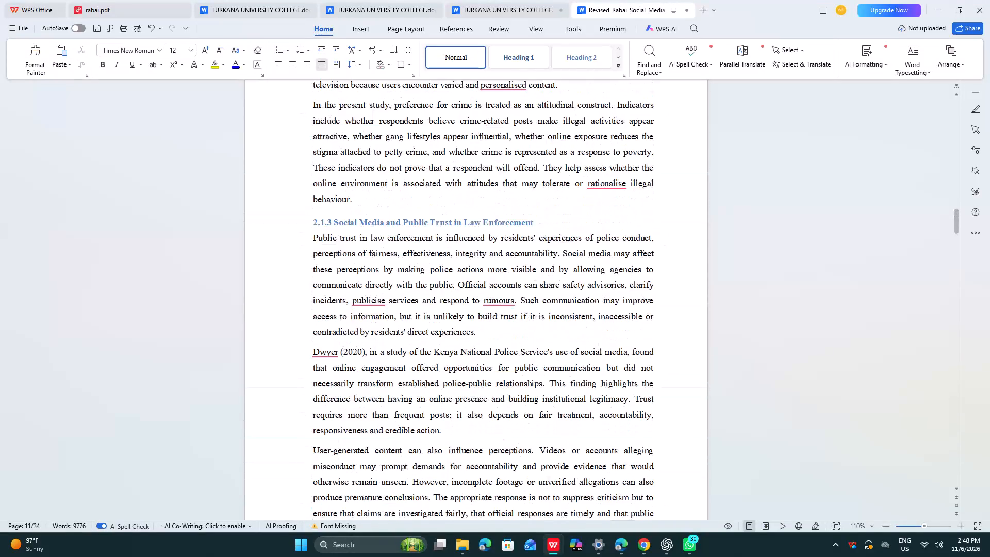
scroll(449, 316, up, 4)
scroll(449, 315, up, 20)
scroll(449, 315, up, 3)
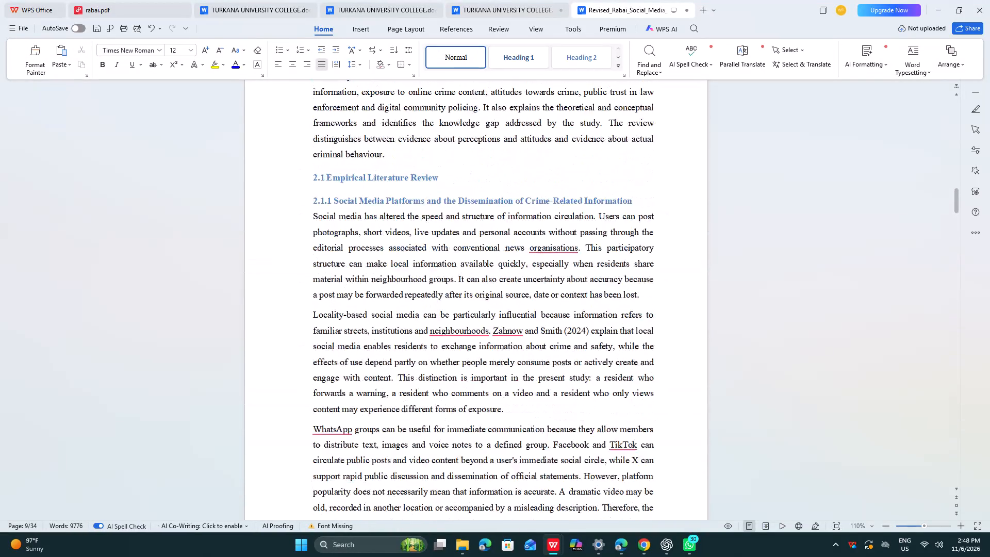
scroll(443, 306, up, 17)
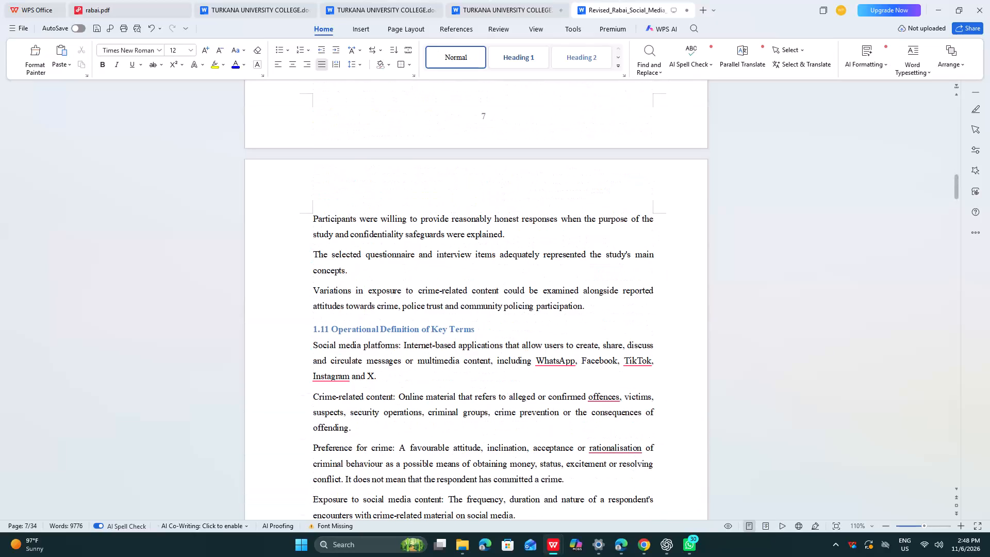
scroll(440, 300, up, 17)
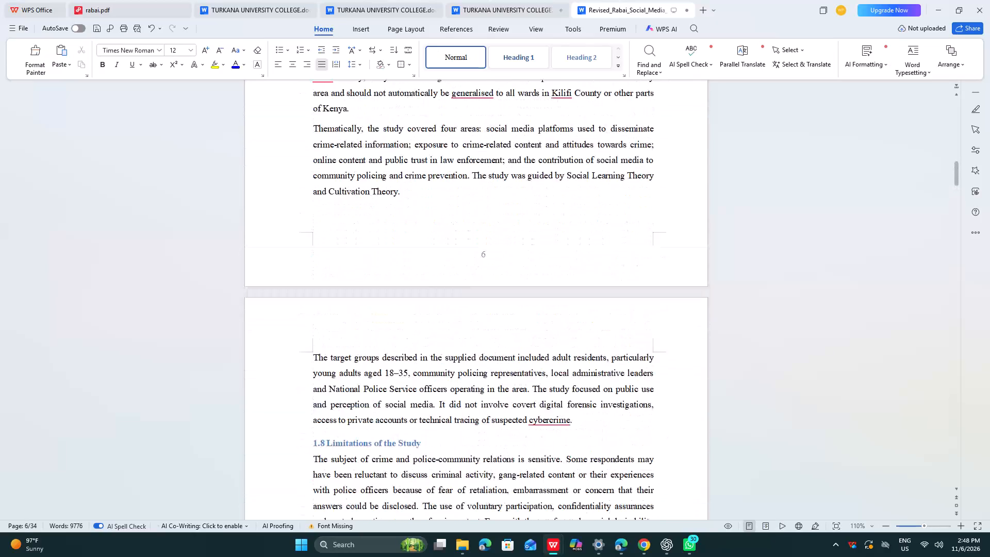
scroll(440, 300, up, 6)
Examine the end of Chapter One and start of Chapter Two, and go back through Chapter One to section 1.2 Statement of the Problem.
scroll(440, 300, down, 20)
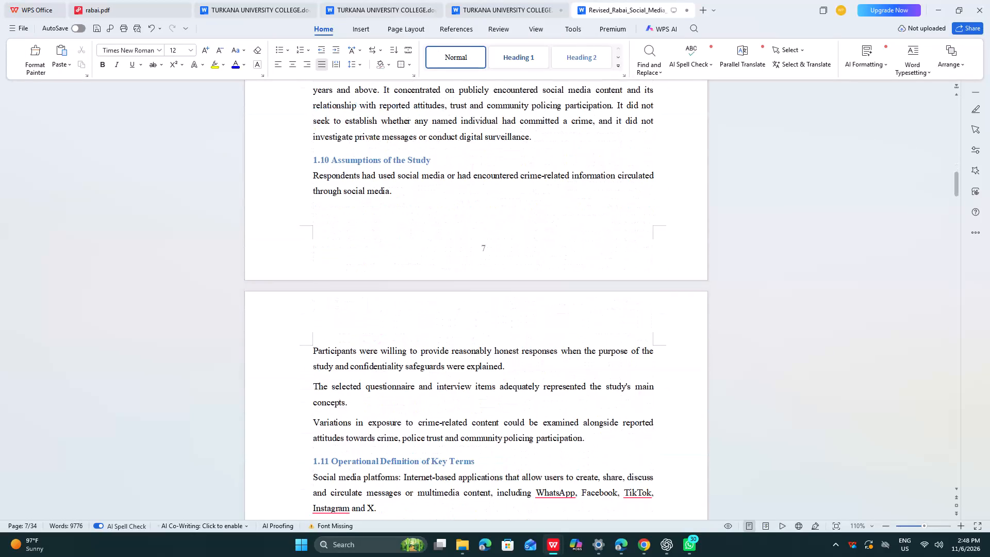
scroll(407, 299, down, 18)
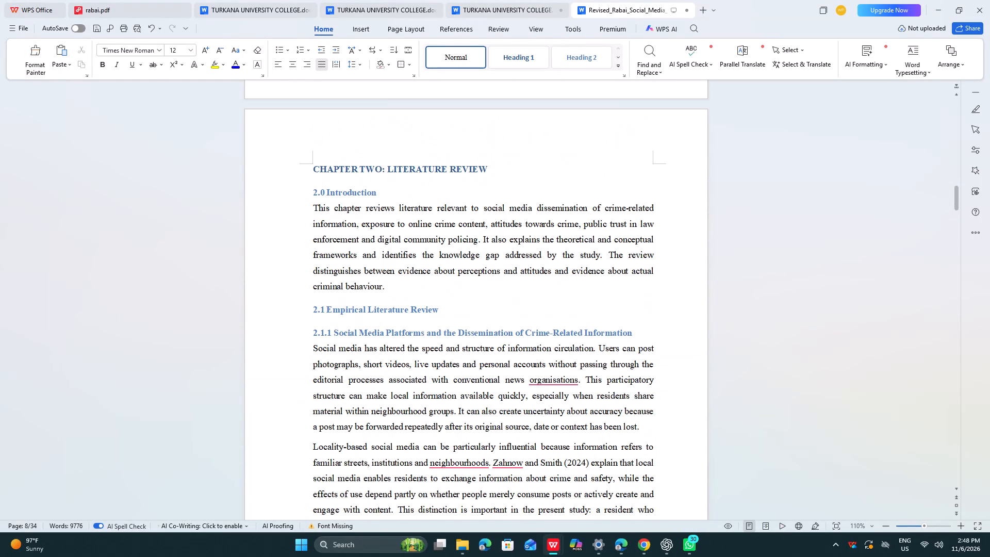
scroll(371, 221, down, 2)
scroll(369, 223, up, 2)
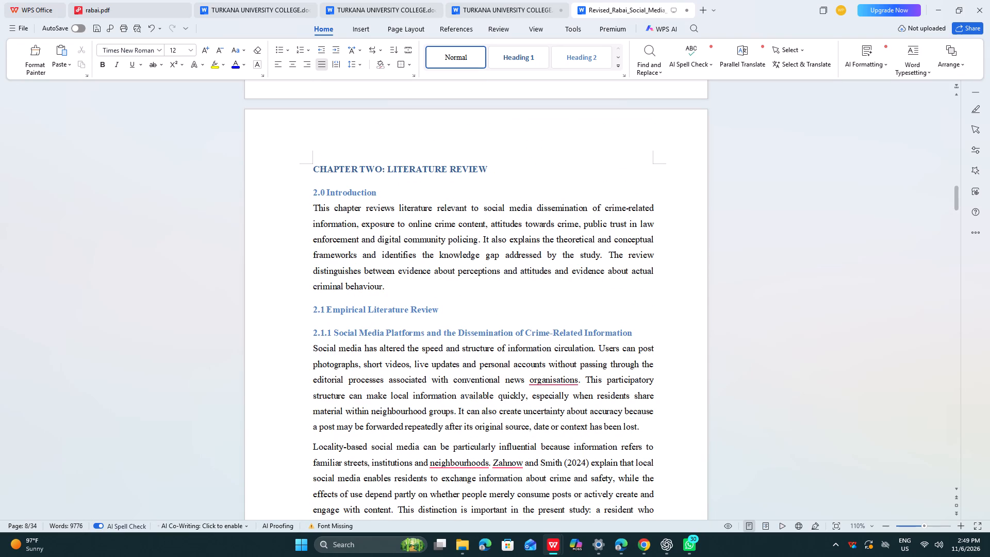
scroll(472, 230, down, 1)
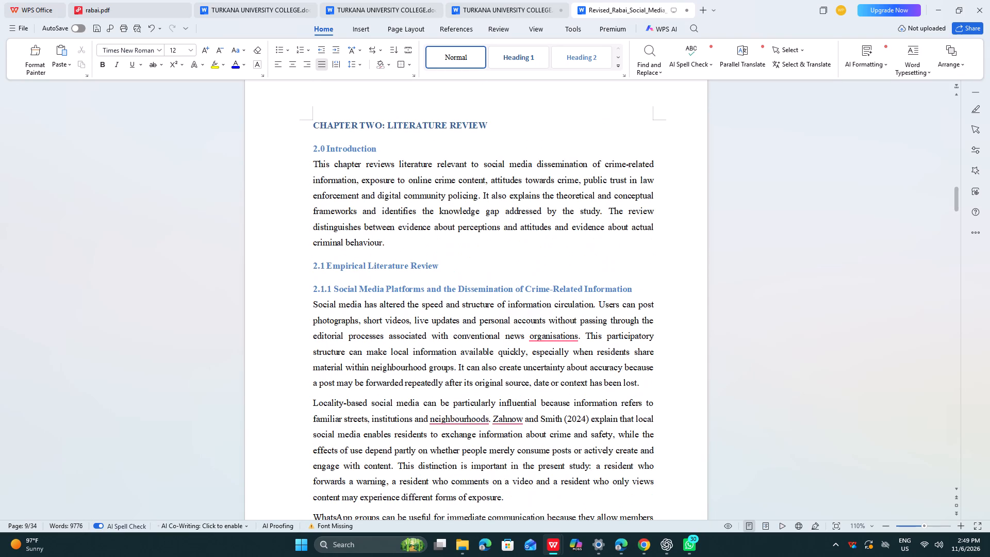
scroll(431, 237, down, 1)
scroll(337, 235, up, 7)
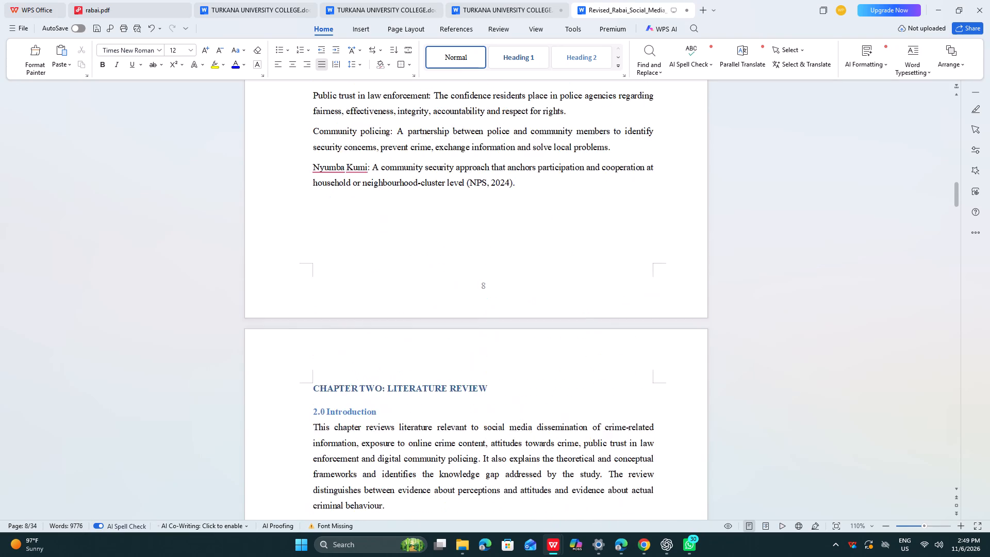
scroll(337, 235, up, 17)
scroll(337, 235, up, 5)
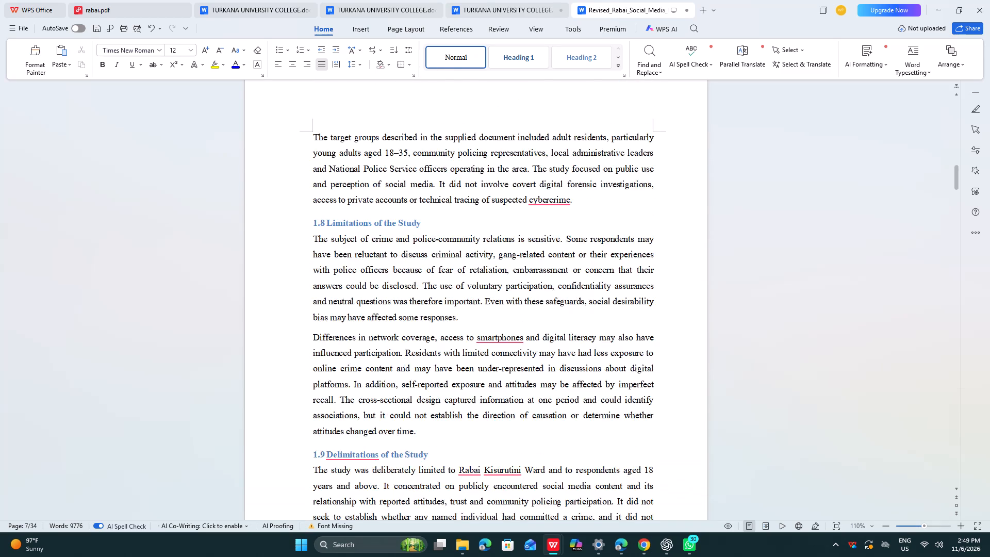
scroll(337, 235, up, 20)
scroll(337, 235, up, 4)
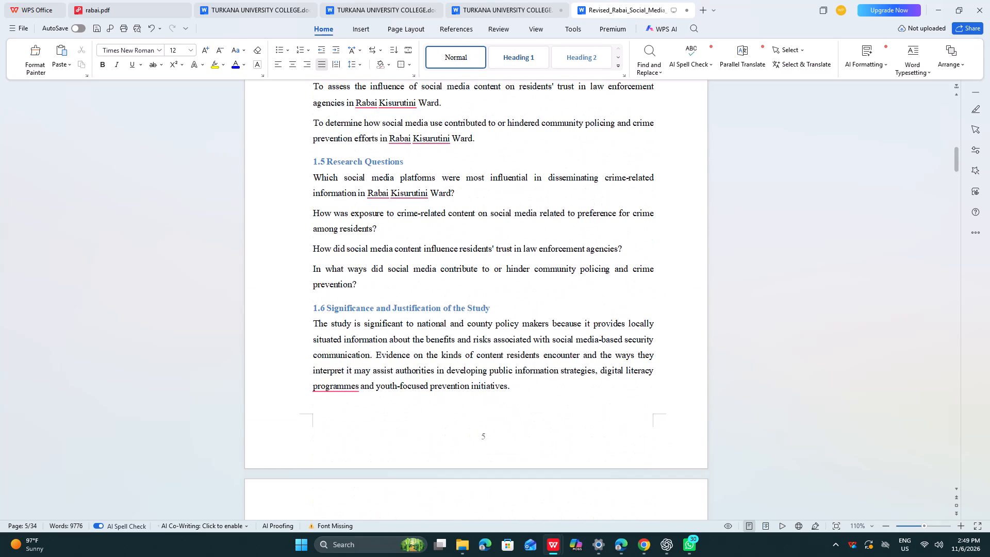
scroll(335, 228, up, 4)
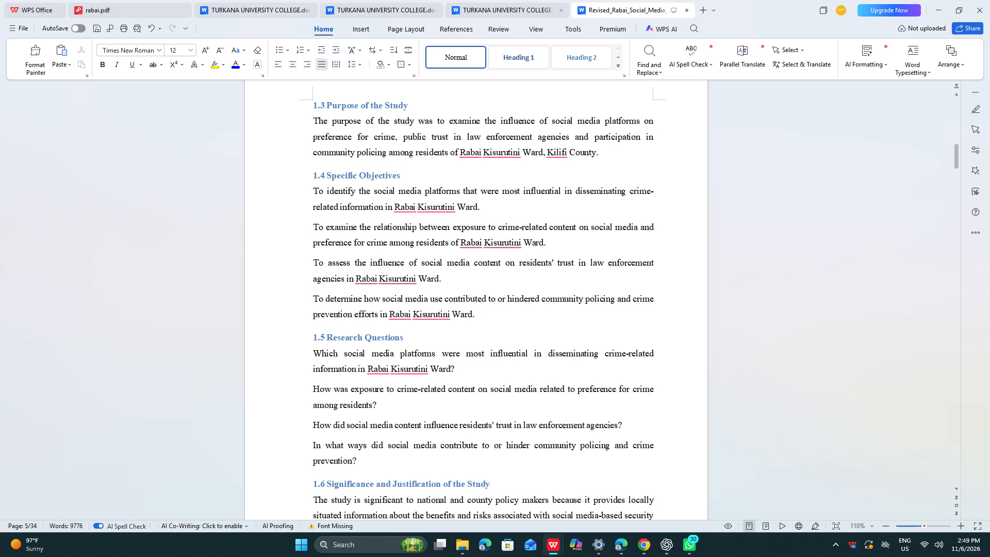
scroll(368, 230, up, 5)
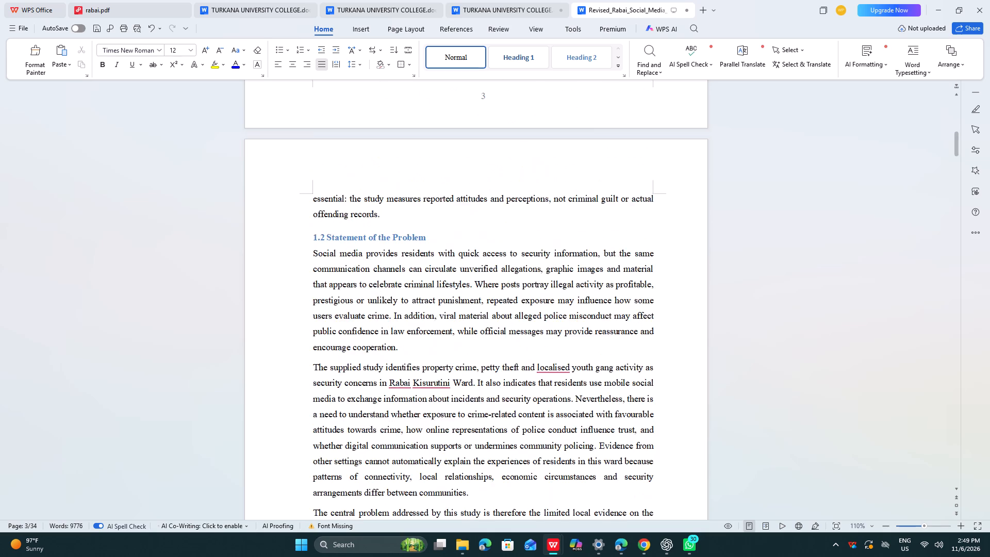
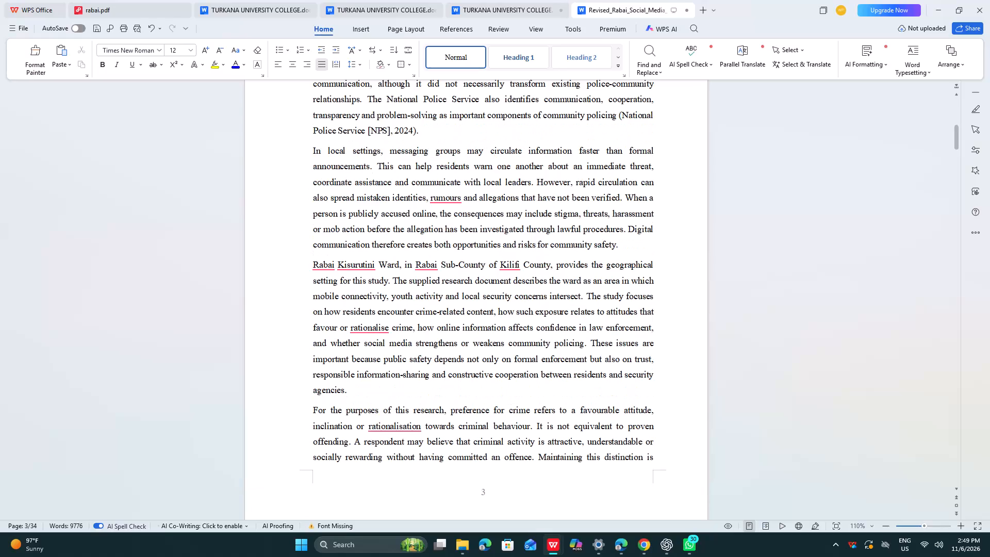
Examine section 1.1 Background to the Study and go back to the page before the start of Chapter One.
scroll(368, 230, up, 8)
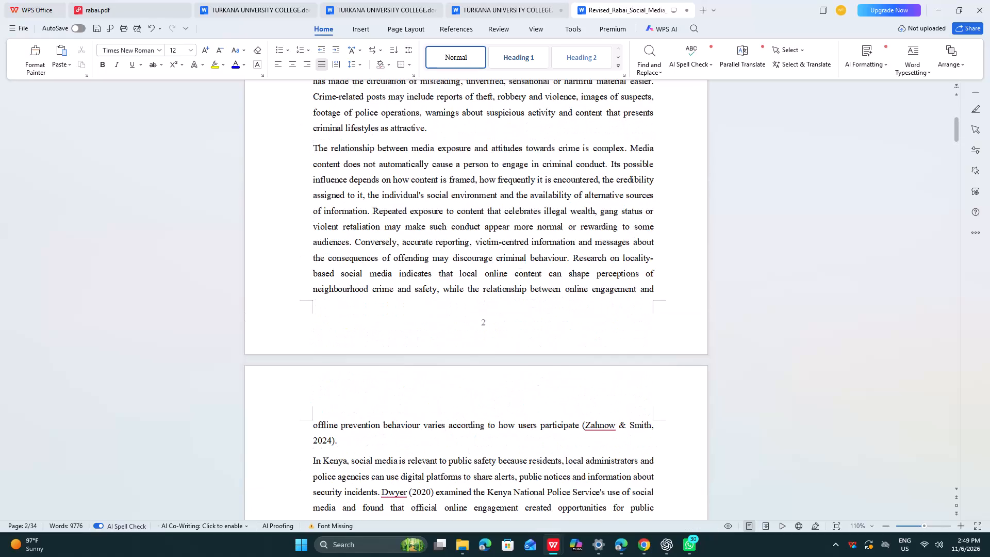
scroll(368, 230, up, 8)
scroll(368, 230, down, 2)
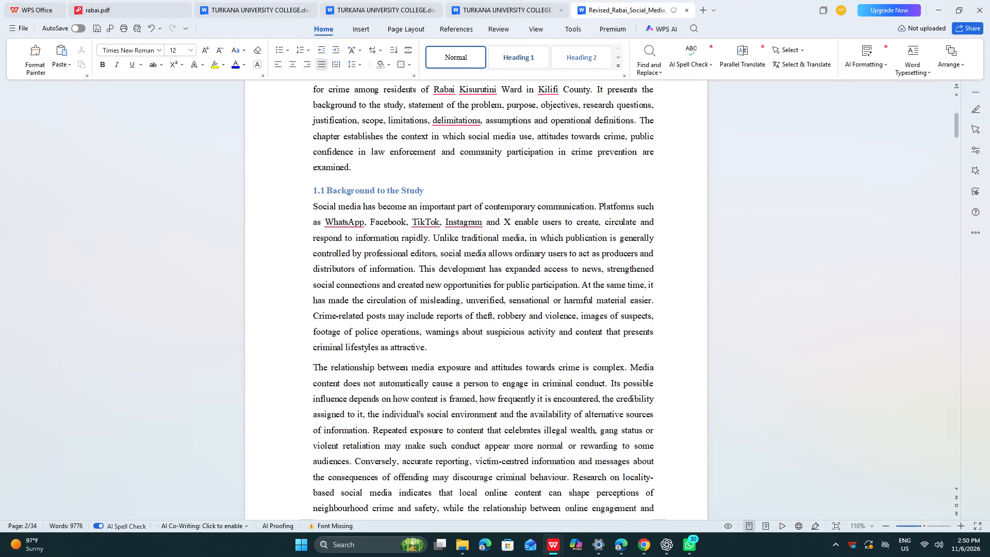
scroll(406, 218, down, 5)
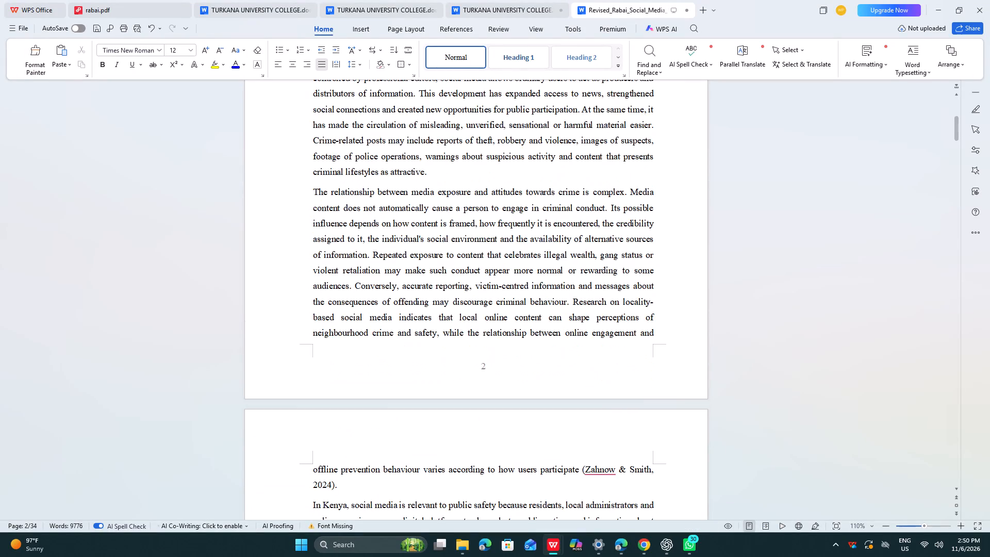
scroll(407, 208, down, 14)
scroll(407, 203, up, 5)
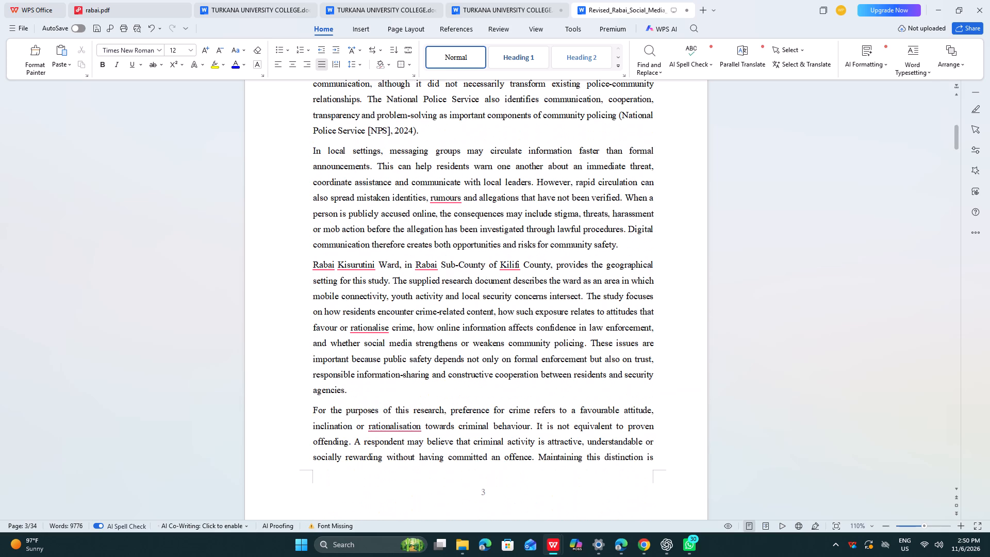
scroll(409, 199, up, 1)
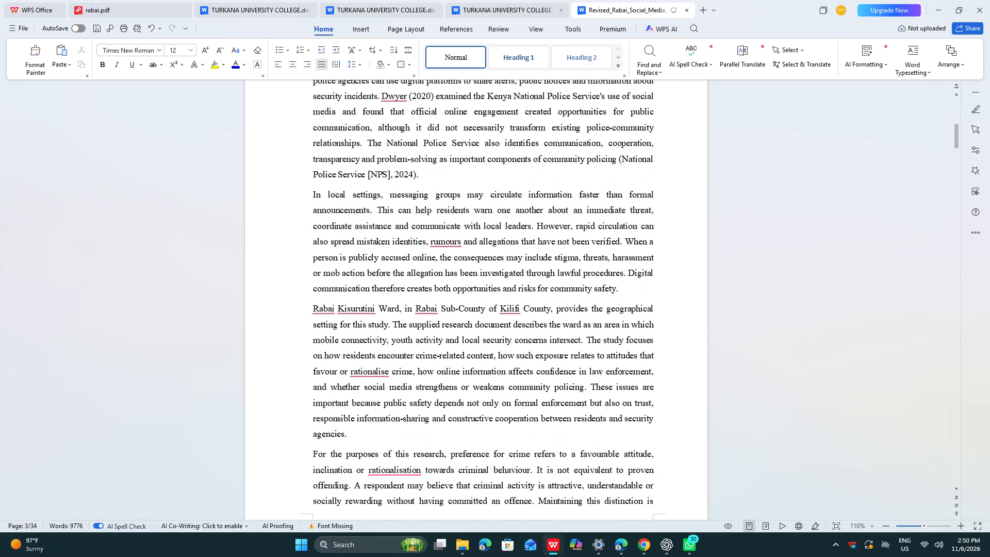
scroll(409, 199, up, 18)
scroll(409, 199, up, 6)
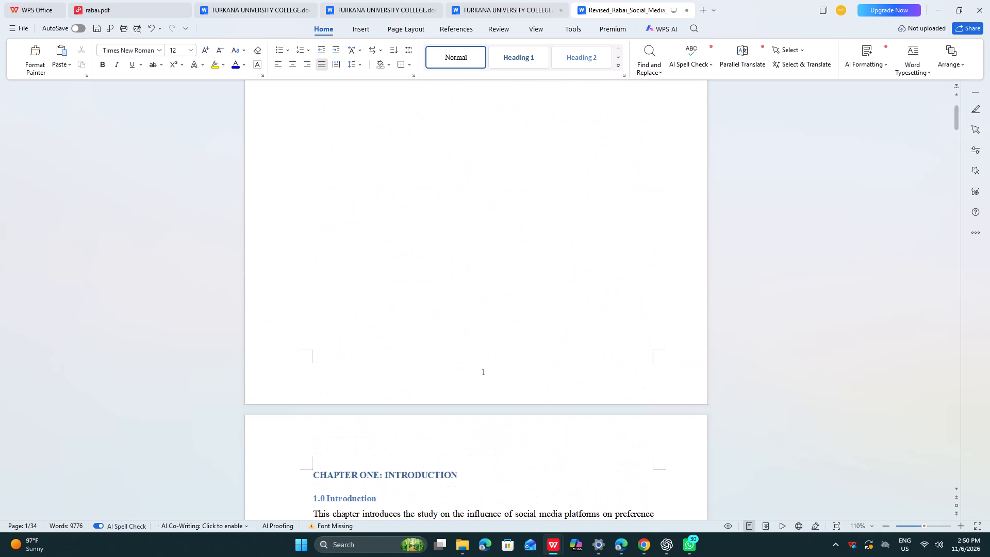
scroll(409, 199, up, 5)
scroll(409, 199, down, 14)
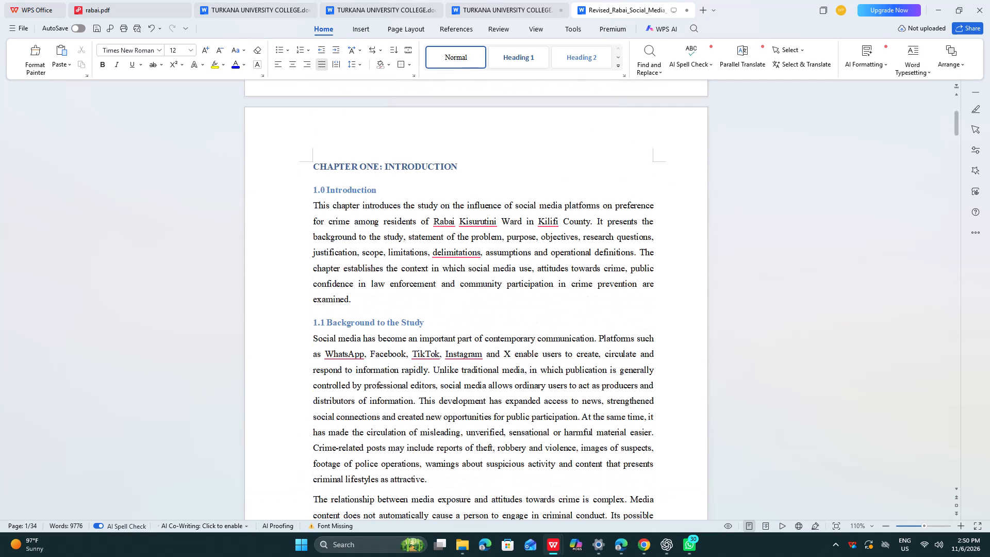
scroll(409, 199, down, 4)
scroll(409, 199, up, 1)
scroll(409, 199, down, 6)
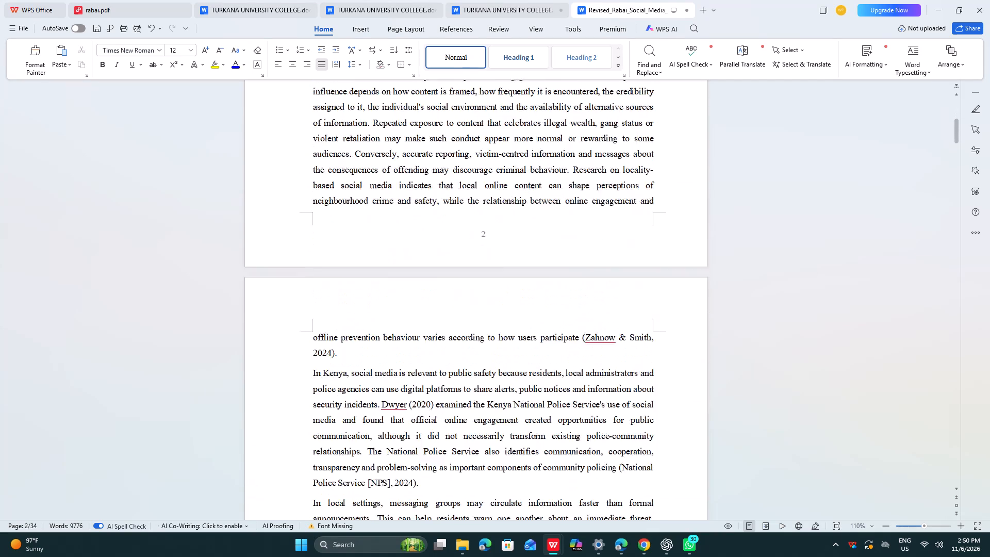
scroll(409, 199, down, 10)
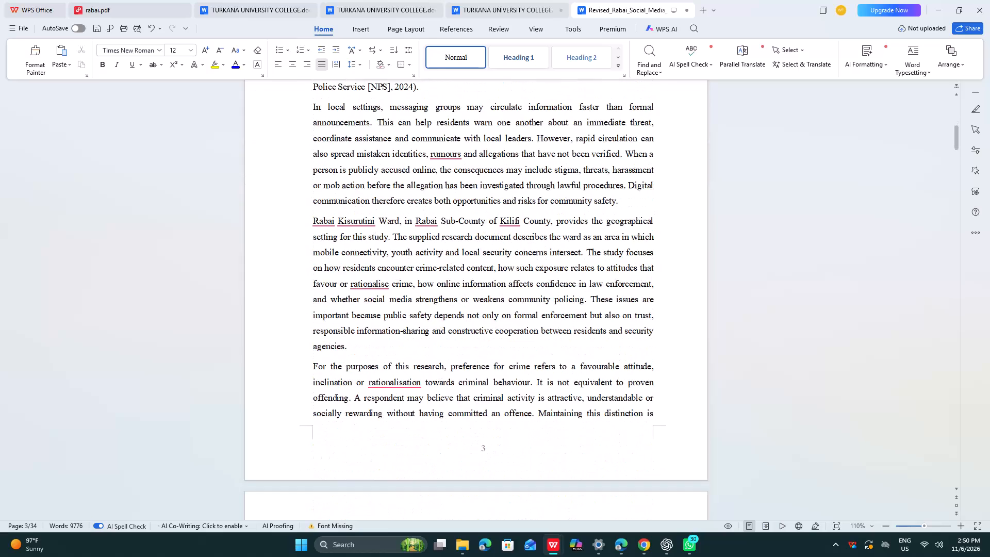
scroll(409, 199, down, 7)
scroll(409, 199, up, 1)
scroll(409, 199, down, 6)
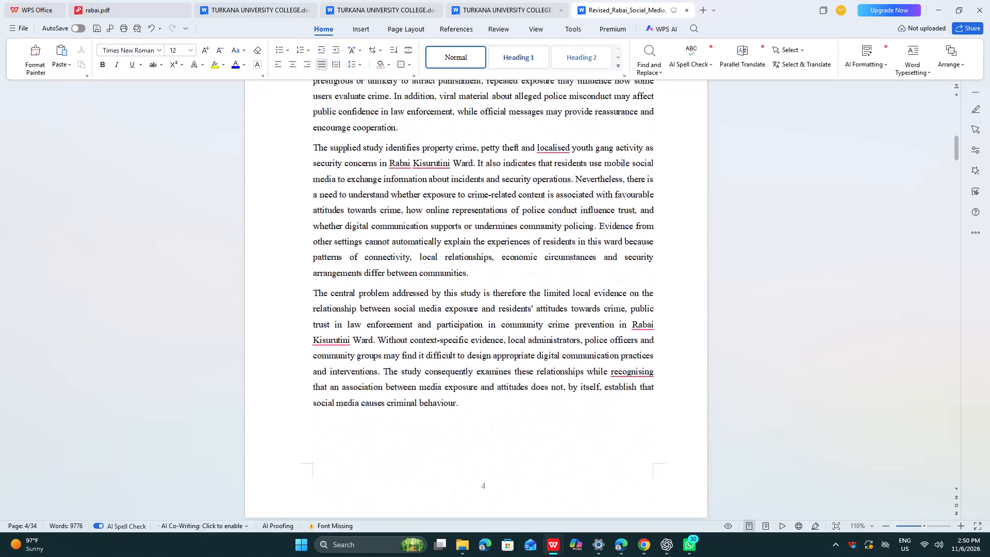
scroll(409, 199, down, 4)
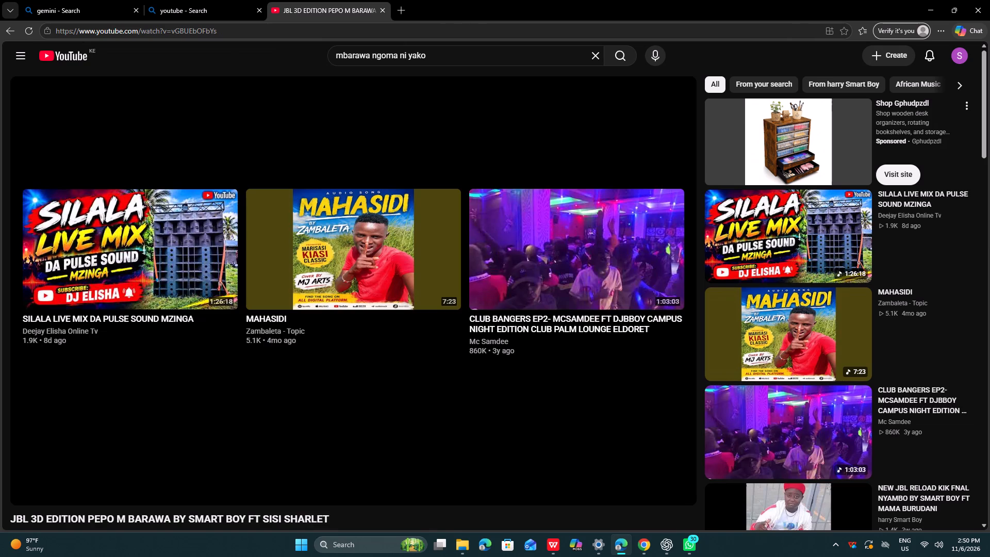
Replay the finished YouTube video "JBL 3D EDITION PEPO M BARAWA" from the beginning.
click(311, 7)
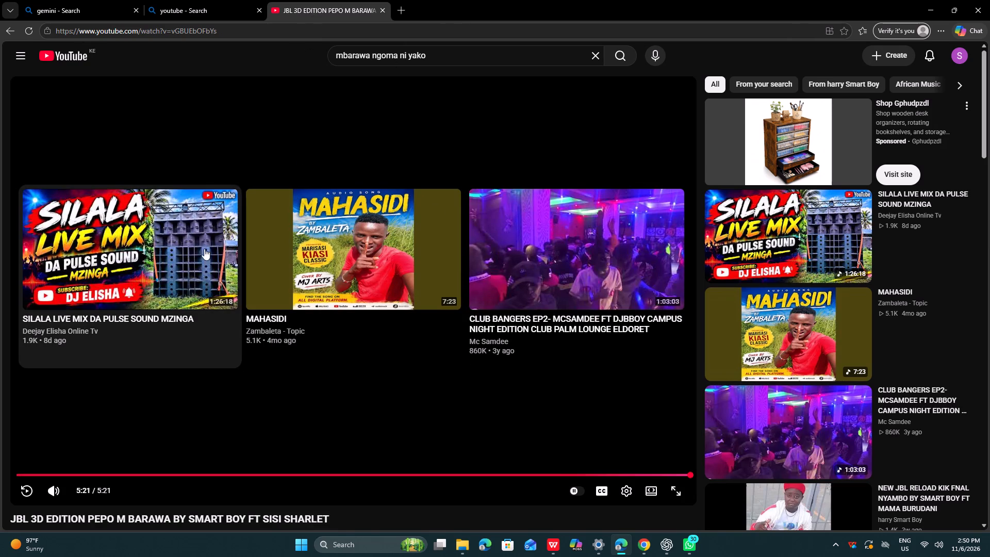
click(22, 493)
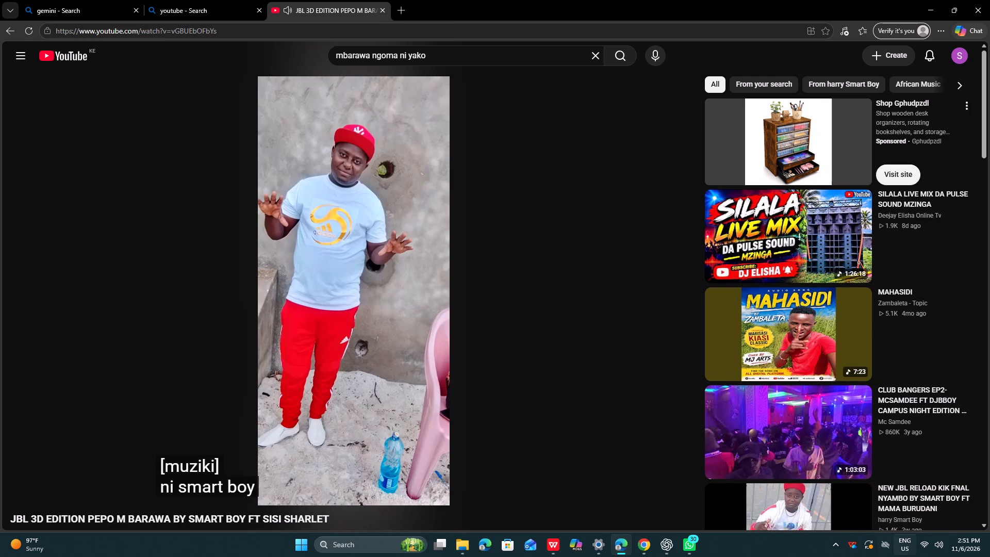
Set the system volume to slightly below half.
click(935, 546)
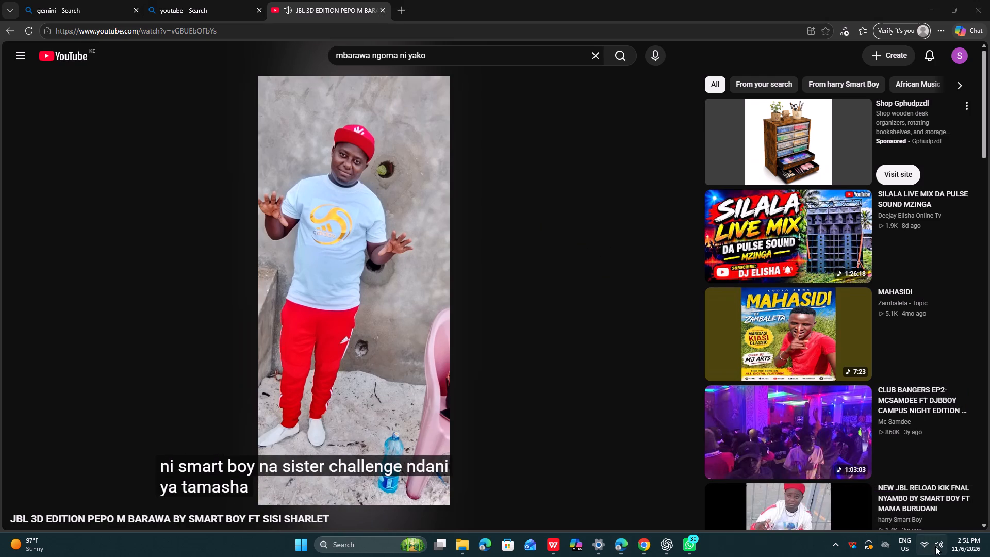
click(881, 484)
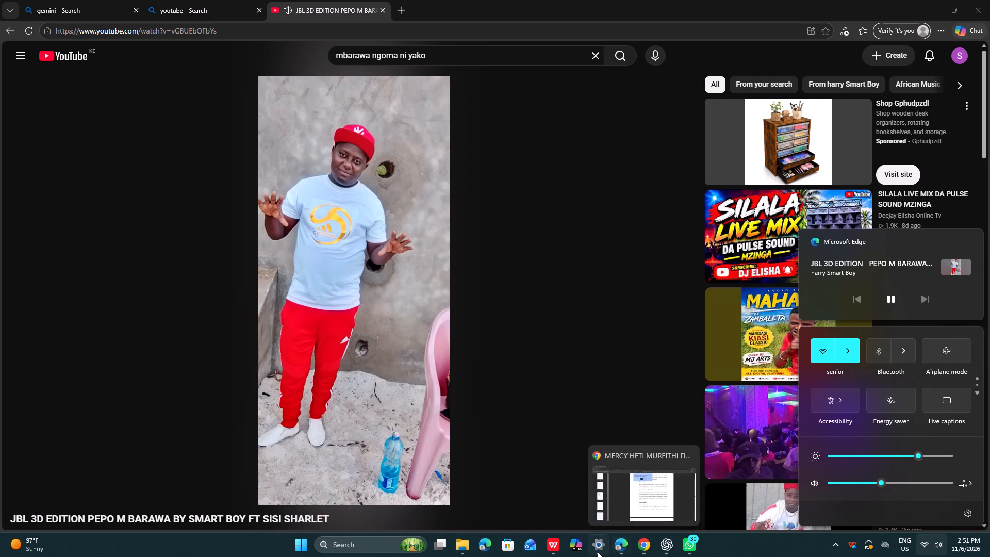
Switch to WPS Office and bring up the Revised_Rabai_Social_Media report.
click(561, 553)
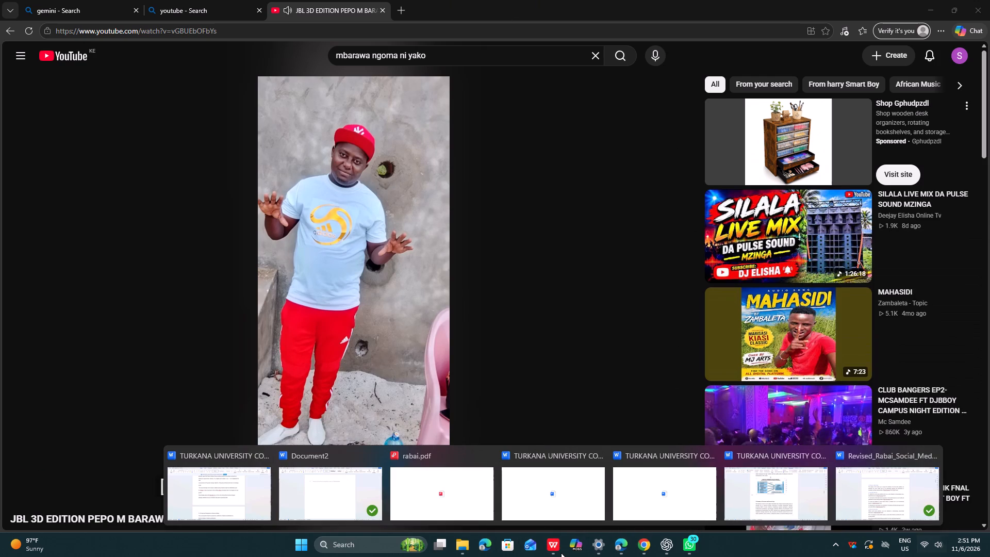
click(857, 505)
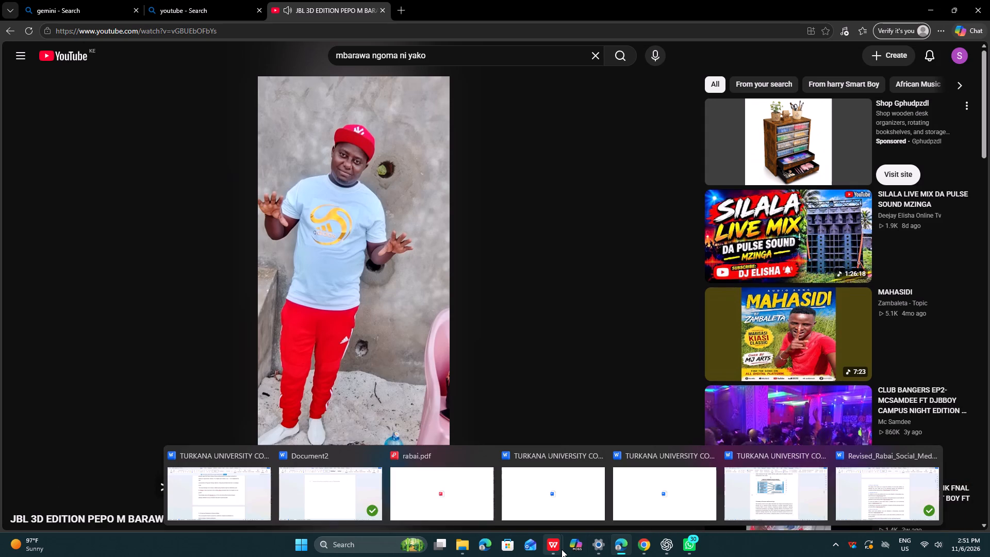
click(562, 549)
click(858, 489)
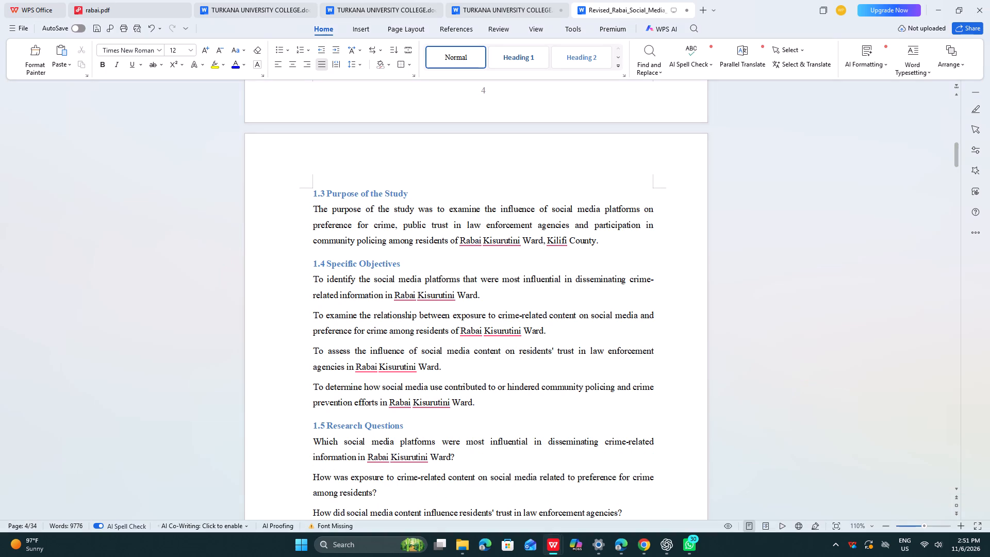
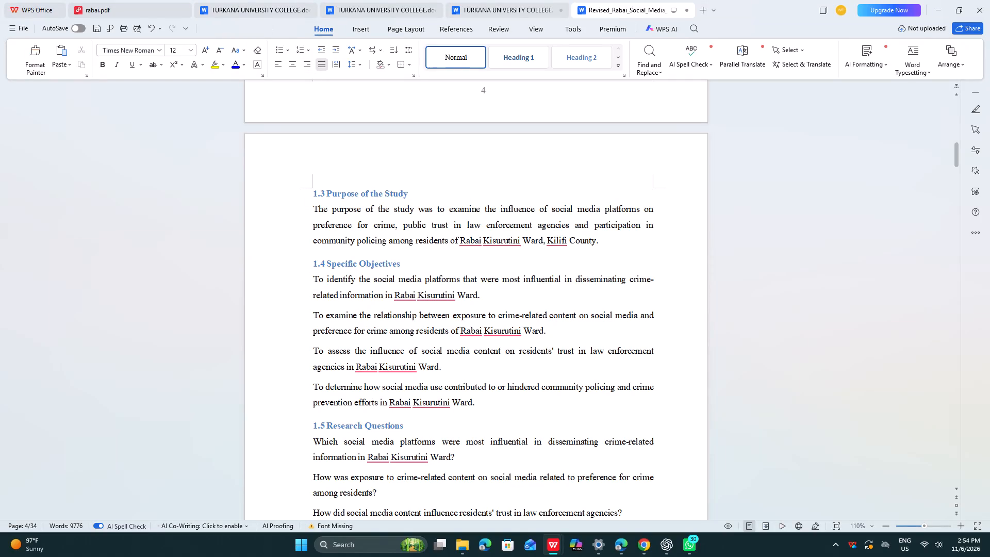
Apply lowercase Roman numeral numbering (i, ii, iii) to the four objectives under section 1.4 Specific Objectives.
scroll(361, 207, down, 2)
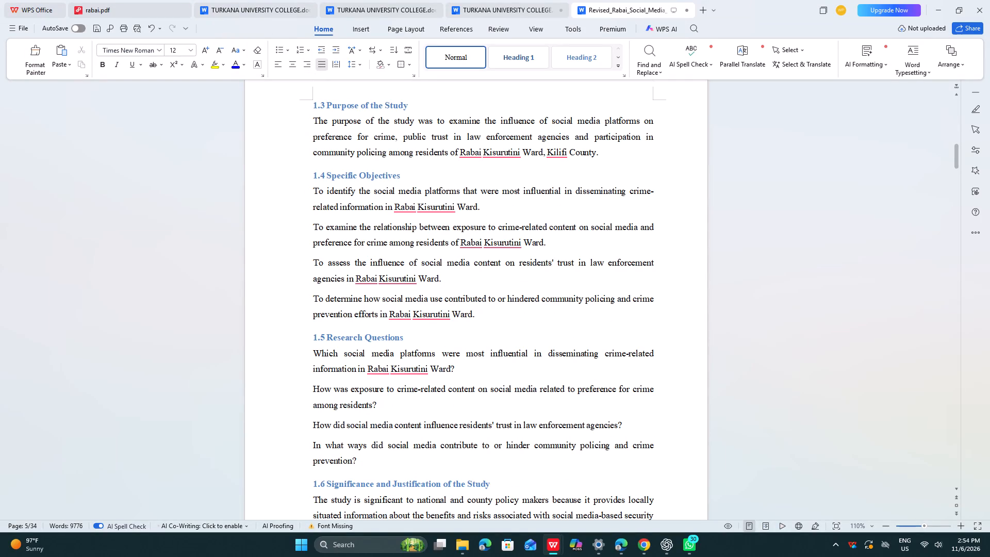
scroll(327, 179, down, 1)
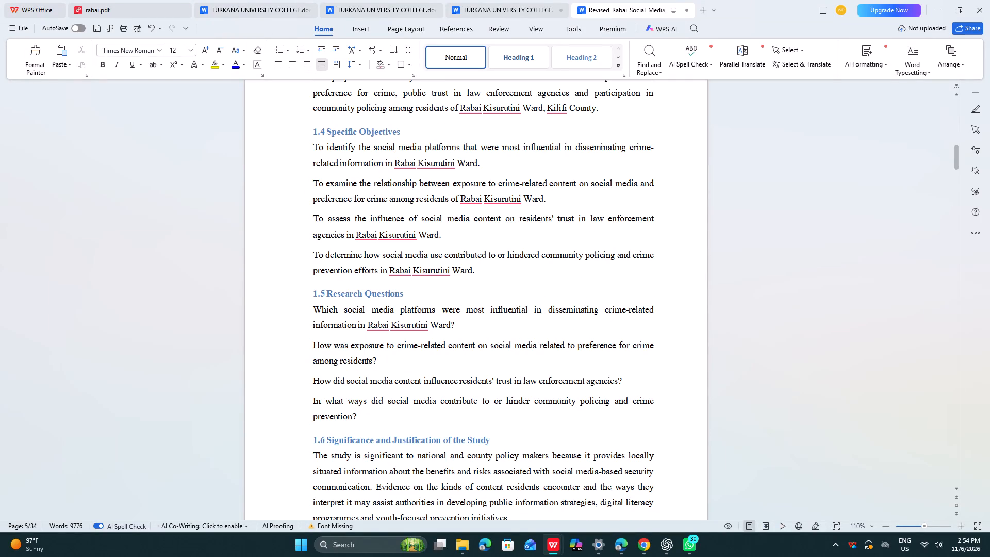
drag(313, 149, 381, 262)
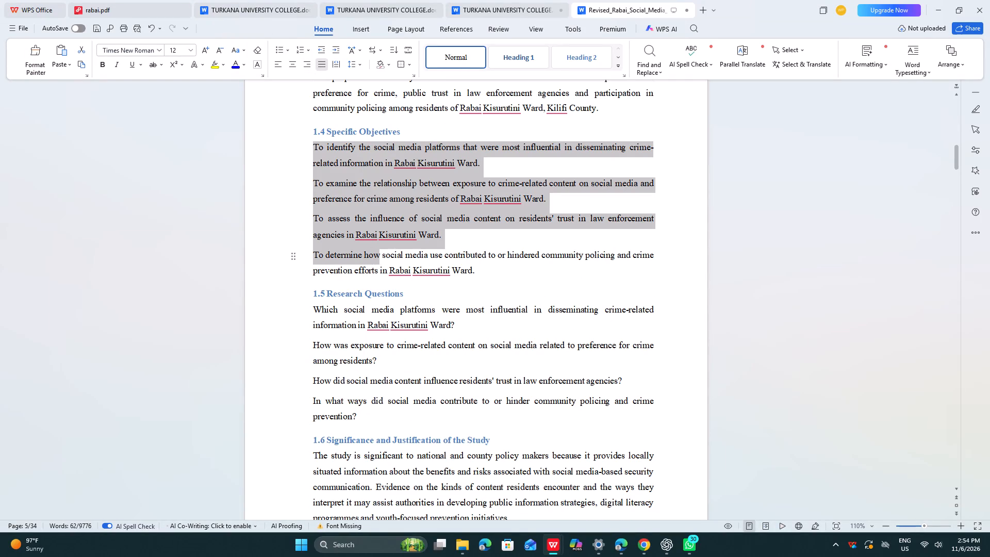
drag(381, 262, 476, 280)
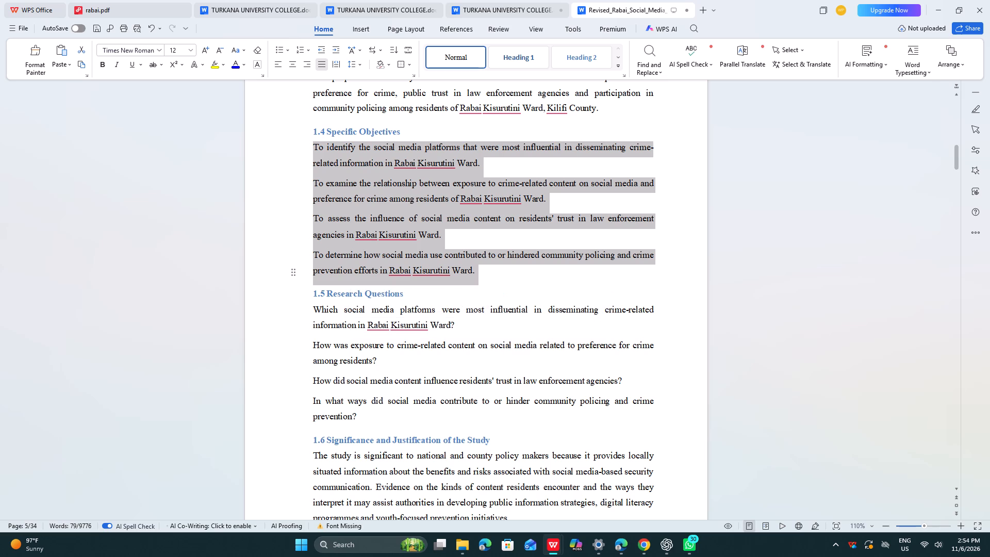
click(312, 51)
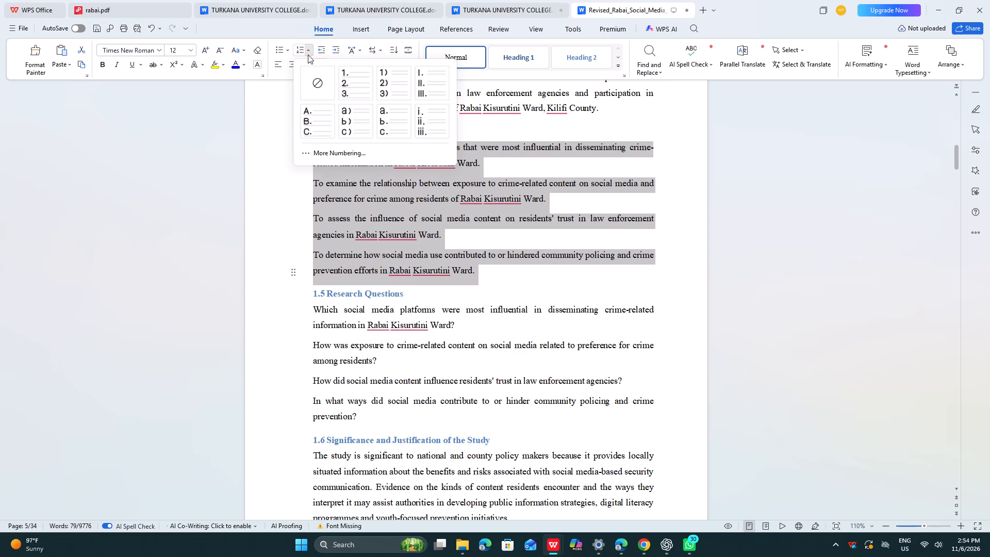
click(421, 125)
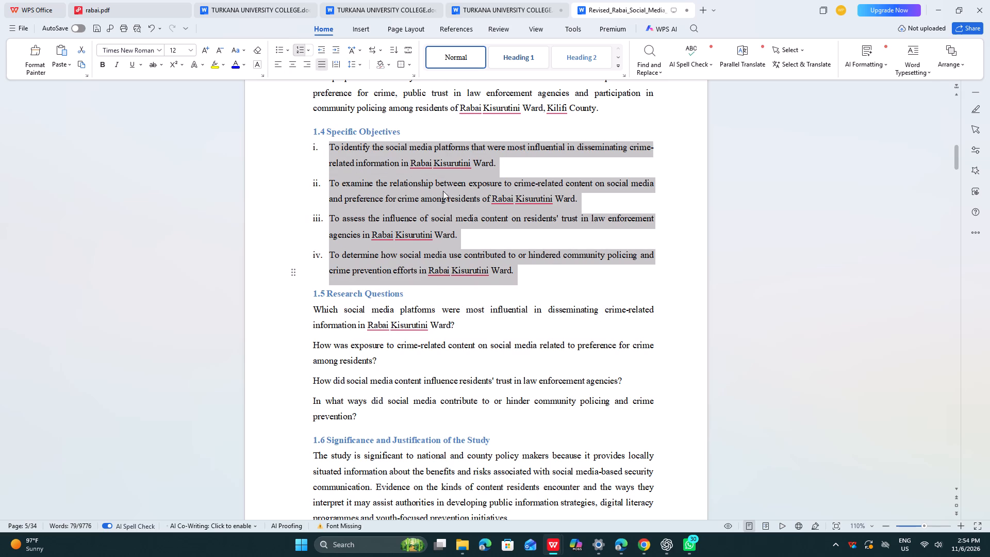
Apply lowercase Roman numeral numbering to the four questions under section 1.5 Research Questions.
scroll(400, 185, down, 1)
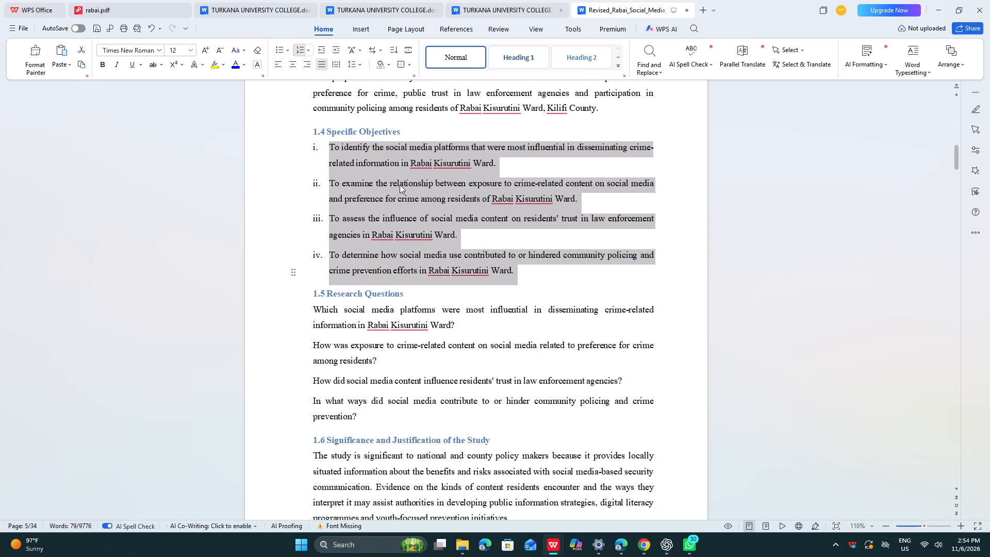
scroll(400, 185, down, 3)
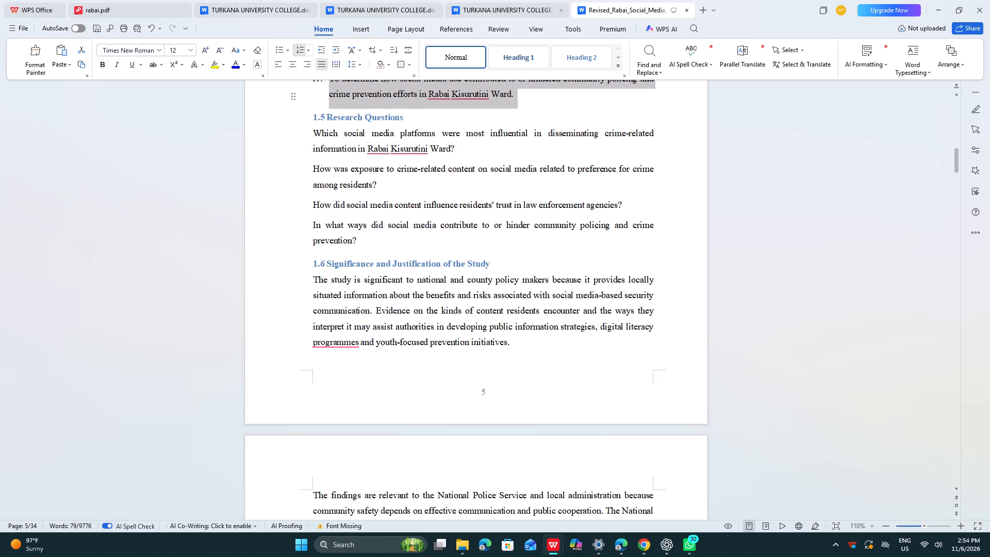
drag(313, 133, 368, 236)
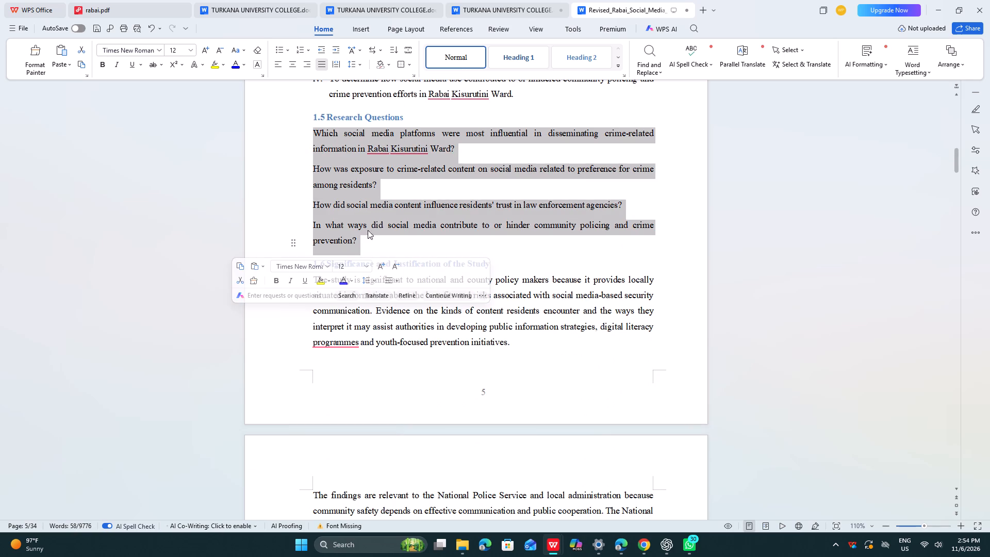
click(302, 49)
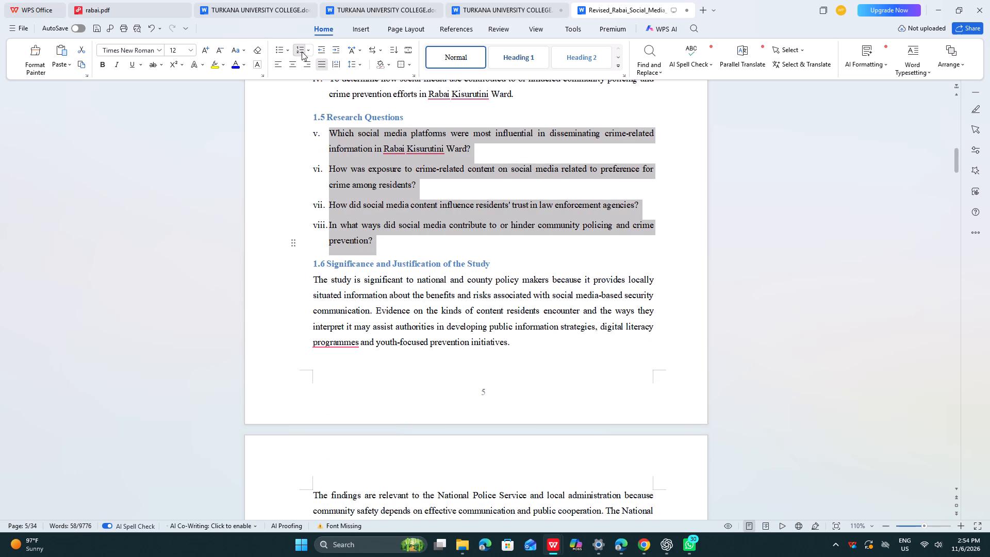
click(302, 52)
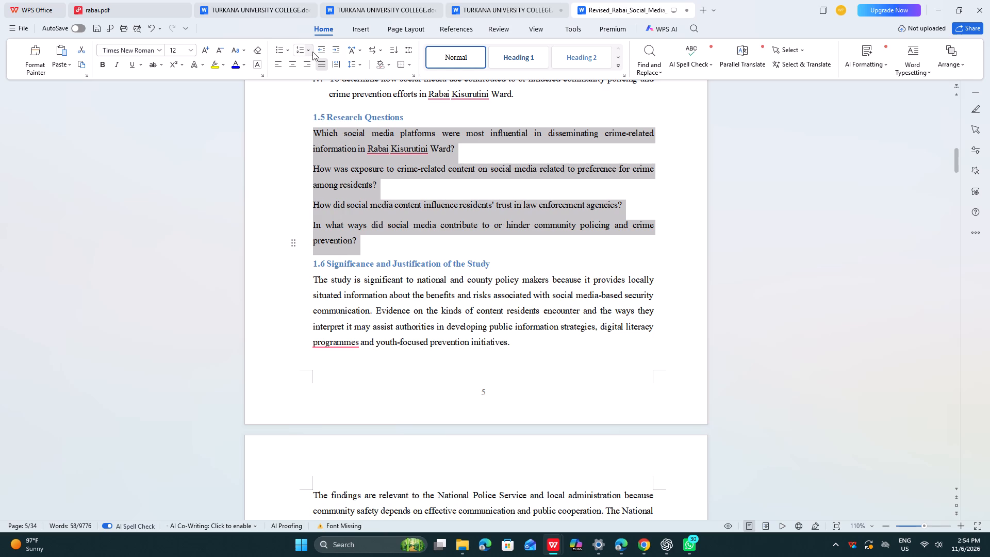
click(310, 51)
click(432, 118)
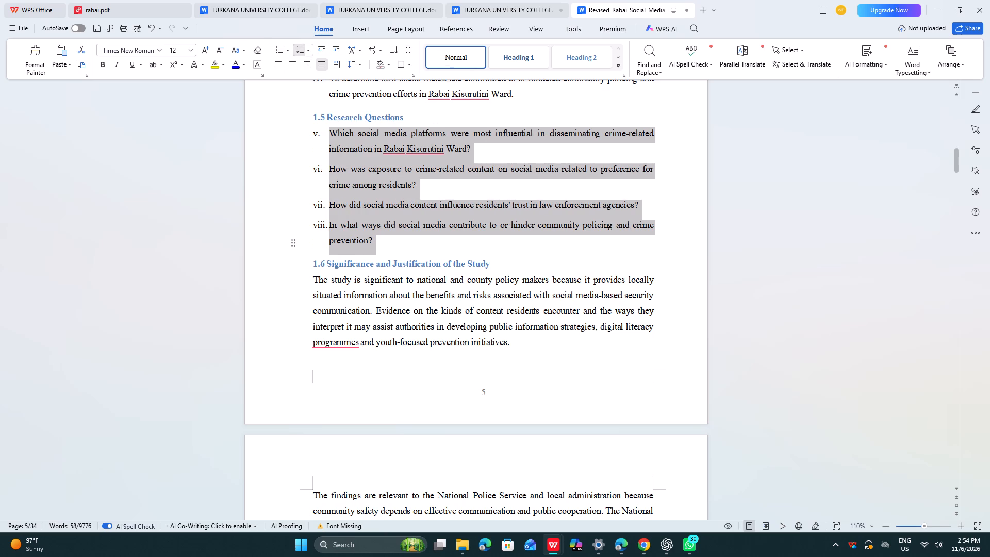
Examine Chapter One from the research questions back to its introduction, and return to section 1.5.
click(293, 173)
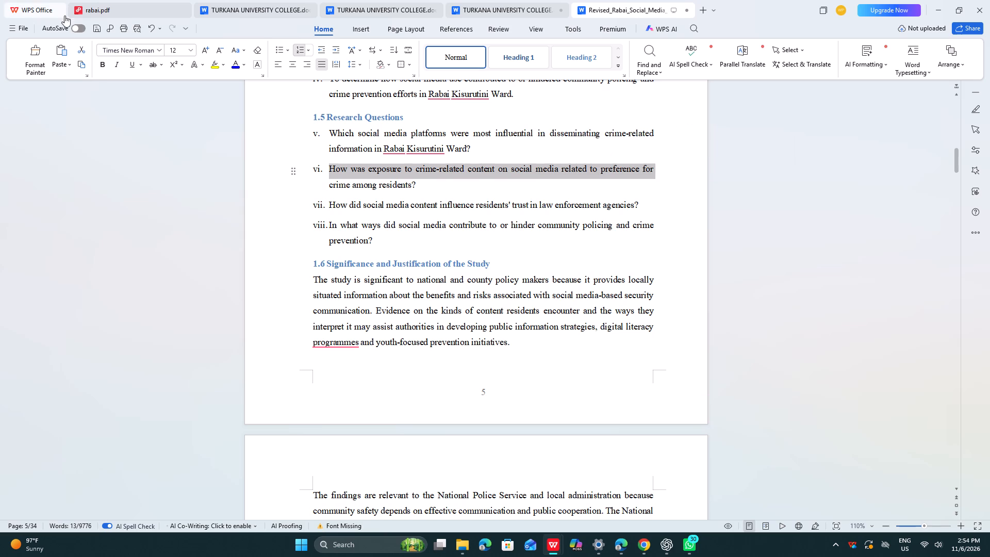
scroll(398, 273, up, 10)
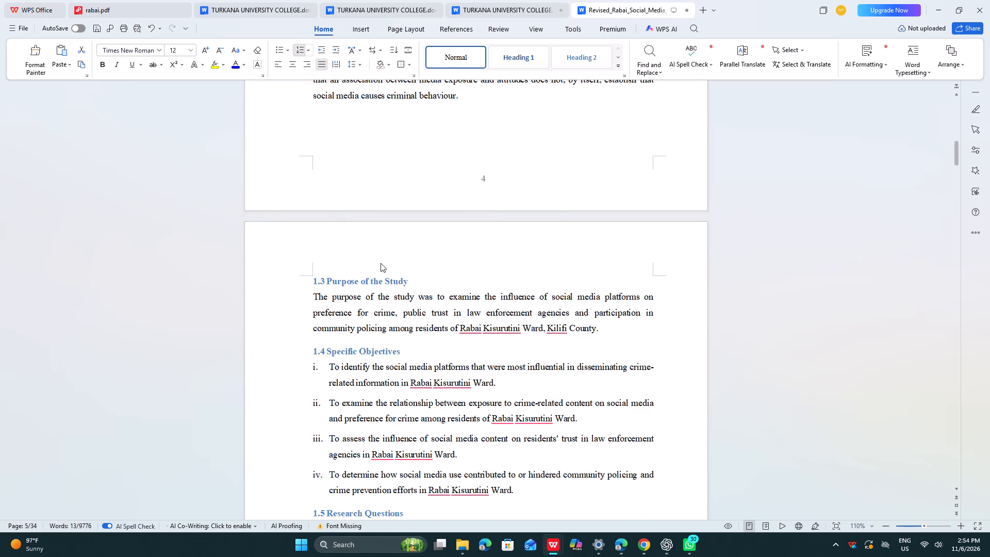
scroll(382, 258, up, 16)
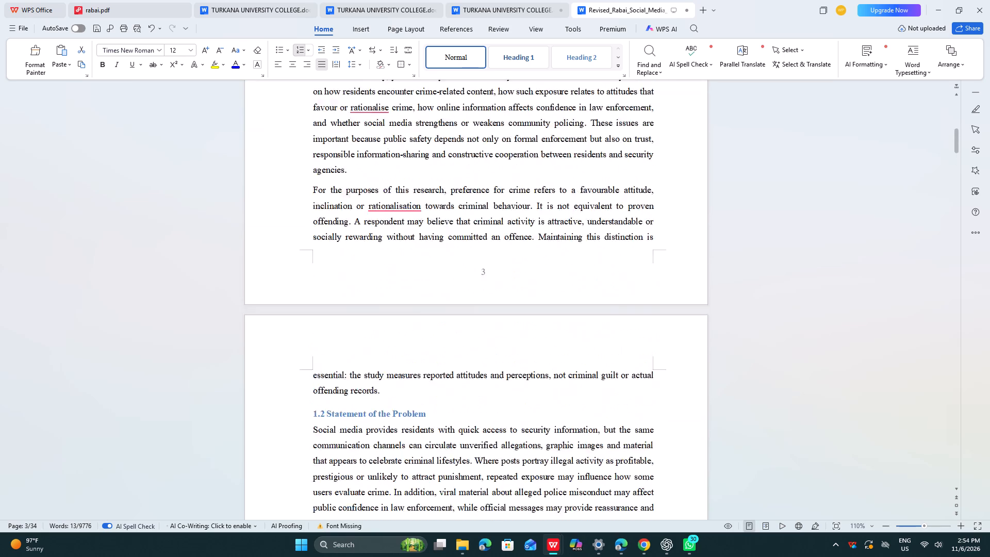
scroll(385, 254, up, 7)
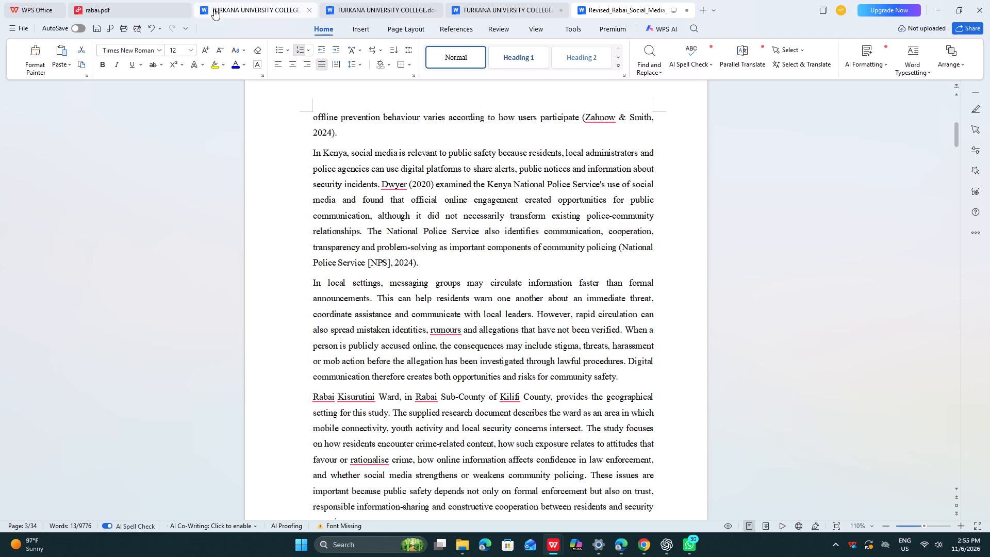
scroll(374, 220, up, 2)
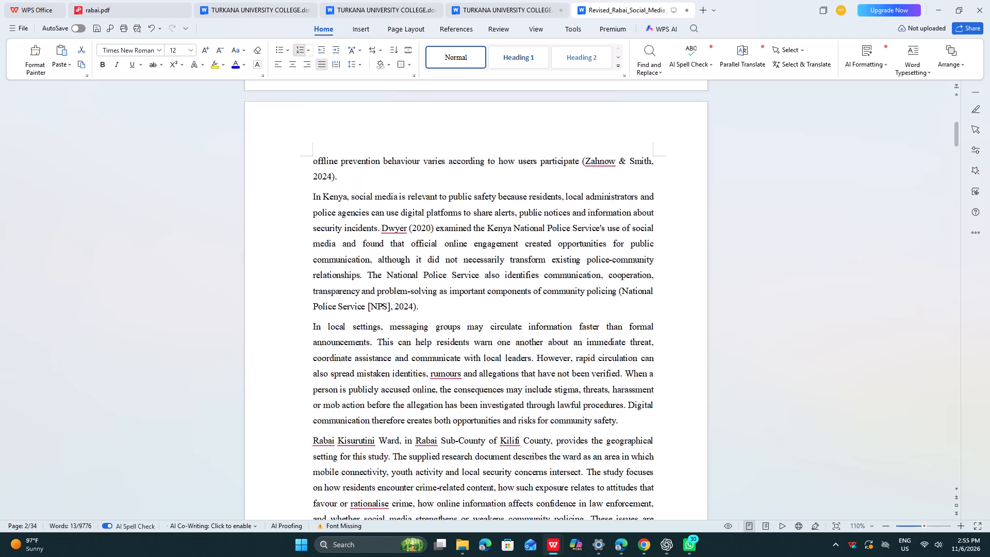
scroll(374, 220, up, 12)
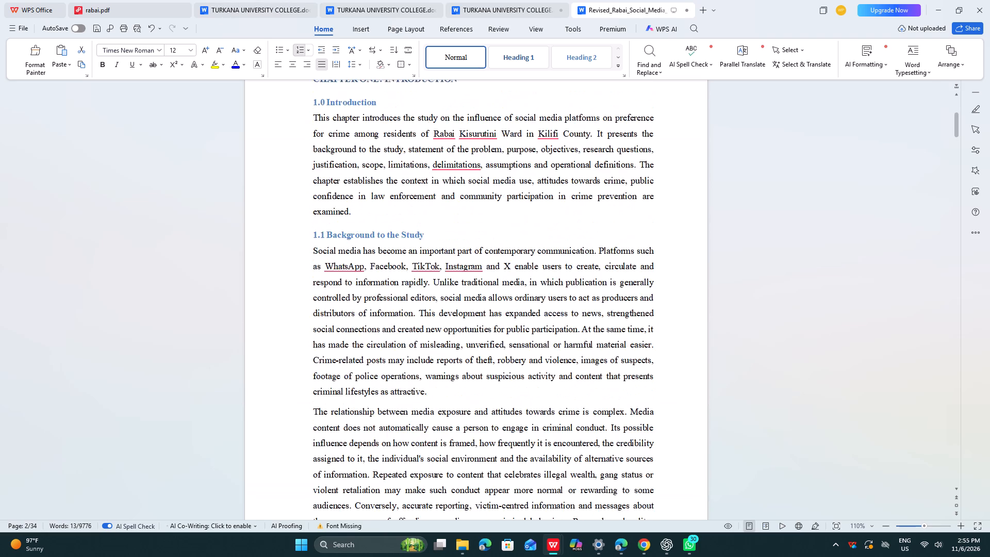
scroll(379, 208, up, 2)
scroll(379, 208, down, 6)
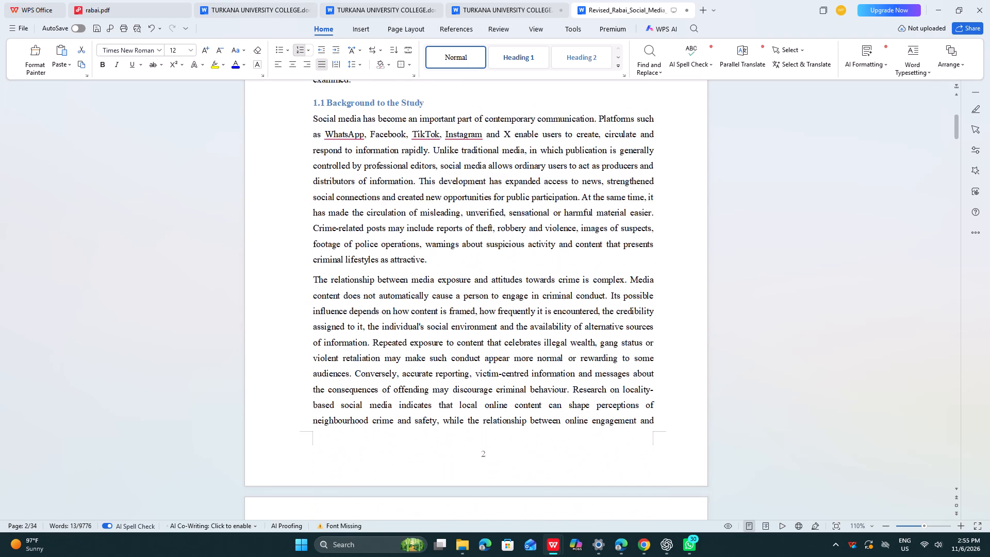
scroll(378, 199, down, 14)
scroll(378, 196, down, 13)
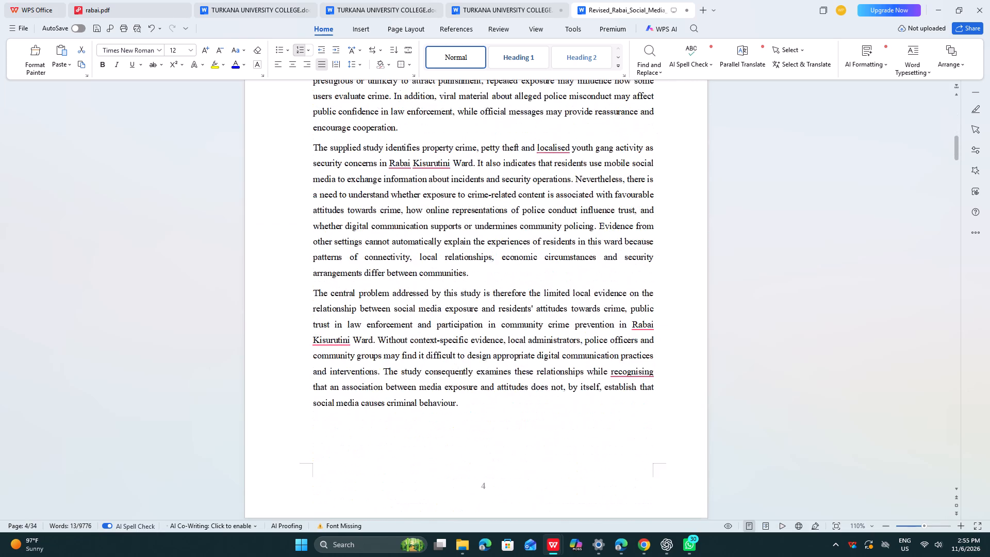
scroll(379, 194, down, 15)
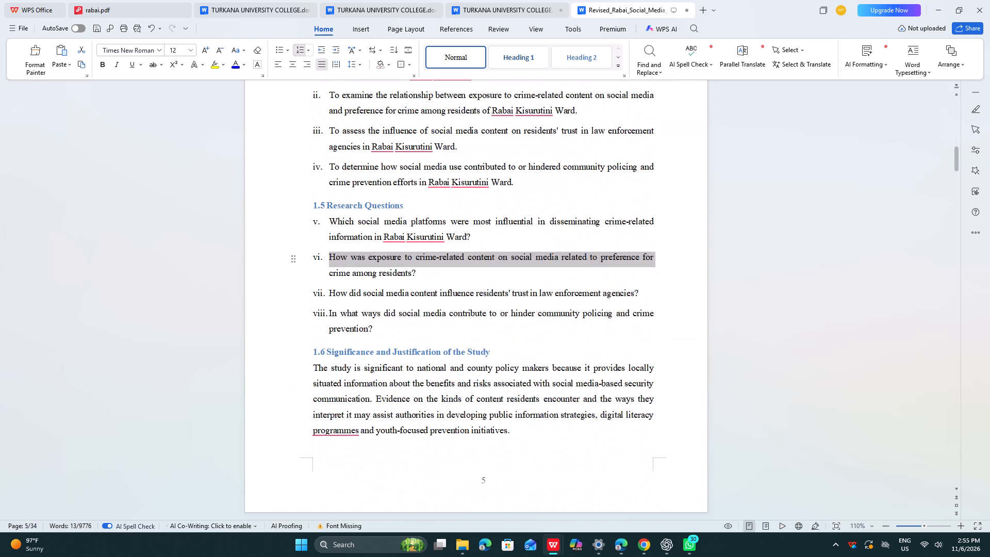
scroll(379, 194, down, 1)
Delete one character at the end of the first line of the second research question.
click(379, 194)
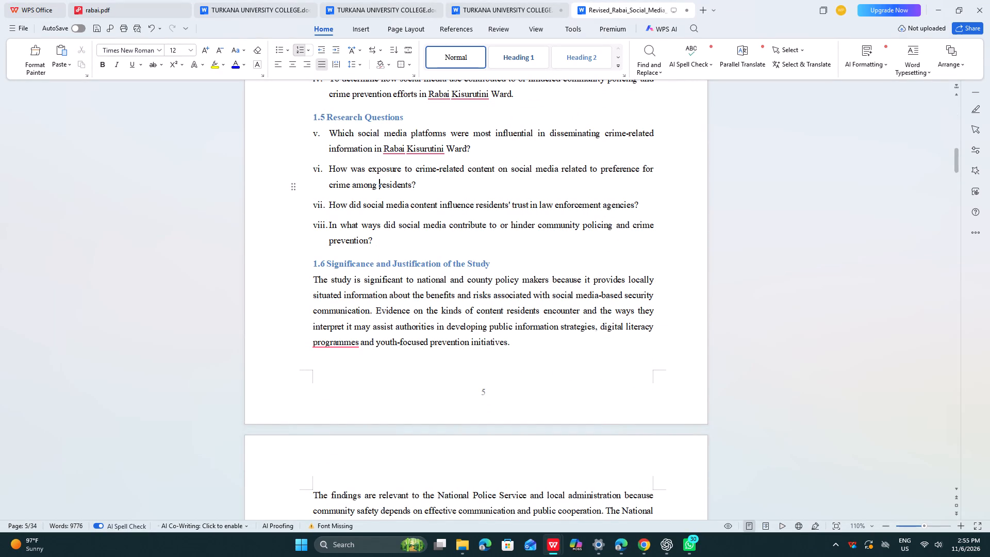
click(653, 168)
key(BackSpace)
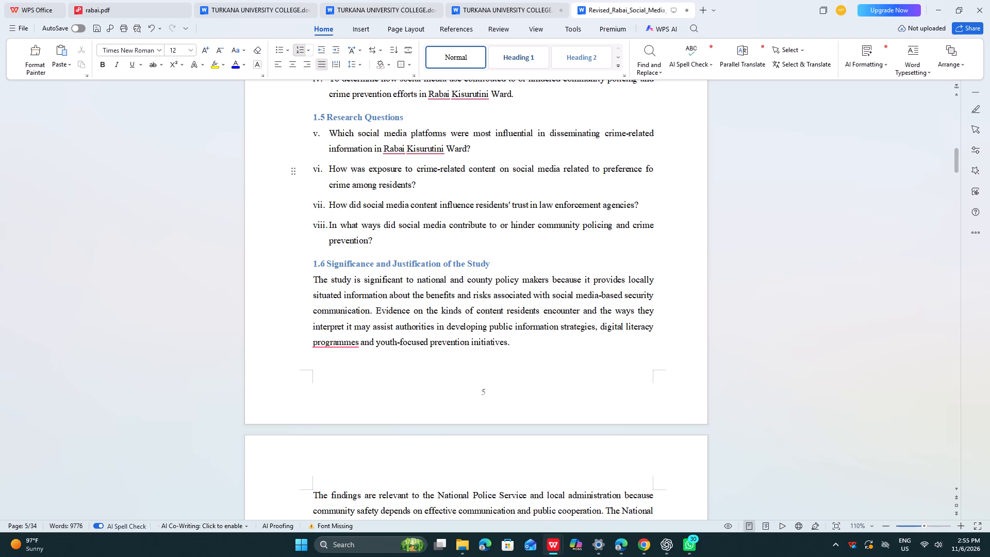
Reword the second research question in section 1.5 to read "preference of crime among residents?".
key(BackSpace)
key(BackSpace)
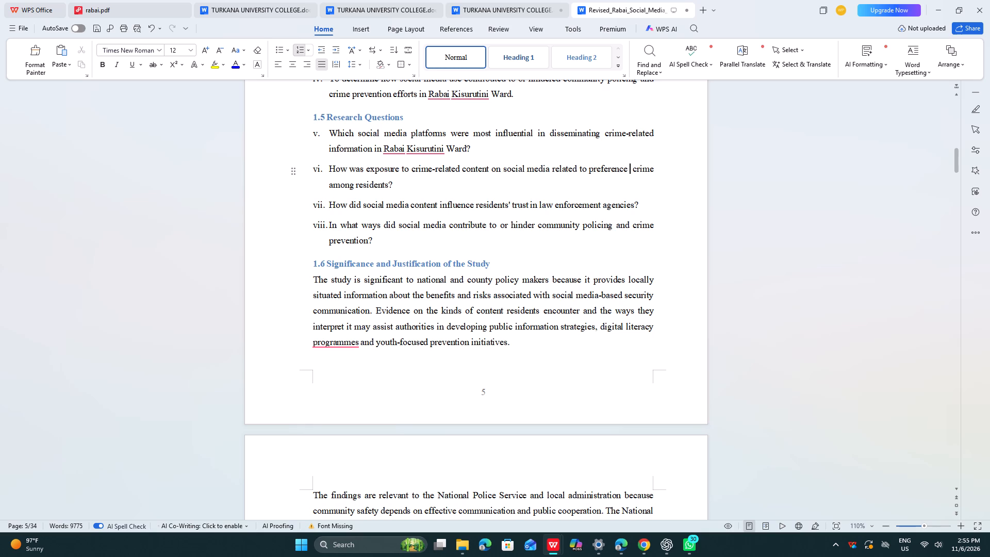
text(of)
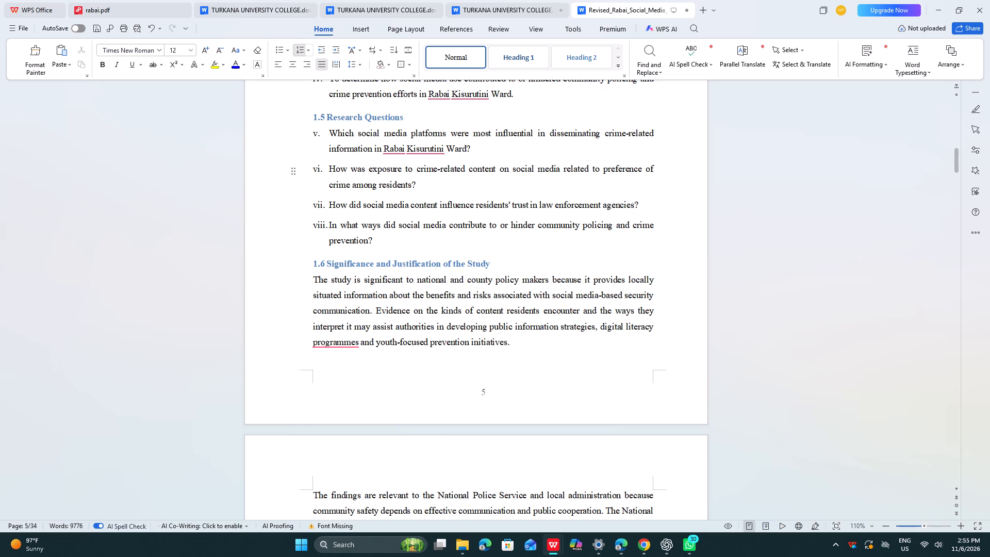
Examine the rest of Chapter One and the Chapter Two literature review through section 2.1.2 on exposure and preference for crime.
scroll(568, 154, down, 4)
scroll(535, 202, down, 12)
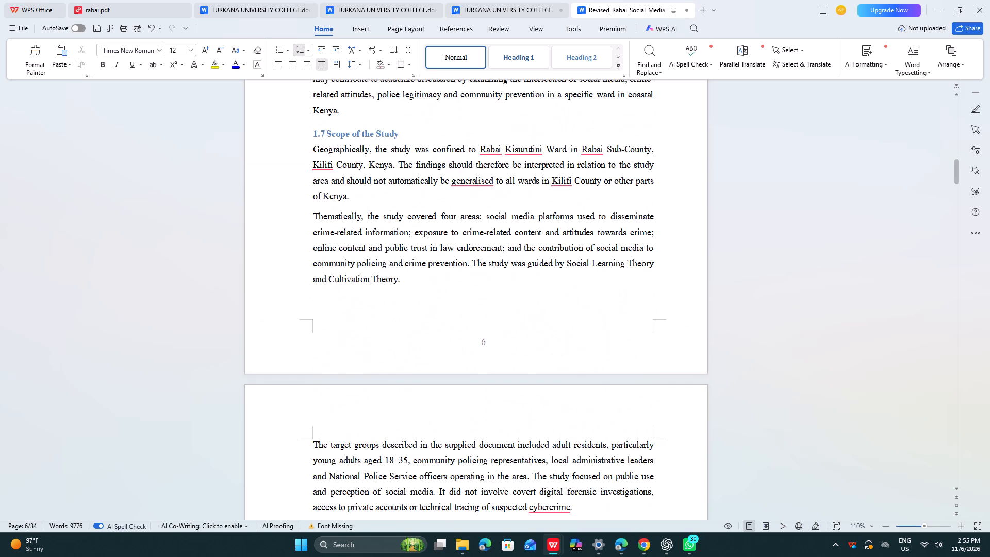
scroll(535, 202, down, 19)
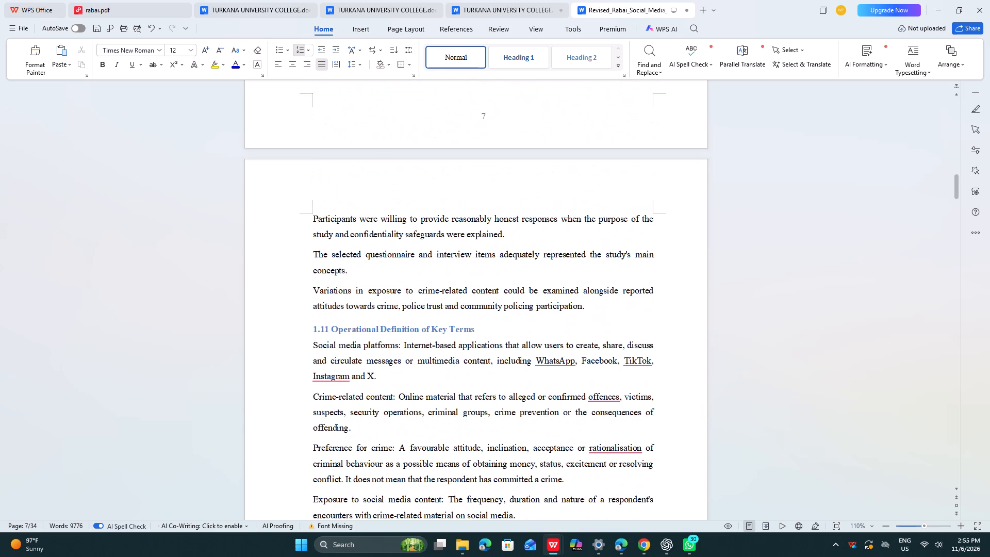
scroll(535, 202, down, 16)
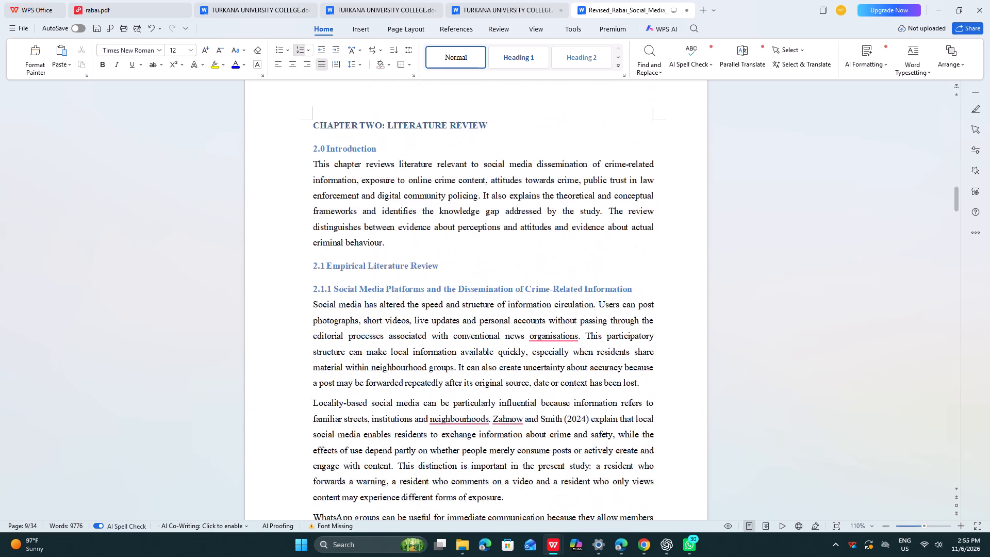
scroll(535, 202, down, 2)
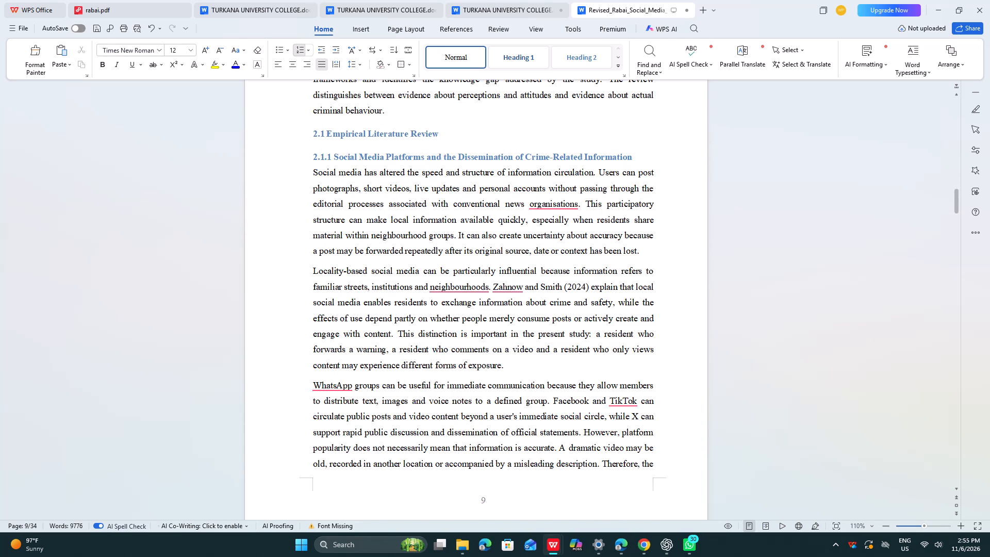
scroll(473, 162, down, 11)
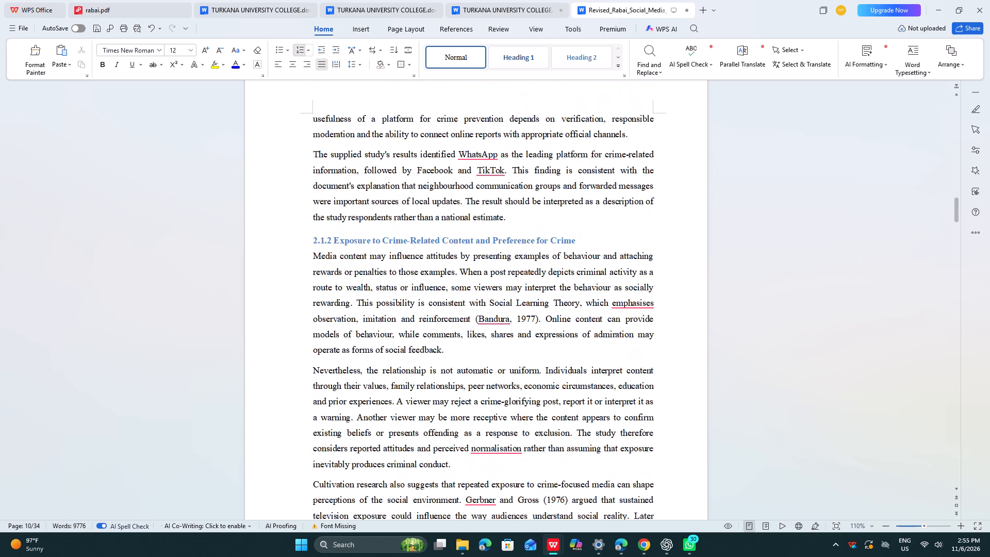
scroll(473, 162, down, 4)
scroll(473, 162, up, 1)
scroll(473, 162, down, 5)
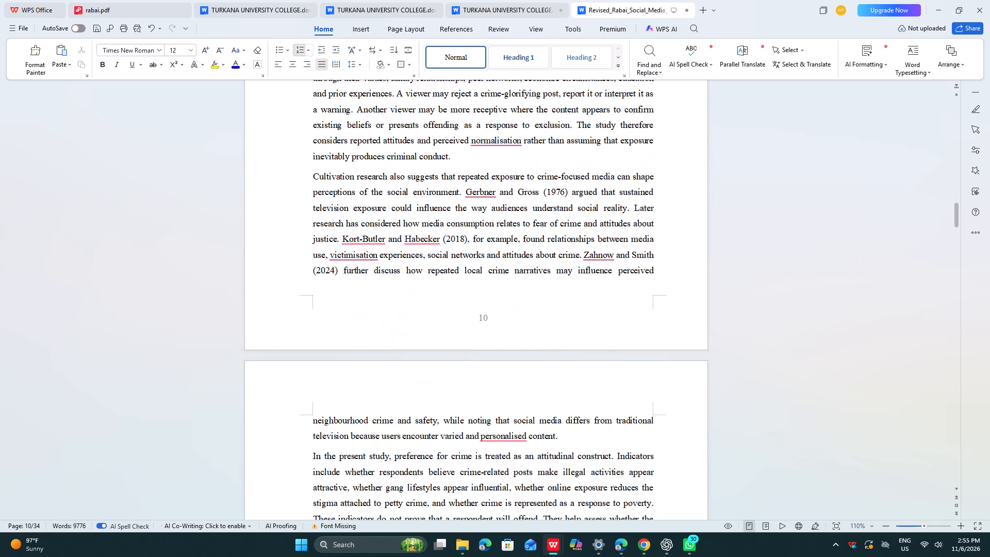
scroll(473, 162, up, 5)
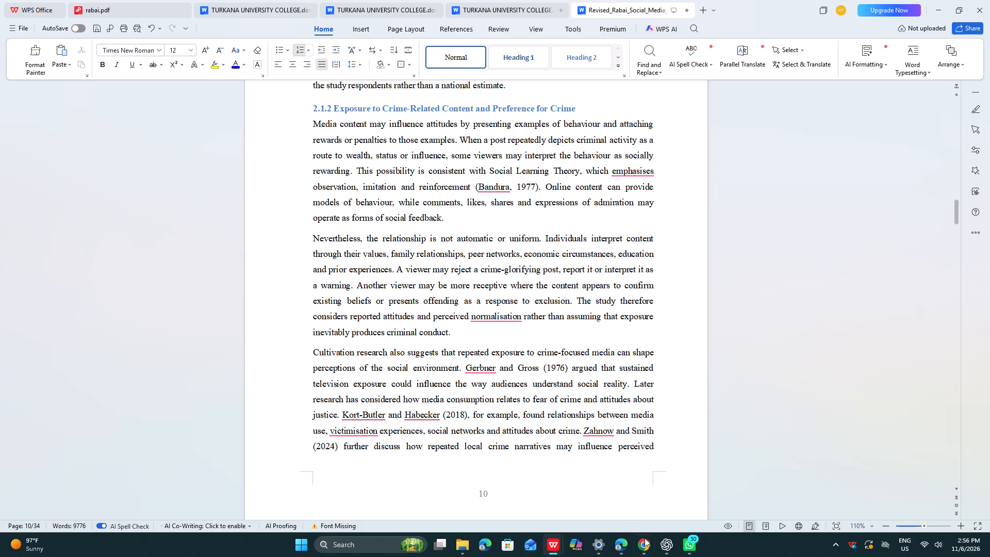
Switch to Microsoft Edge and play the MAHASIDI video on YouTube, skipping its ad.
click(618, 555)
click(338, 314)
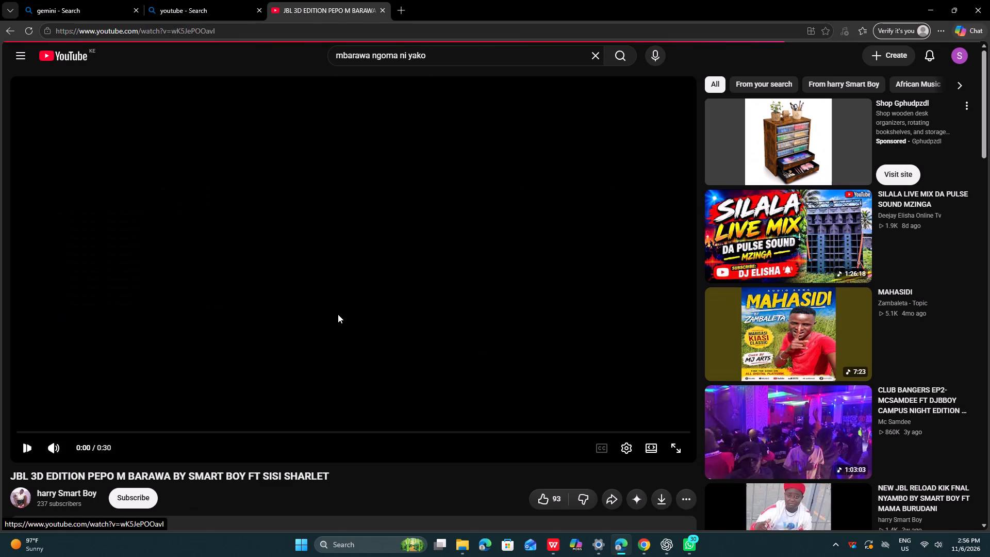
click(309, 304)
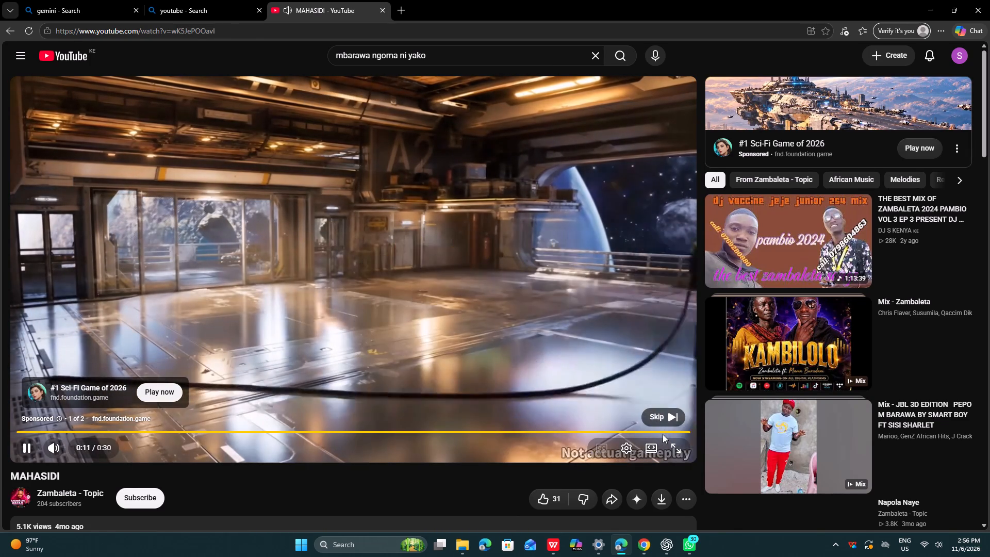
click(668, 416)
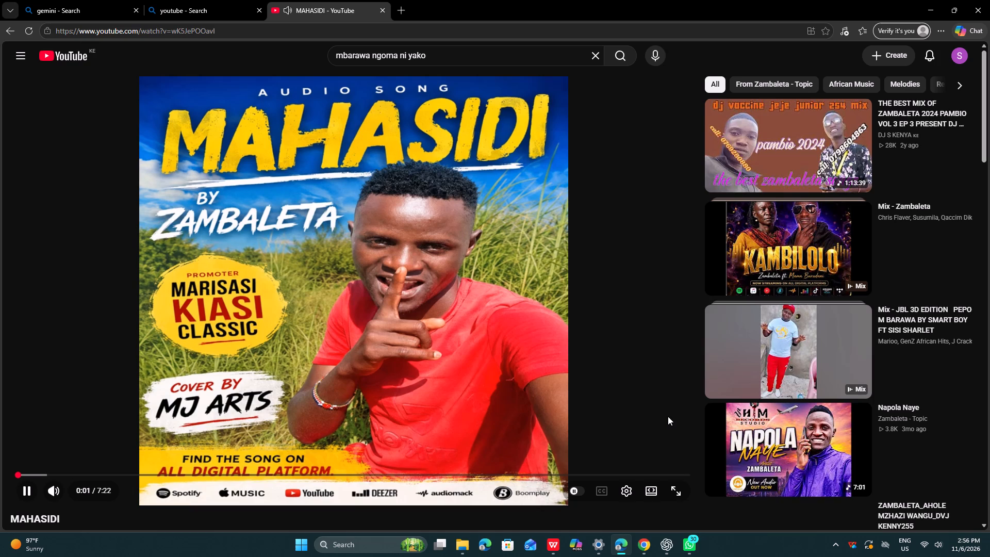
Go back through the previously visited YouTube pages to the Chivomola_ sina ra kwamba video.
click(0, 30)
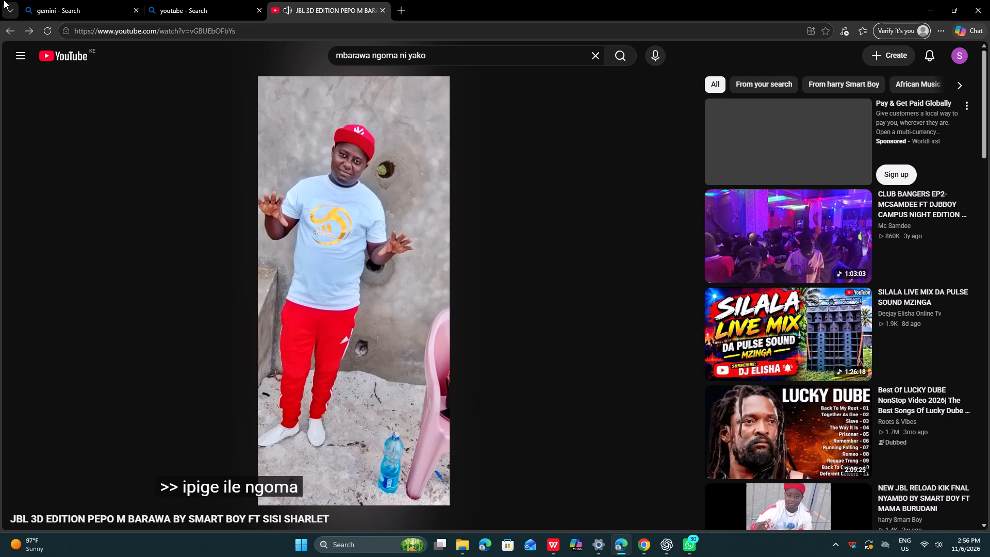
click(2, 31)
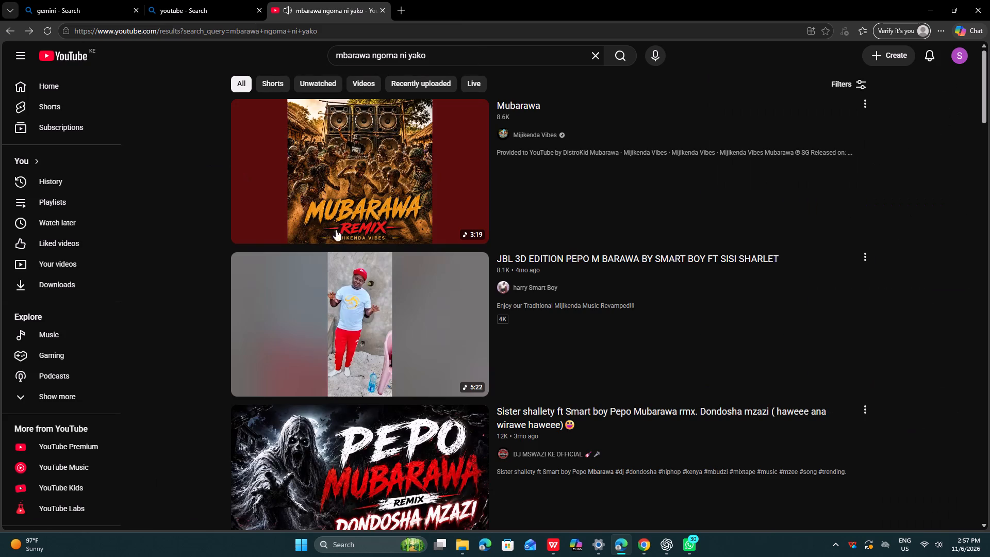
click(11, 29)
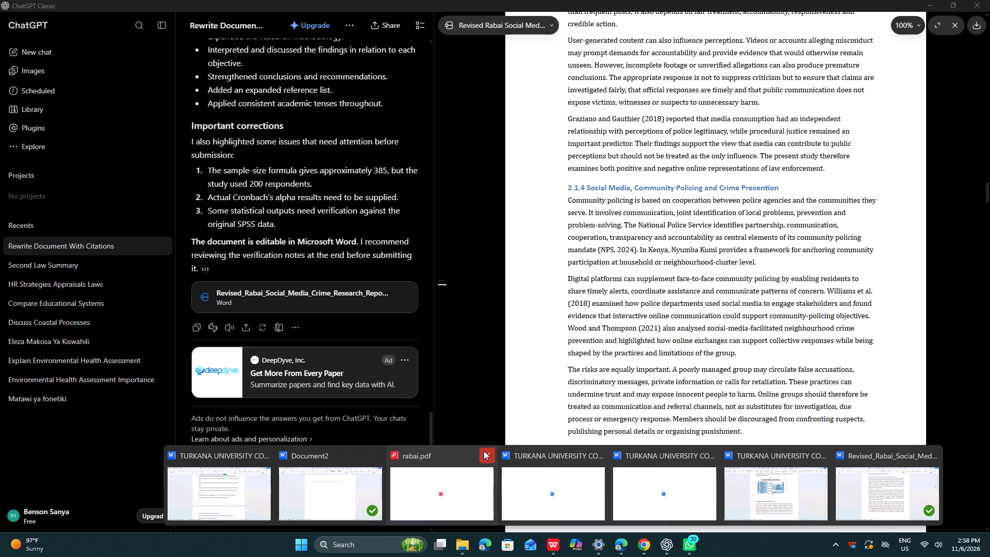
click(445, 485)
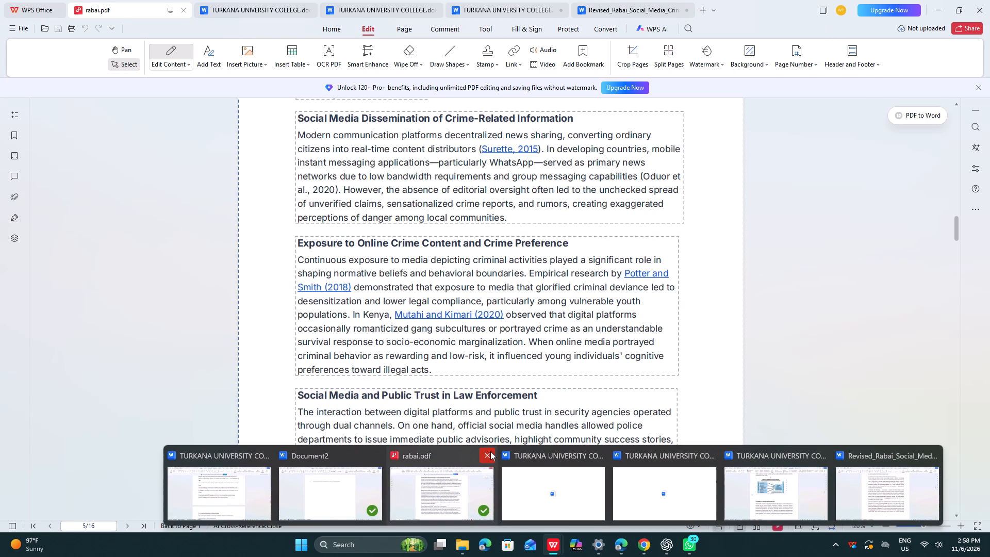
click(487, 455)
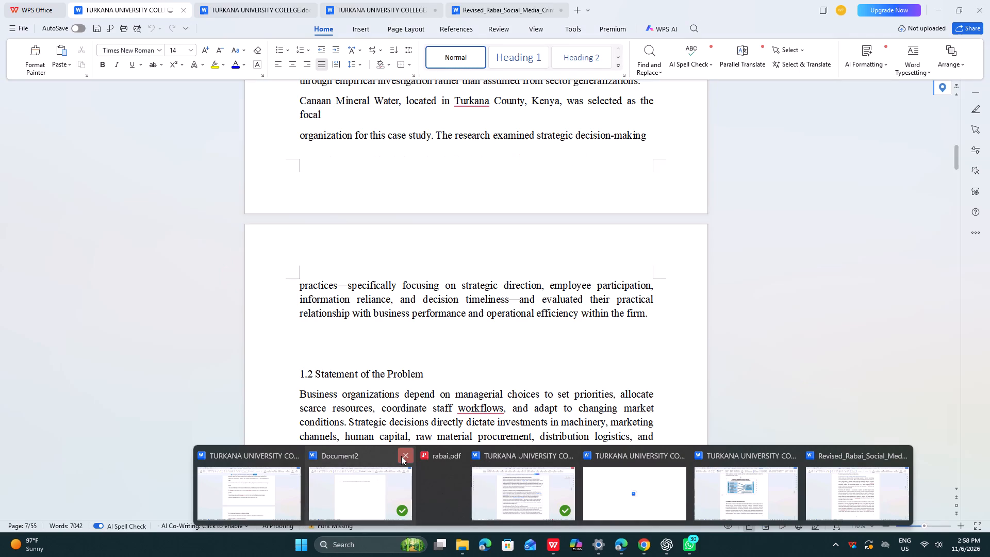
Close the blank Document2 without saving its changes.
click(401, 456)
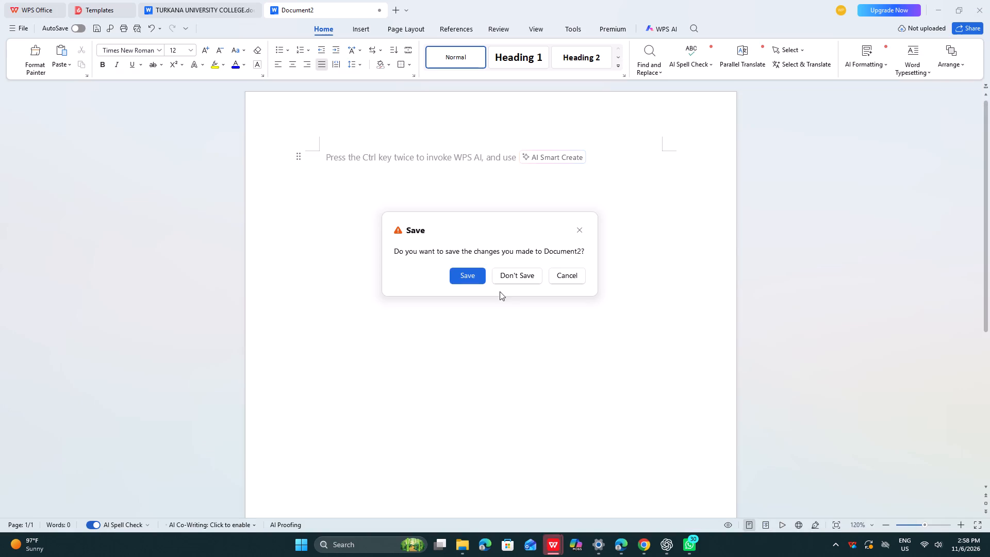
click(511, 275)
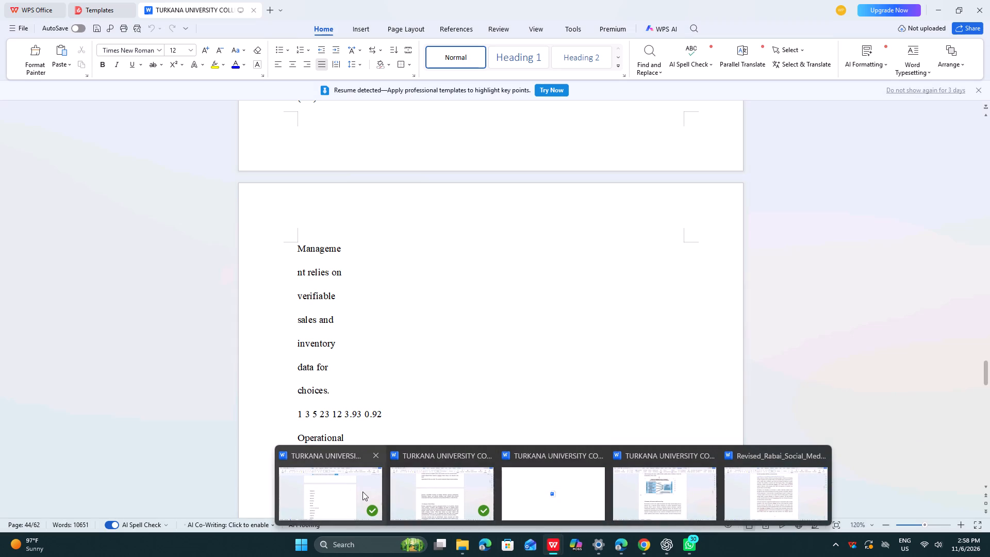
Check the first two open TURKANA UNIVERSITY COLLEGE documents and close the 55-page one showing section 1.2 Statement of the Problem.
click(362, 492)
scroll(436, 336, up, 10)
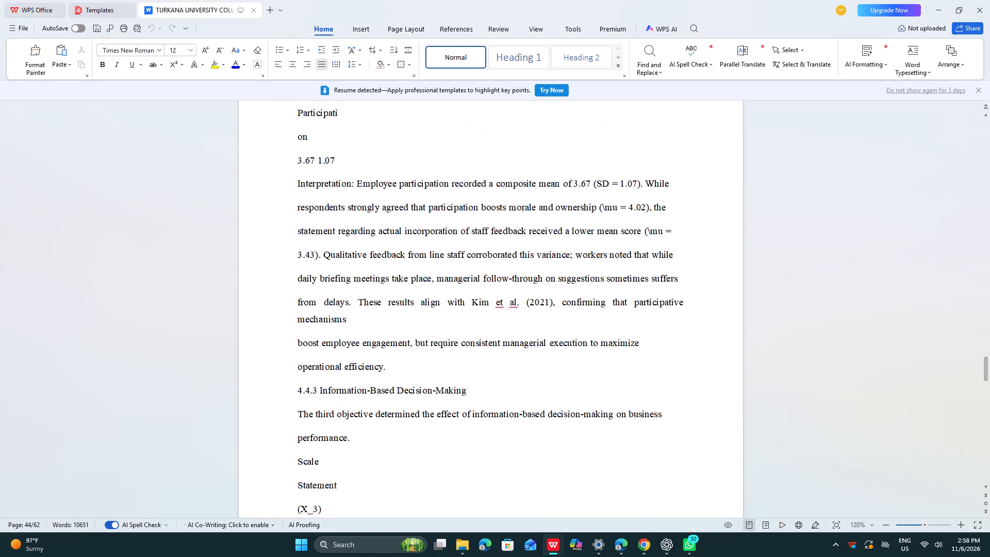
scroll(436, 336, up, 13)
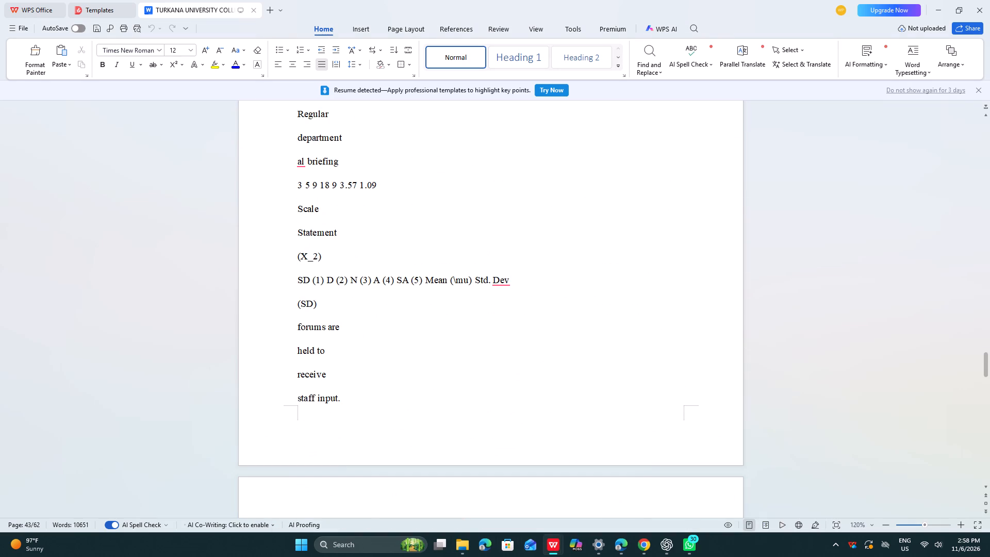
click(551, 543)
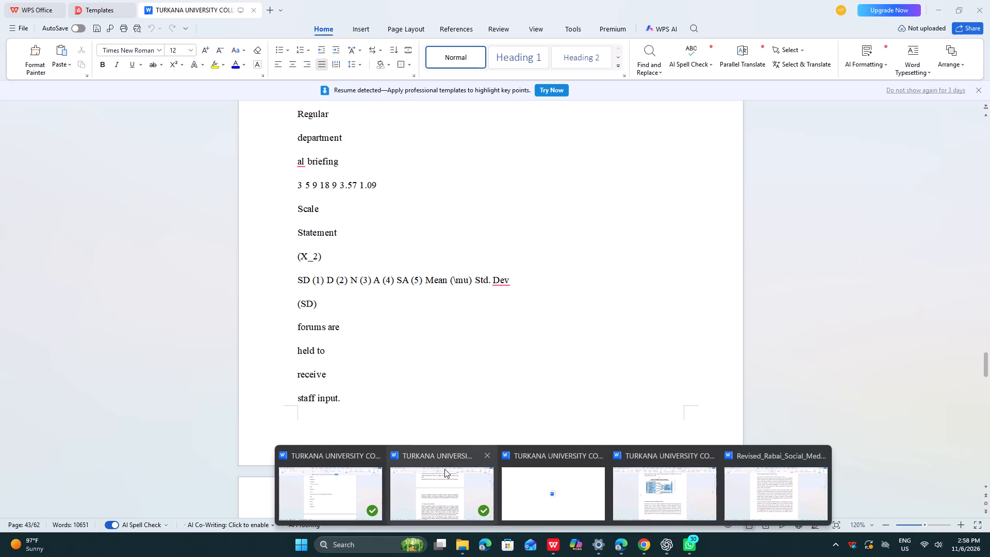
click(438, 479)
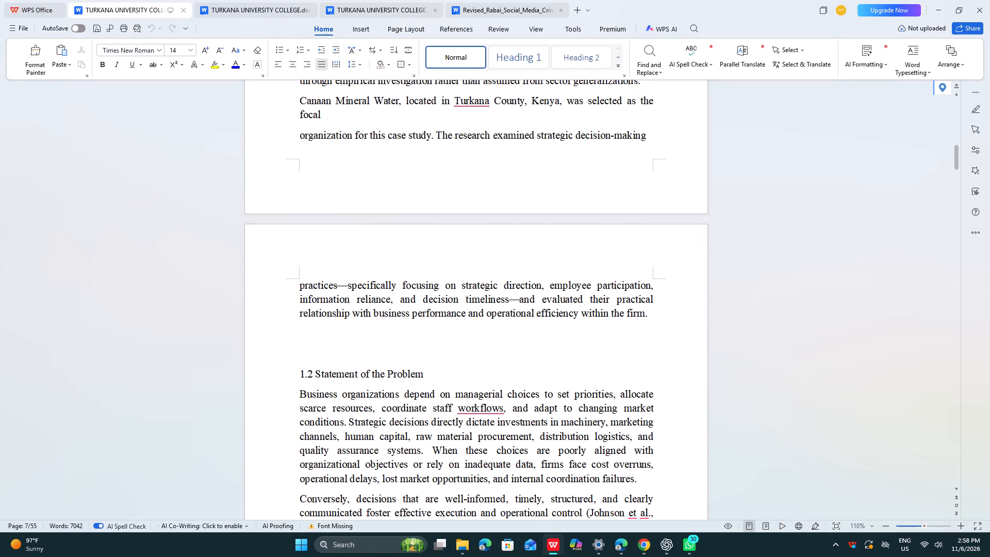
scroll(534, 453, up, 4)
scroll(534, 453, down, 5)
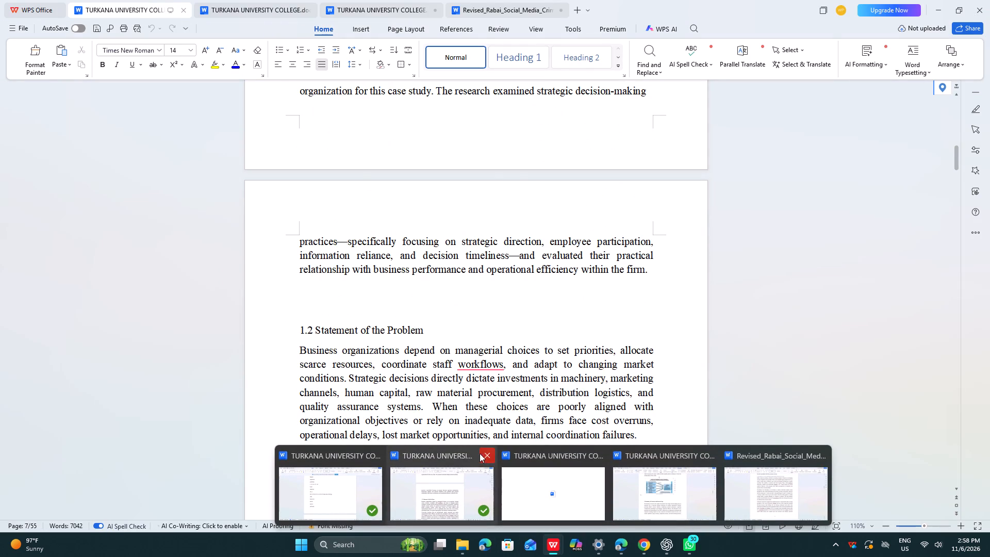
click(491, 453)
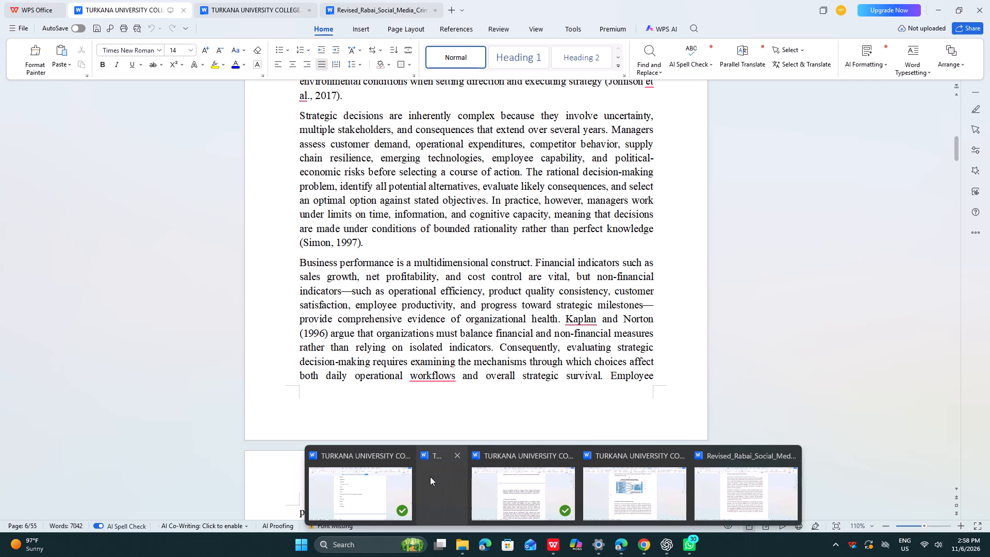
Close the other 55-page copy of the TURKANA UNIVERSITY COLLEGE document, keeping the 62-page ones open.
click(400, 487)
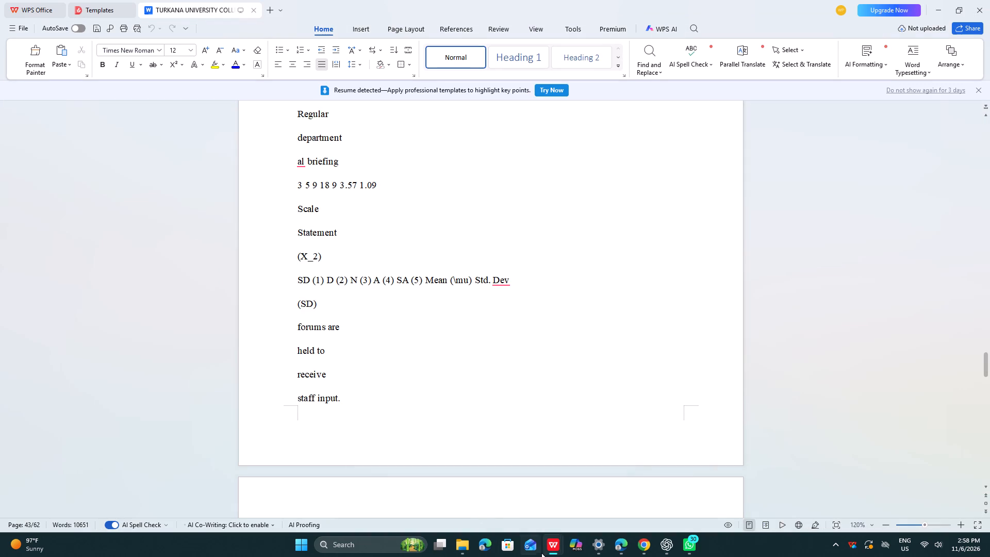
click(553, 553)
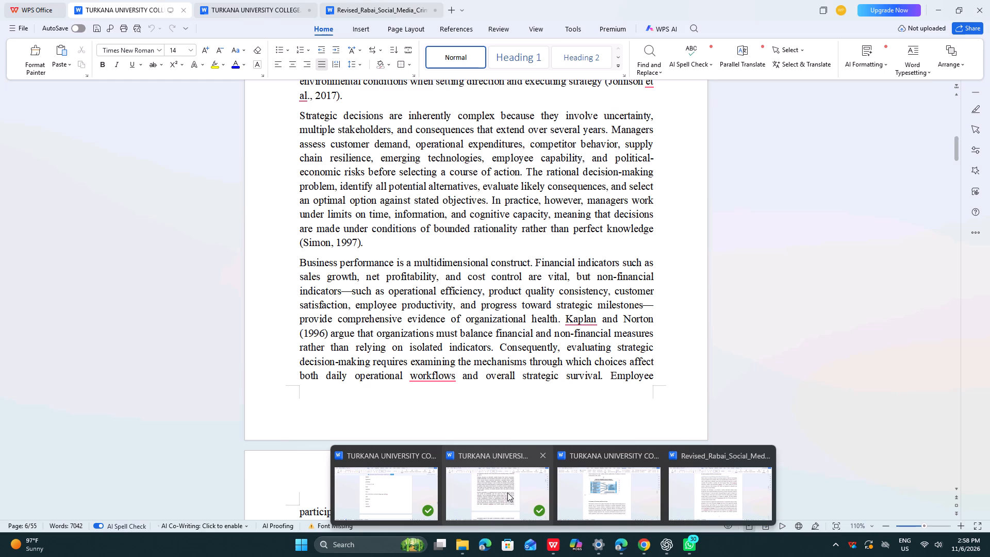
click(507, 493)
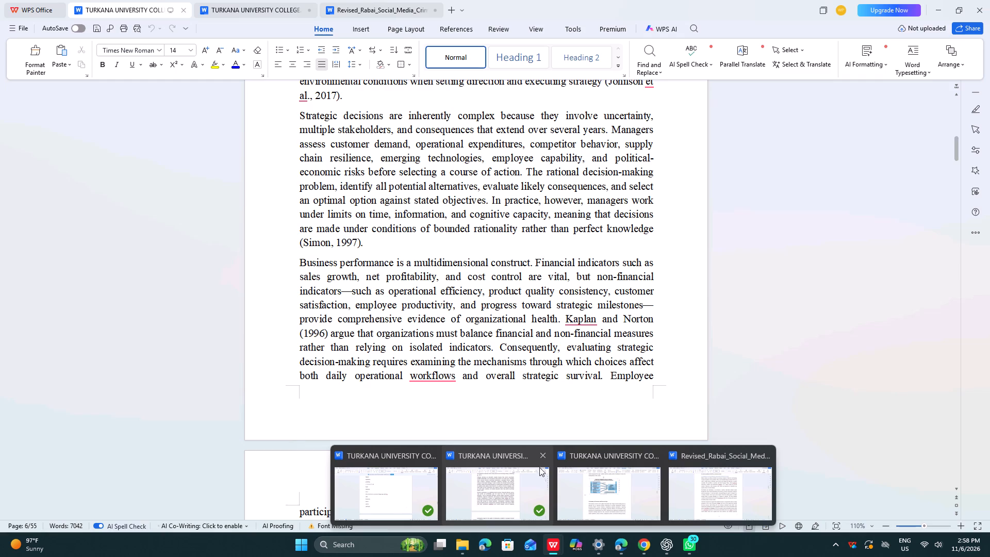
click(541, 450)
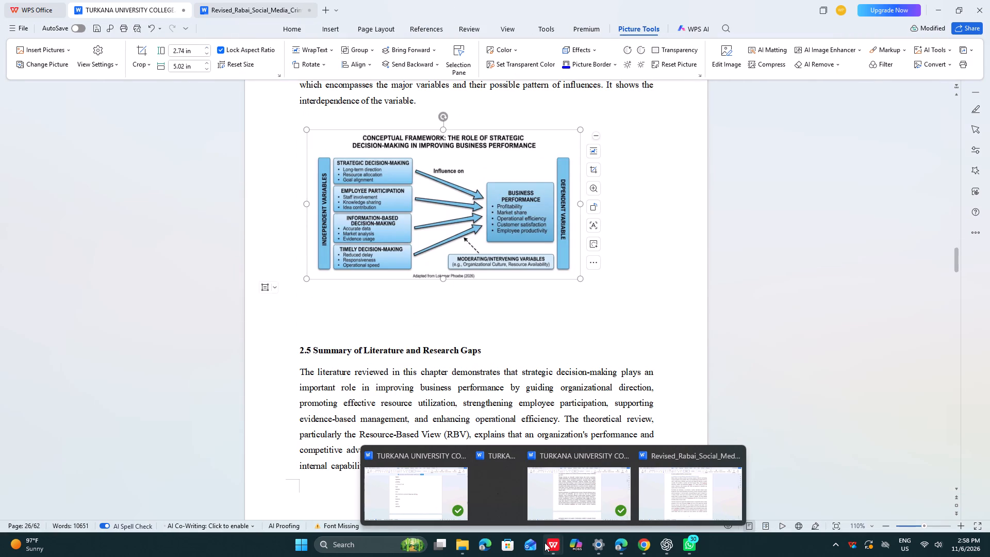
Switch to the Revised_Rabai_Social_Media report and examine it from section 2.1.2 back to the start of Chapter One.
click(445, 490)
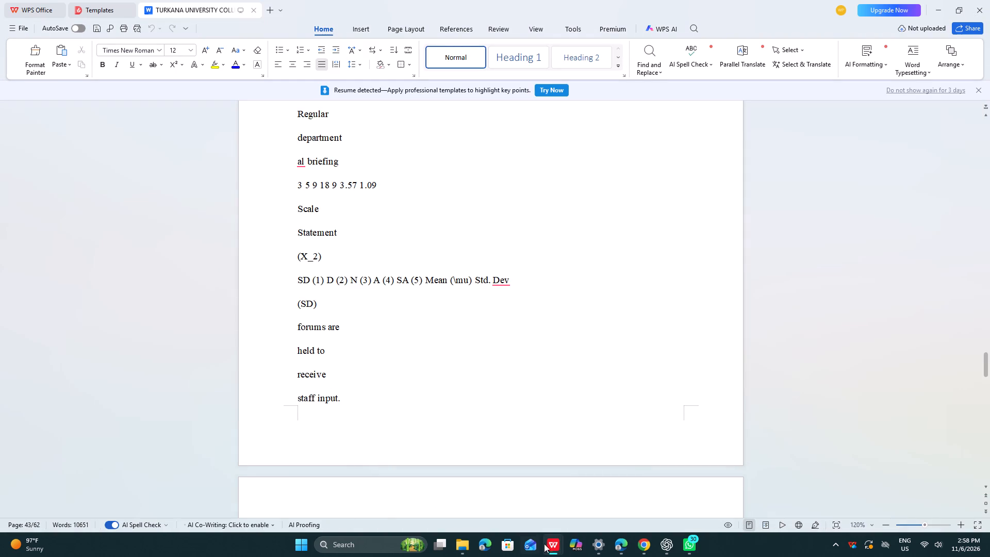
click(548, 545)
click(551, 503)
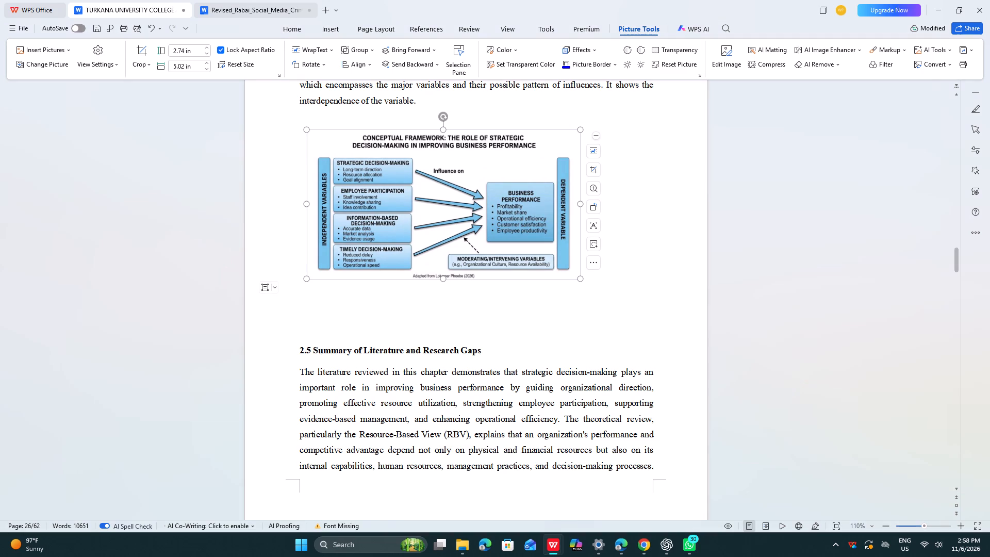
click(552, 550)
click(640, 502)
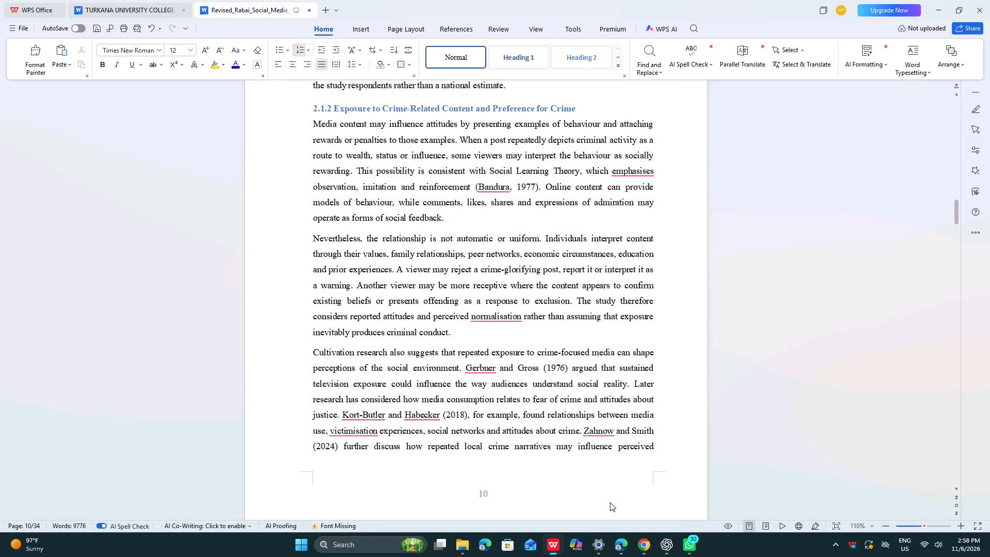
scroll(347, 246, up, 7)
scroll(307, 111, up, 2)
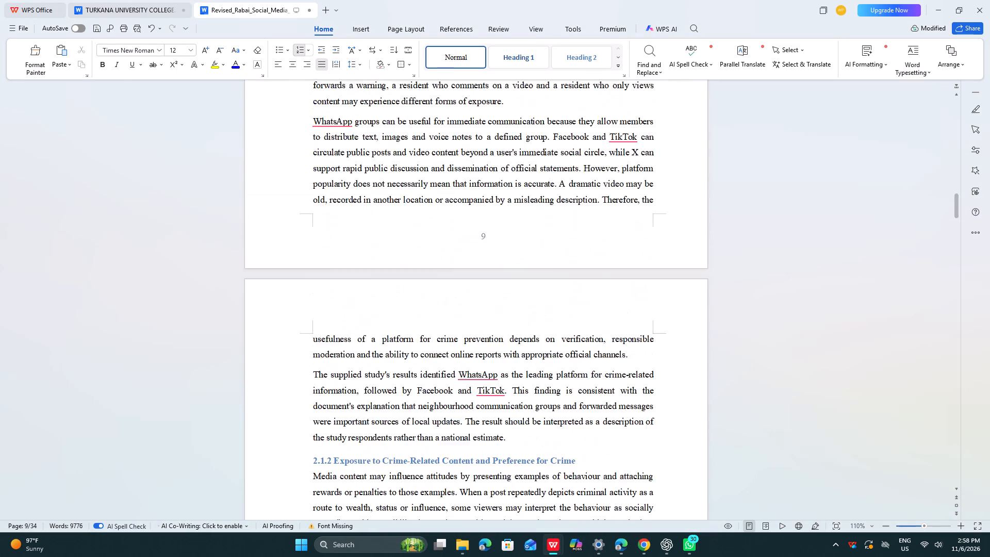
scroll(406, 202, up, 16)
scroll(409, 180, down, 2)
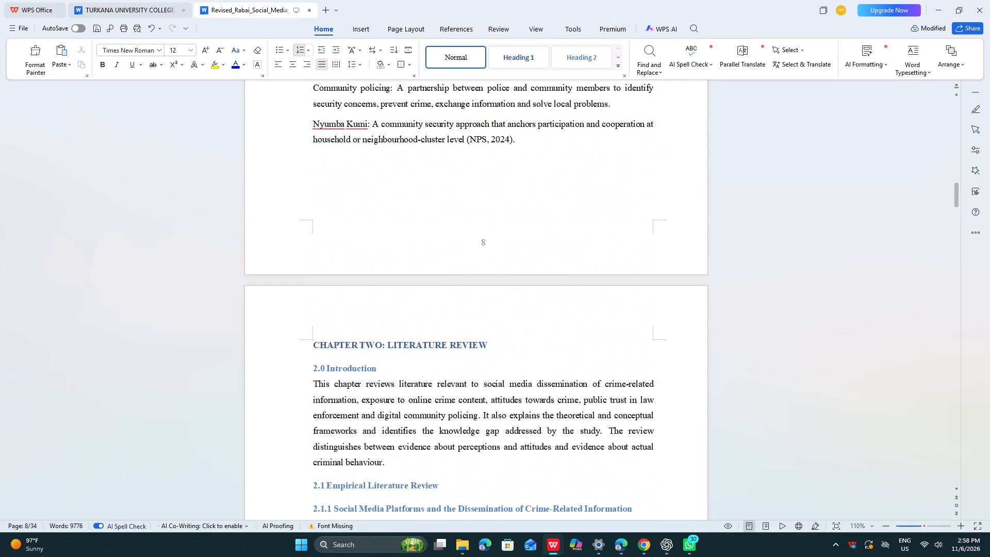
scroll(414, 157, down, 1)
scroll(414, 157, up, 15)
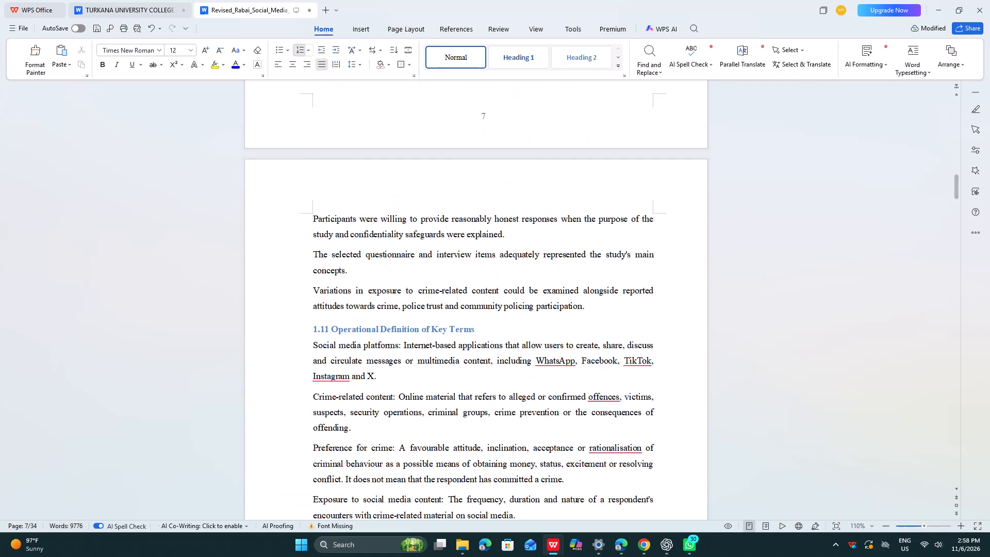
scroll(416, 152, up, 13)
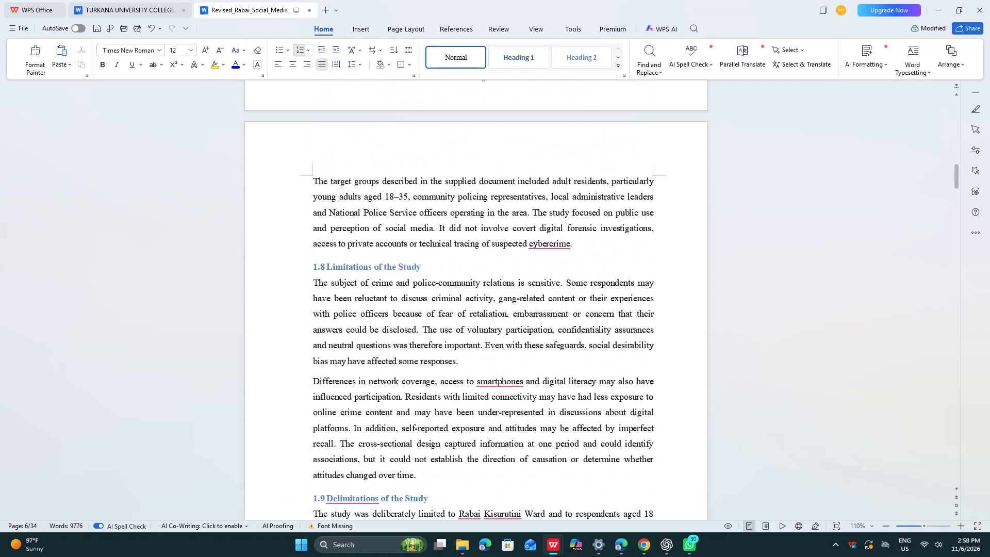
scroll(416, 152, up, 19)
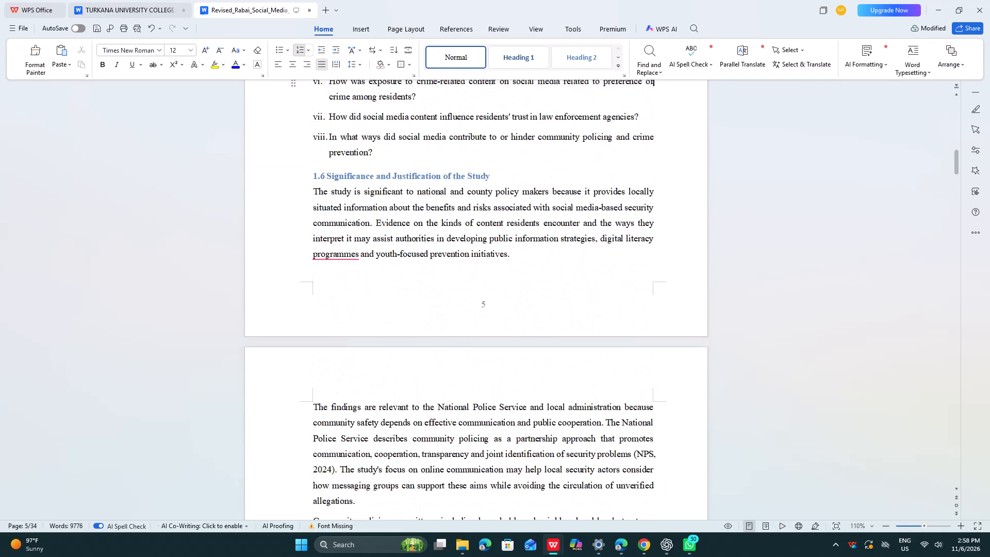
scroll(416, 152, up, 17)
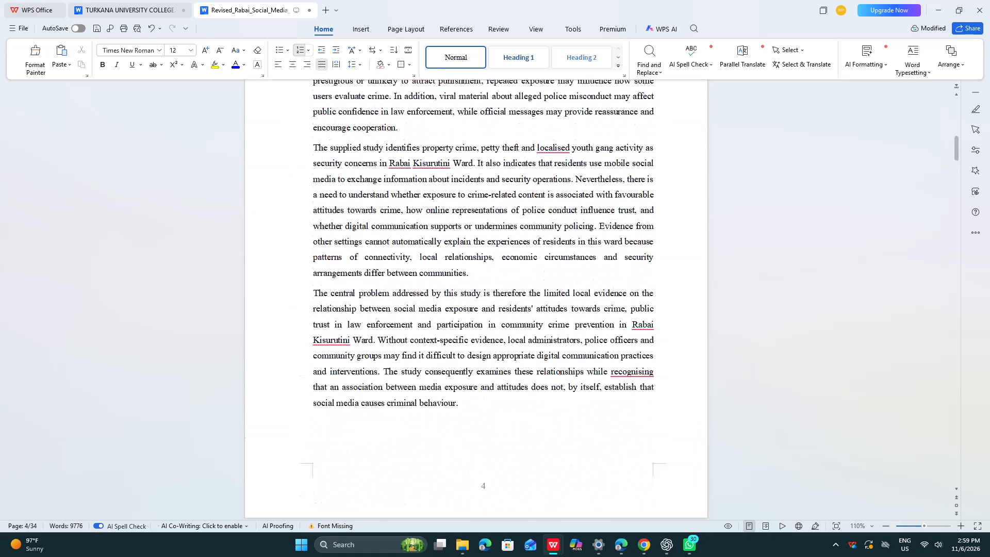
scroll(416, 152, up, 17)
scroll(416, 152, up, 4)
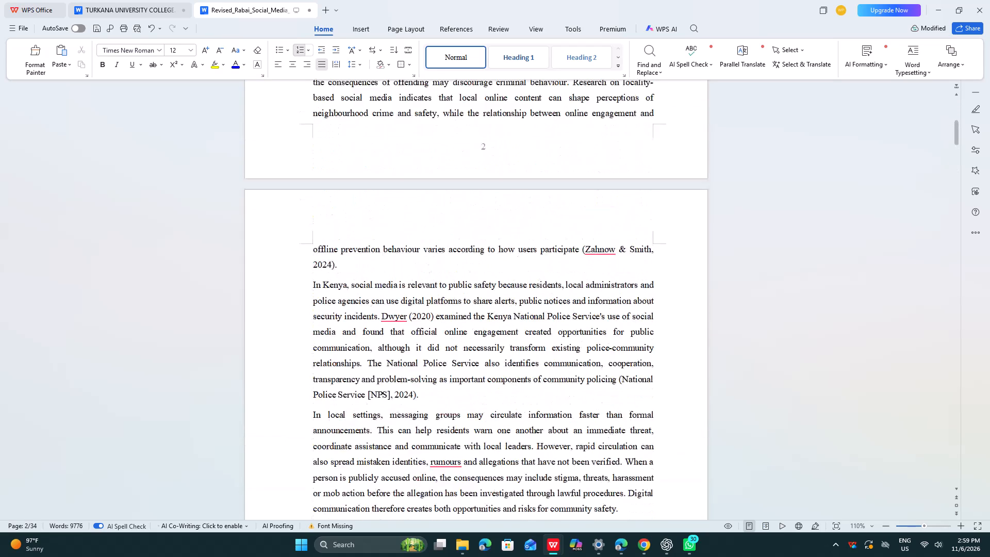
scroll(416, 151, up, 10)
scroll(416, 151, down, 1)
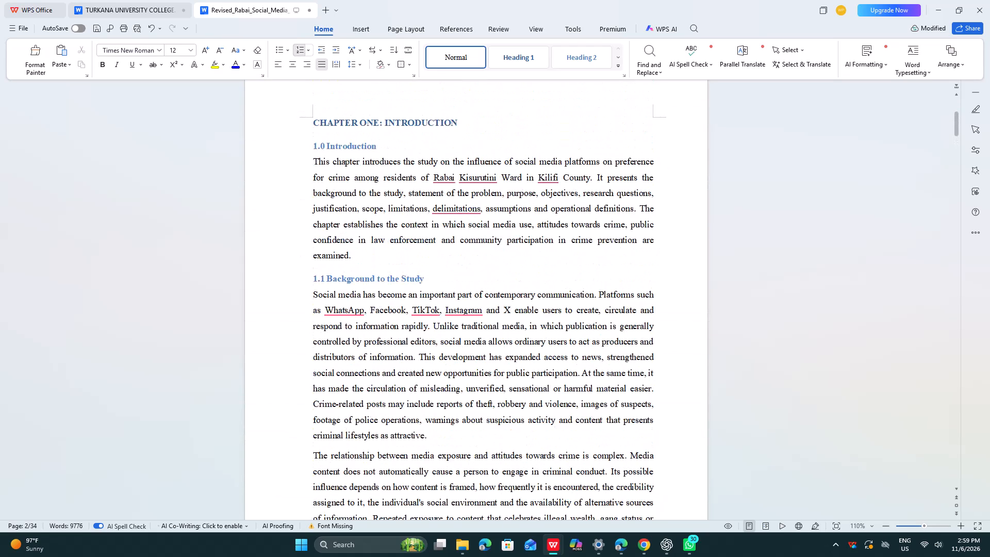
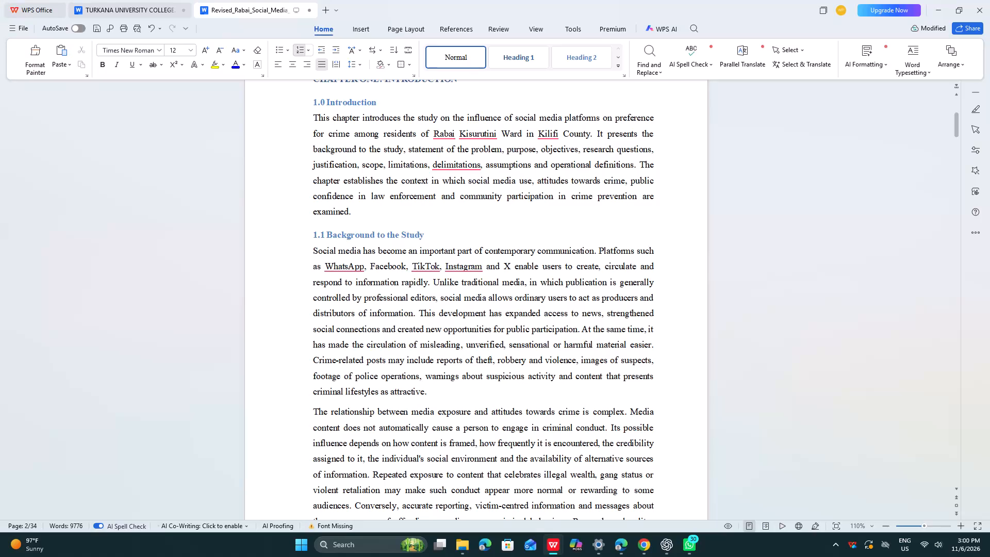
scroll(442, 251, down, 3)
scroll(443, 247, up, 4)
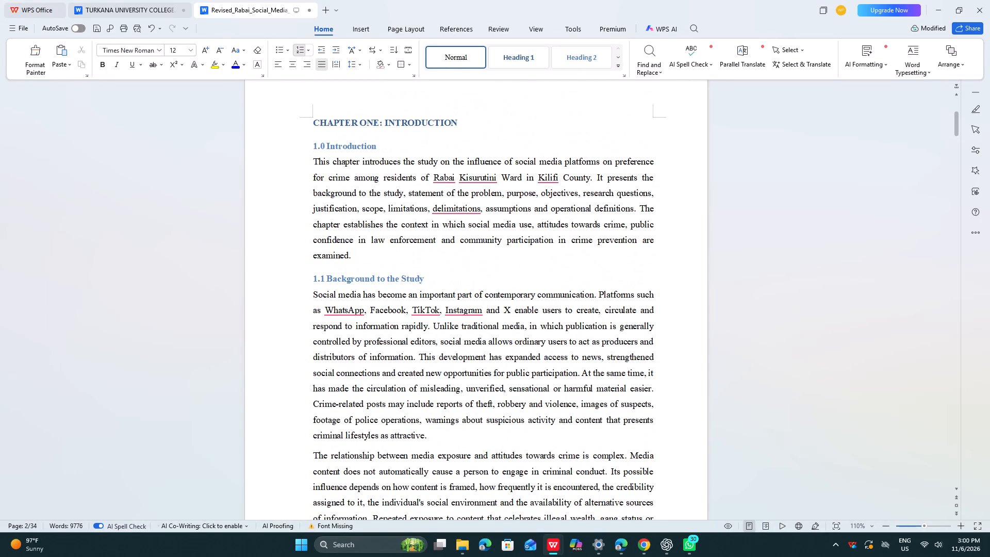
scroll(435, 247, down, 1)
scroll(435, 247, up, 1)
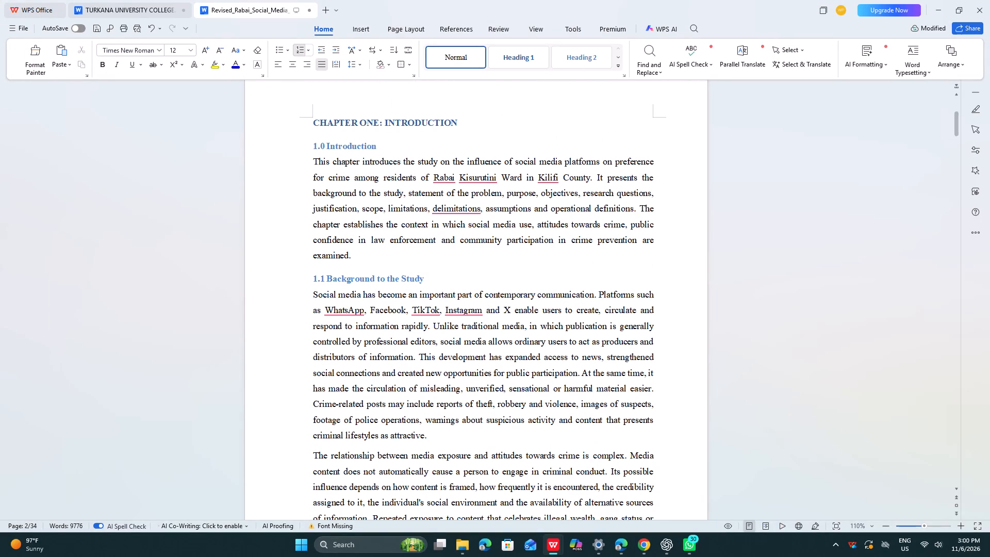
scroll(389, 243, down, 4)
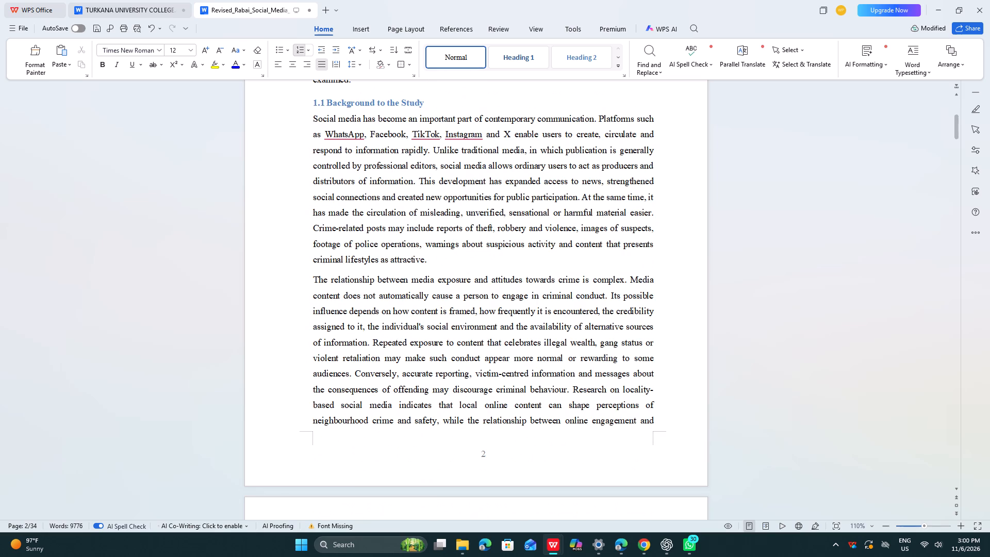
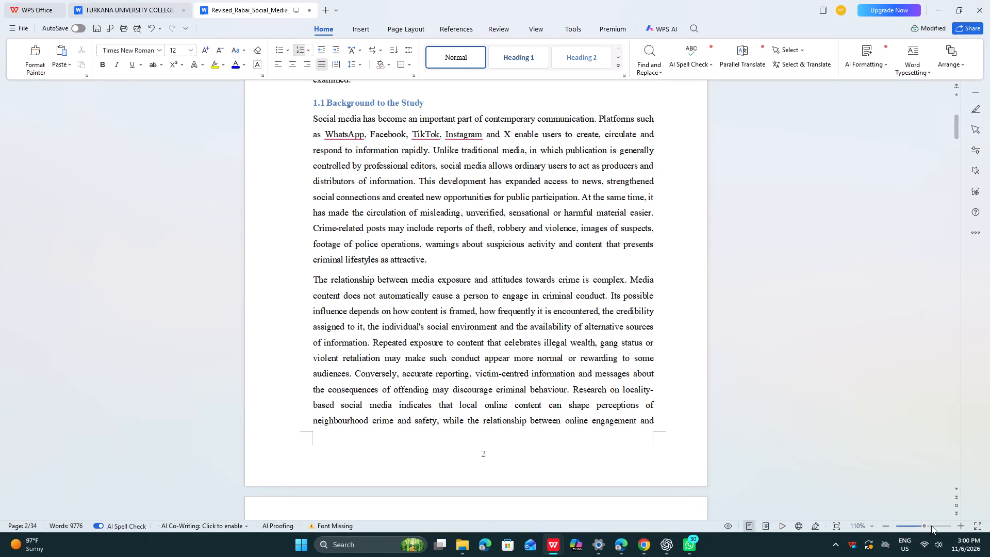
Switch to Windows Settings, turn on the mobile hotspot, and return to the Revised_Rabai_Social_Media report.
click(926, 540)
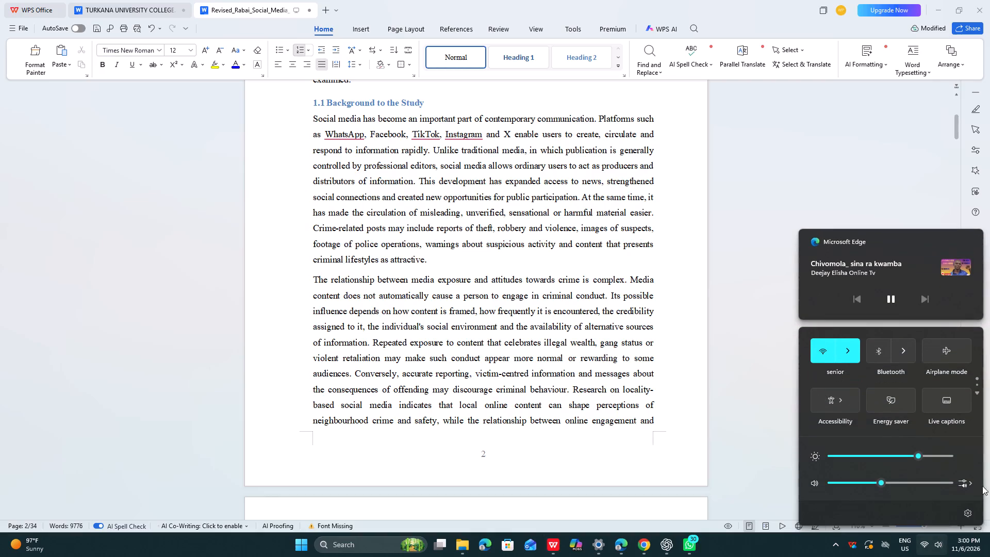
click(602, 546)
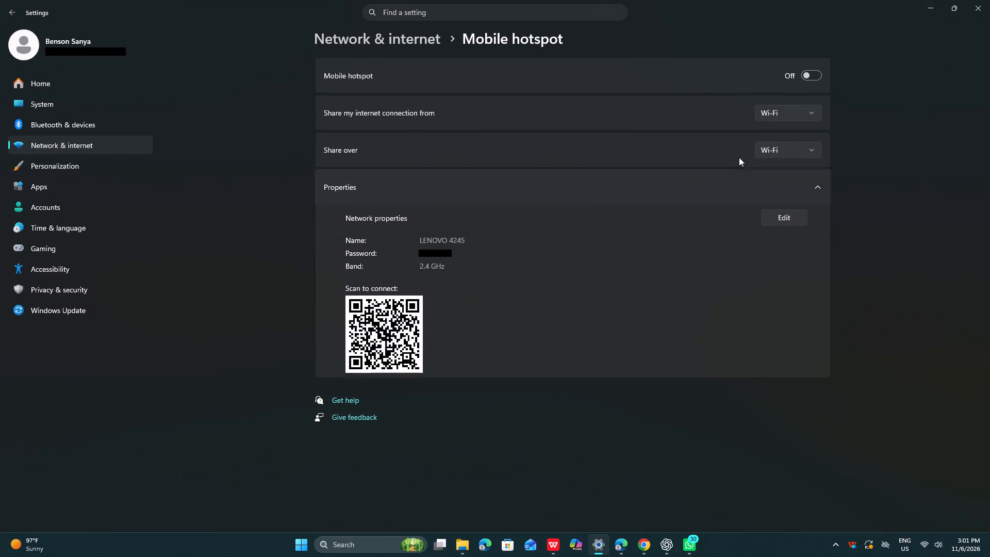
click(815, 77)
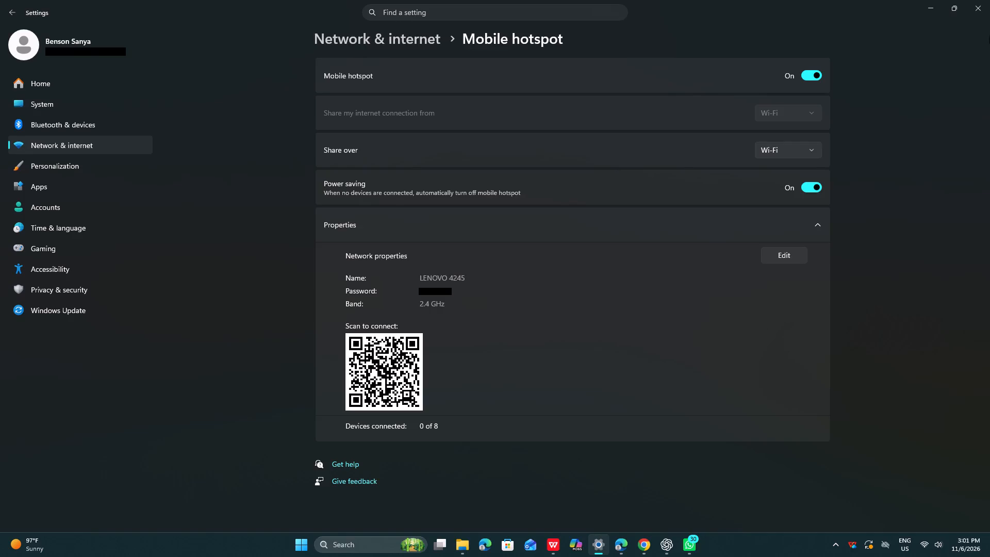
click(934, 10)
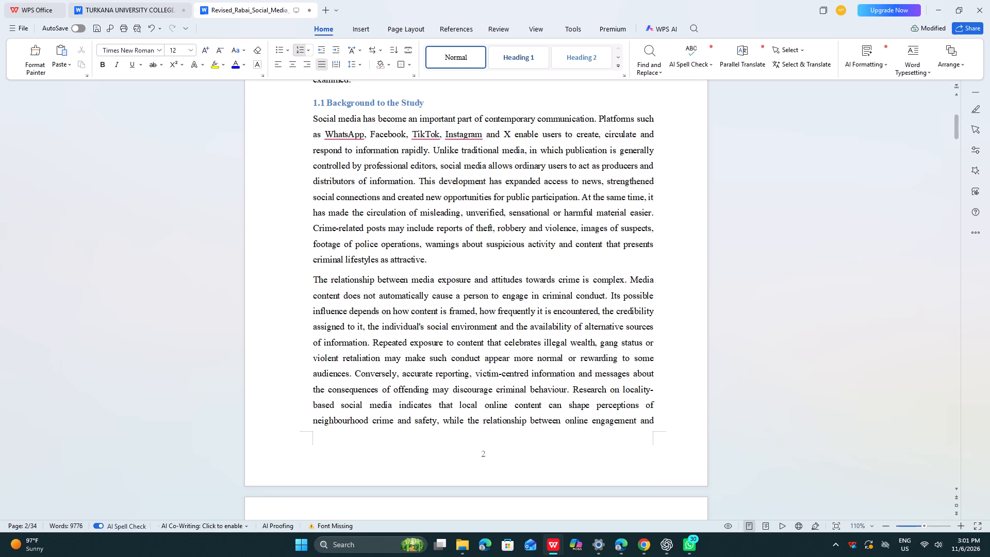
click(470, 547)
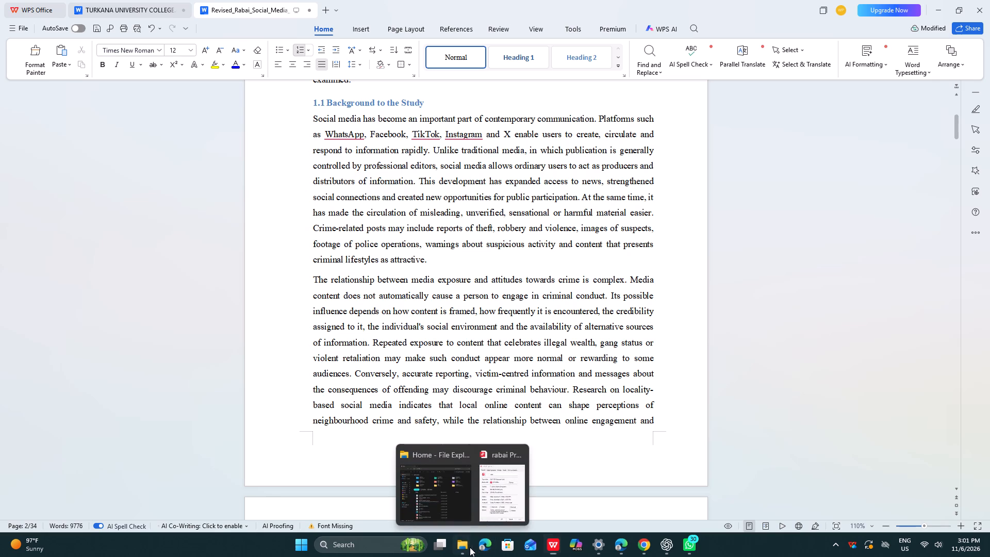
click(451, 514)
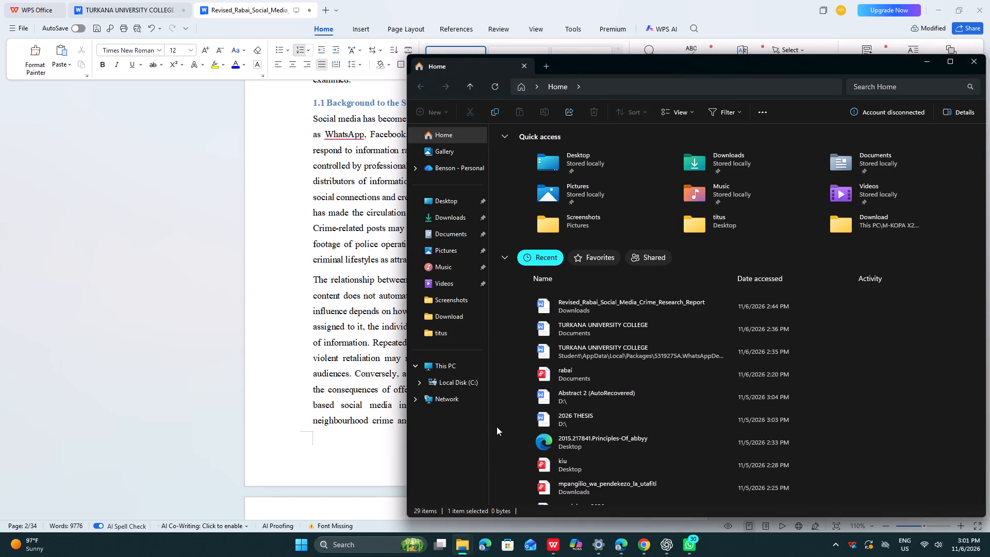
right_click(612, 305)
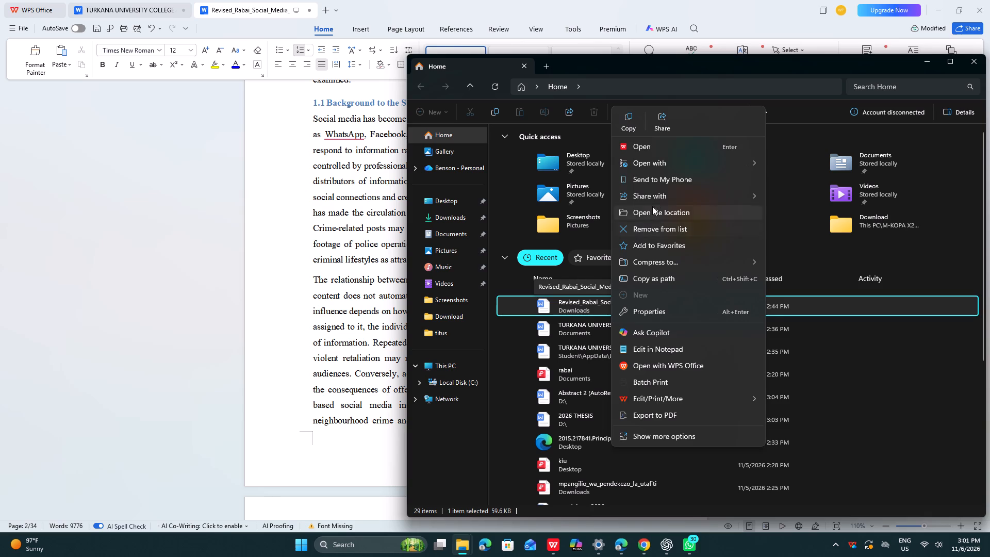
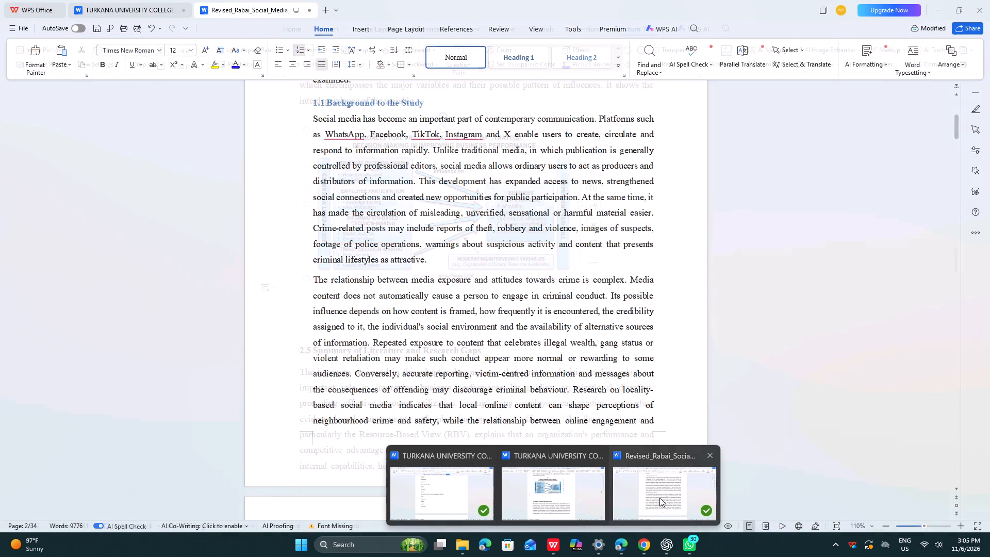
click(659, 498)
click(13, 26)
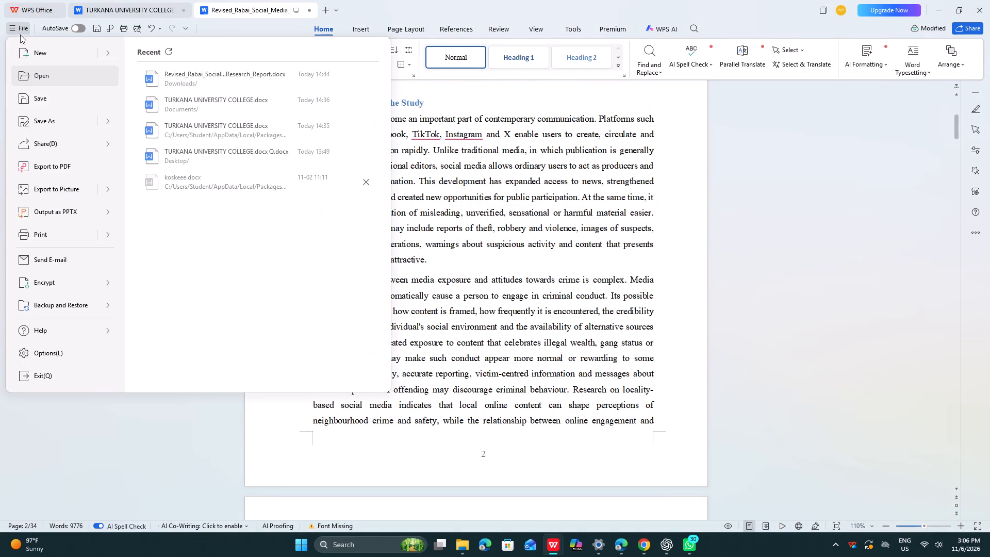
click(52, 125)
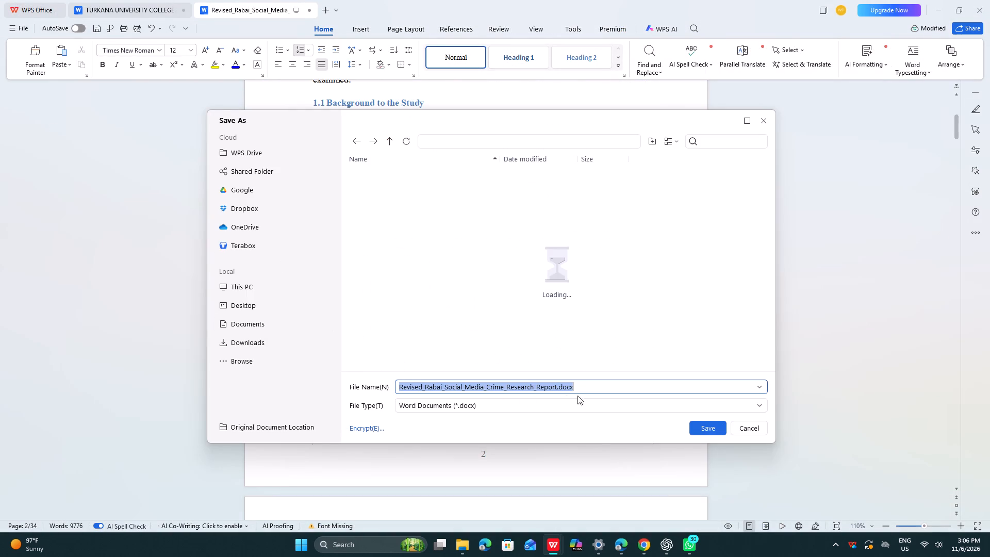
click(585, 387)
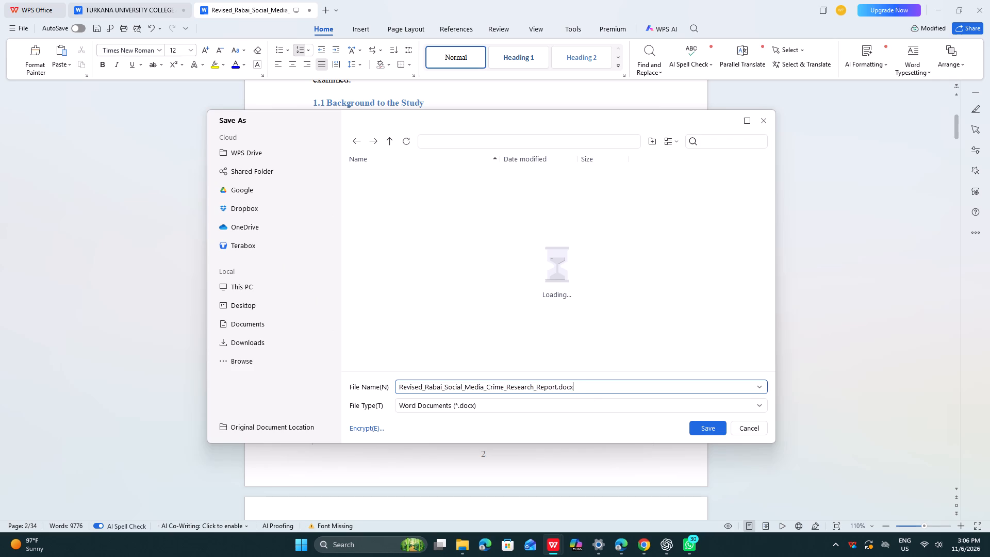
key(BackSpace)
key(BackSpace)
key(BackSpace)
key(BackSpace)
key(BackSpace)
key(BackSpace)
key(BackSpace)
key(BackSpace)
key(BackSpace)
key(BackSpace)
key(BackSpace)
key(BackSpace)
key(BackSpace)
key(BackSpace)
key(BackSpace)
key(BackSpace)
key(BackSpace)
key(BackSpace)
key(BackSpace)
key(BackSpace)
key(BackSpace)
key(BackSpace)
key(BackSpace)
key(BackSpace)
key(BackSpace)
key(BackSpace)
key(BackSpace)
key(BackSpace)
key(BackSpace)
key(BackSpace)
key(BackSpace)
key(BackSpace)
key(BackSpace)
key(BackSpace)
key(BackSpace)
key(BackSpace)
key(BackSpace)
key(BackSpace)
key(BackSpace)
key(BackSpace)
key(BackSpace)
key(BackSpace)
key(BackSpace)
key(BackSpace)
key(BackSpace)
key(BackSpace)
key(BackSpace)
key(BackSpace)
key(BackSpace)
key(BackSpace)
key(BackSpace)
key(BackSpace)
key(BackSpace)
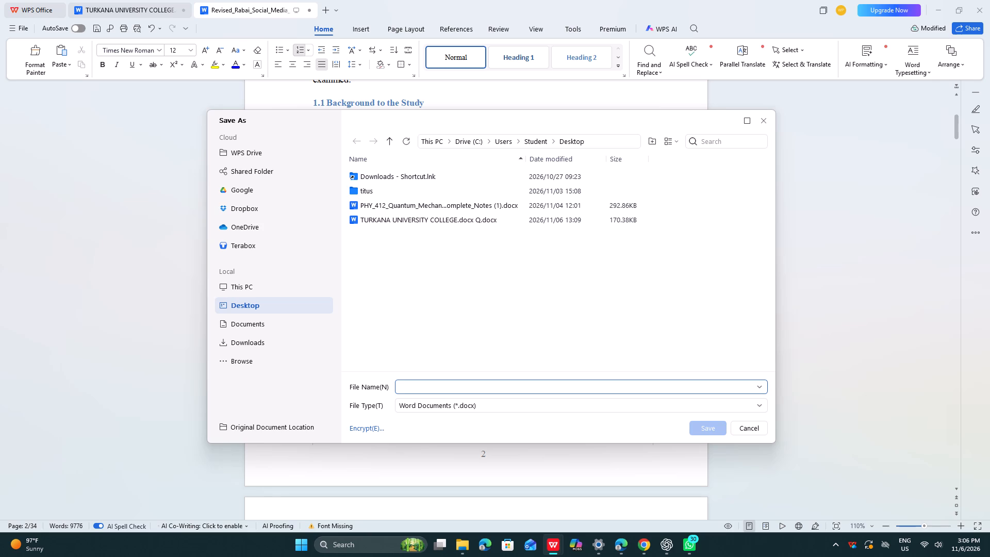
key(r)
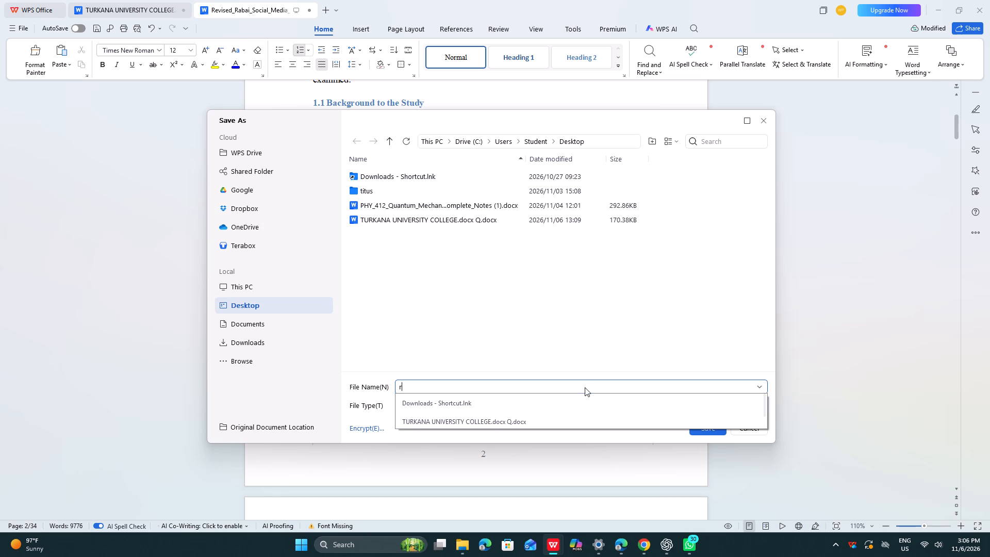
key(BackSpace)
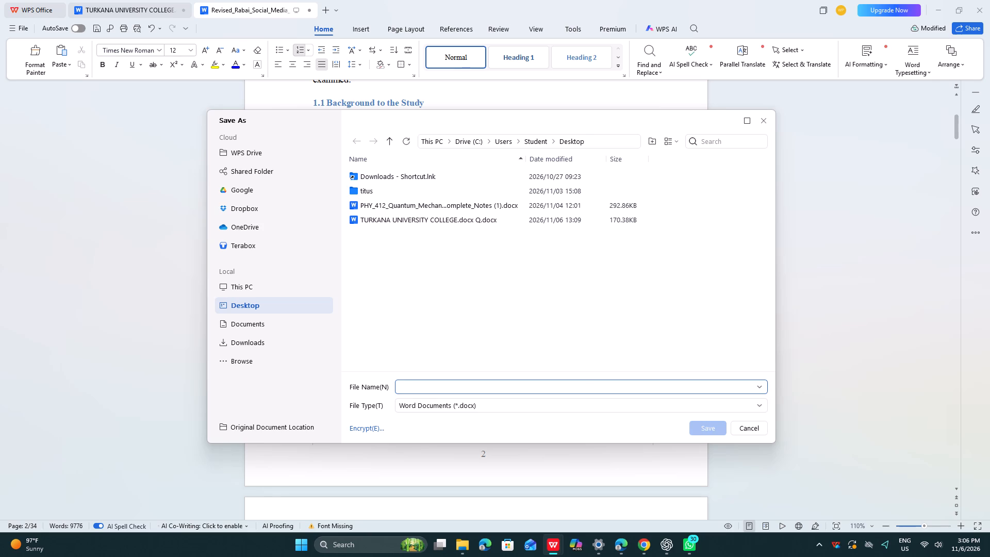
key(r)
key(BackSpace)
text(RA)
text(BAI)
key(space)
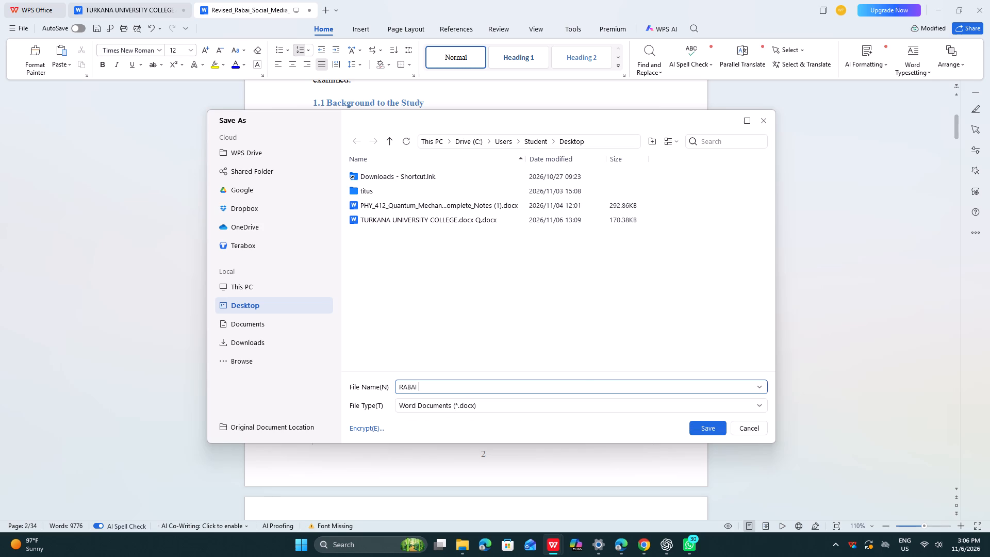
text(PROJ)
key(e)
key(c)
key(t)
click(466, 402)
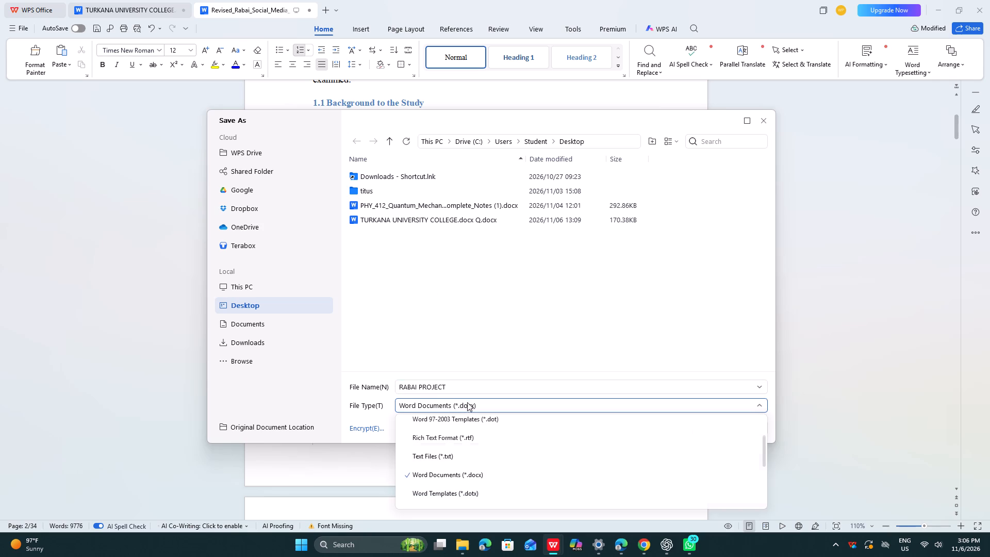
click(498, 473)
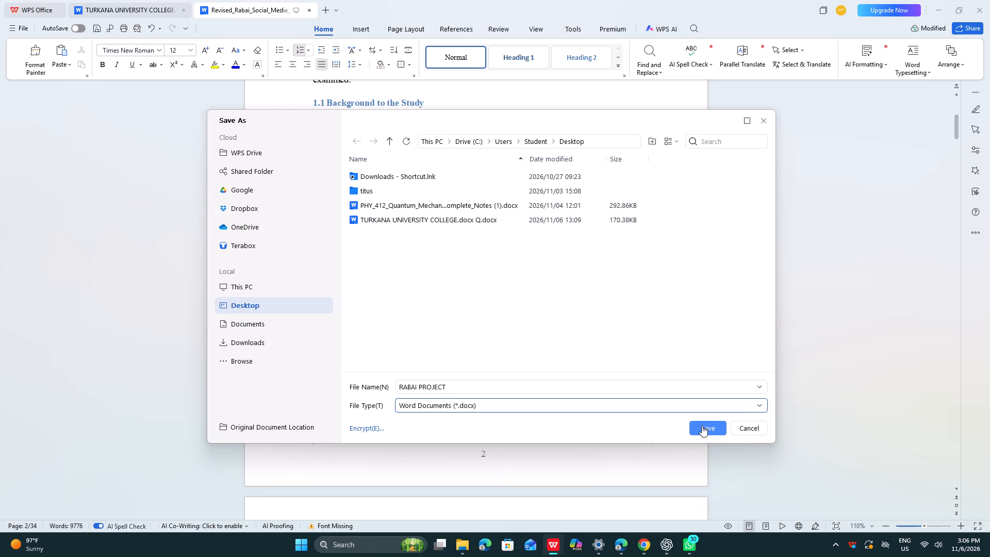
click(702, 425)
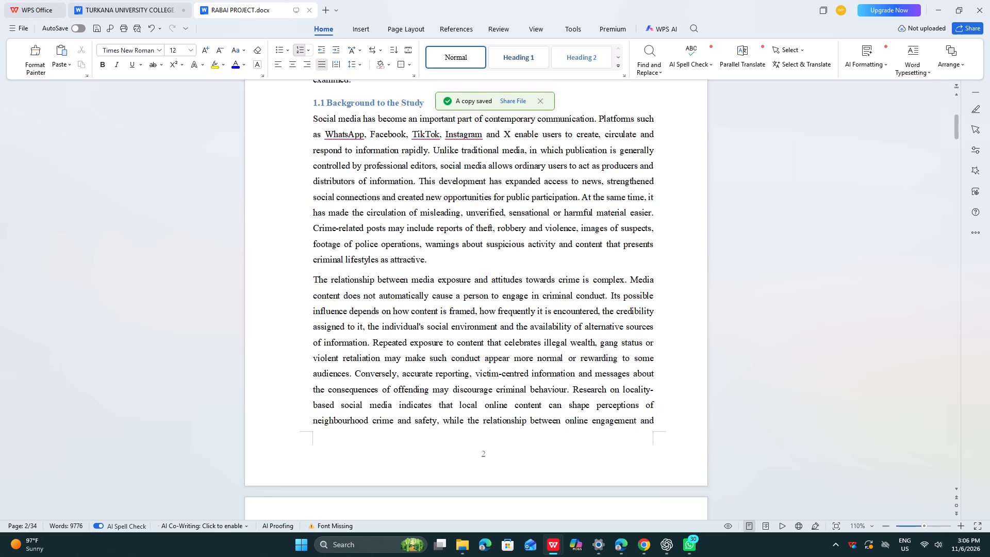
Review the start of Chapter One and the 1.1 Background to the Study section in the RABAI PROJECT document.
scroll(425, 303, up, 5)
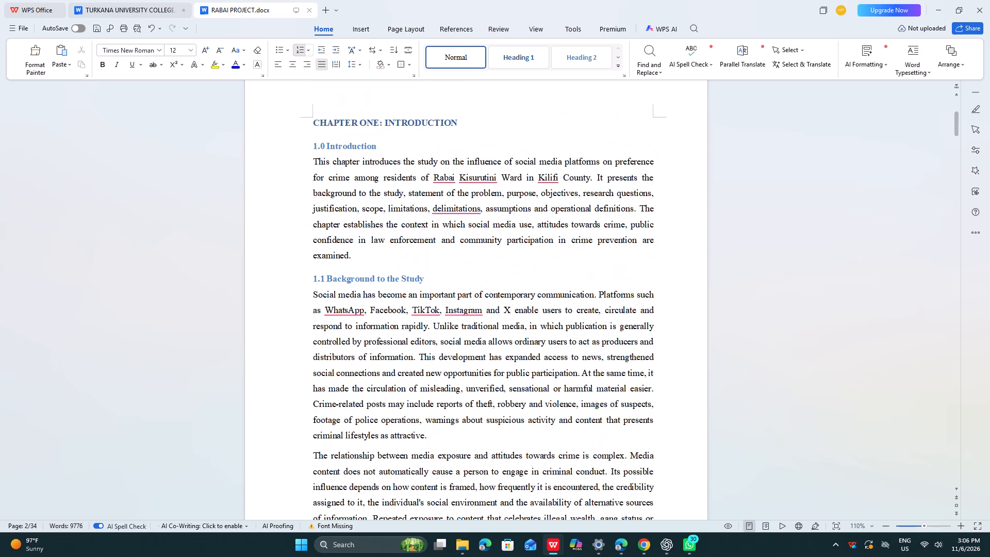
scroll(425, 303, up, 20)
scroll(425, 303, down, 3)
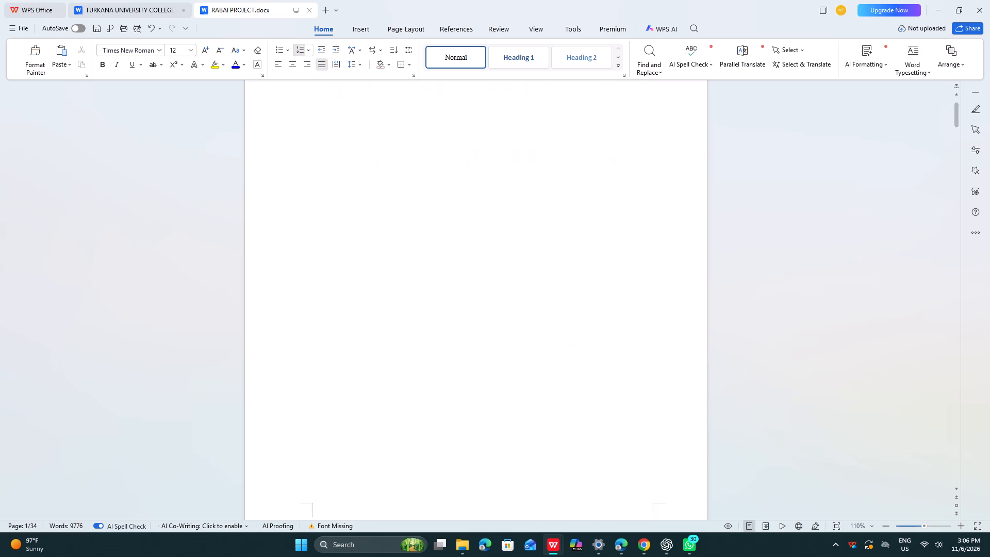
scroll(425, 303, down, 17)
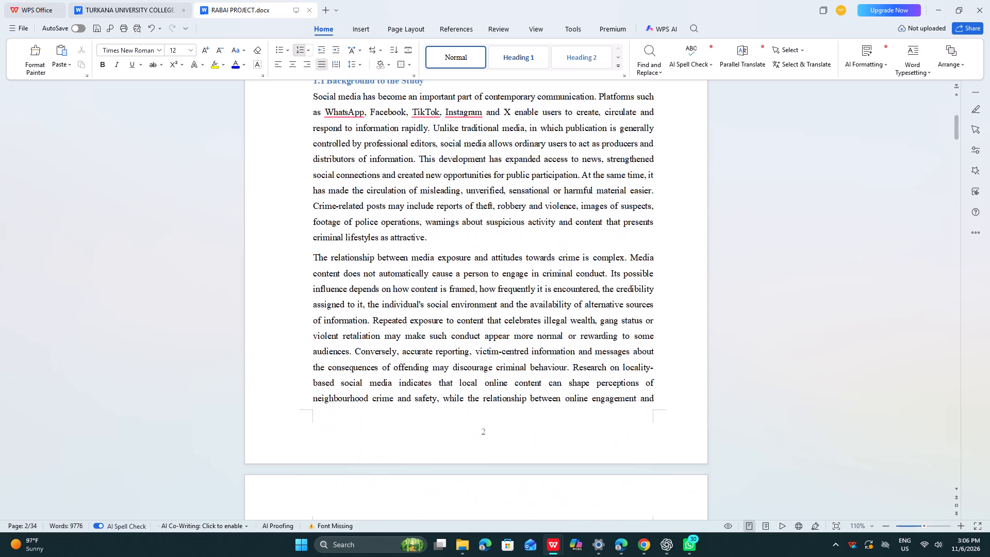
scroll(425, 303, down, 6)
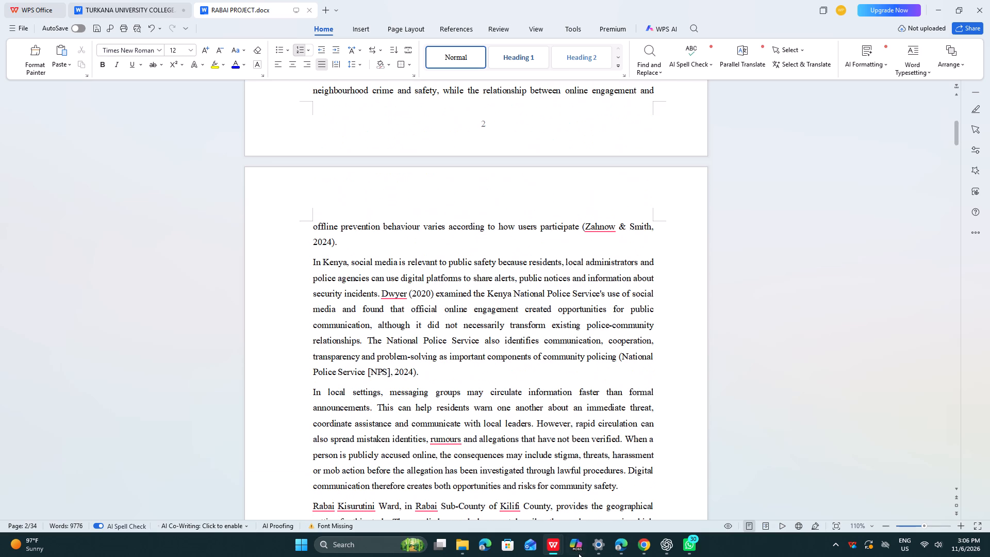
Switch to Chrome and close the window showing the final project PDF on TVET demand in Nyeri County.
click(644, 553)
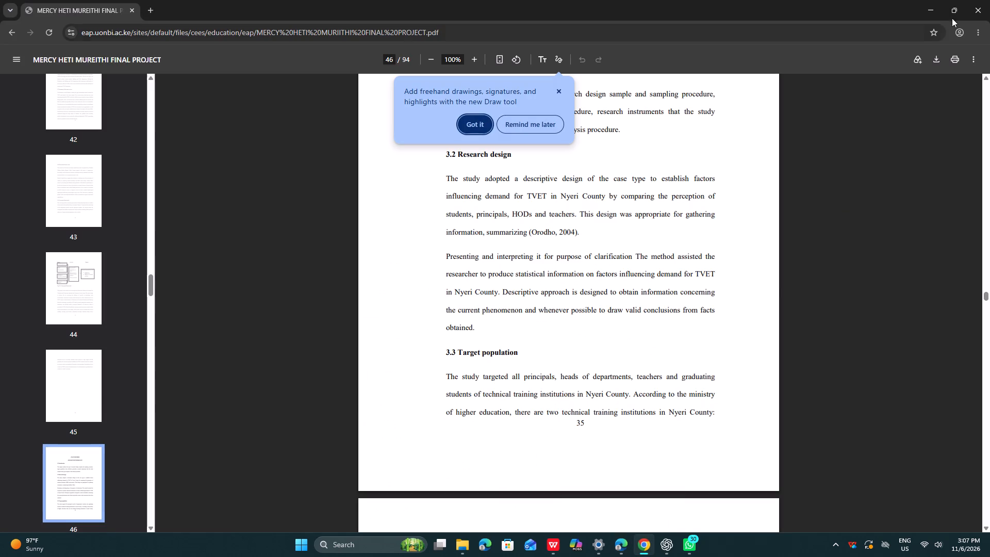
click(973, 0)
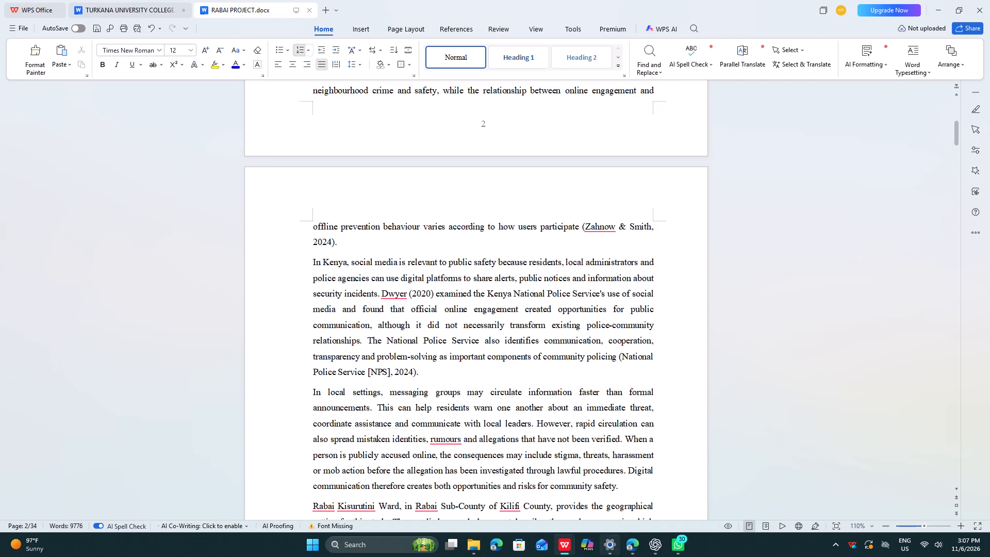
In Microsoft Edge, play the YouTube video BEST WAWINDAJI HIT SONGS BADAGA MIX and minimize the browser.
click(628, 552)
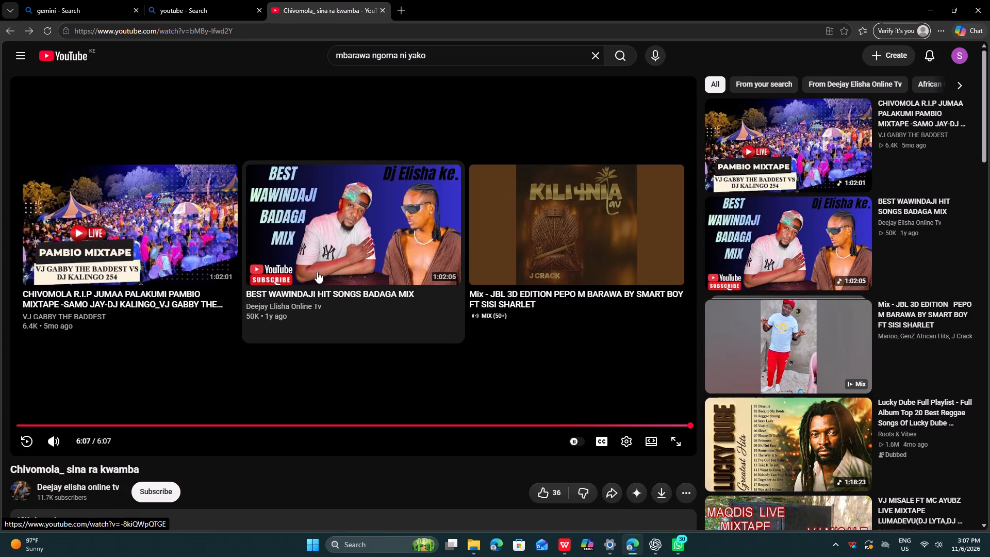
click(364, 247)
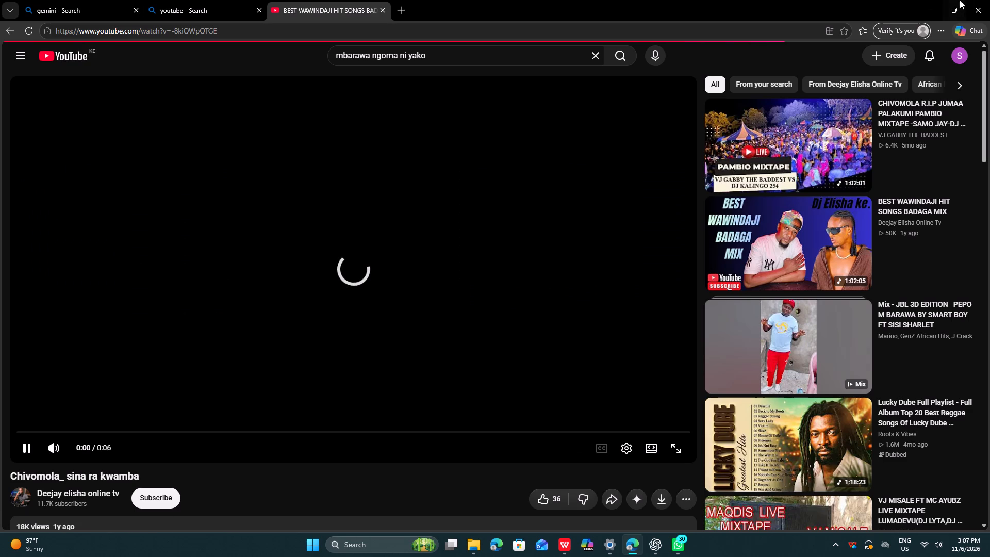
click(923, 8)
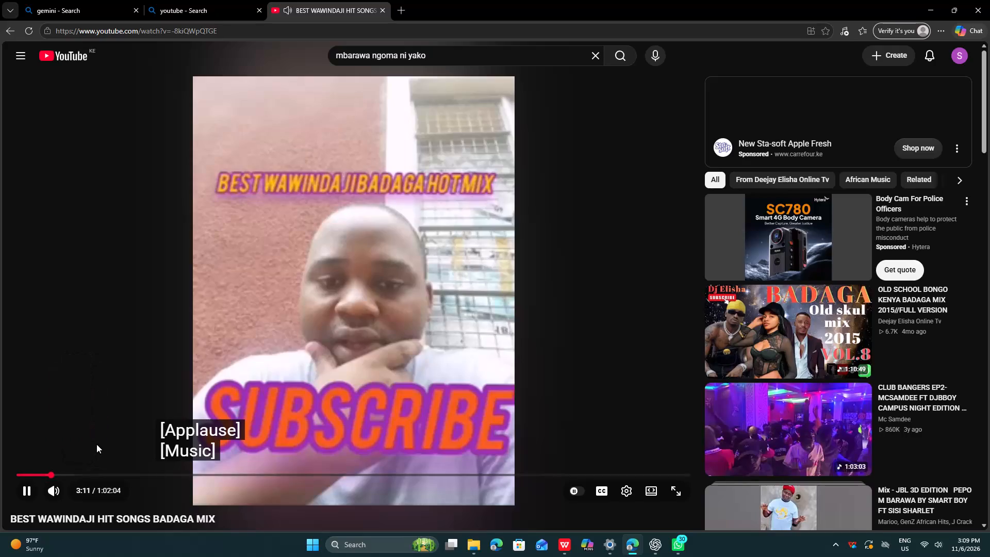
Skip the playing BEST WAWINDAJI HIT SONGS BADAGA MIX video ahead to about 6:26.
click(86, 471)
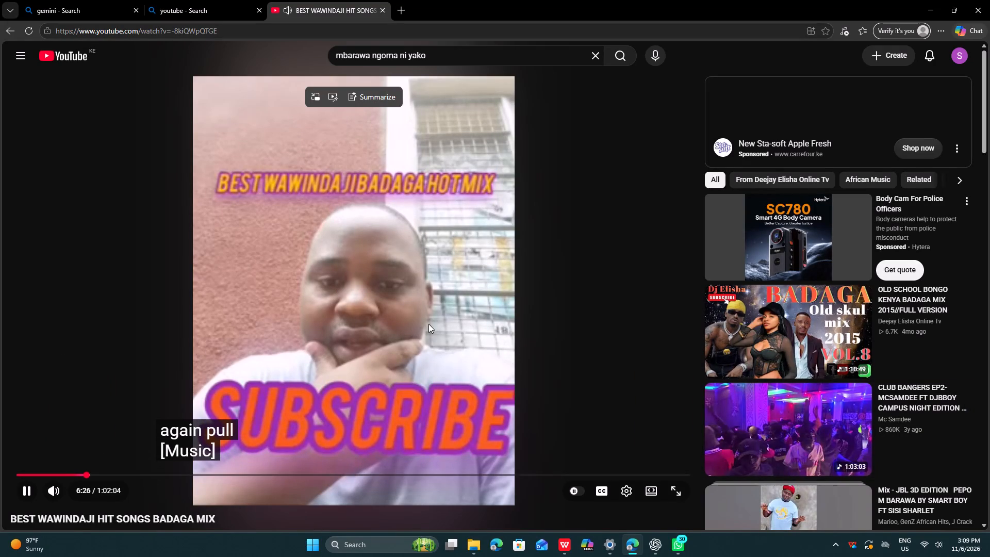
Leave the Badaga mix and return to the previously opened YouTube video, Chivomola_ sina ra kwamba.
click(8, 29)
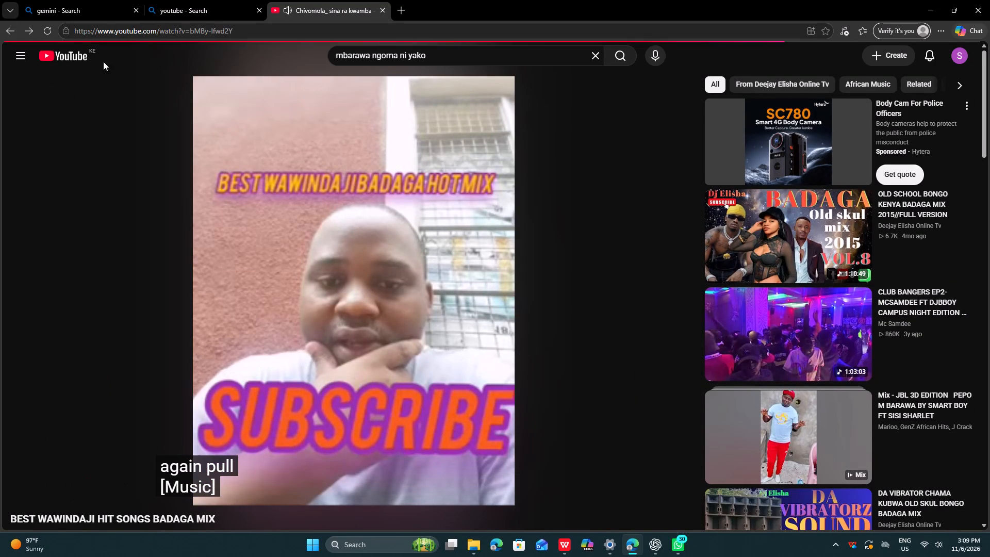
click(442, 56)
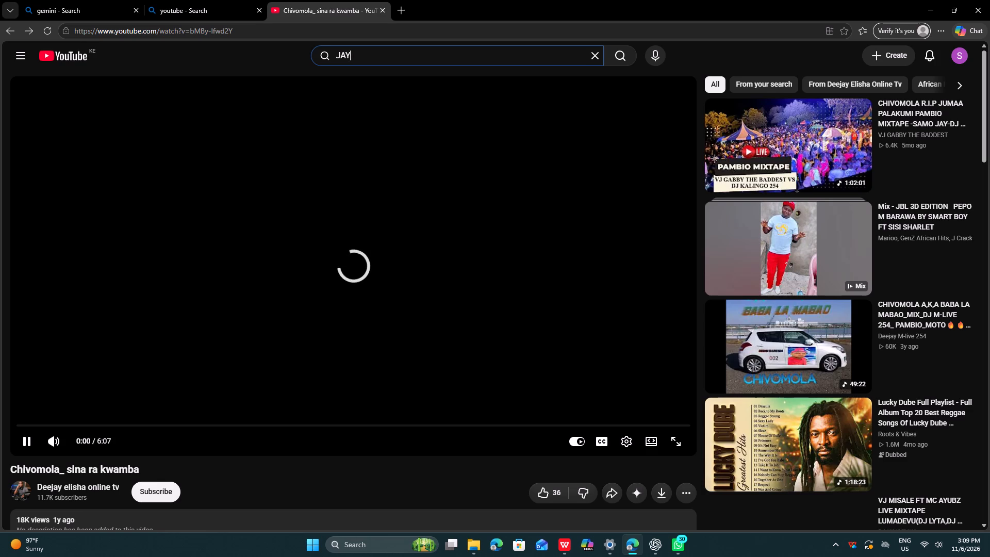
key(BackSpace)
key(BackSpace)
key(BackSpace)
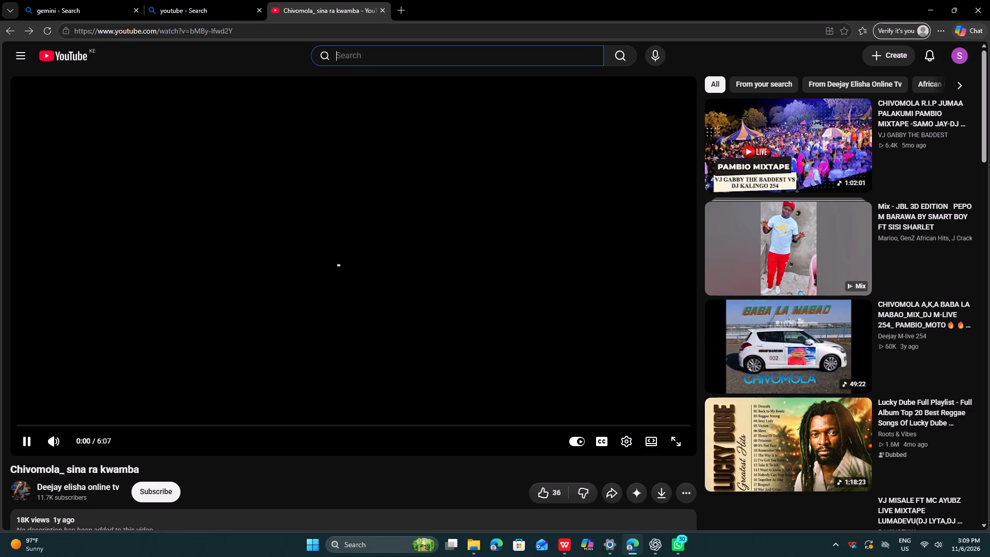
text(jay)
key(space)
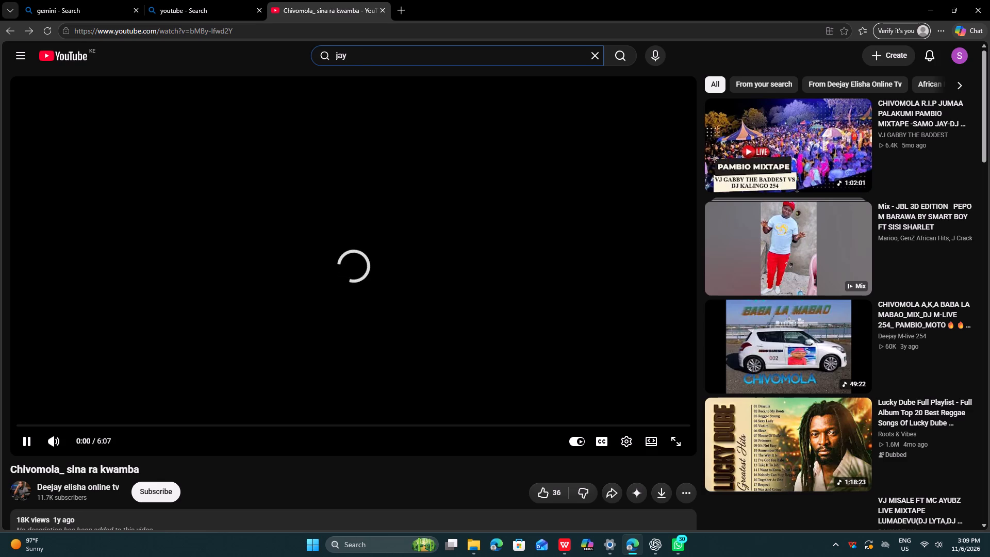
text(ras)
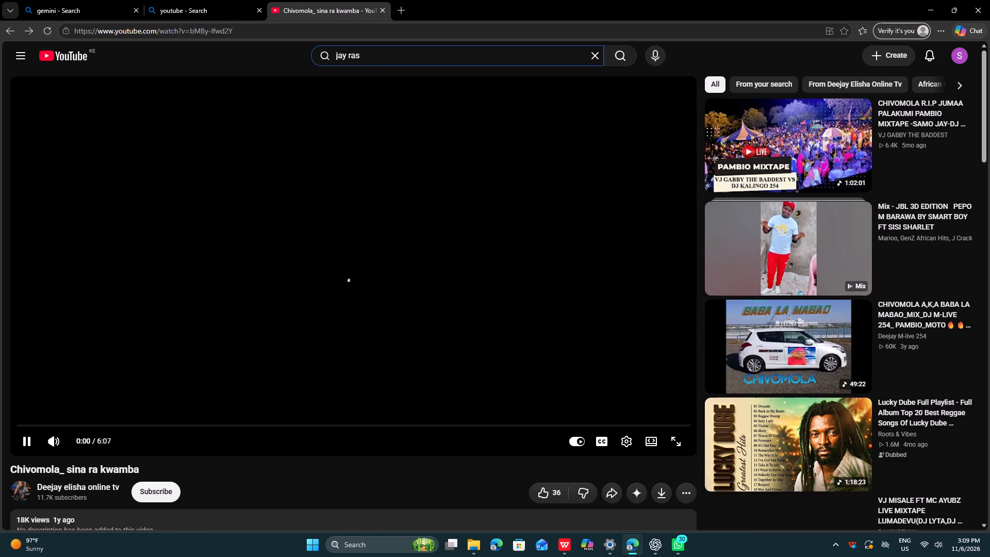
text(ta)
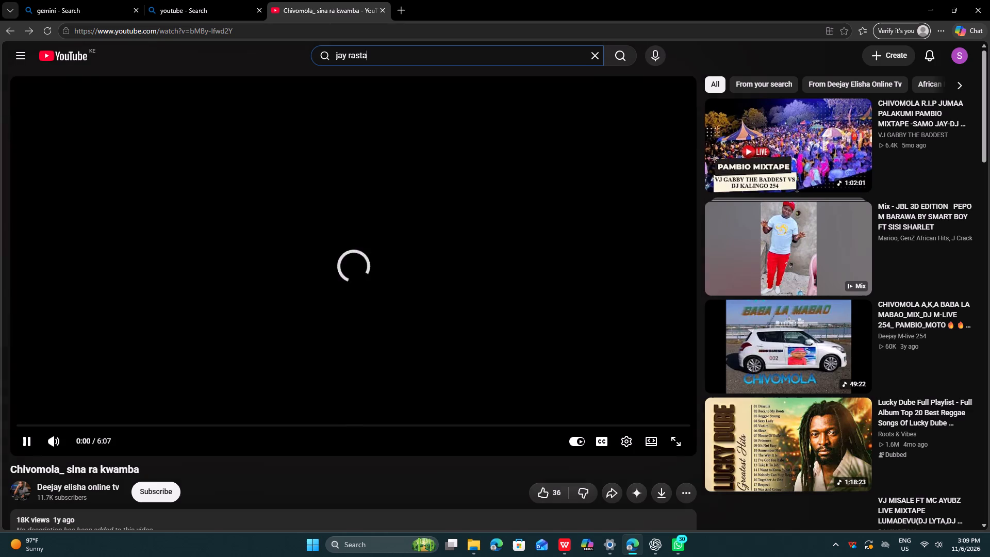
key(Return)
key(Return)
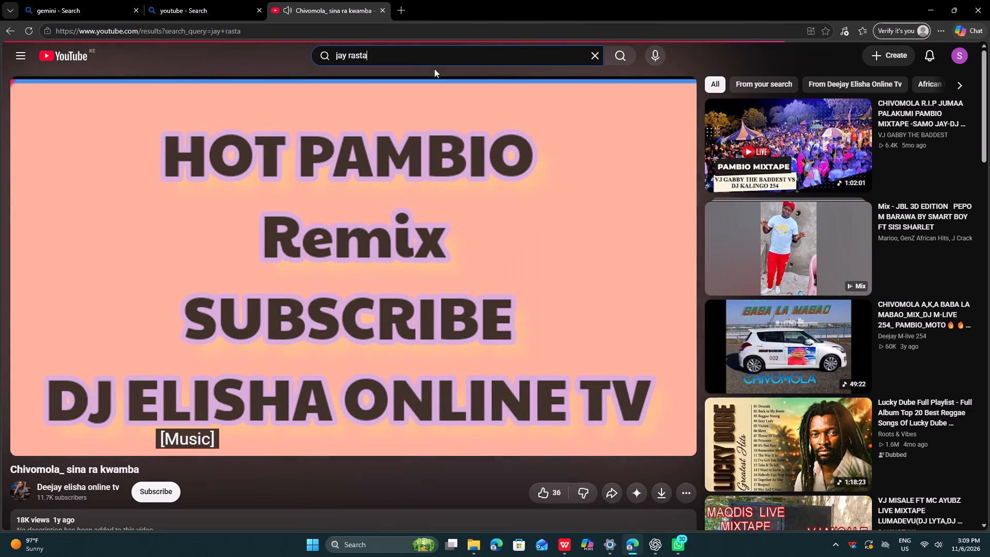
click(614, 56)
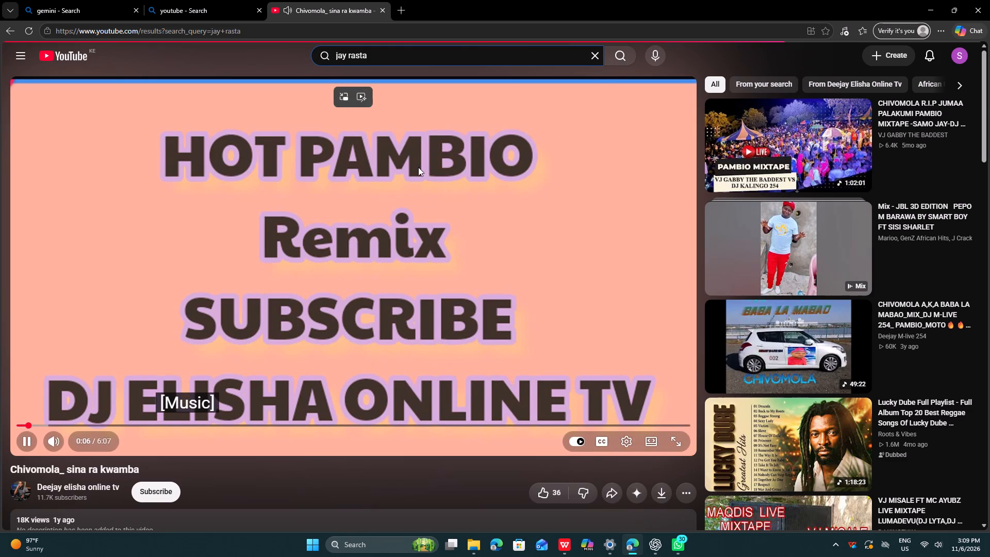
Open the playlist BEST OF ZIMAMOTO AND JAY RASTA from the results and skip slightly ahead in Toto la kizungu.
scroll(417, 170, down, 8)
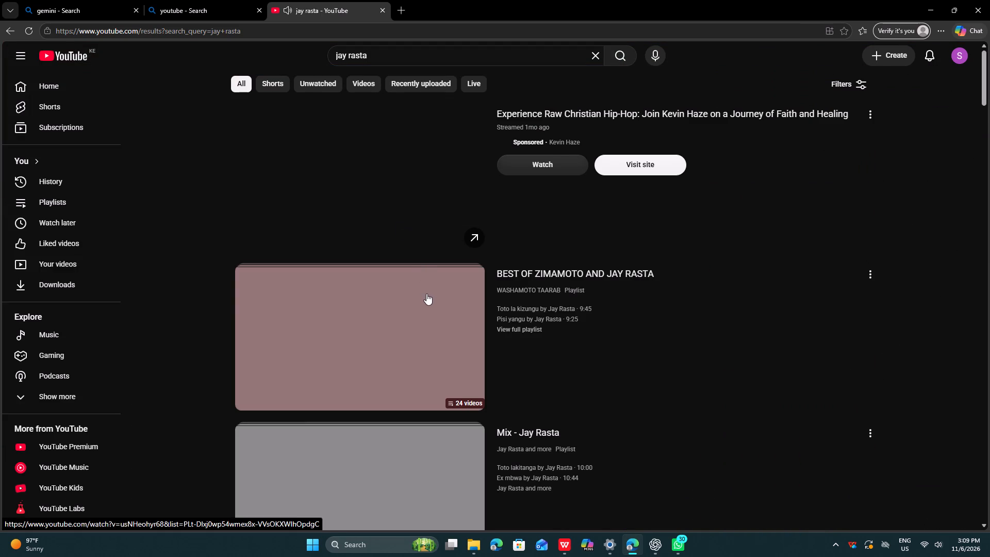
scroll(429, 314, down, 2)
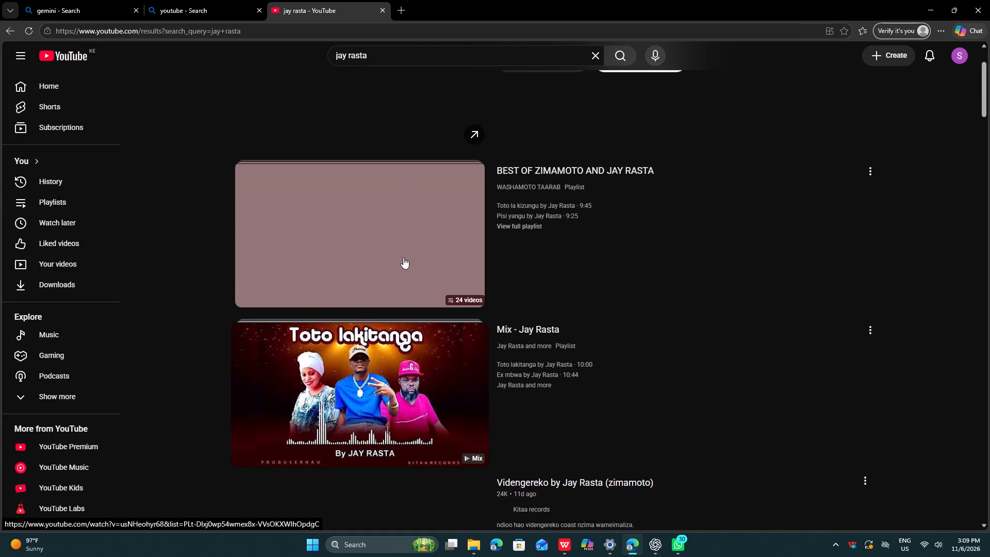
click(402, 255)
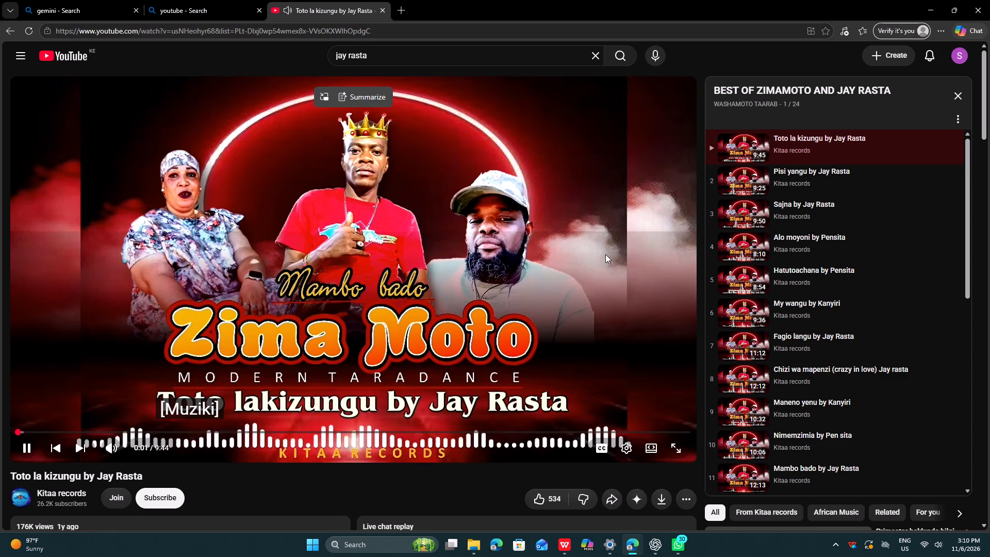
scroll(618, 383, down, 5)
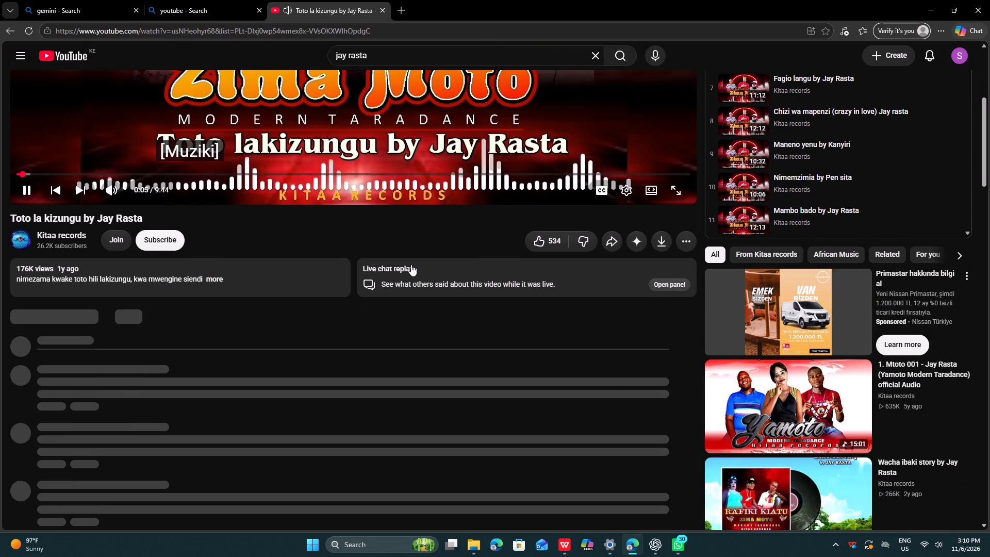
scroll(411, 265, up, 3)
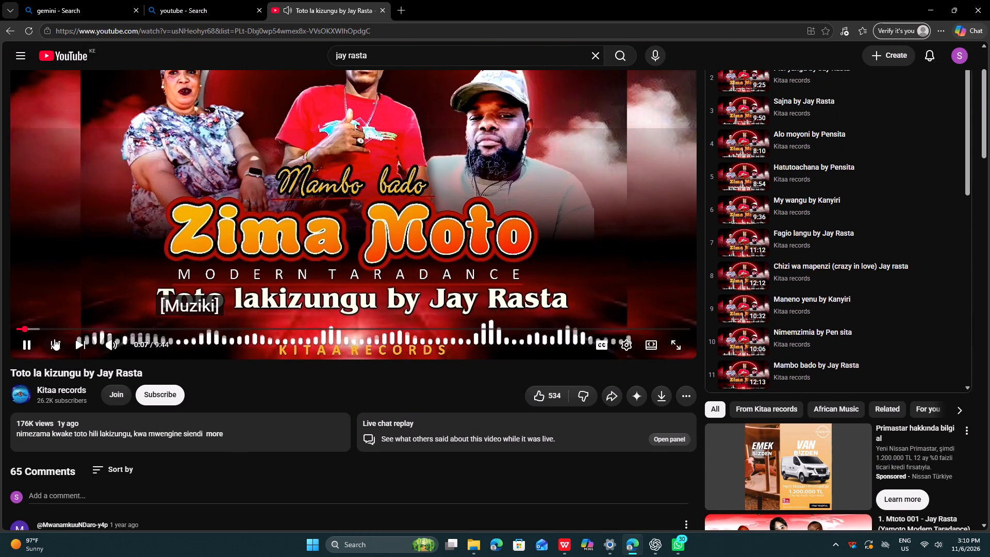
click(38, 327)
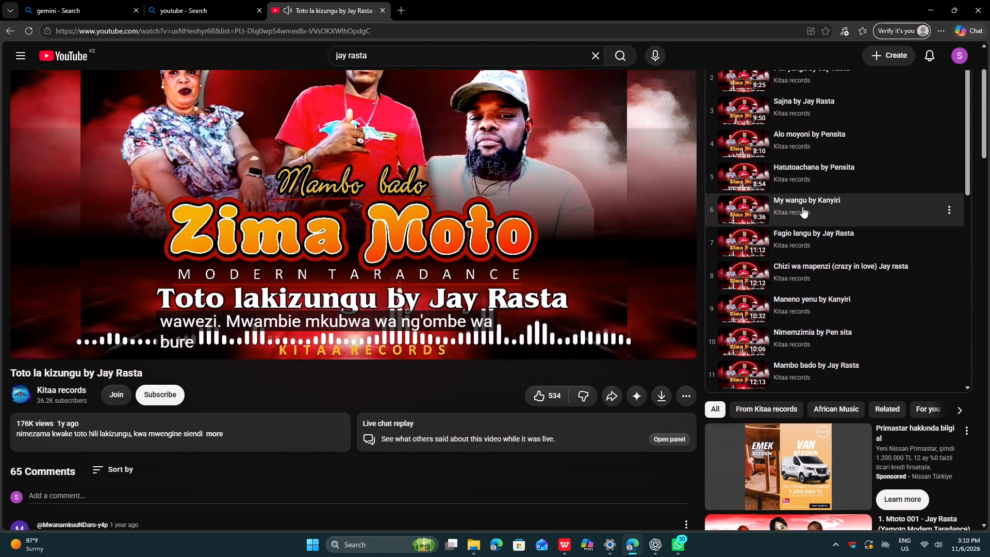
scroll(796, 177, up, 2)
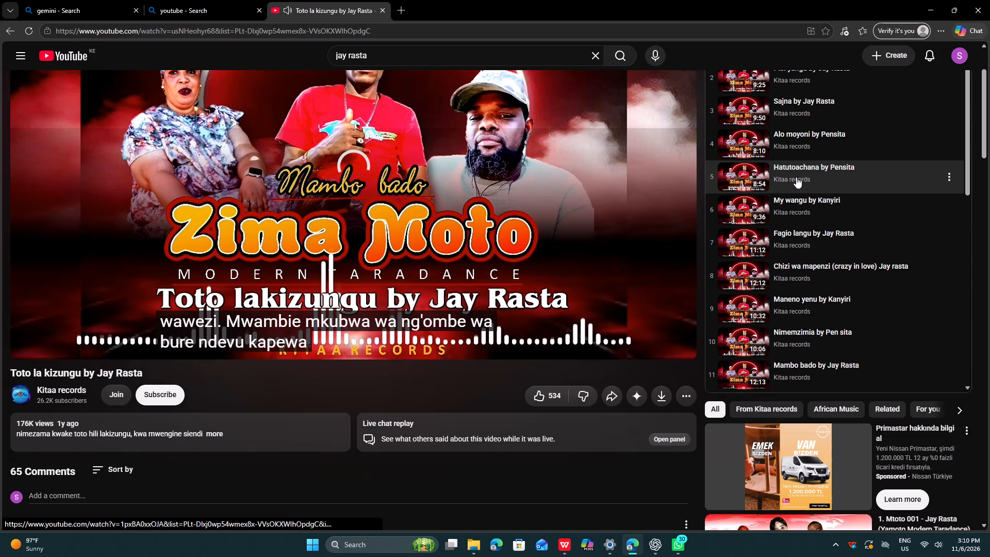
scroll(780, 135, up, 1)
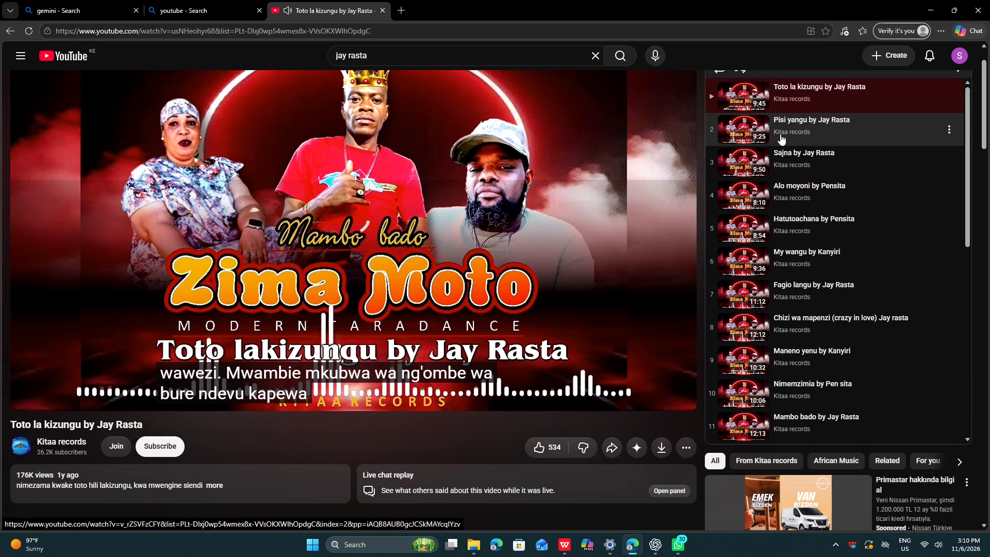
scroll(780, 134, down, 3)
click(780, 134)
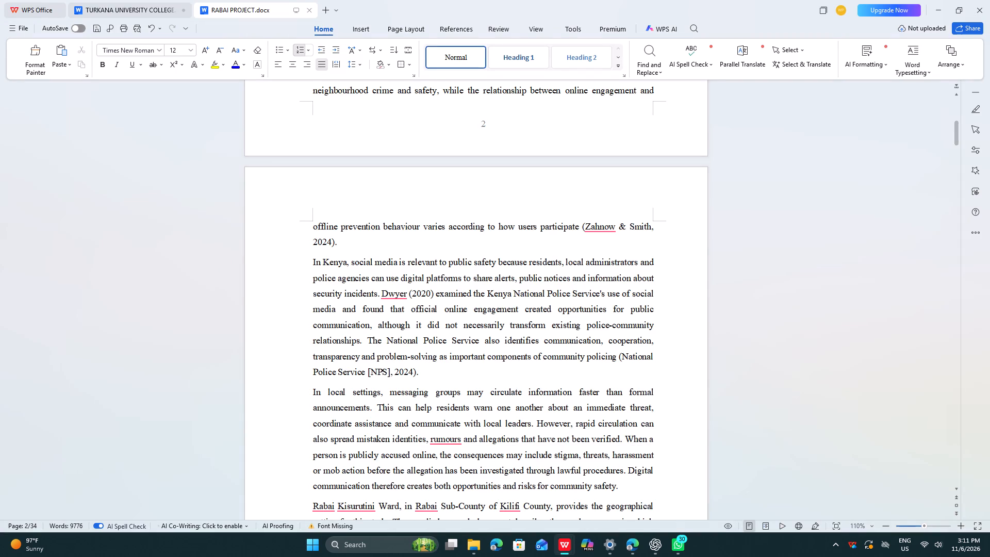
scroll(359, 332, up, 3)
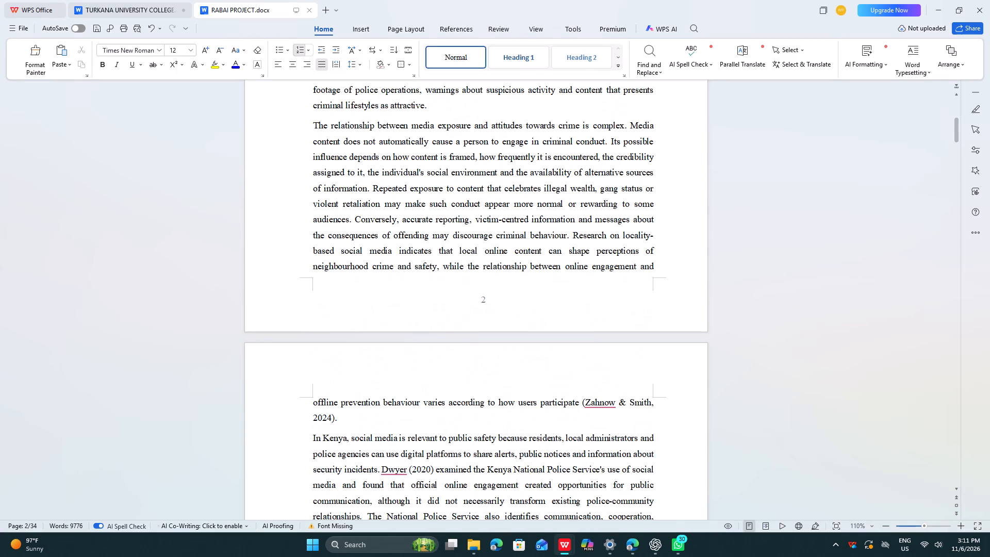
scroll(297, 301, up, 9)
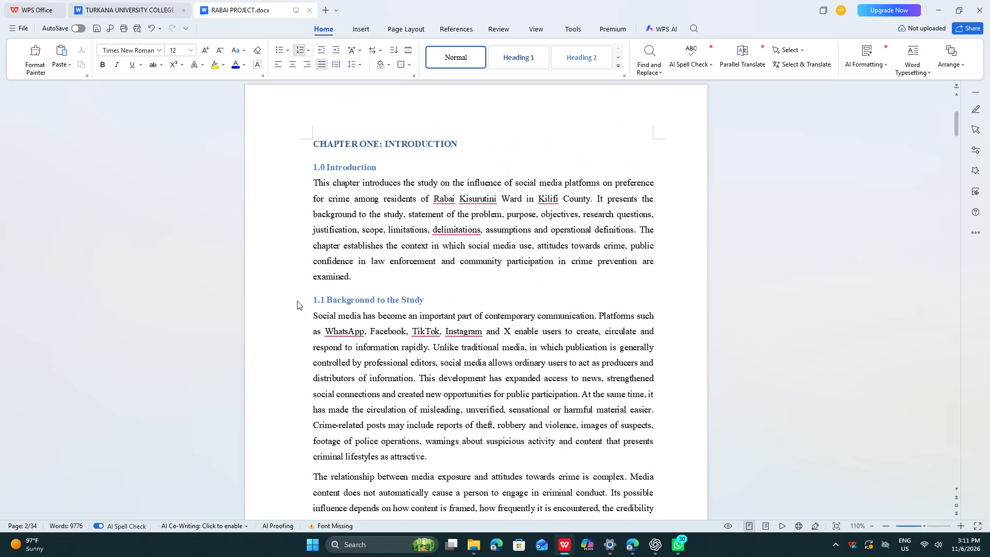
scroll(374, 292, down, 3)
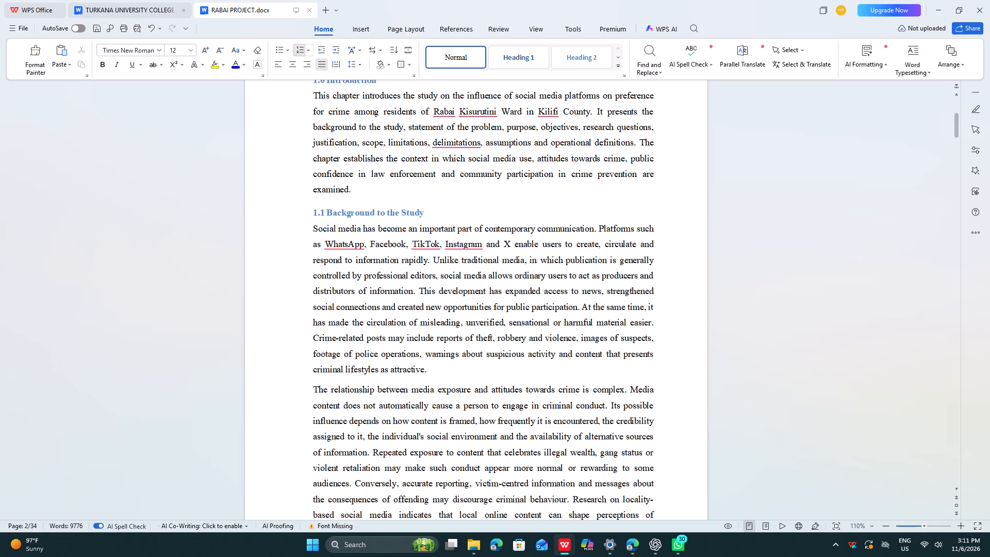
drag(312, 231, 610, 392)
scroll(612, 392, down, 8)
drag(610, 392, 607, 449)
scroll(609, 421, down, 7)
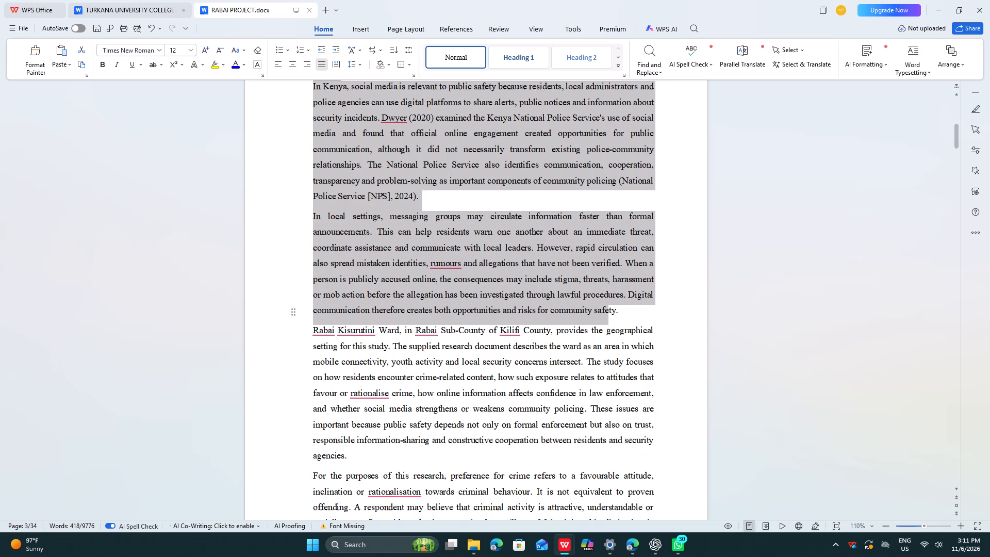
drag(607, 449, 617, 412)
scroll(611, 437, down, 6)
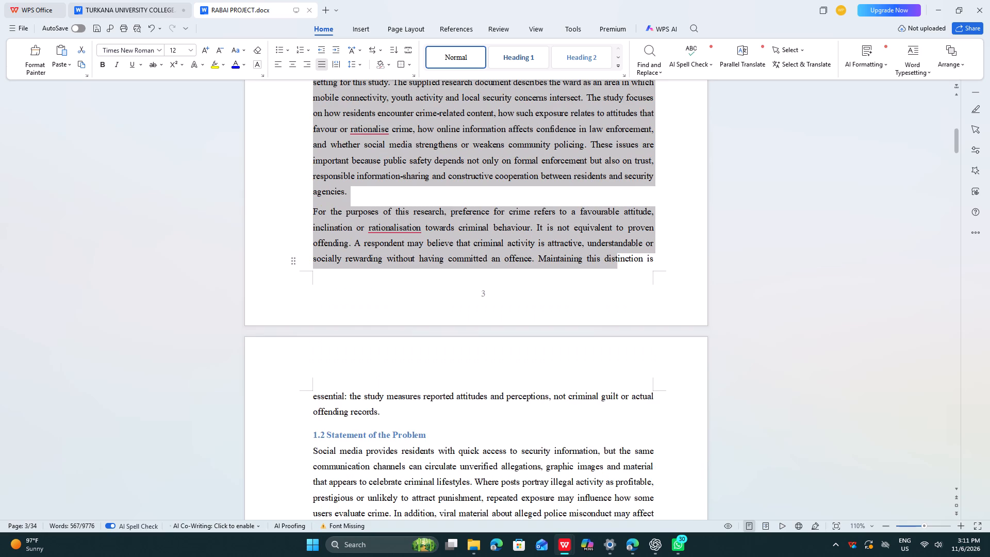
drag(617, 412, 605, 418)
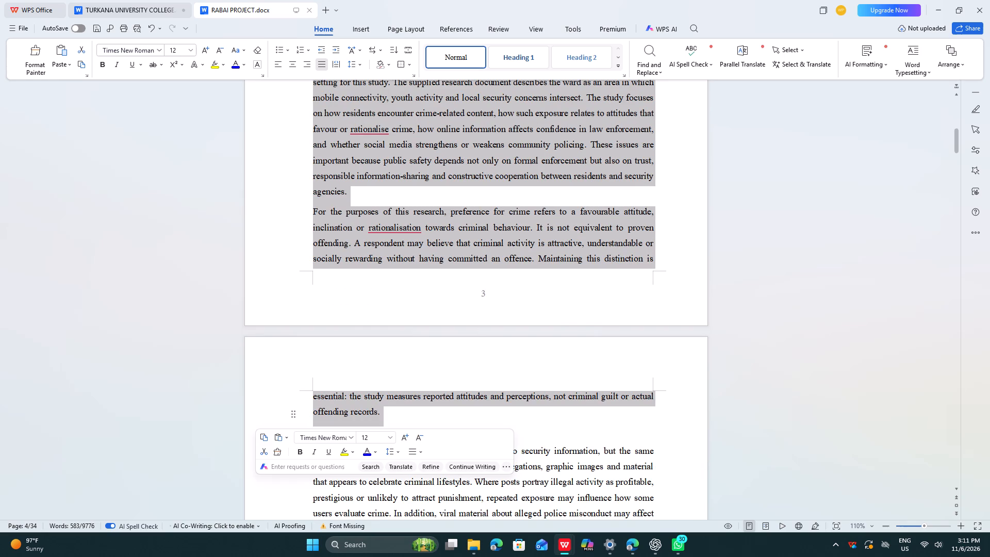
key(BackSpace)
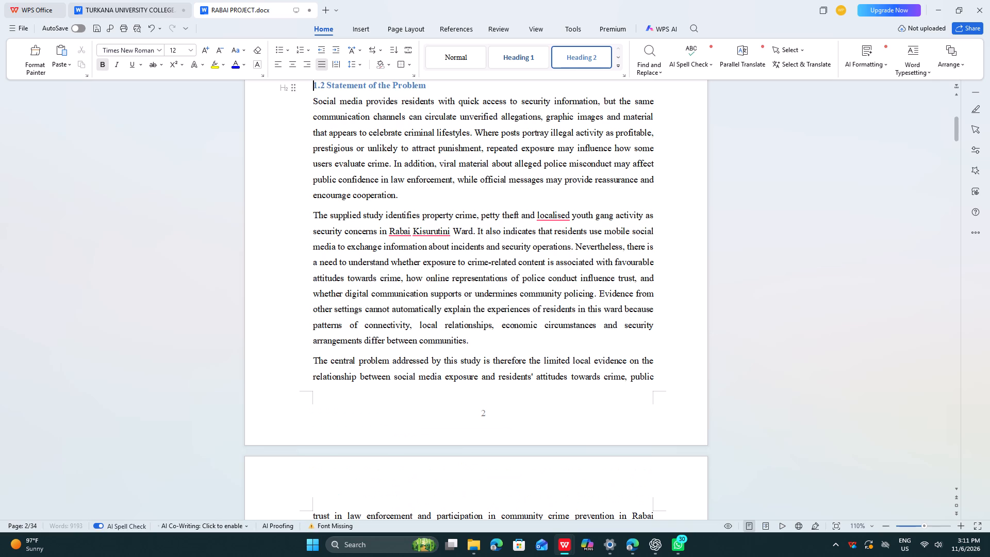
Insert a run of blank lines between the 1.1 Background to the Study and 1.2 Statement of the Problem headings.
scroll(605, 418, up, 6)
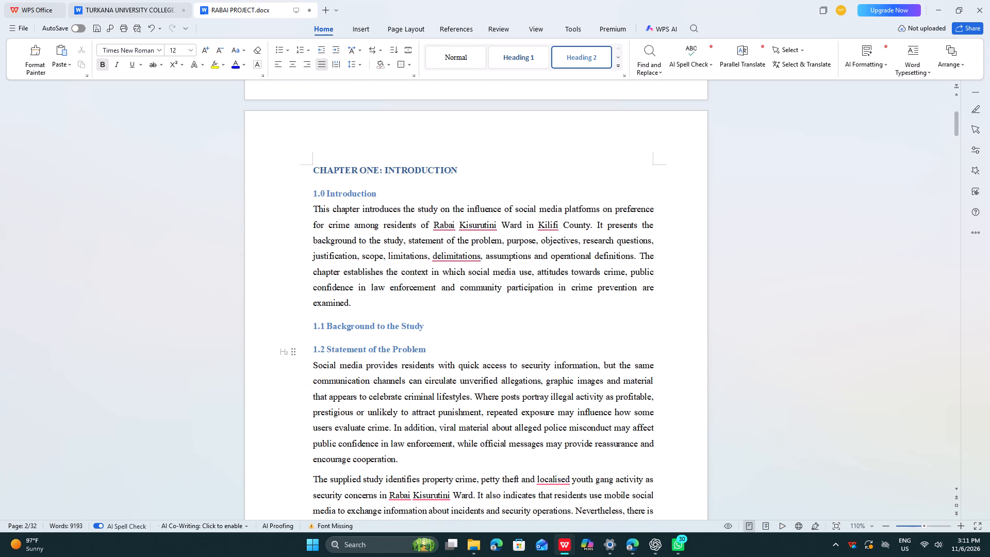
click(436, 320)
key(Return)
key(Return)
key(Return)
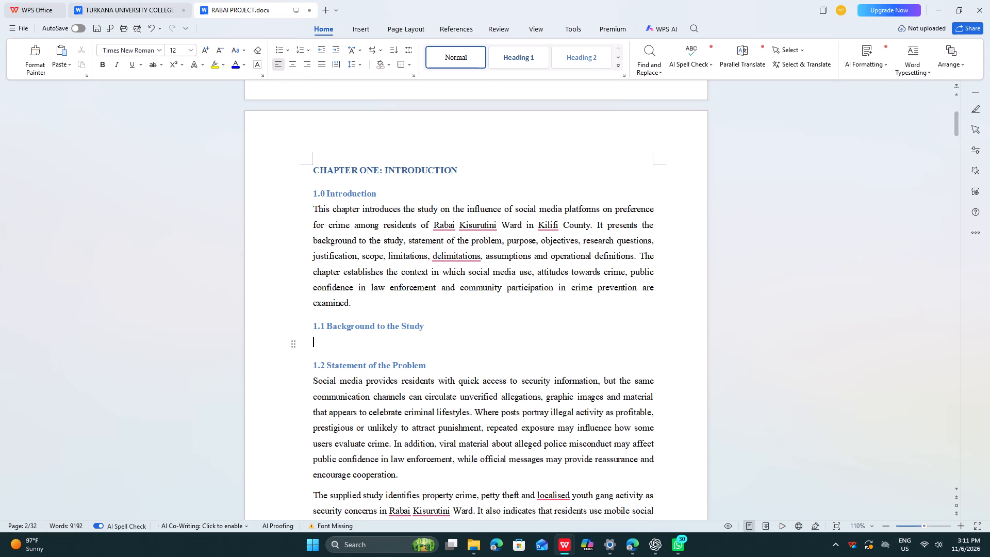
key(Return)
key(Return)
key(Return)
key(Return)
key(Return)
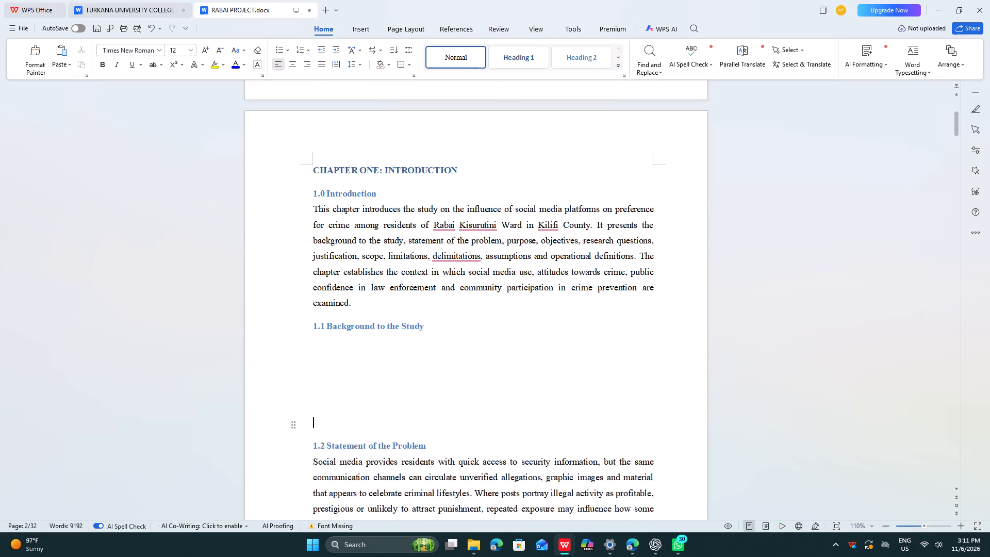
key(Return)
key(Return)
key(Return)
key(Return)
key(Return)
key(Return)
key(Return)
key(Return)
key(Return)
key(Return)
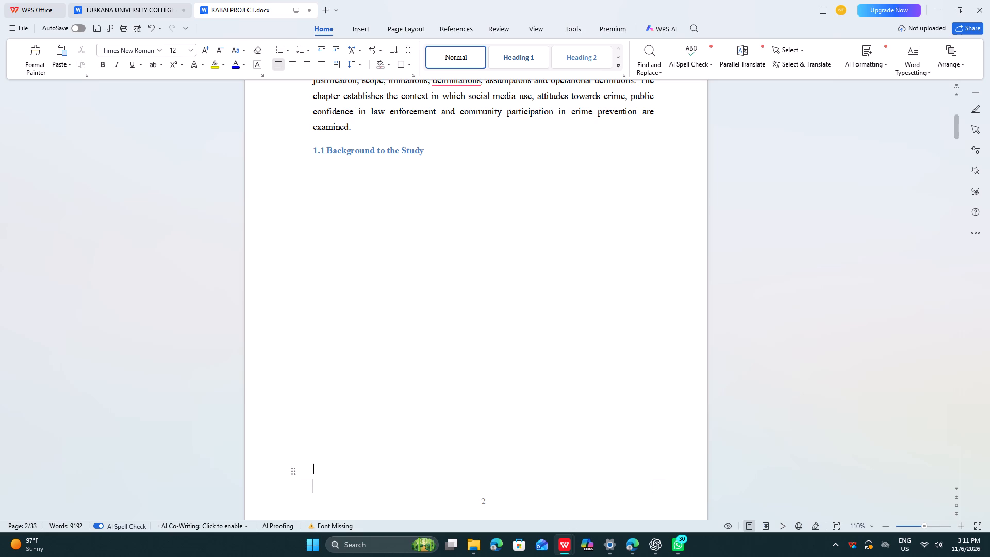
Paste the copied expanded background text into the blank space under the 1.1 Background to the Study heading.
right_click(324, 207)
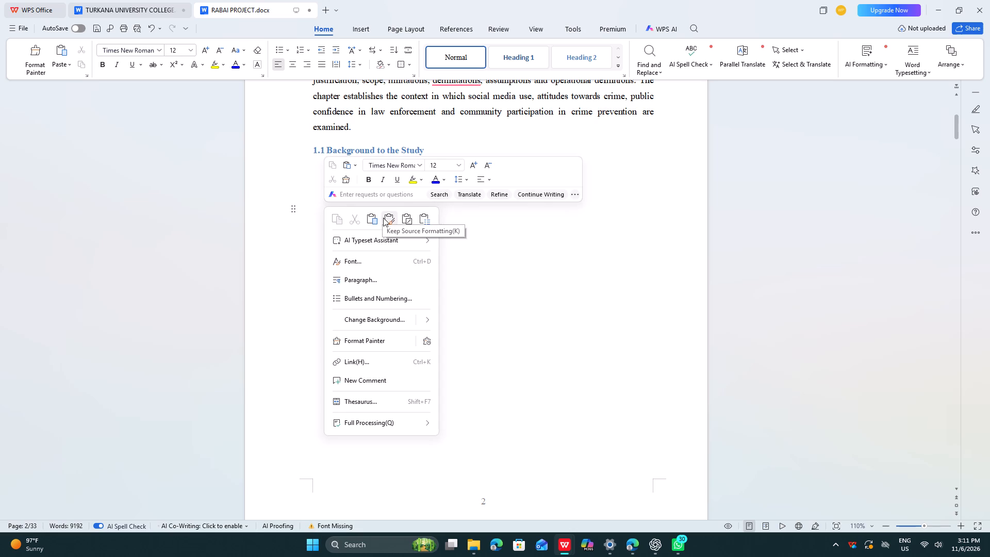
click(377, 220)
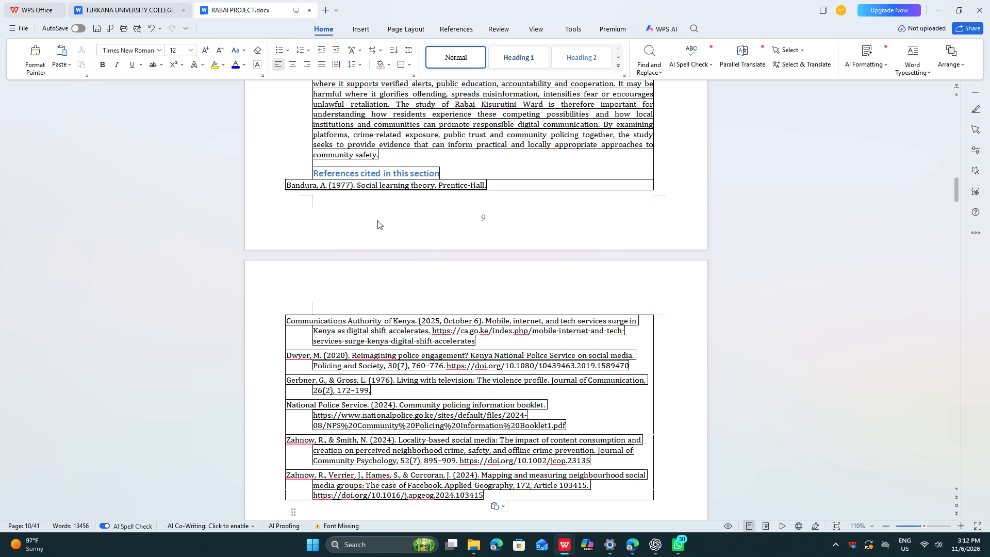
Review the formatting of the pasted background section from its reference list back to the 1.1 heading.
scroll(379, 236, up, 14)
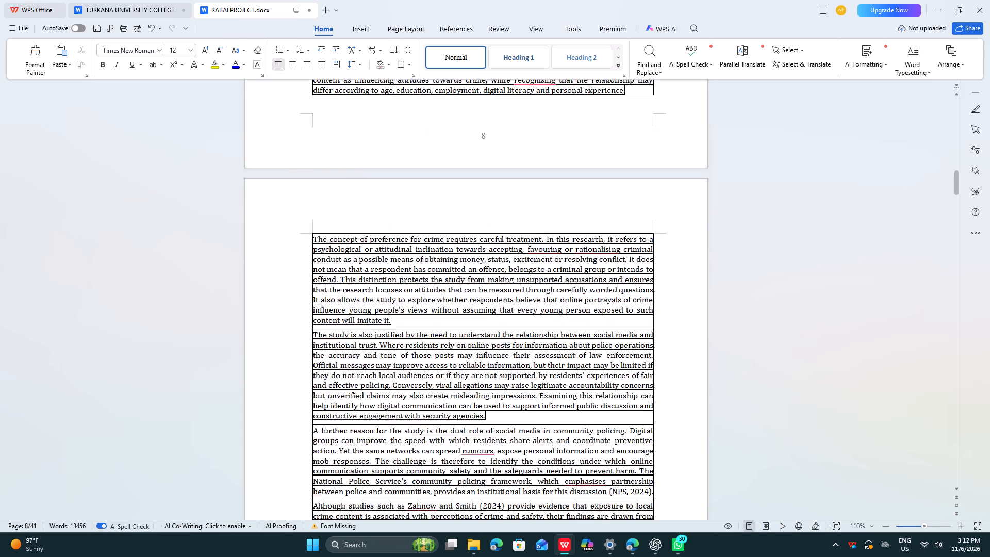
scroll(379, 236, up, 15)
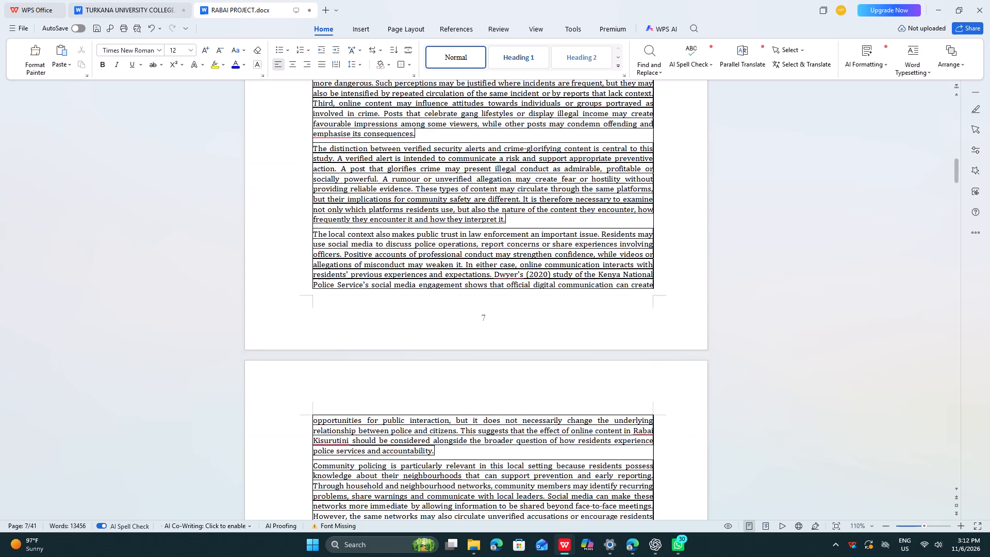
scroll(379, 236, up, 15)
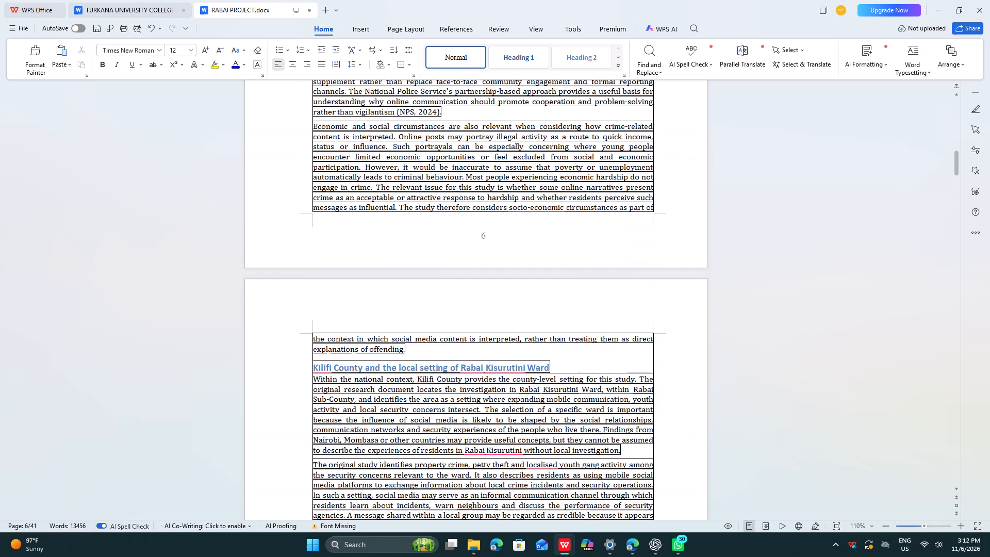
scroll(379, 236, up, 16)
scroll(379, 236, up, 5)
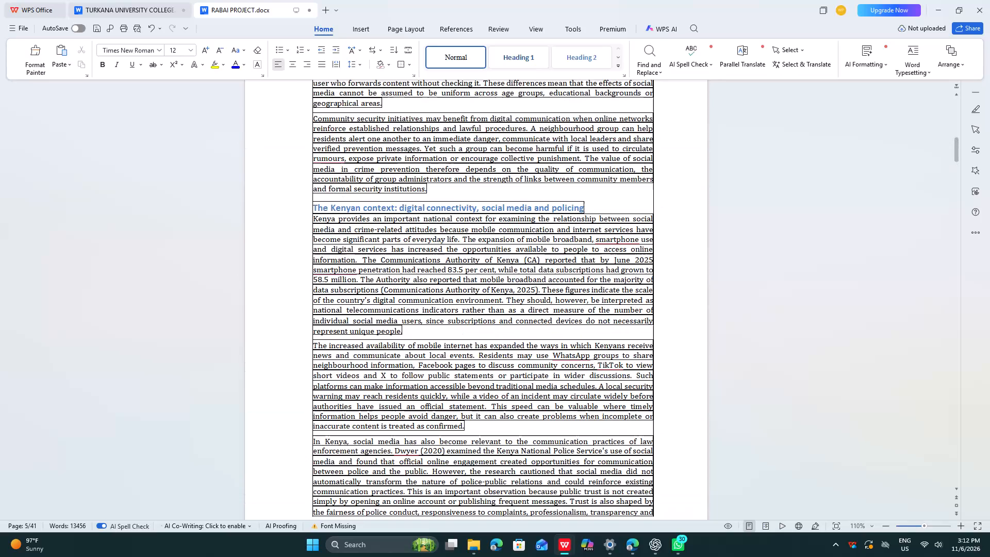
scroll(379, 236, up, 8)
scroll(379, 236, up, 13)
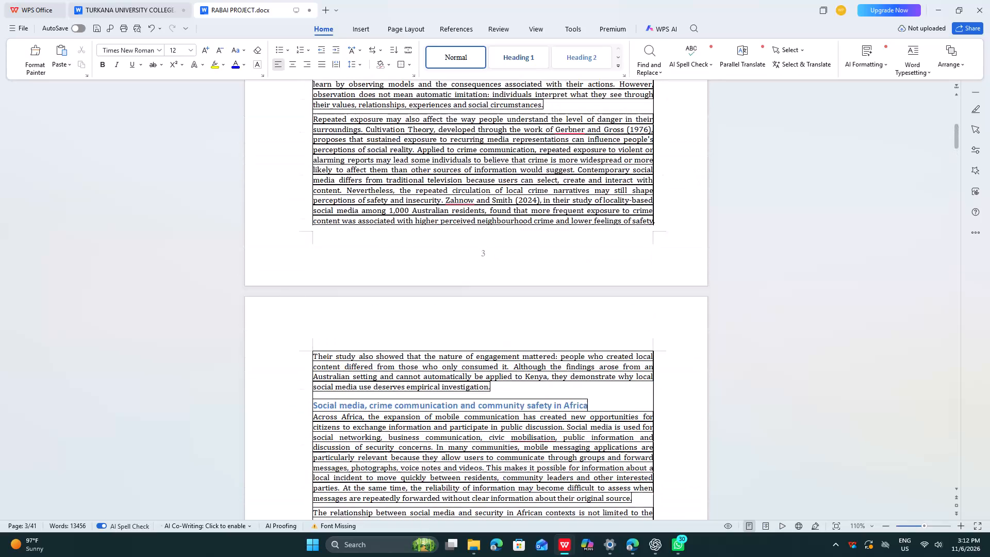
scroll(379, 236, up, 18)
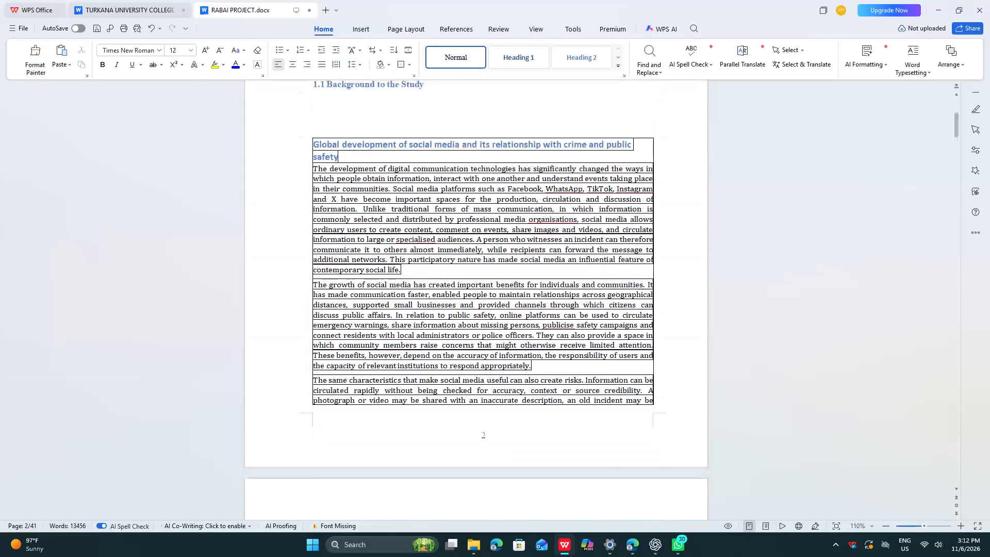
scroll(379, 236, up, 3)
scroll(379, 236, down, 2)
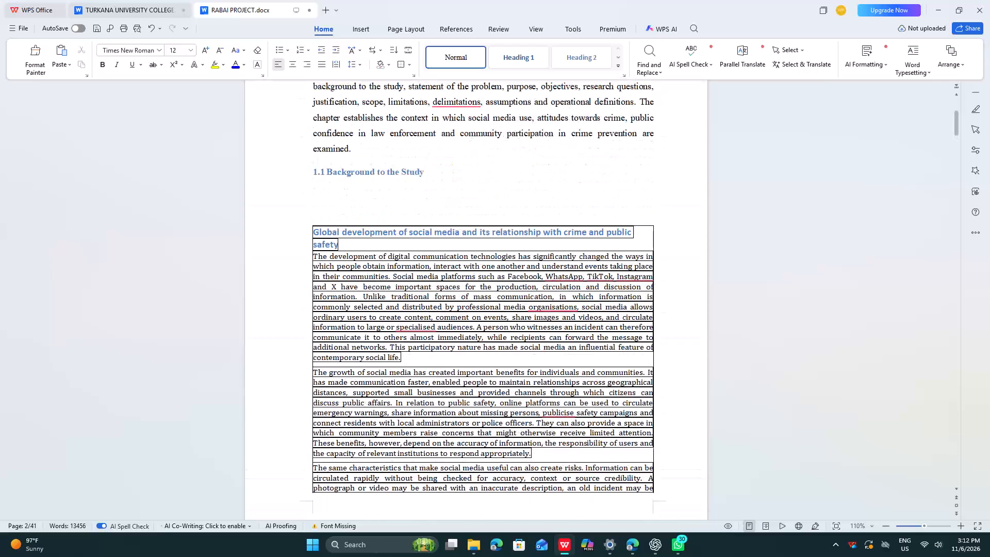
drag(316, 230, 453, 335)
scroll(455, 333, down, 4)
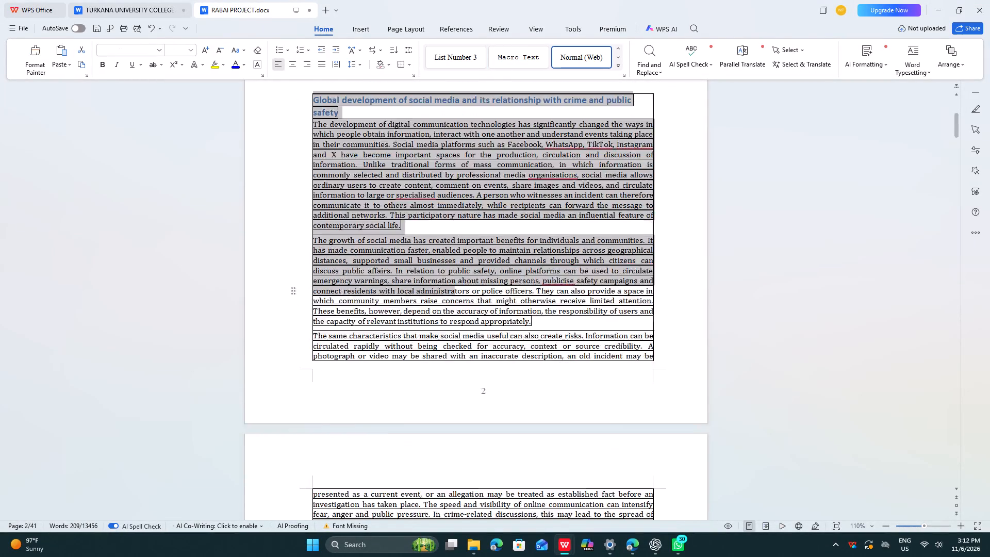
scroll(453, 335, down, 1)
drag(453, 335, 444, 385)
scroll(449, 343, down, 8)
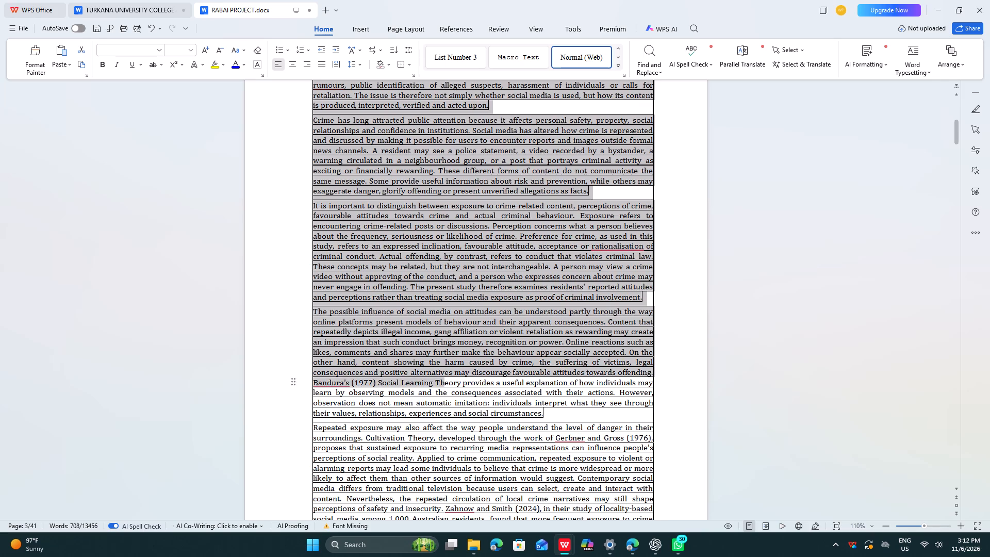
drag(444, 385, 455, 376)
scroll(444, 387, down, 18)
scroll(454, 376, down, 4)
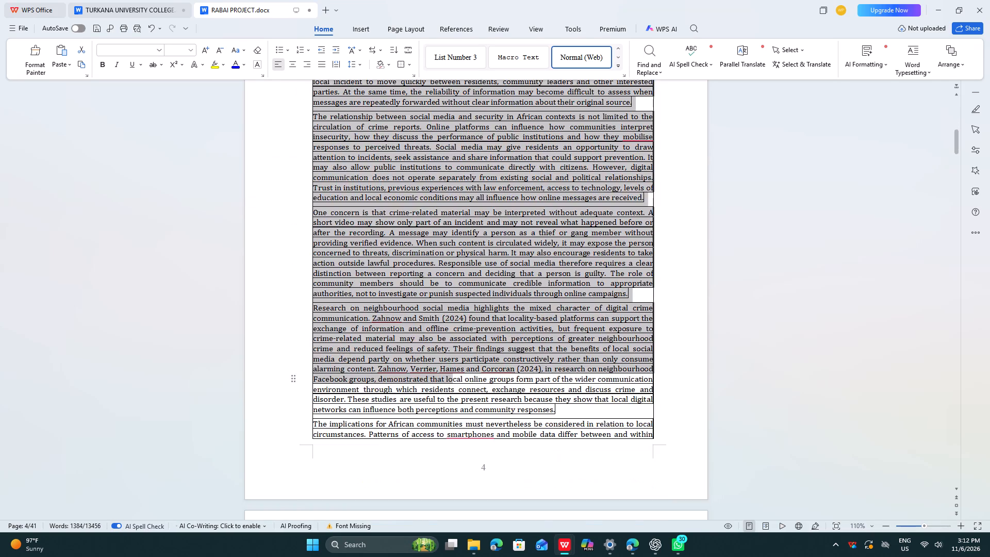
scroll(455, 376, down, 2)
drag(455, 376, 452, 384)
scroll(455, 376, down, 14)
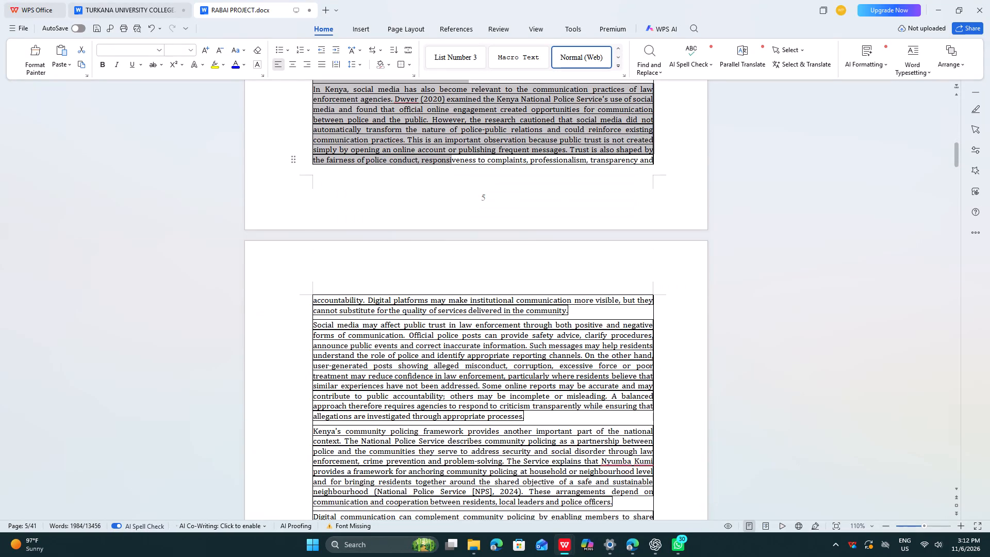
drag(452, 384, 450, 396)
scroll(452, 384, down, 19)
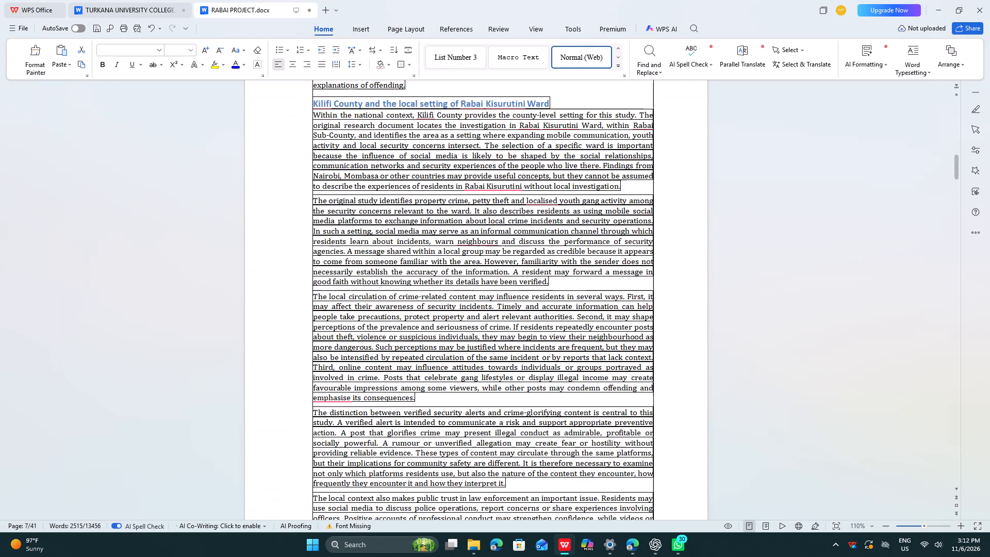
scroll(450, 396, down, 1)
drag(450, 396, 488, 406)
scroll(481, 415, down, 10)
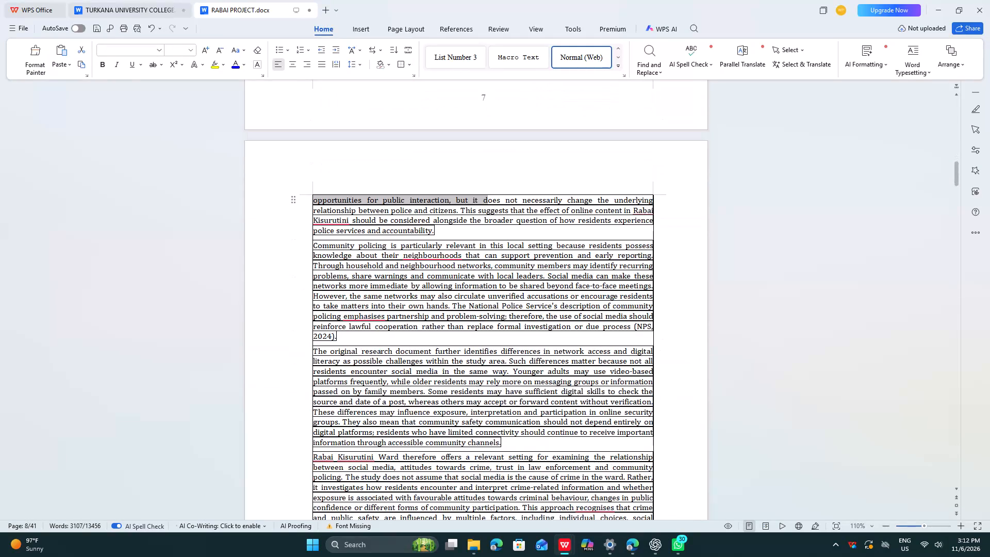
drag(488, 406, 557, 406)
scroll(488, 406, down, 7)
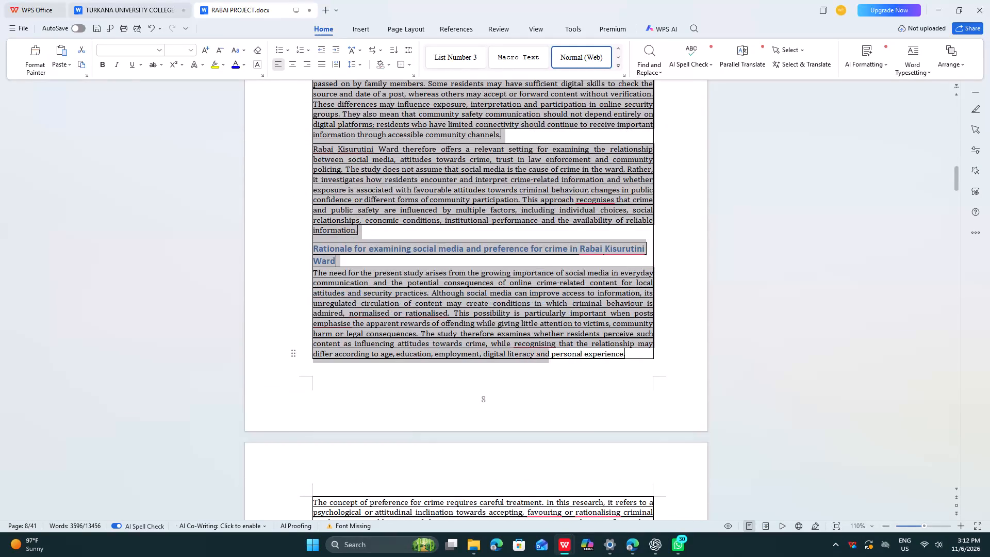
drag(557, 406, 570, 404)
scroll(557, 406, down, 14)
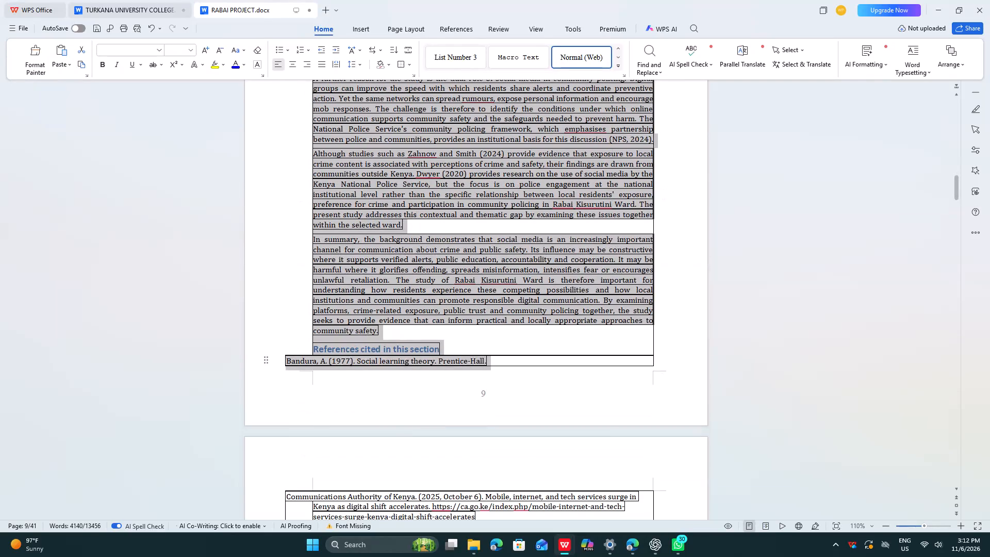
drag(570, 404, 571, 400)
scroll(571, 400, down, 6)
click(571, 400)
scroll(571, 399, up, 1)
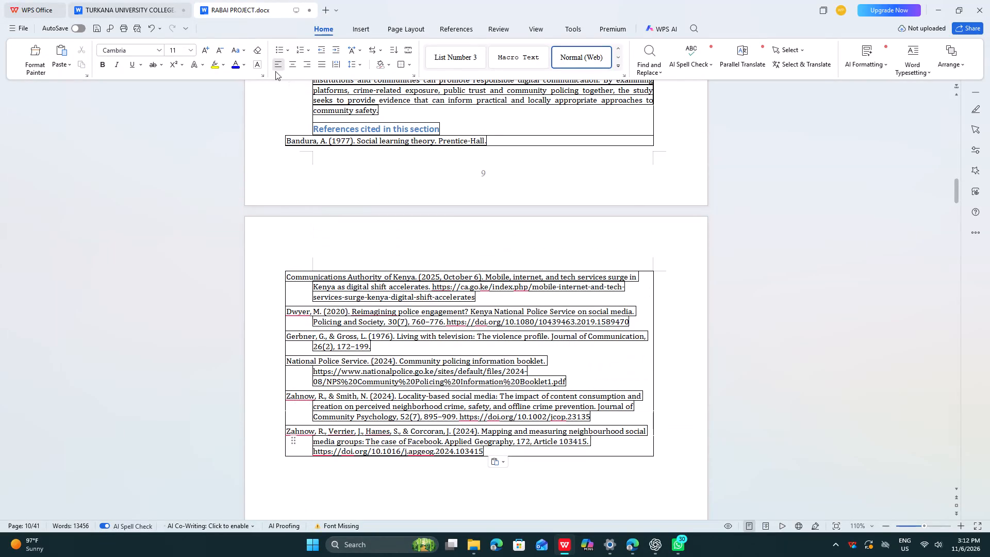
Undo the background paste, the inserted blank lines and the deletion, back to the original section 1.1 paragraphs.
click(152, 30)
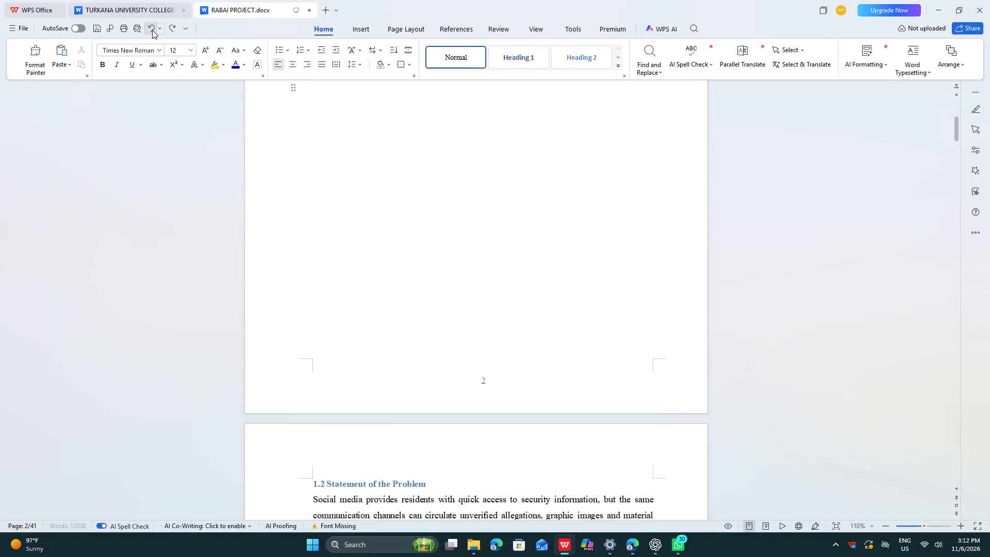
click(152, 30)
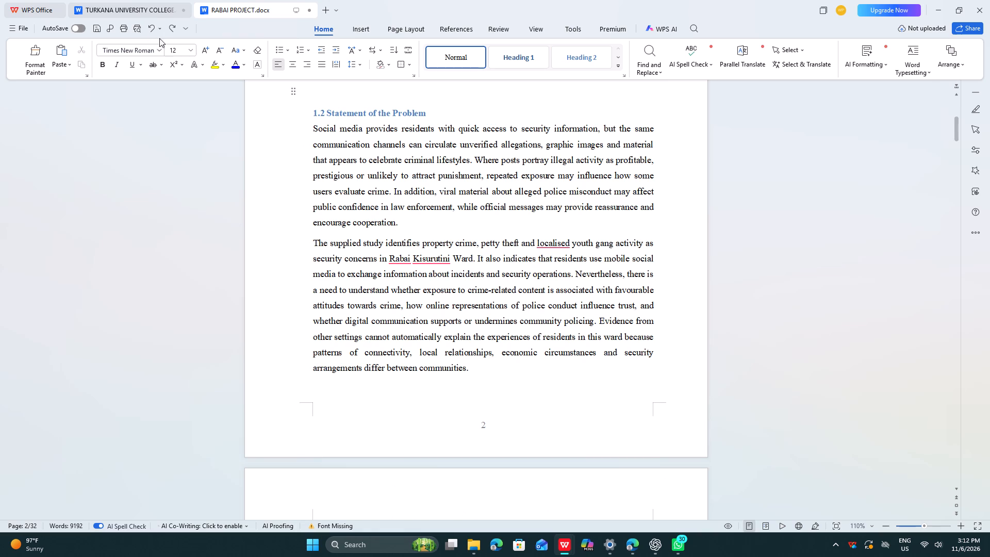
click(145, 27)
click(145, 27)
click(145, 27)
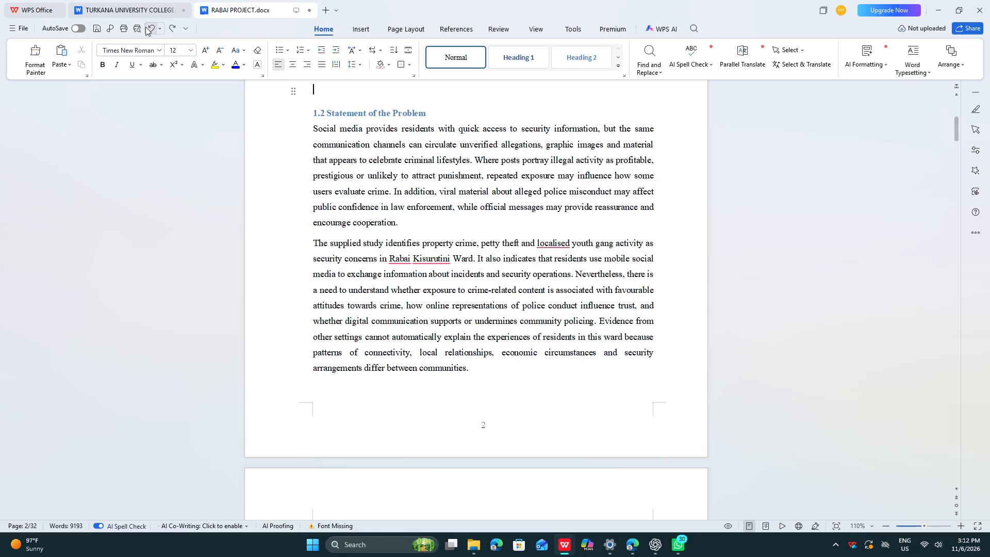
click(145, 27)
click(145, 27)
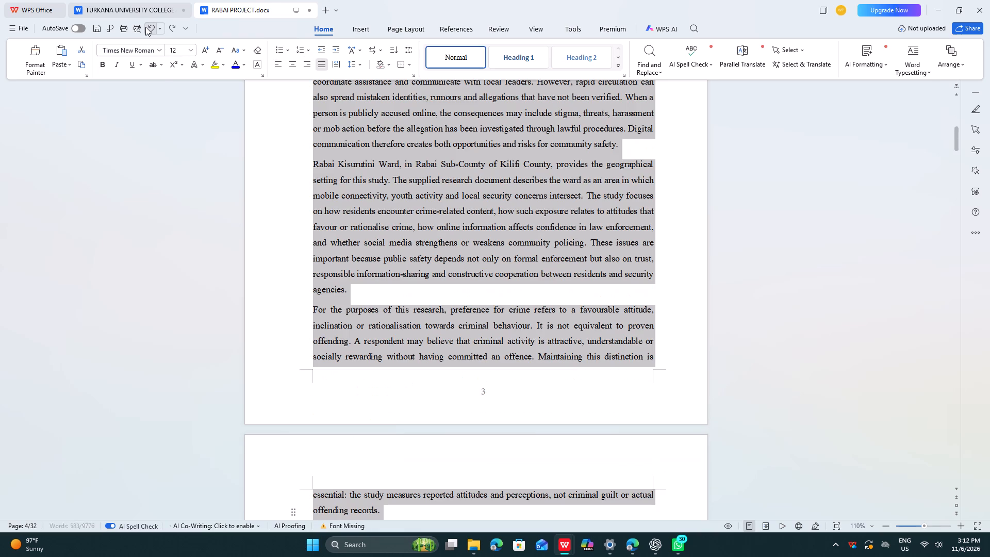
click(246, 187)
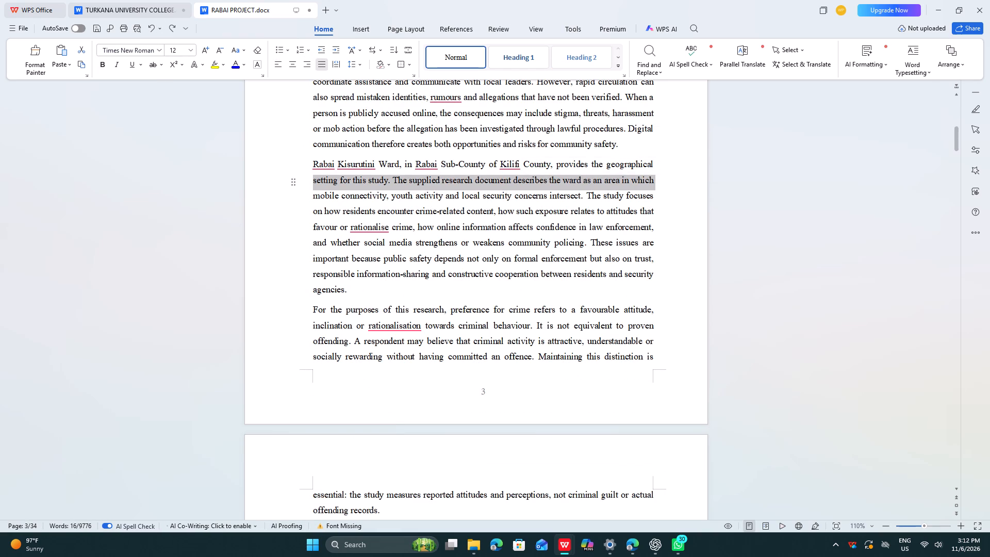
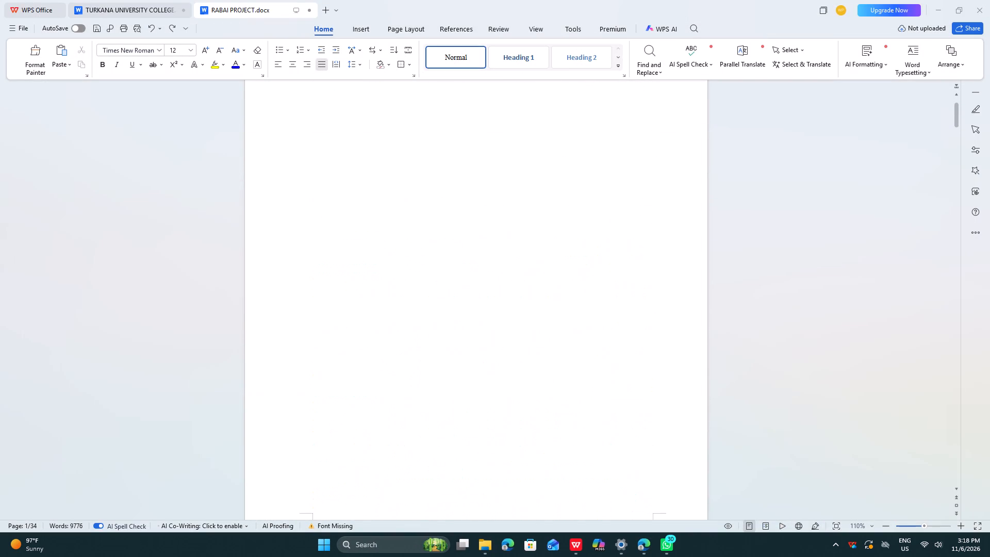
scroll(482, 313, up, 10)
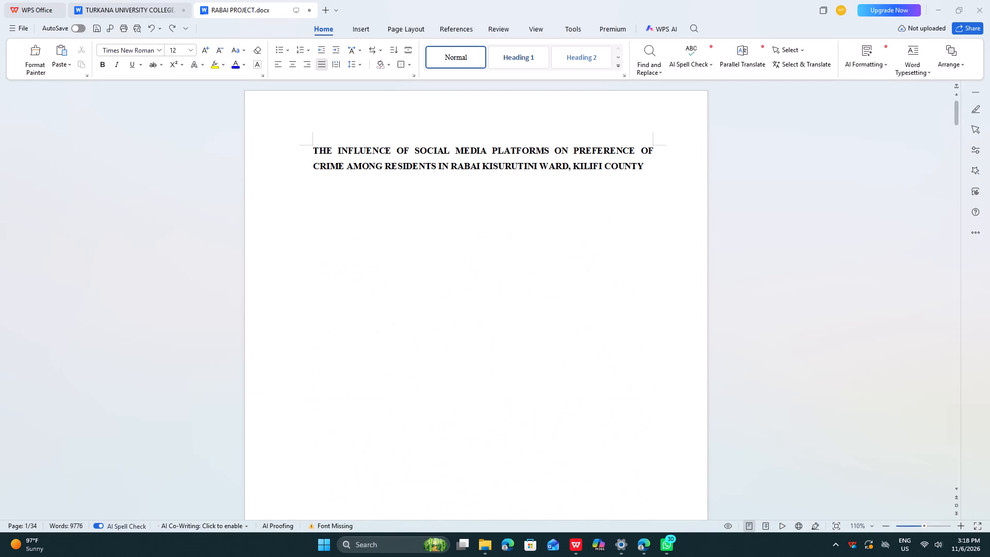
scroll(349, 196, down, 18)
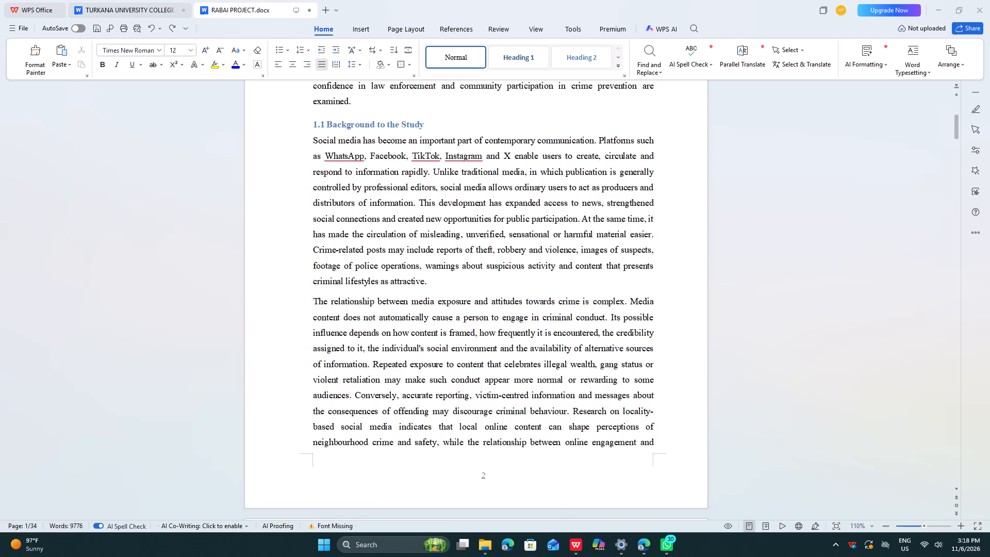
scroll(349, 196, down, 18)
scroll(349, 196, down, 6)
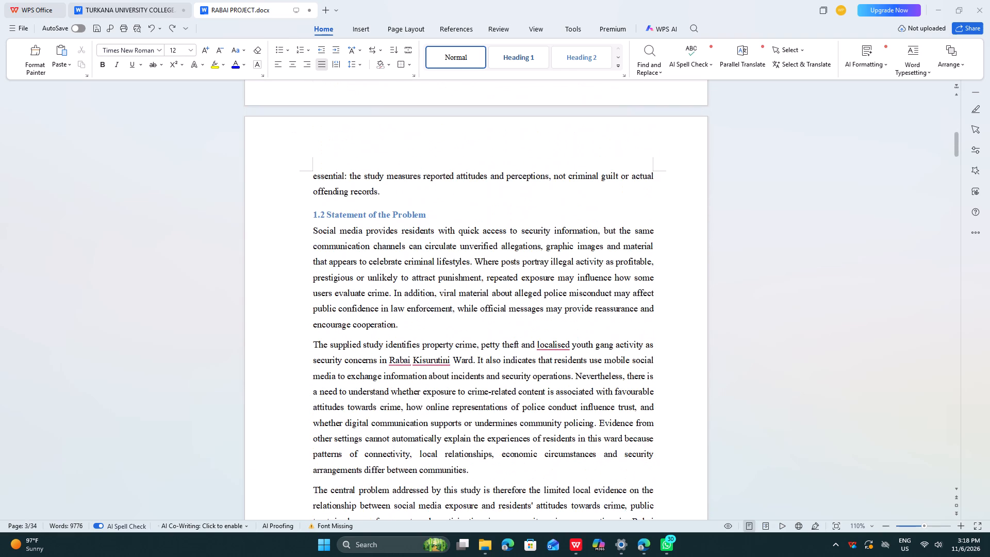
In File Explorer, look through the recent files and browse the C: drive to the Student user's Documents folder.
click(477, 540)
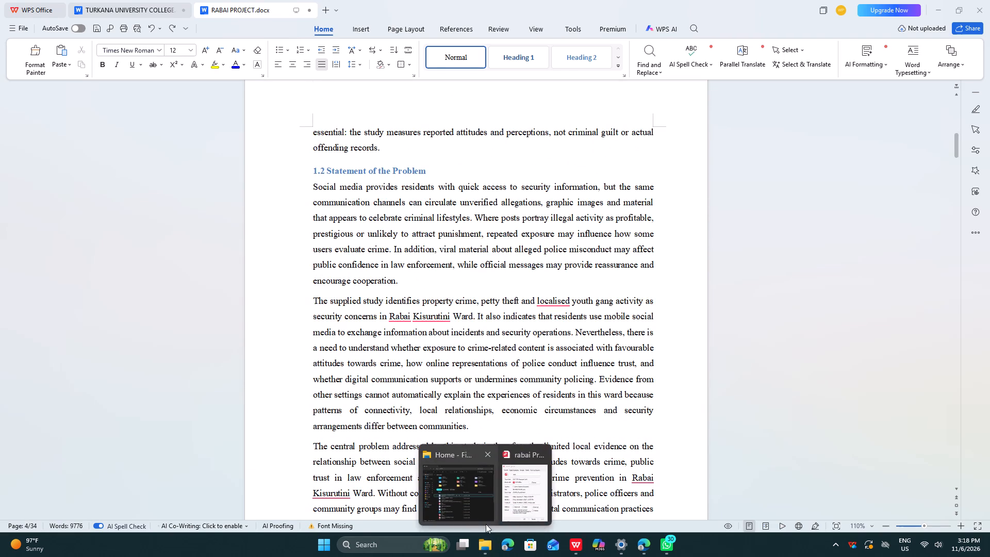
click(476, 511)
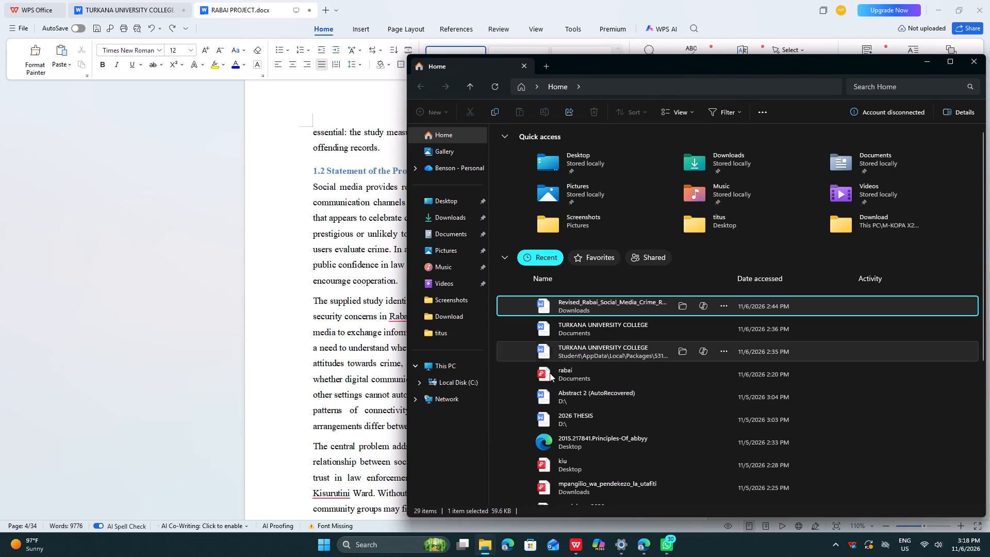
scroll(576, 397, down, 7)
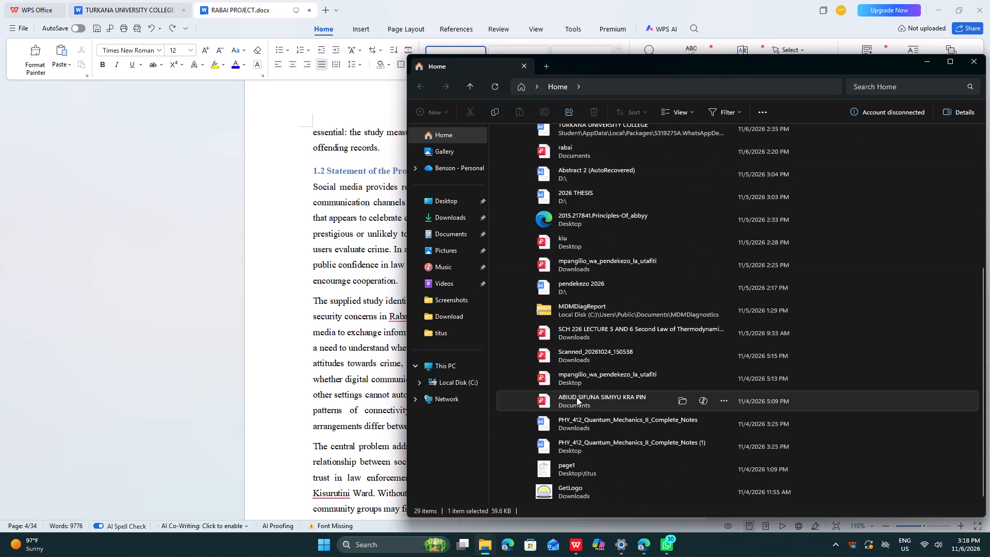
scroll(576, 397, down, 7)
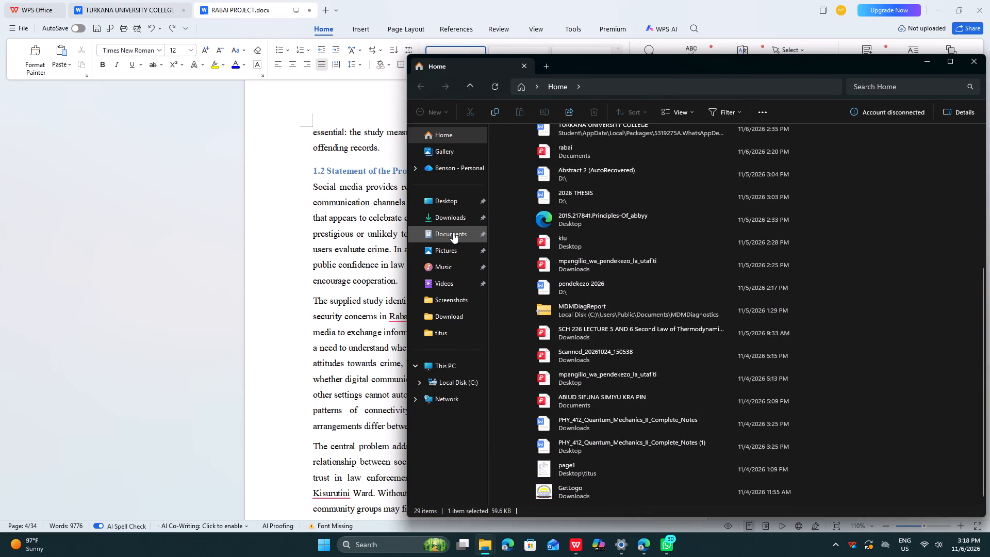
click(449, 371)
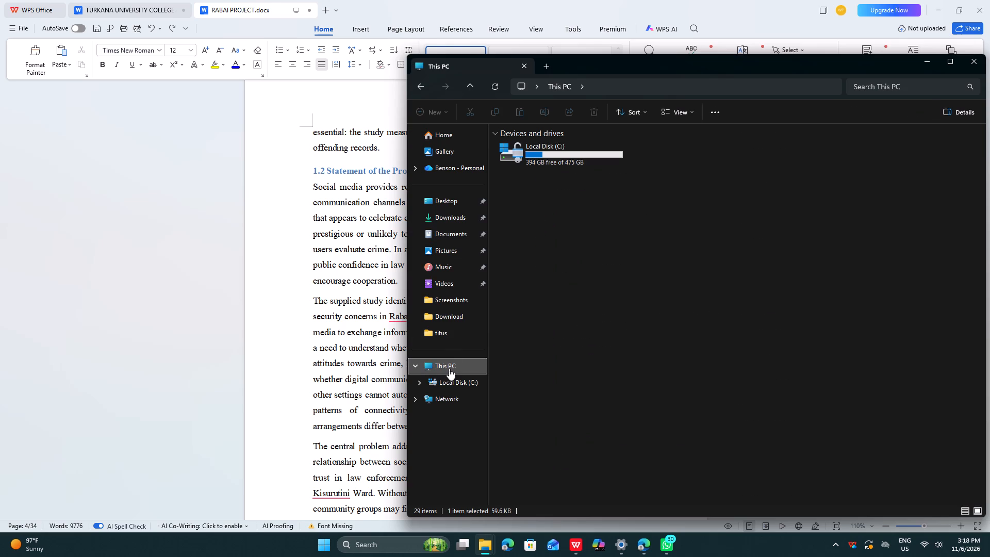
double_click(554, 159)
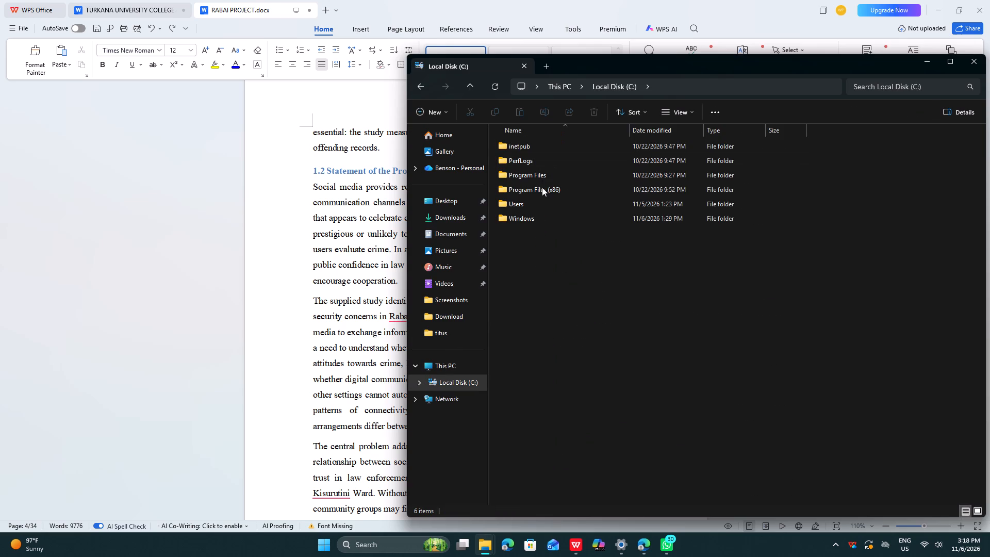
double_click(539, 202)
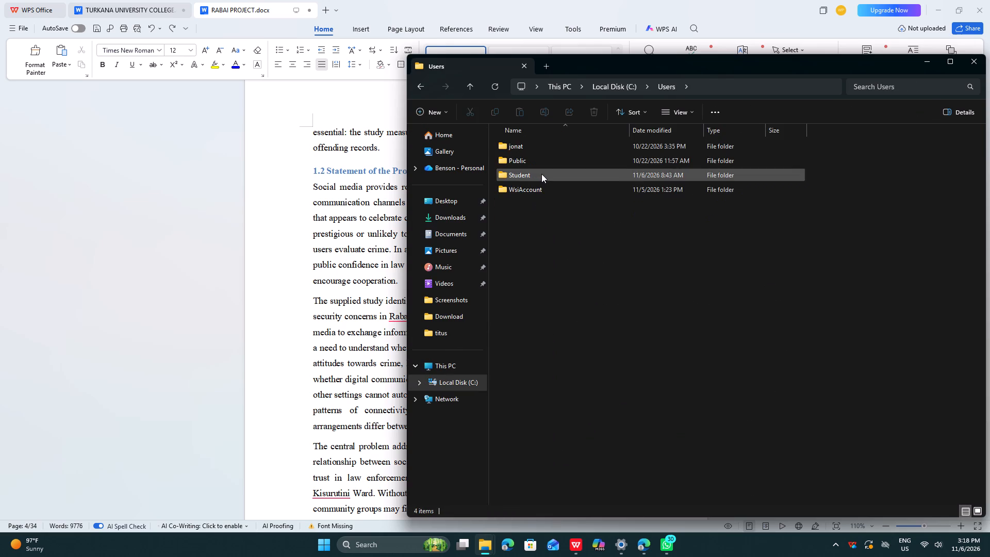
double_click(541, 174)
double_click(541, 174)
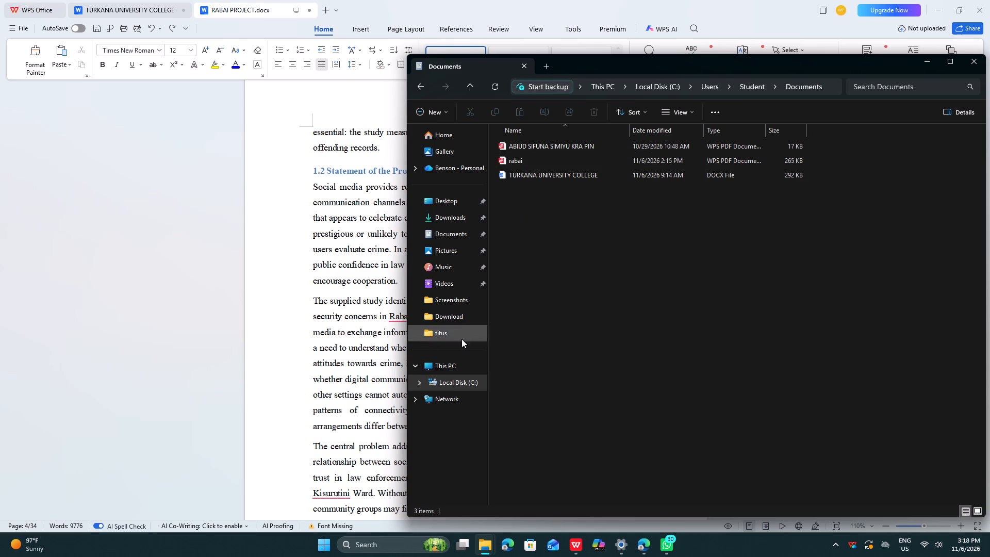
Look through the Student user's Downloads folder and check its Documents folder again, ending back in the Student folder.
click(461, 364)
double_click(566, 156)
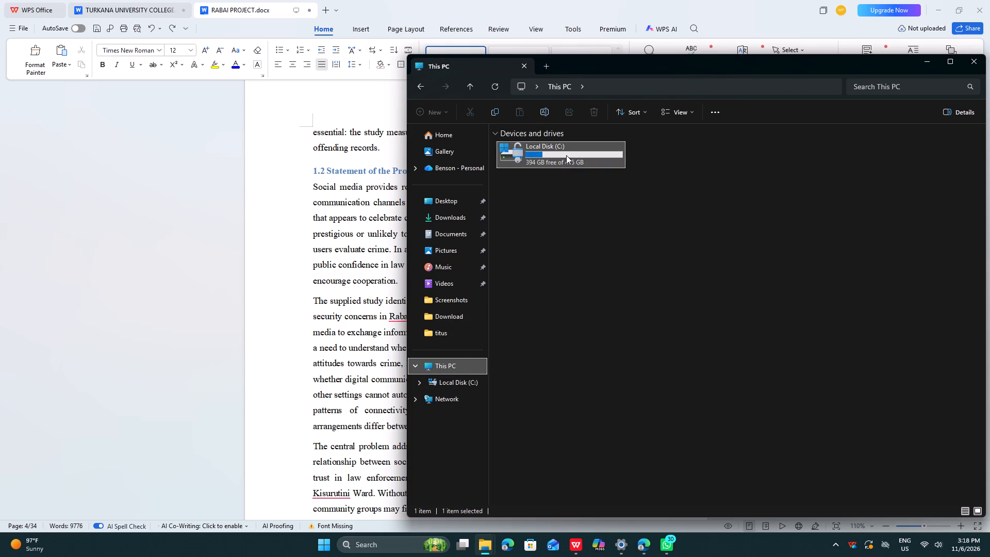
double_click(556, 200)
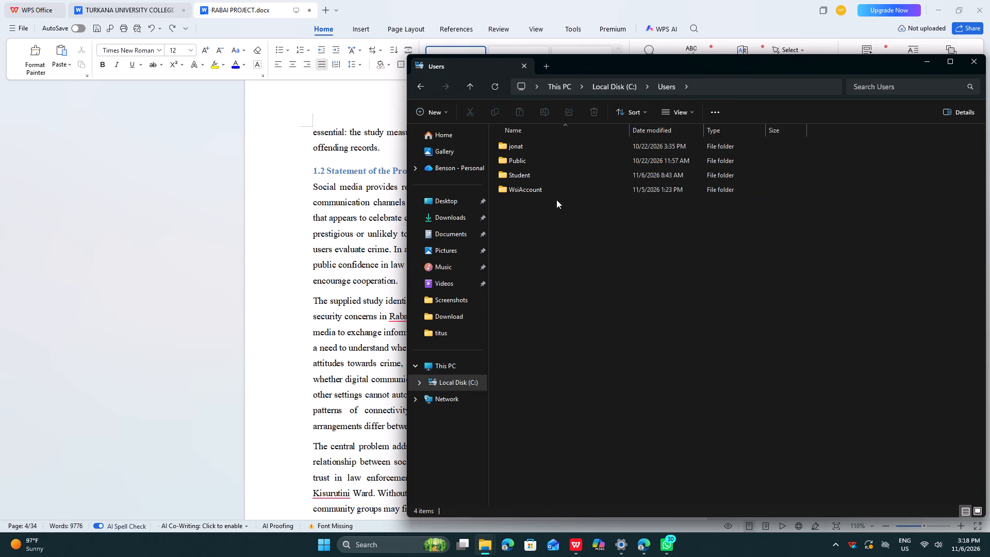
click(547, 177)
click(547, 177)
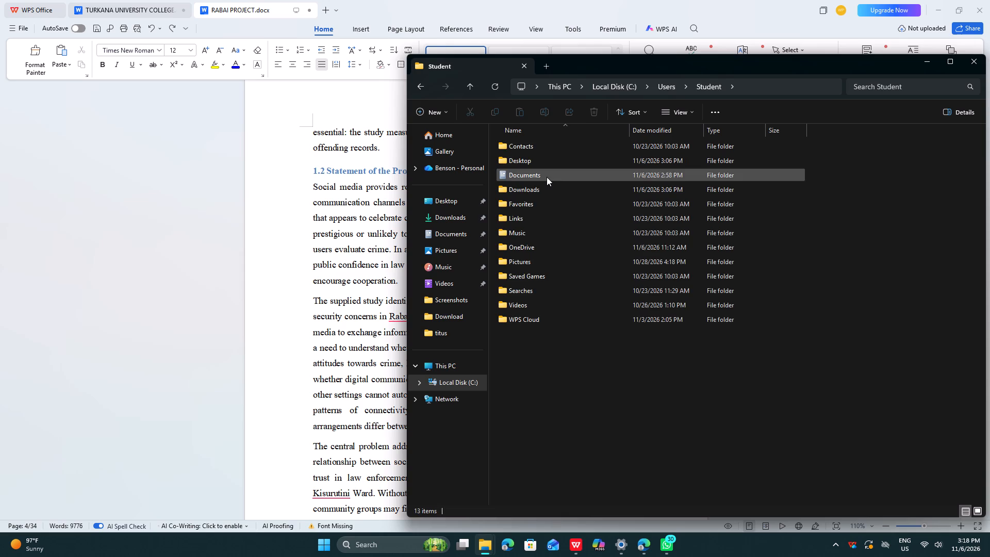
double_click(548, 186)
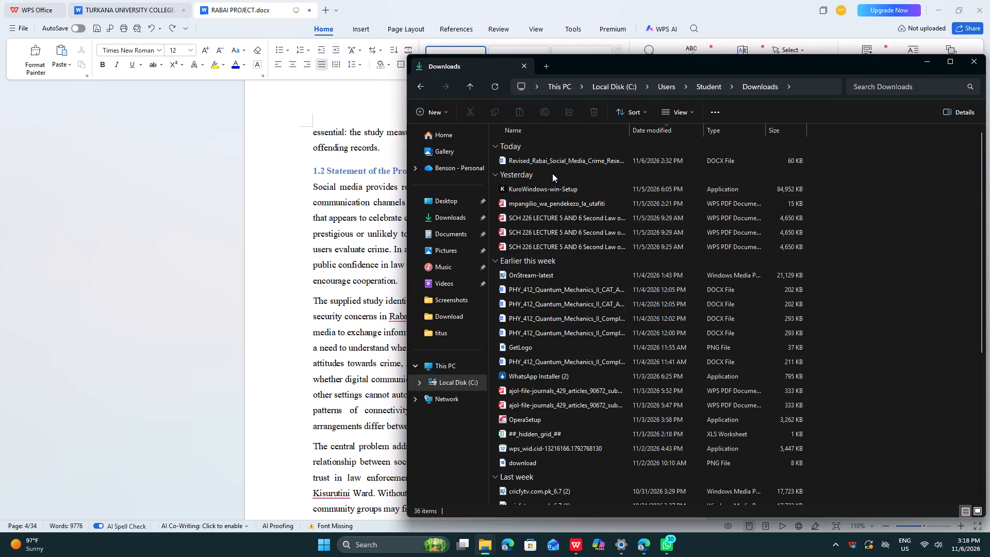
scroll(567, 238, down, 7)
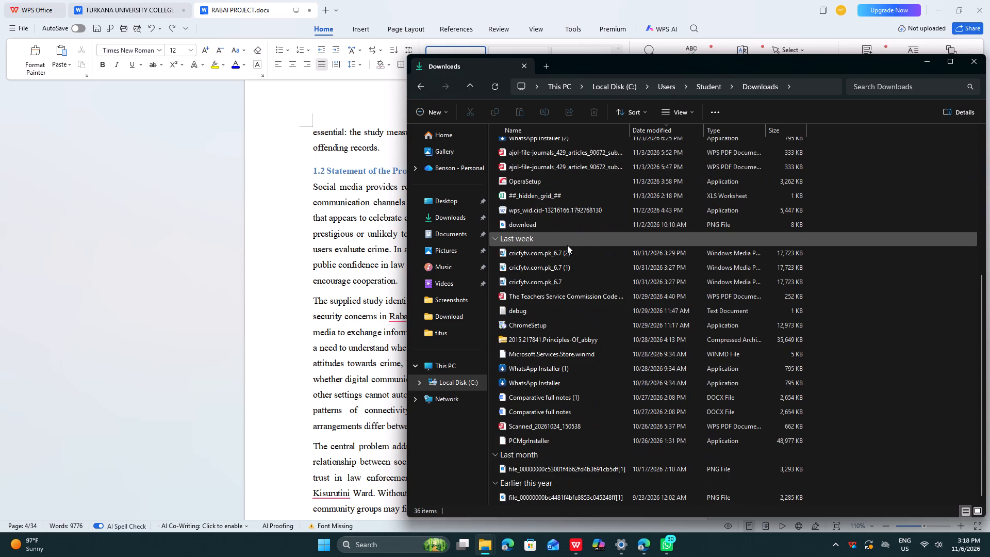
scroll(567, 245, down, 8)
scroll(561, 234, up, 10)
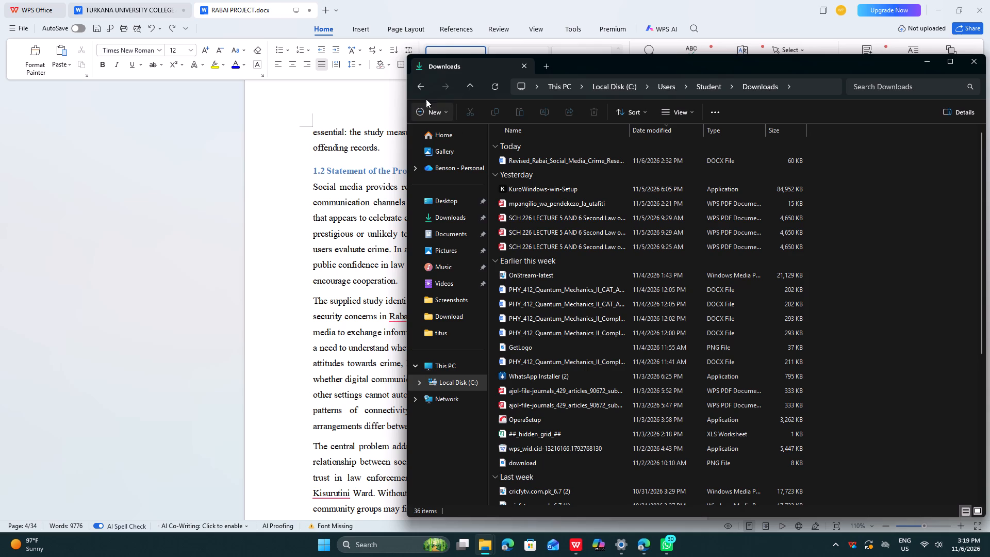
click(422, 84)
double_click(576, 173)
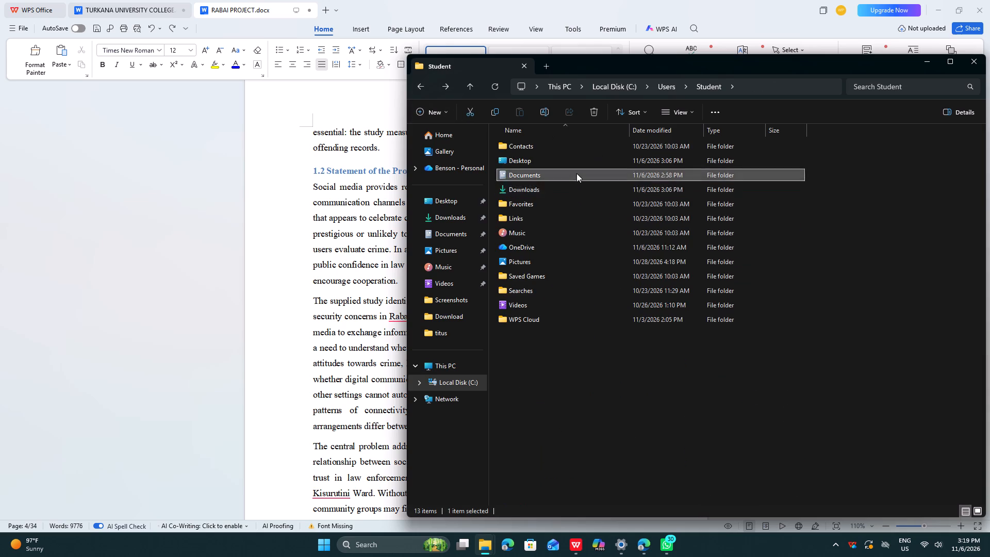
click(419, 81)
Switch to WPS Office and open RABAI PROJECT.docx from the recent documents list.
click(17, 32)
right_click(219, 82)
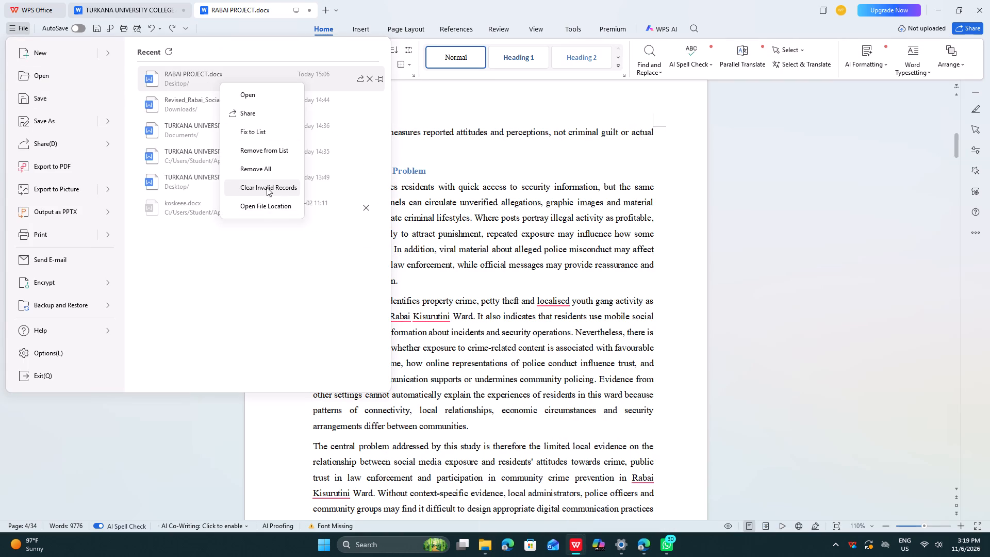
click(312, 79)
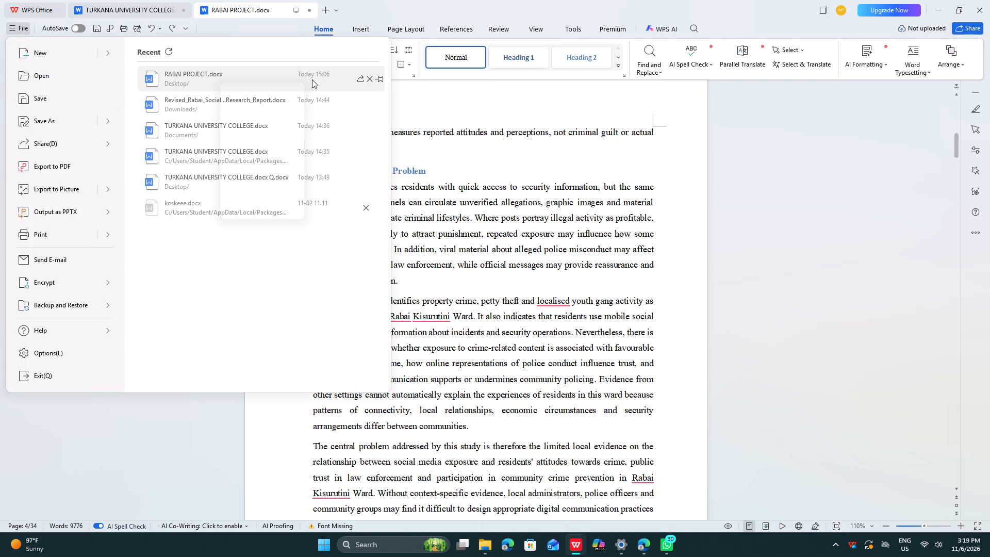
click(189, 79)
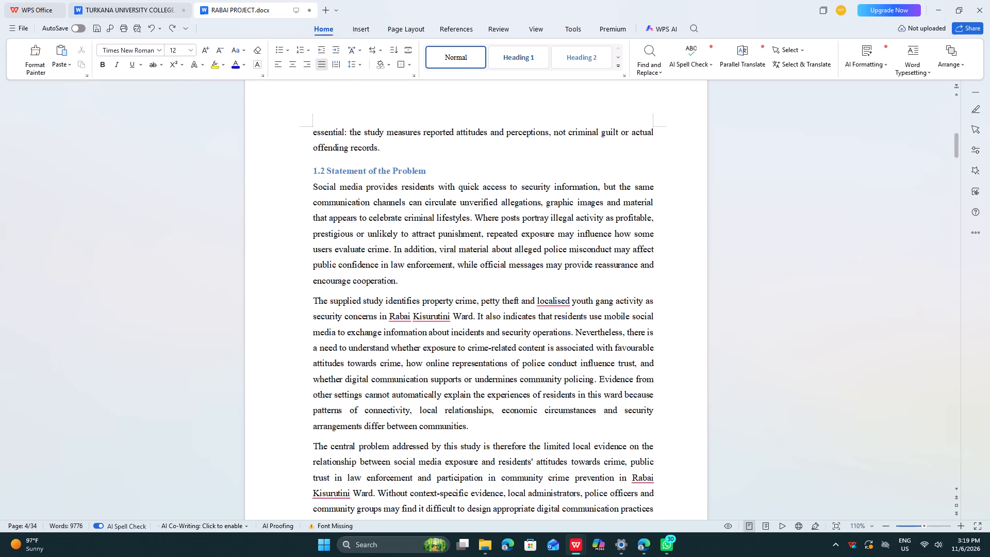
Bring up the list of recently used documents in WPS Office again.
click(11, 32)
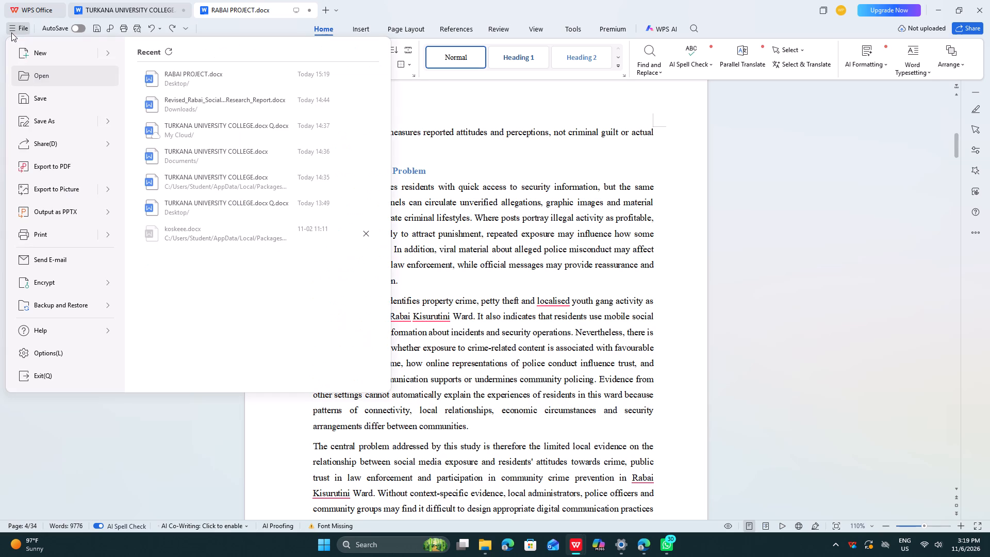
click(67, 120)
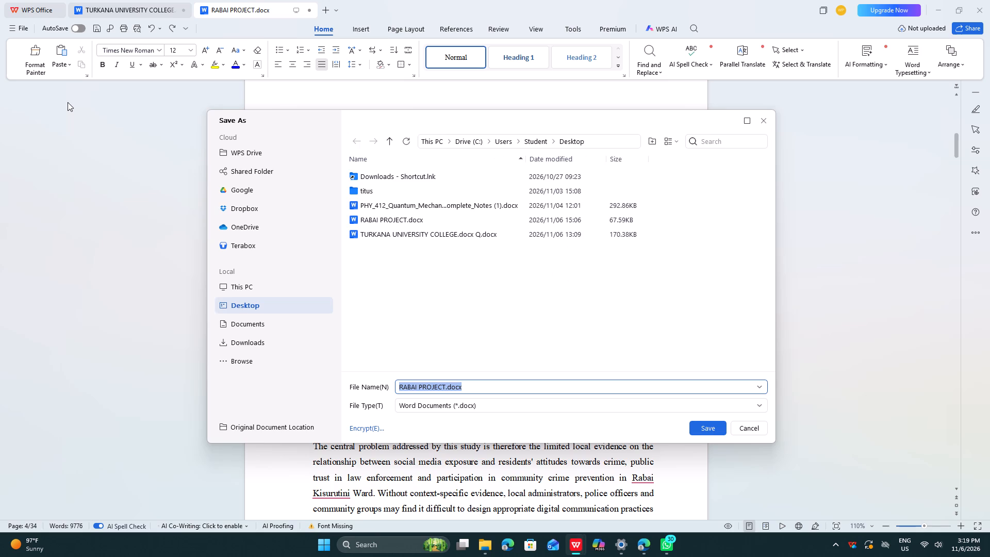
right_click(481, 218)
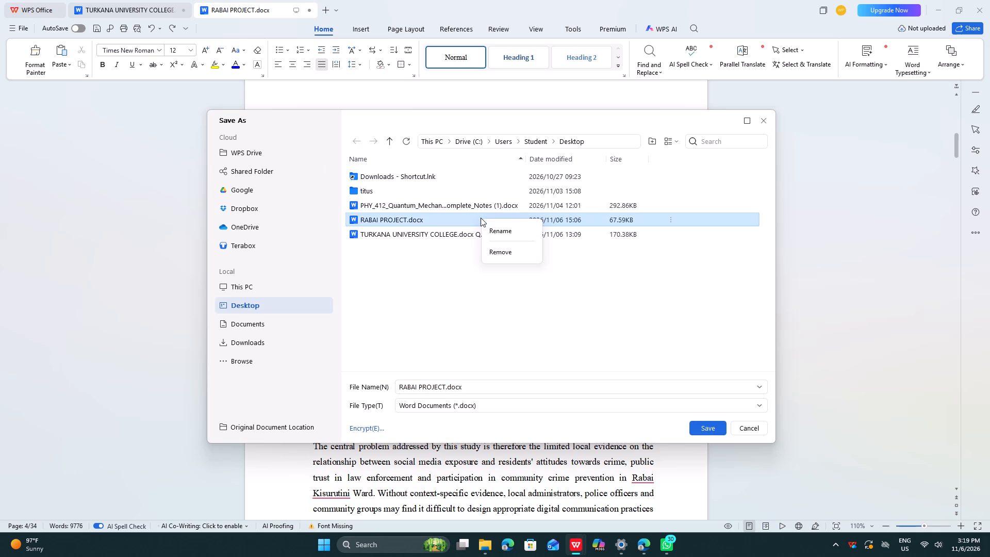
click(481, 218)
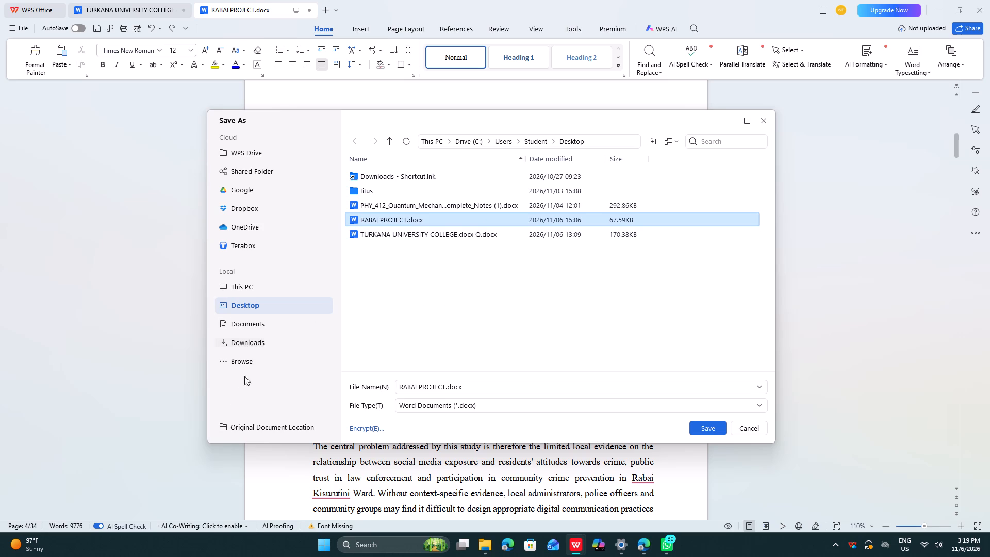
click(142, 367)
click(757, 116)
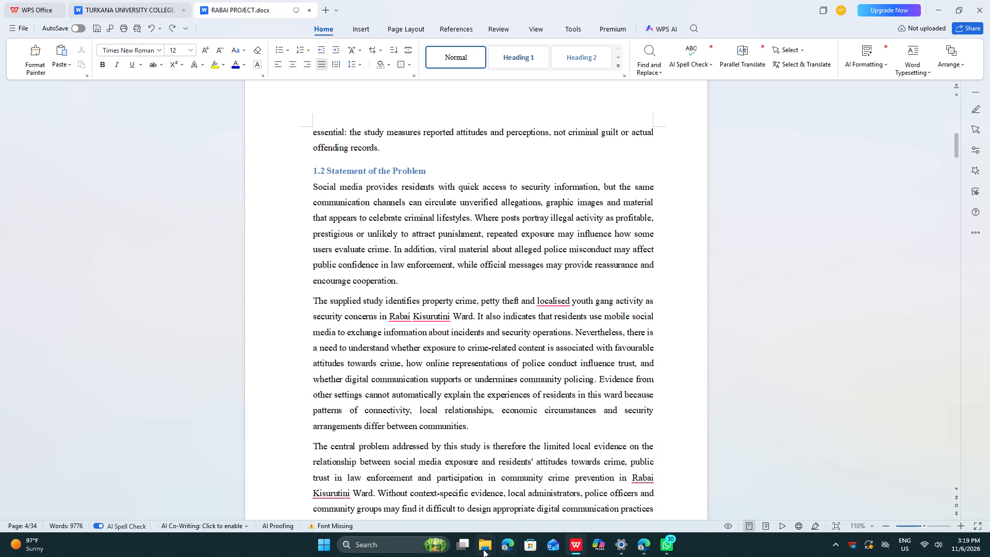
Switch to File Explorer, open the Student user's Desktop folder and bring up the sharing options for the RABAI PROJECT document.
click(481, 546)
click(466, 506)
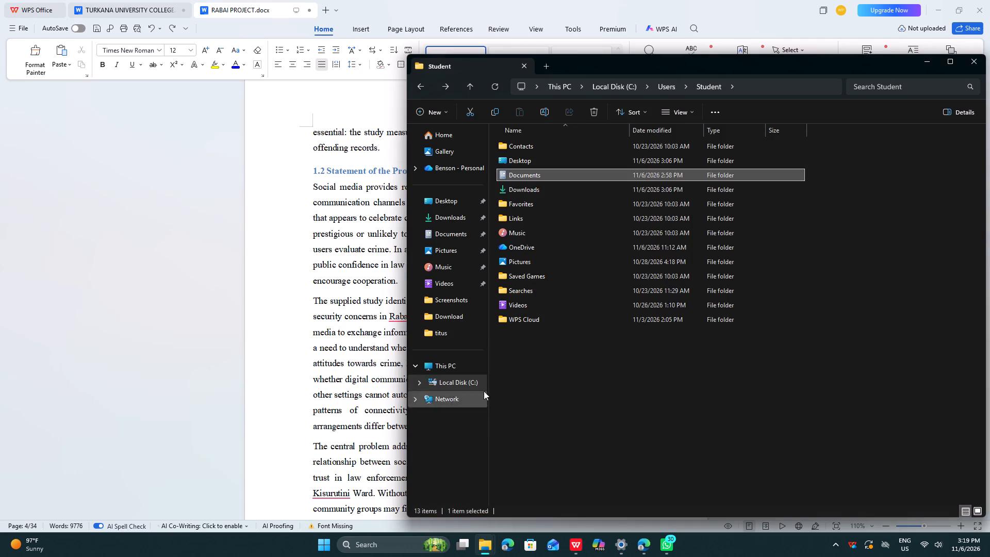
double_click(533, 165)
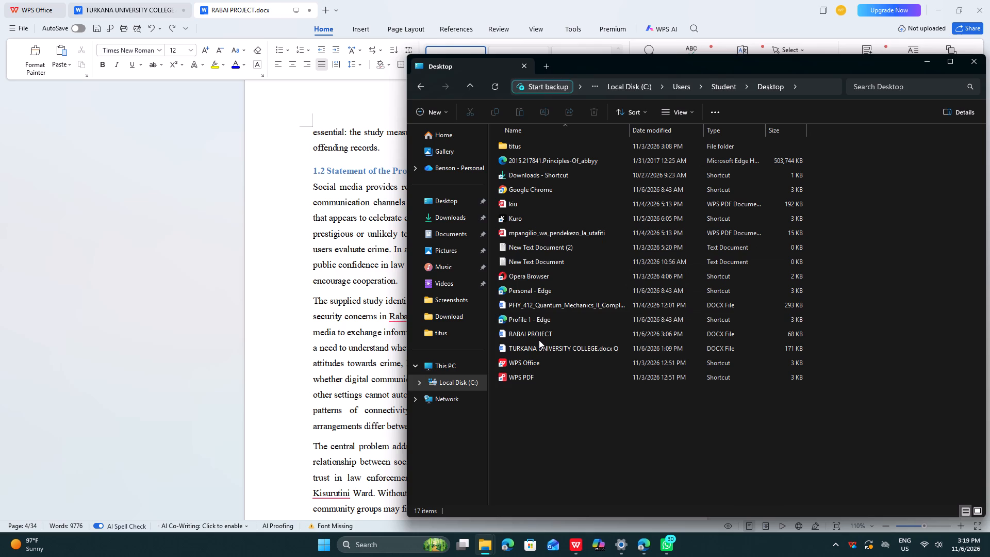
right_click(542, 331)
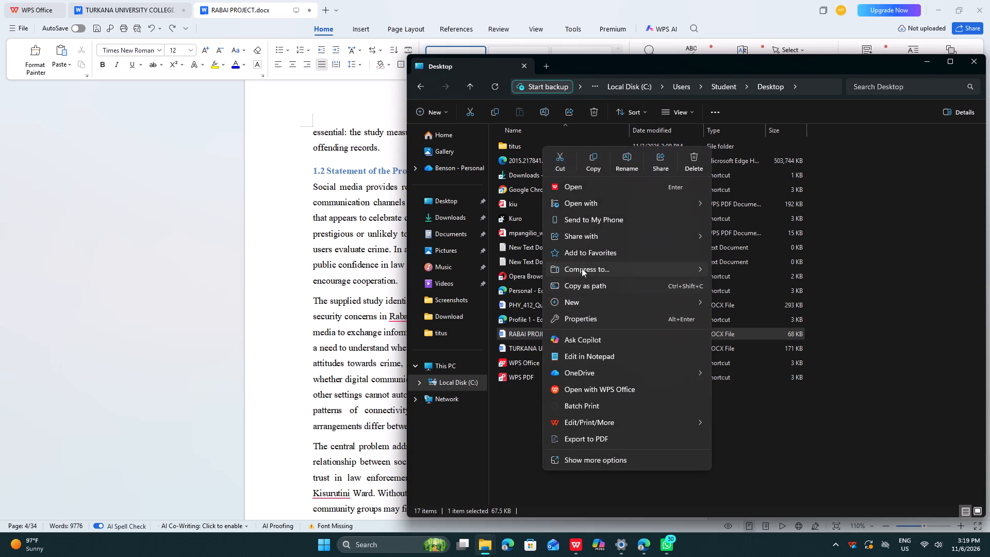
click(591, 238)
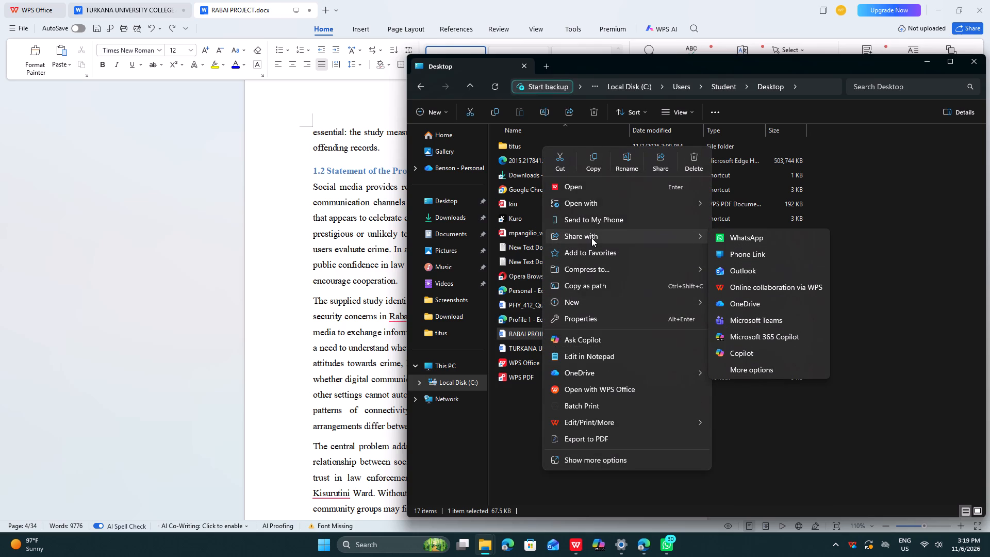
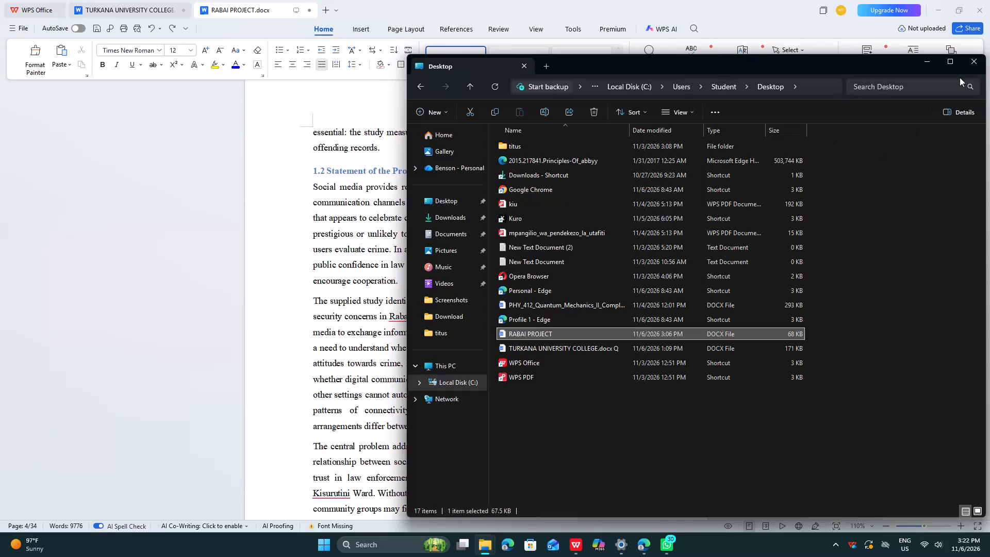
Close the File Explorer window showing the Desktop folder to return to the RABAI PROJECT document.
click(978, 63)
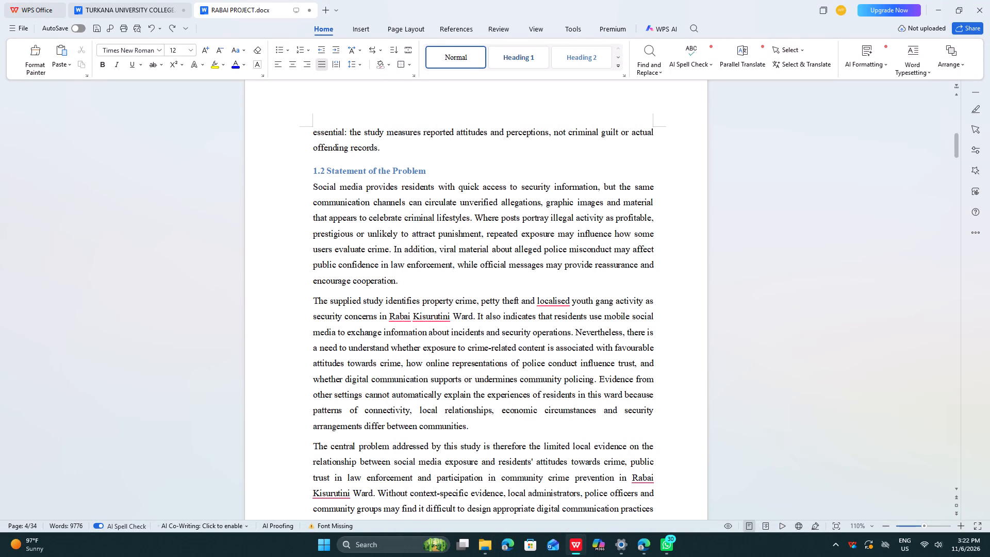
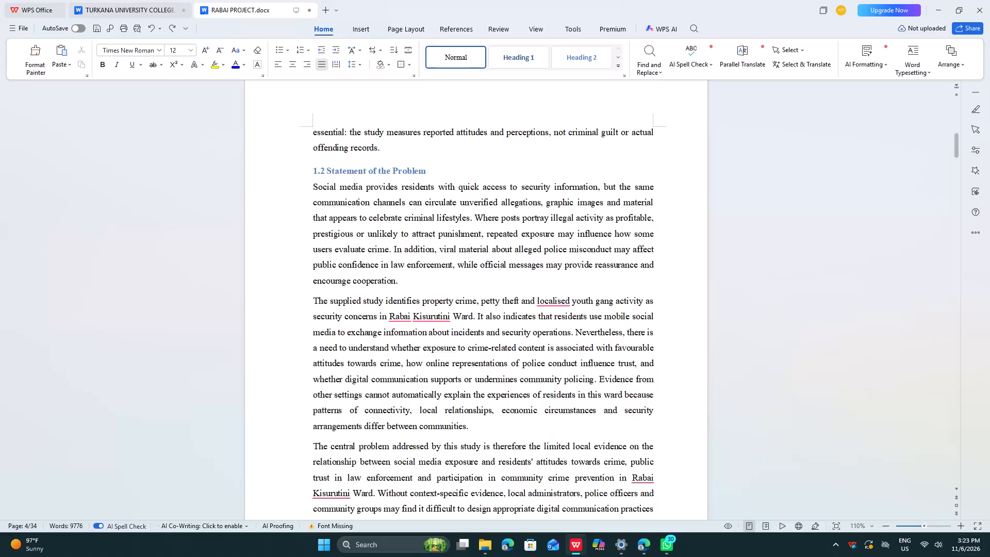
Check the network quick settings and the Mobile hotspot page in the Settings app.
click(930, 549)
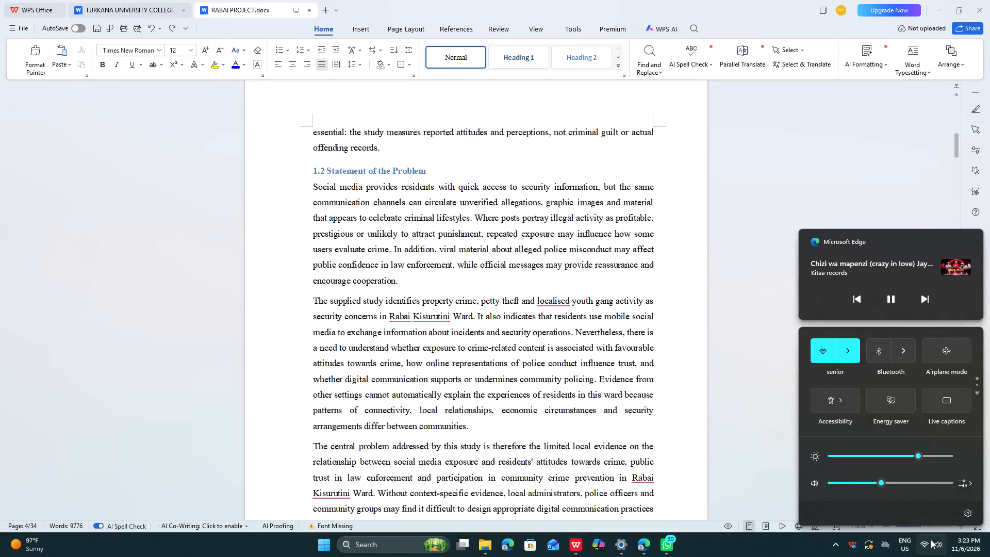
click(624, 548)
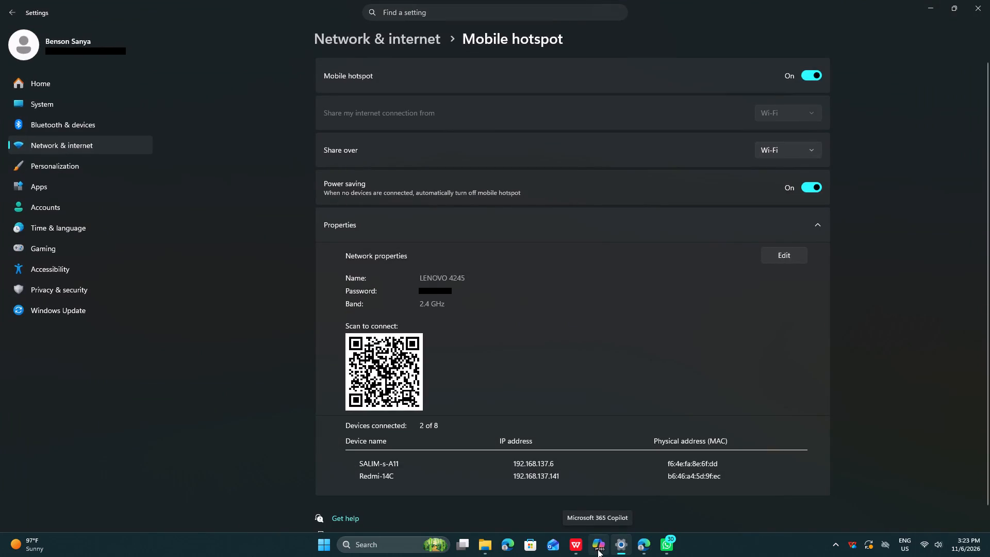
Switch to Microsoft Edge and play "Wacha ibaki story by Jay Rasta" from the open YouTube playlist.
click(645, 553)
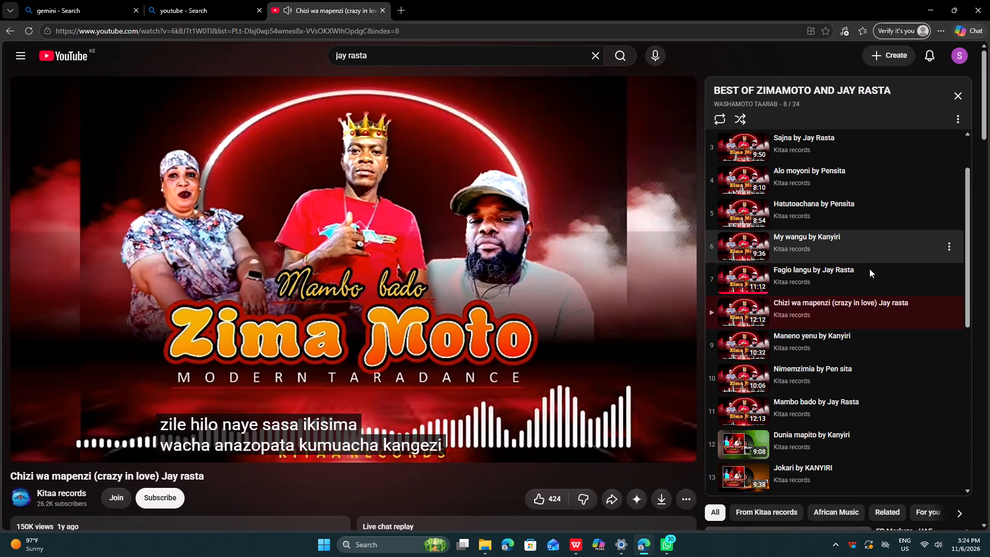
scroll(780, 316, down, 1)
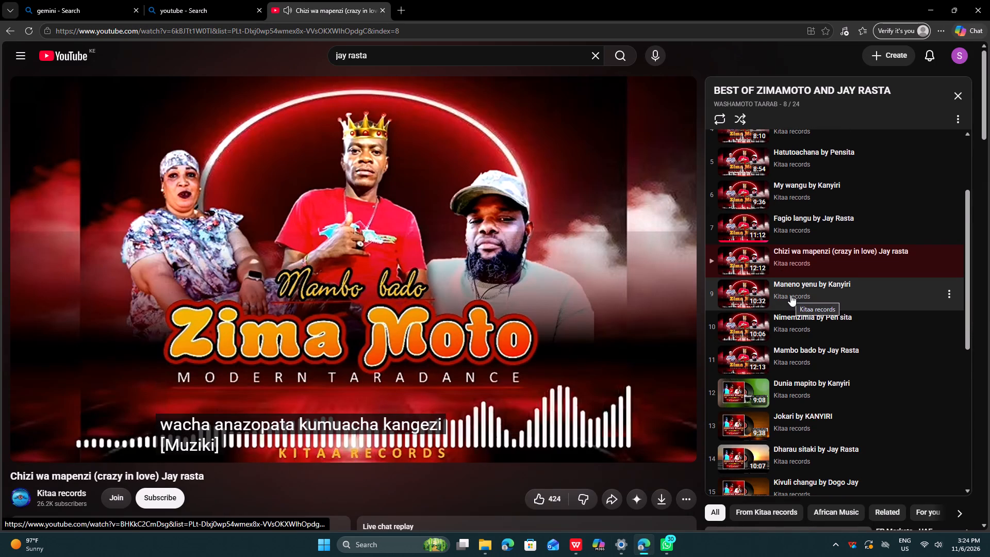
scroll(790, 295, down, 2)
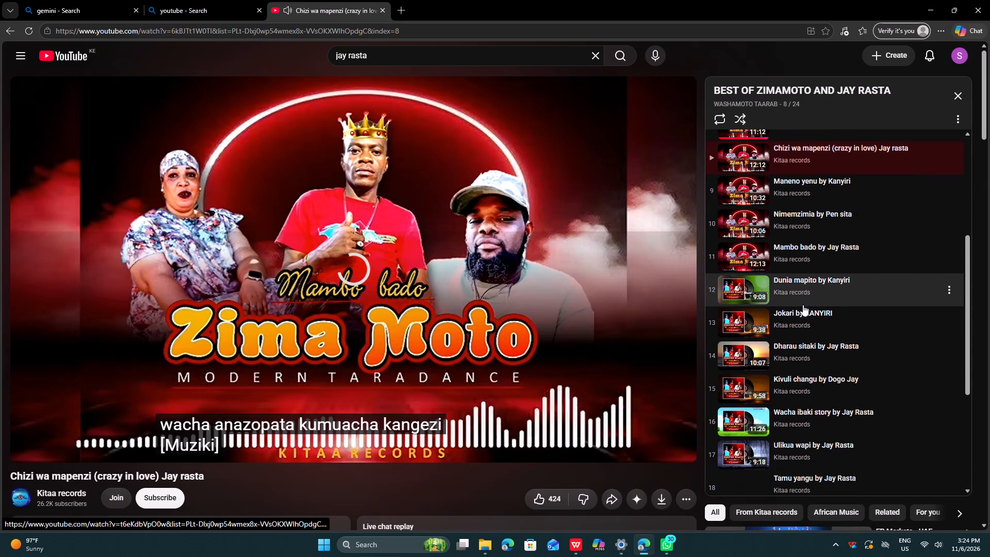
scroll(803, 292, down, 1)
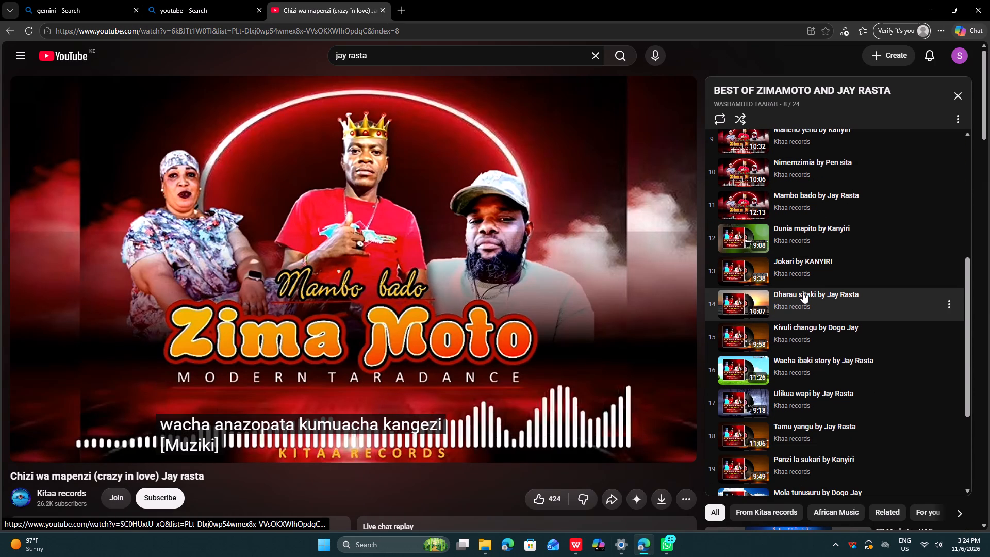
scroll(803, 292, down, 3)
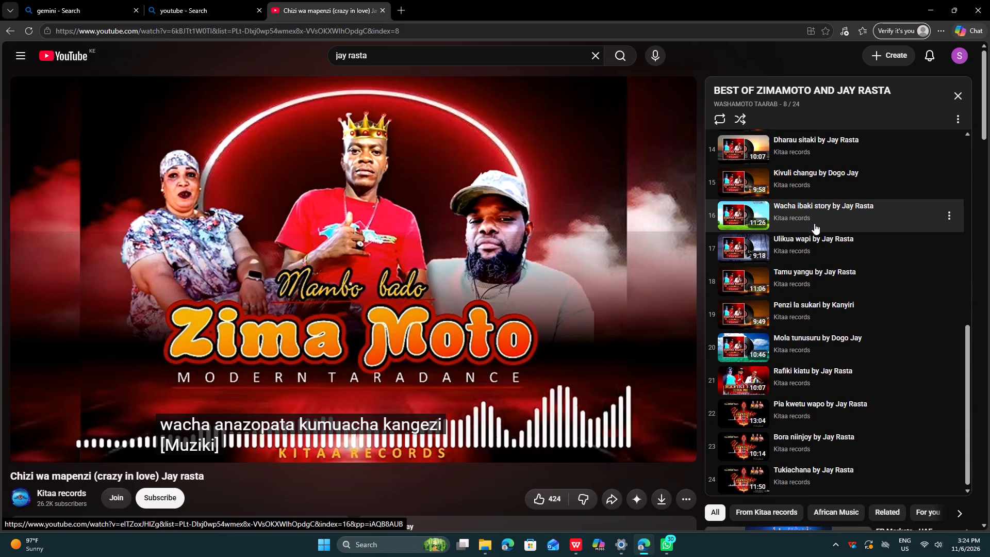
click(814, 220)
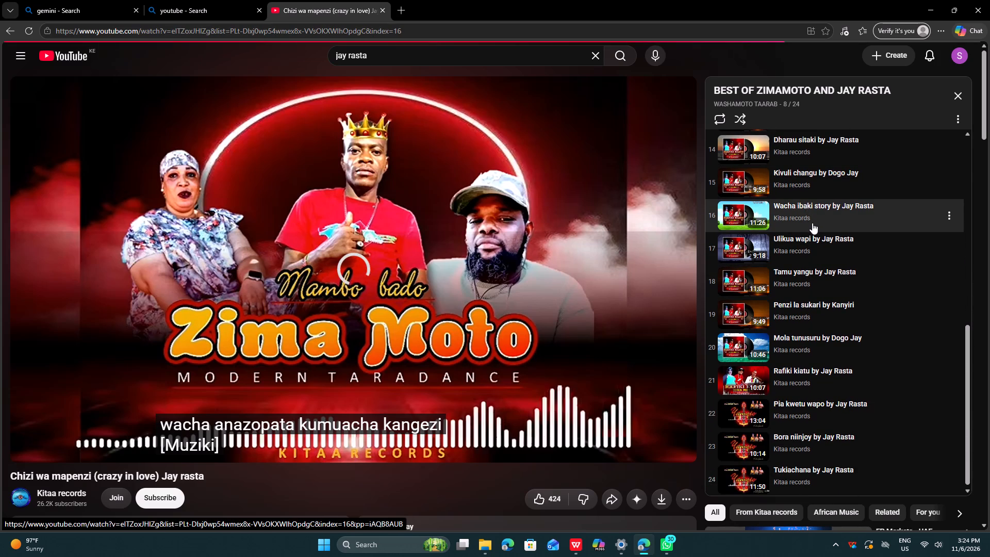
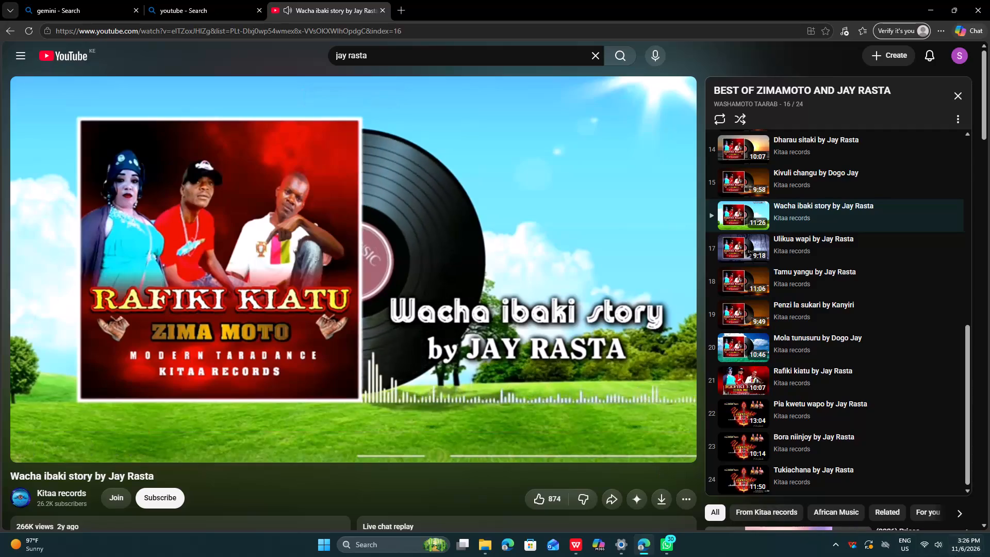
Raise the system sound volume to nearly maximum while the YouTube song plays.
click(927, 547)
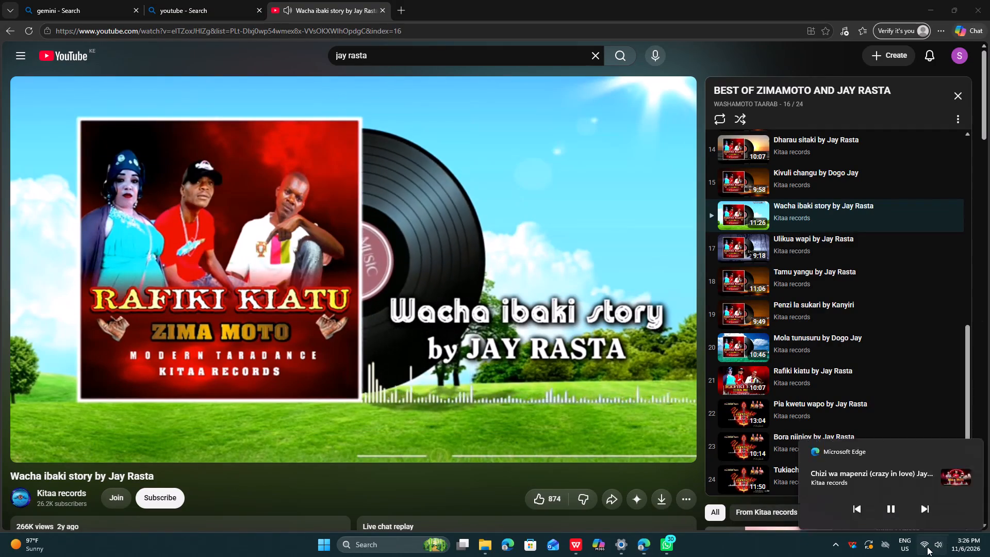
click(913, 481)
click(922, 483)
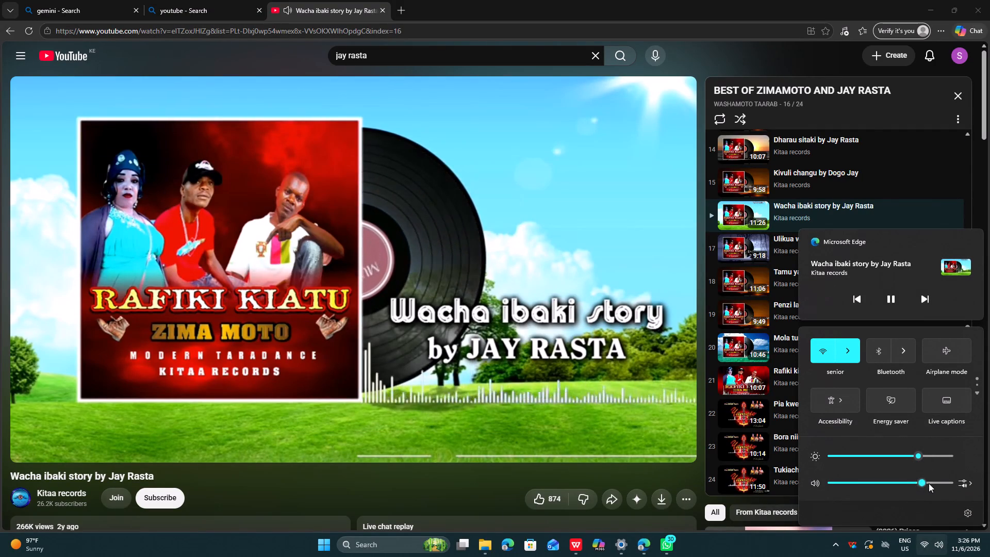
click(929, 483)
click(943, 483)
click(950, 483)
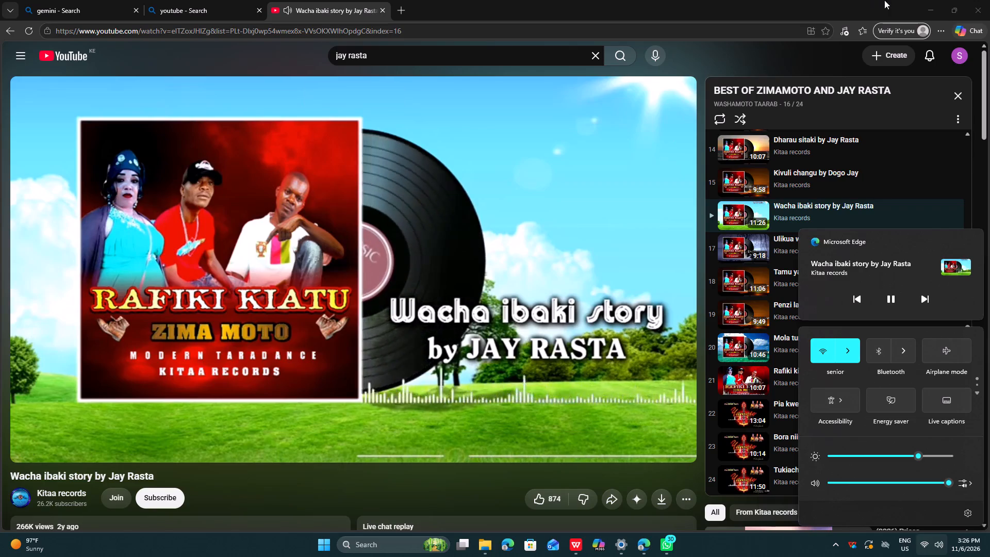
Minimize the YouTube browser window and the Settings window behind it.
click(934, 8)
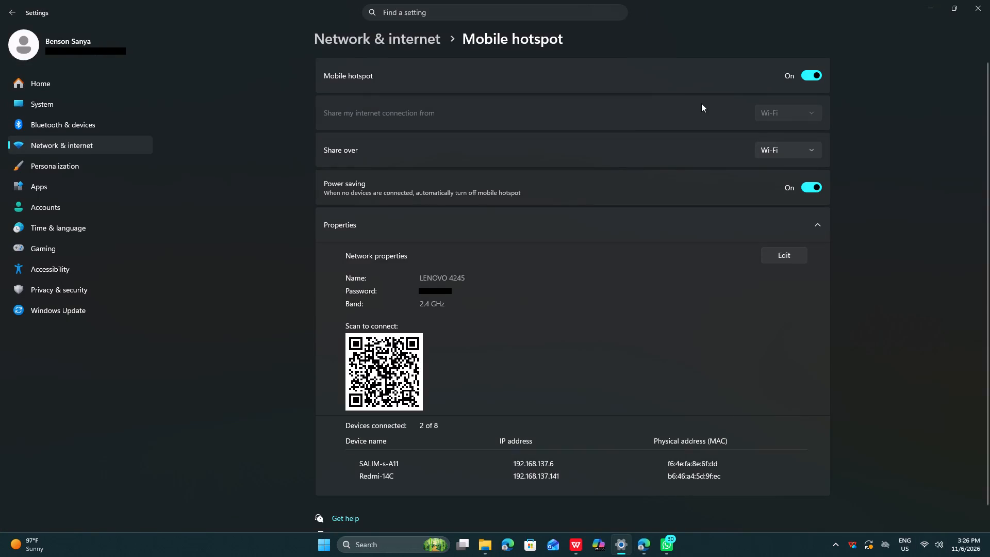
click(931, 1)
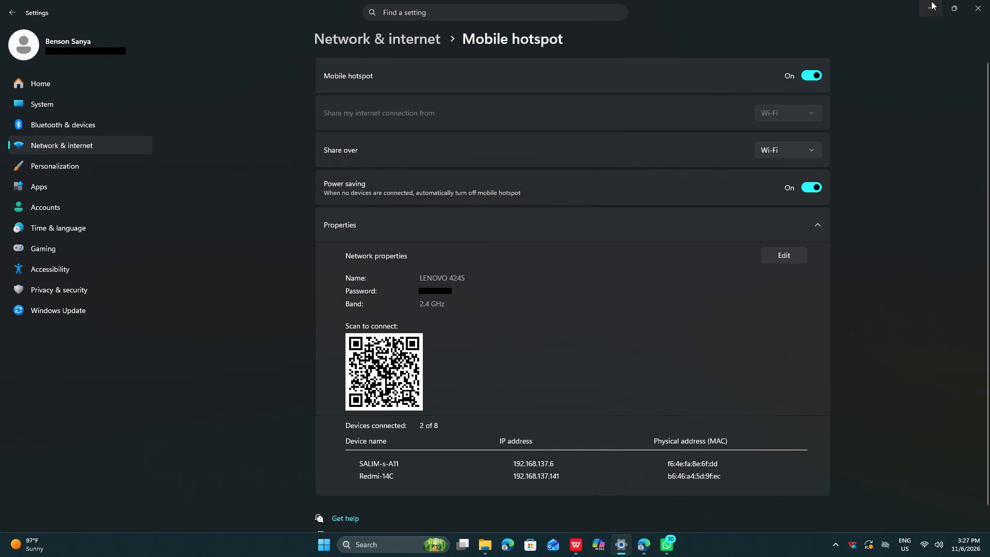
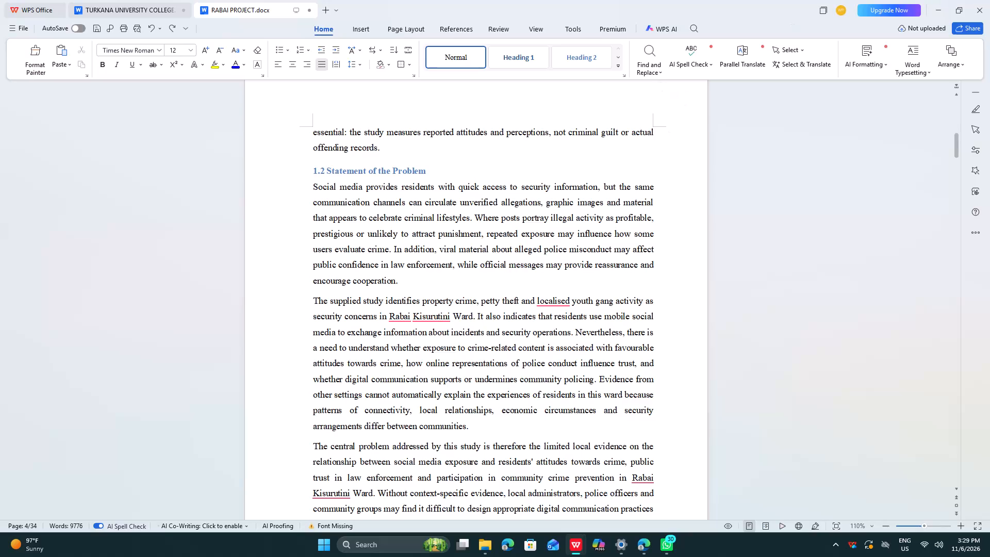
Look back through the Rabai report from section 1.2 Statement of the Problem to the title page.
scroll(510, 223, up, 20)
scroll(510, 223, up, 15)
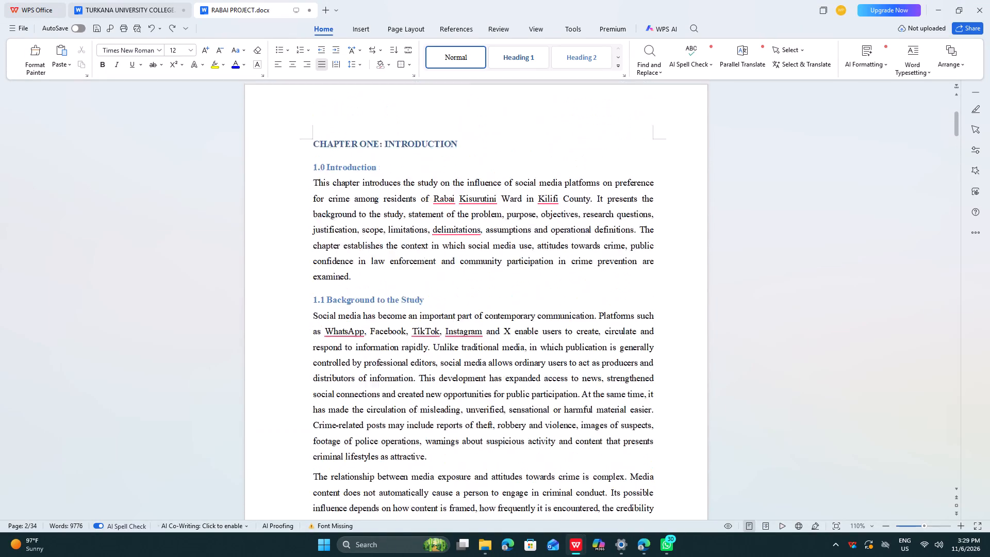
scroll(510, 223, up, 16)
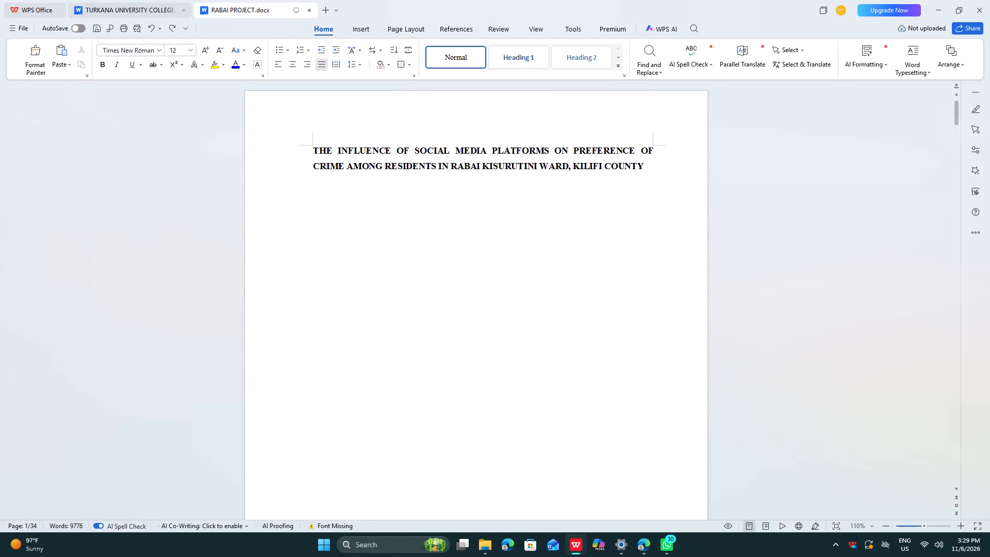
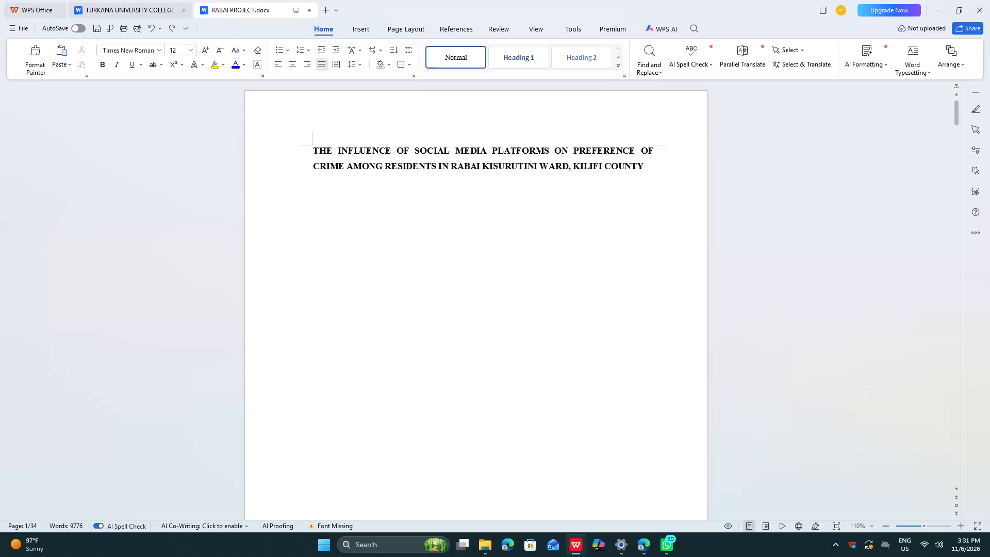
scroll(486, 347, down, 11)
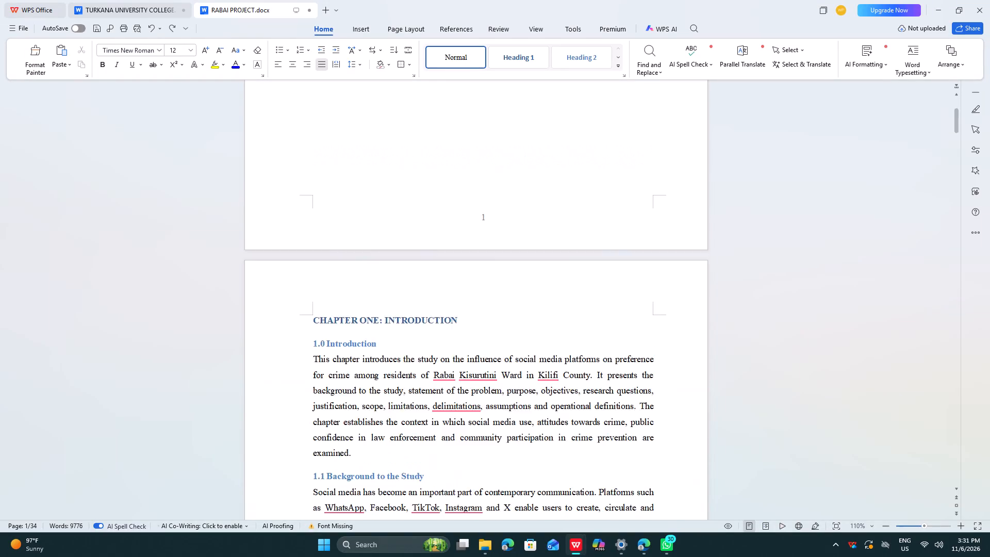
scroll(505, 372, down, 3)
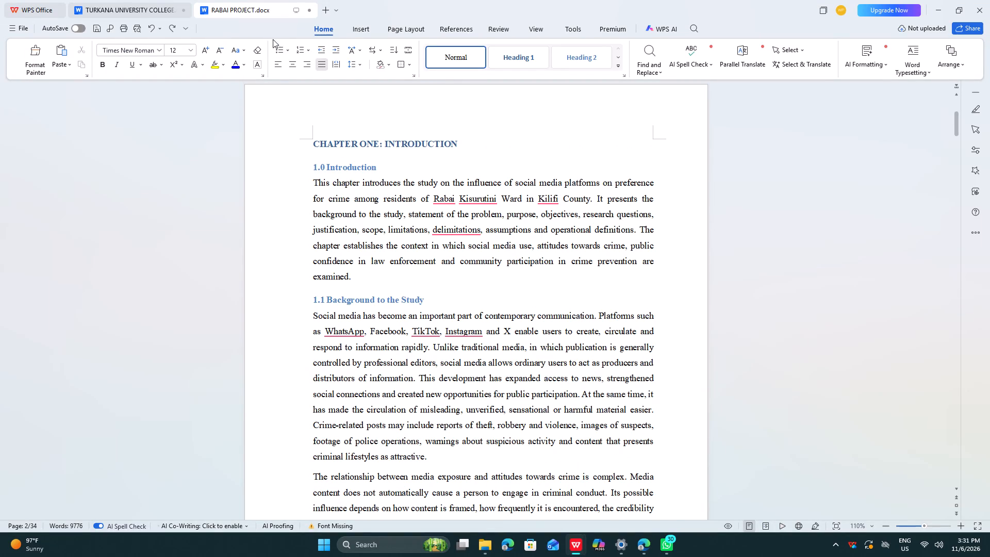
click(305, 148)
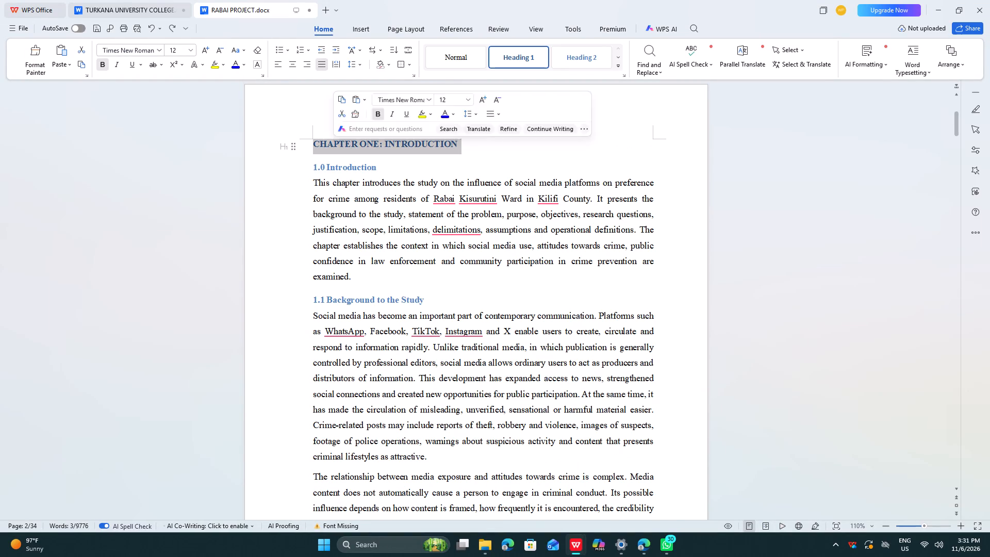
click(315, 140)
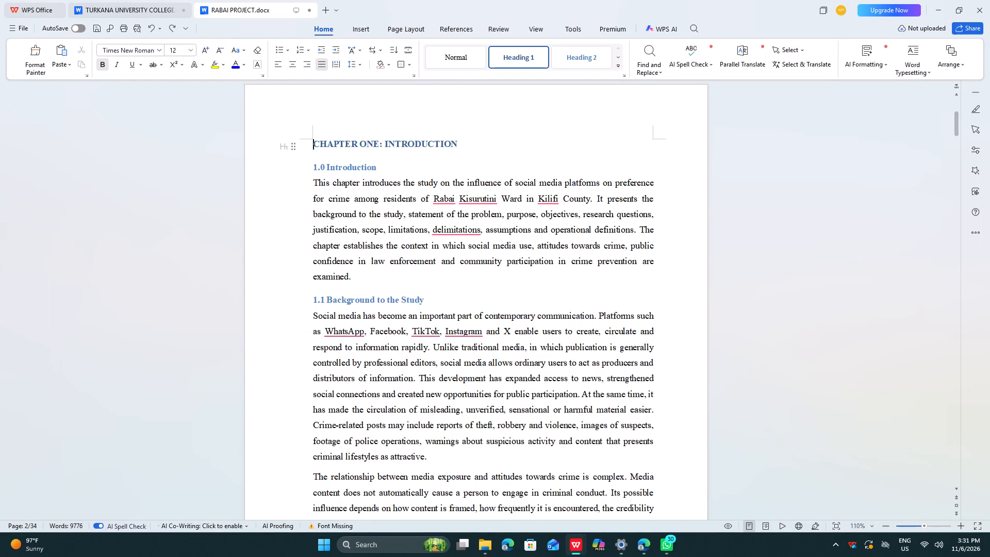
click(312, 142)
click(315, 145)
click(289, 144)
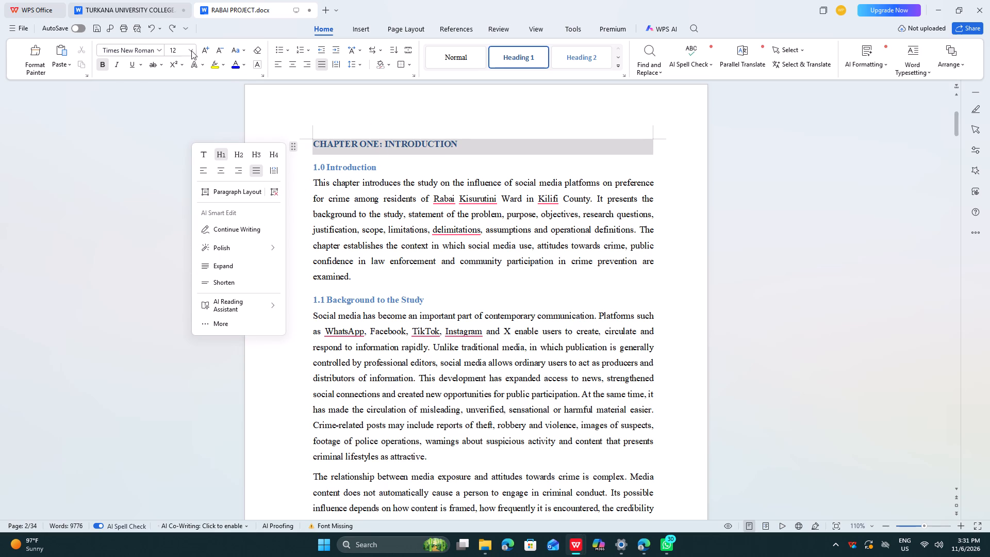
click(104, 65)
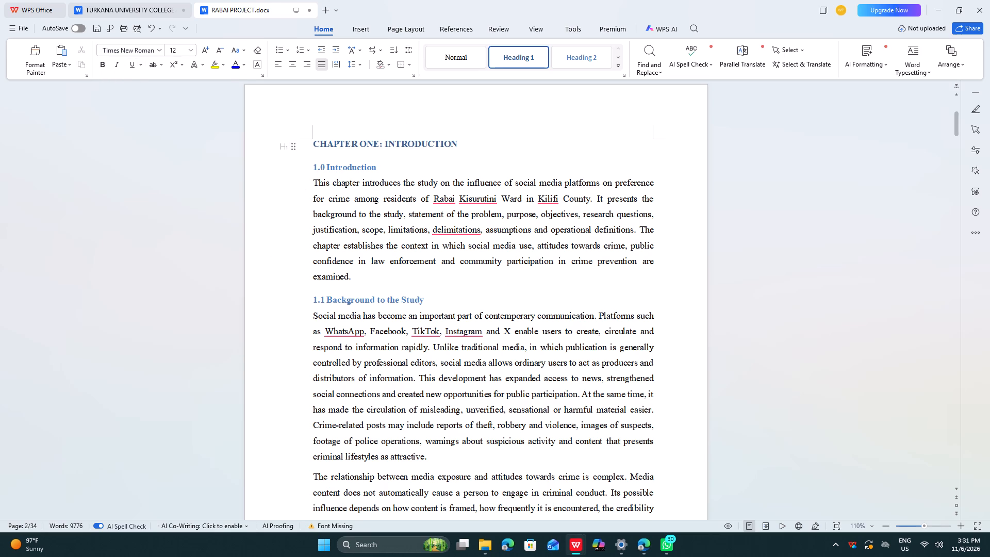
Set the font colour of the 1.0 Introduction and CHAPTER ONE: INTRODUCTION headings to black.
drag(308, 168, 382, 162)
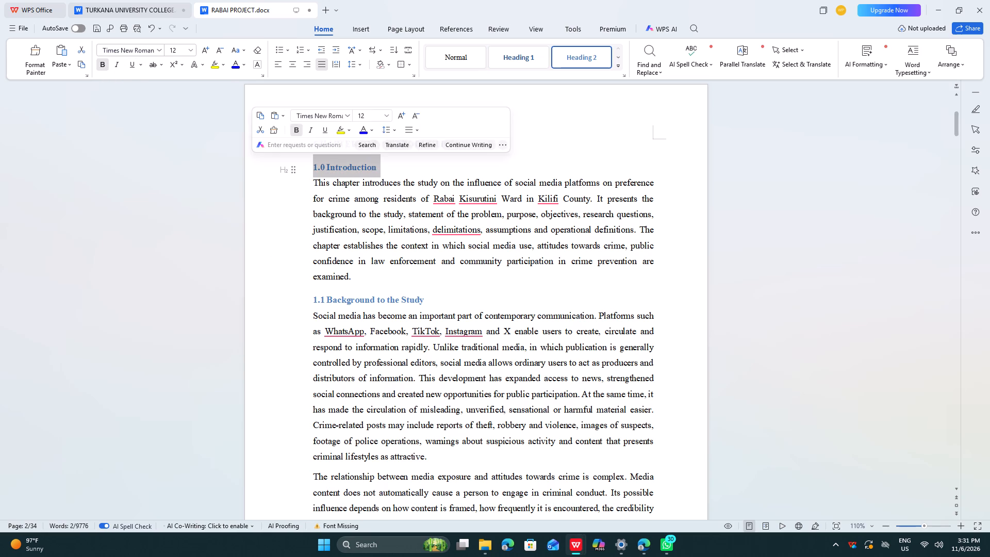
click(234, 68)
click(244, 67)
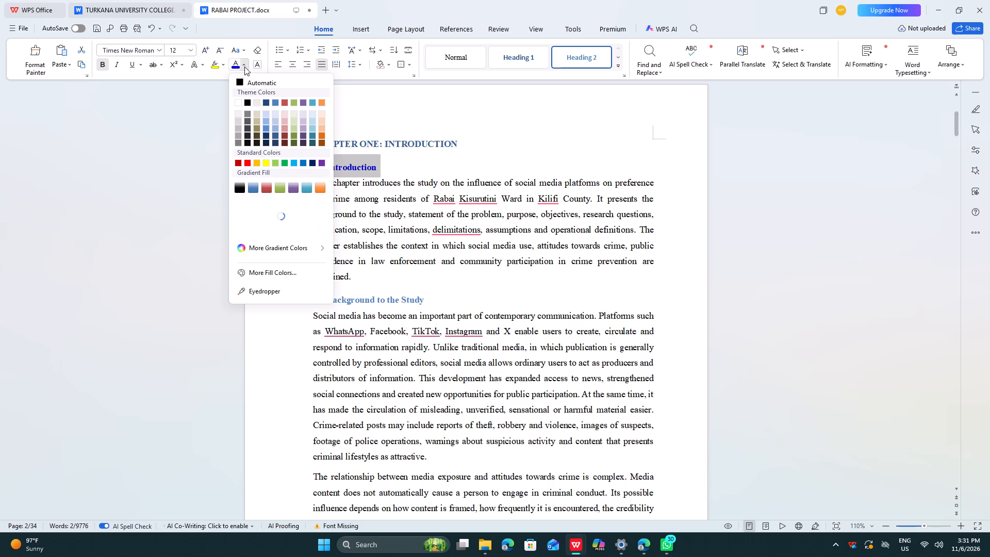
click(245, 101)
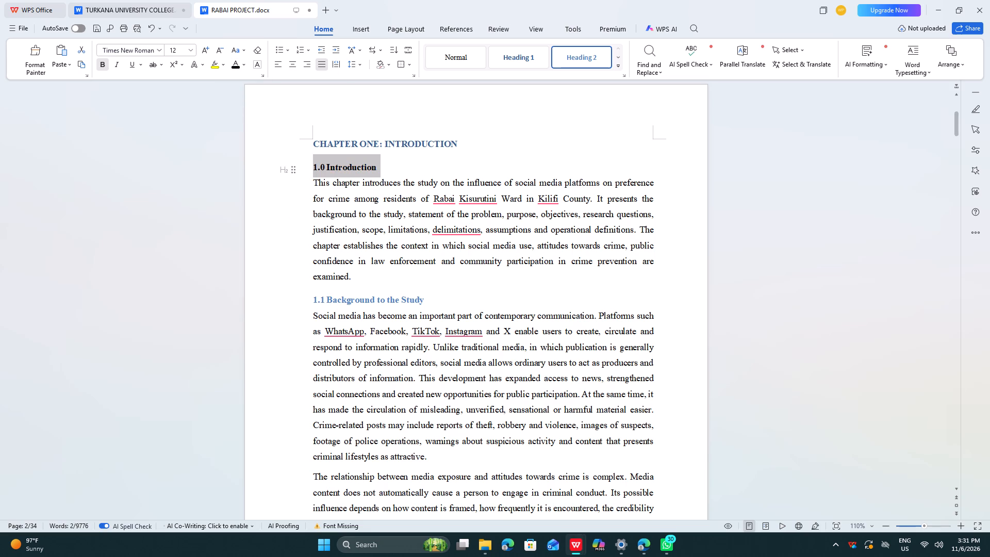
drag(313, 140, 484, 147)
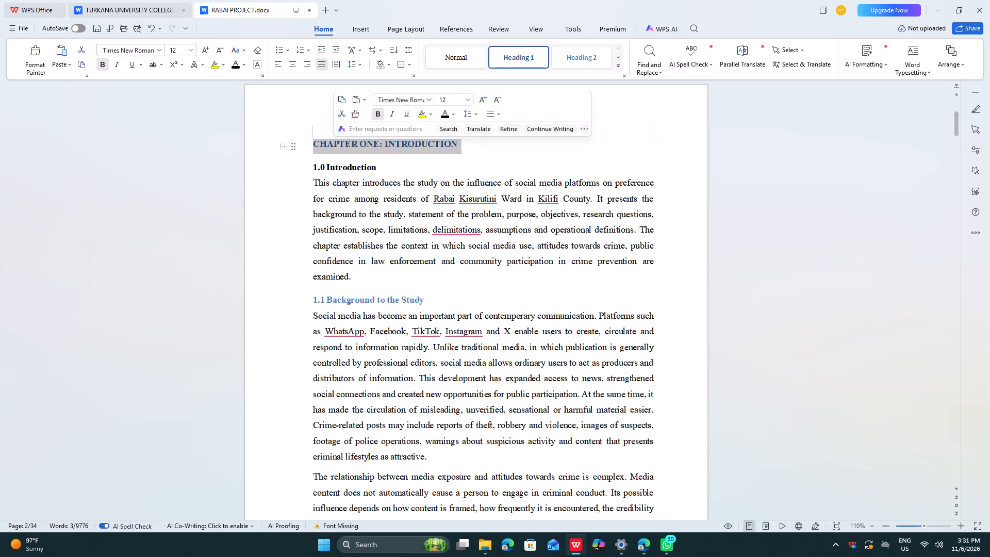
click(232, 65)
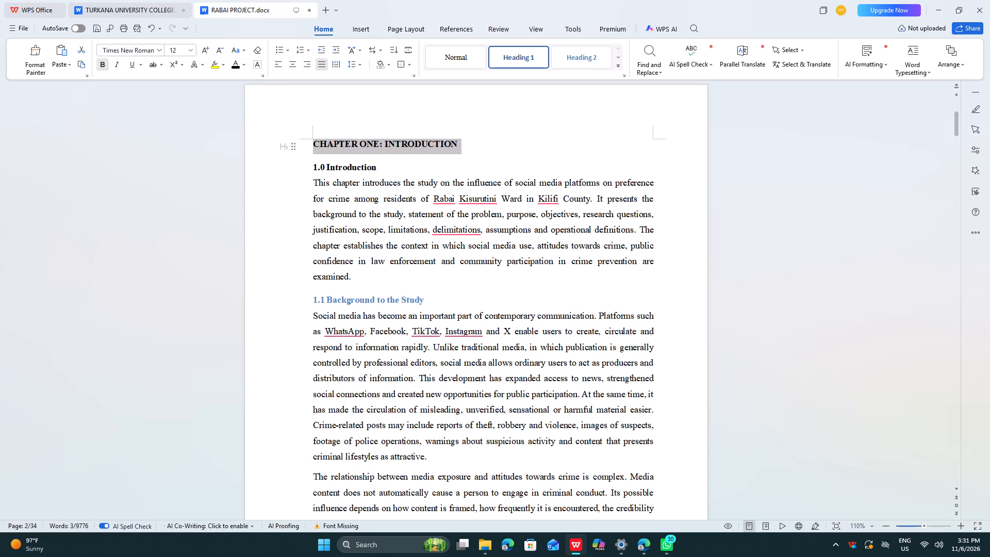
Set the font colour of the 1.1 Background to the Study heading to black.
scroll(313, 150, down, 3)
click(312, 168)
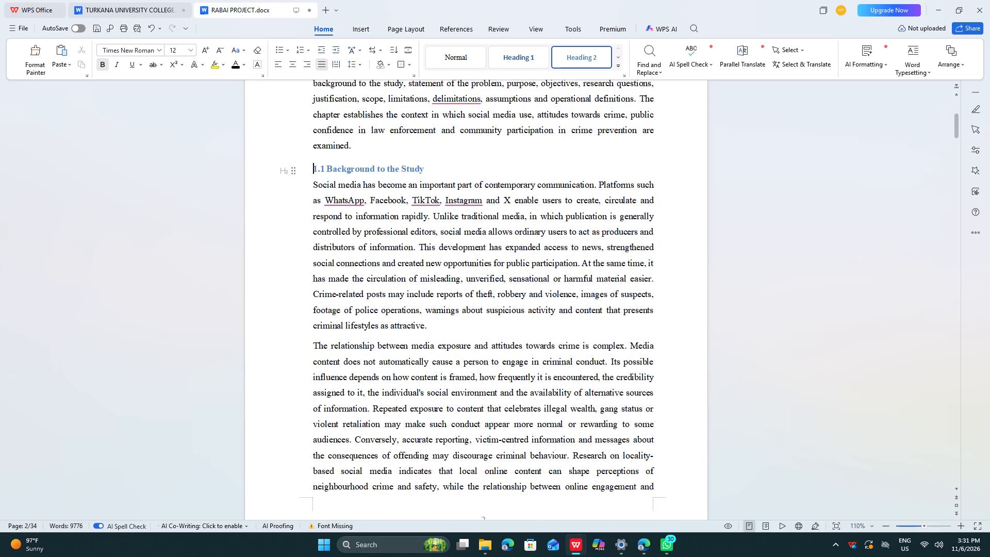
click(311, 174)
click(310, 172)
click(313, 172)
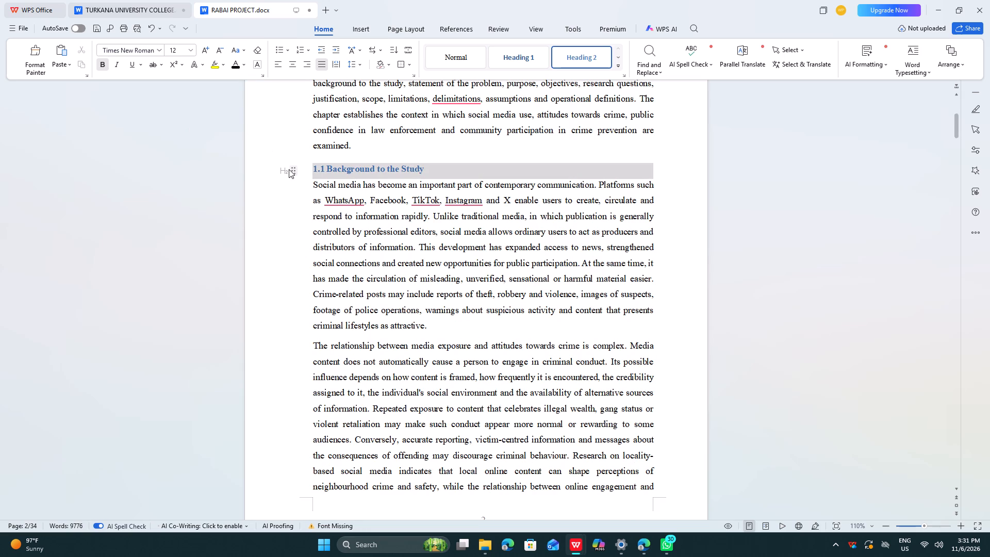
click(232, 67)
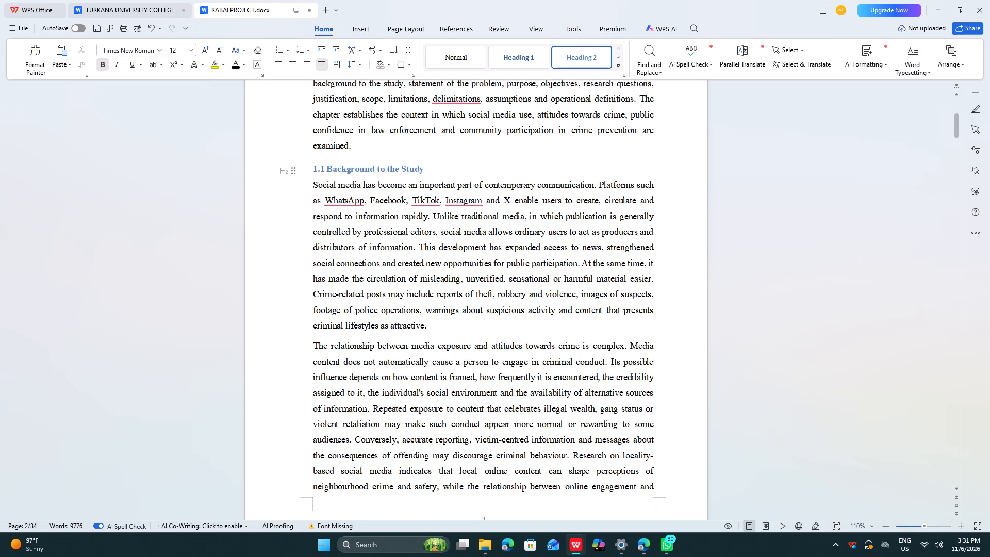
click(301, 165)
click(232, 65)
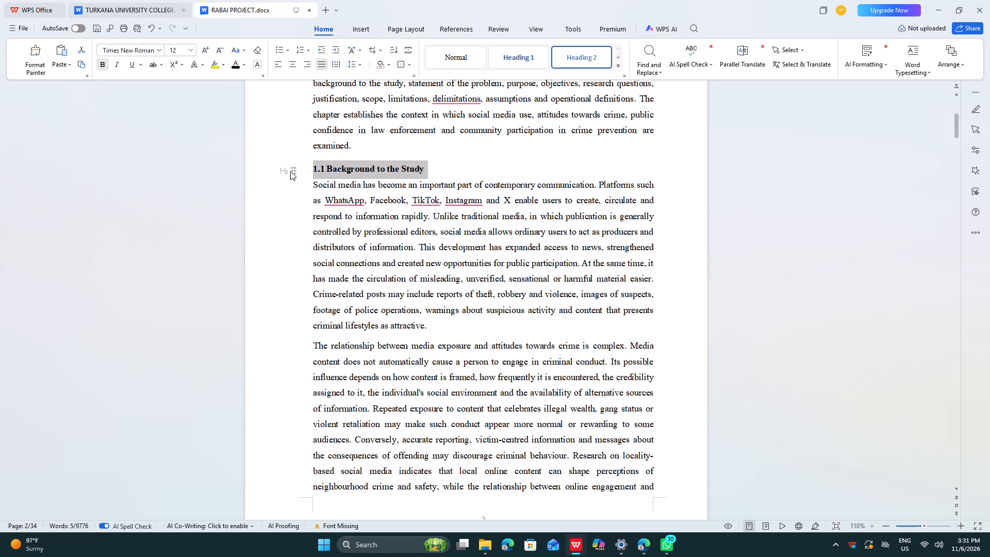
Set the font colour of the next section heading after 1.1 Background to the Study to black.
scroll(290, 171, down, 8)
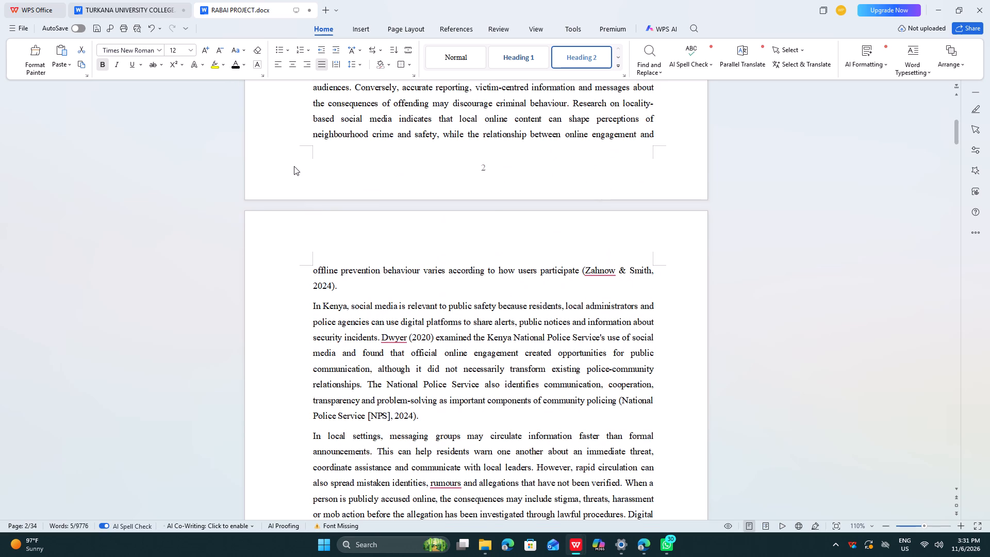
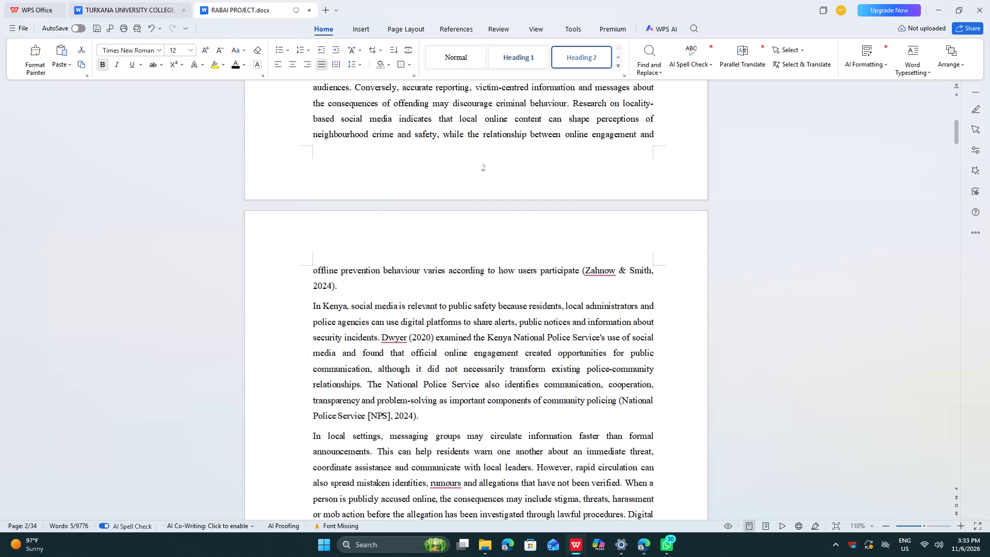
Review the project text from the end of the background section through section 1.2 Statement of the Problem.
scroll(335, 266, down, 13)
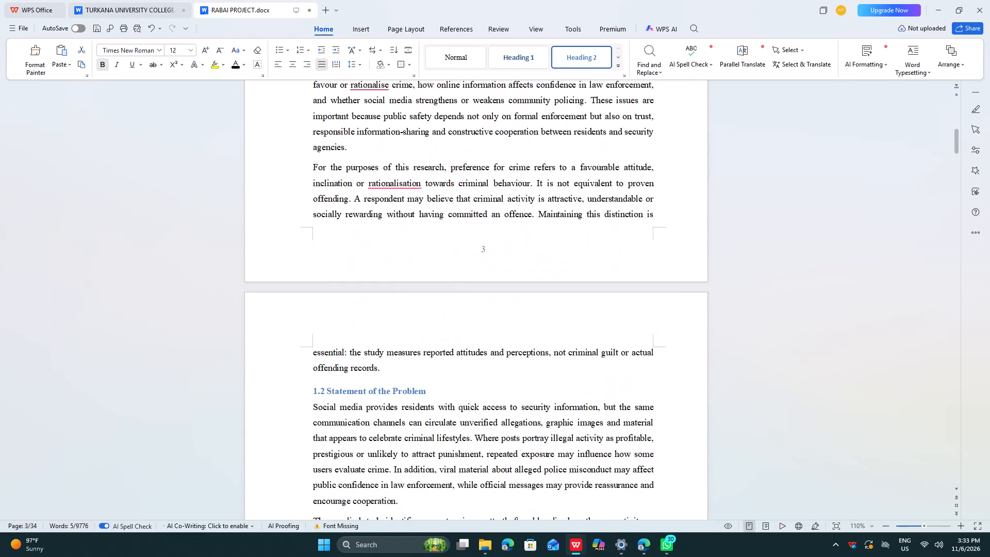
scroll(371, 315, down, 2)
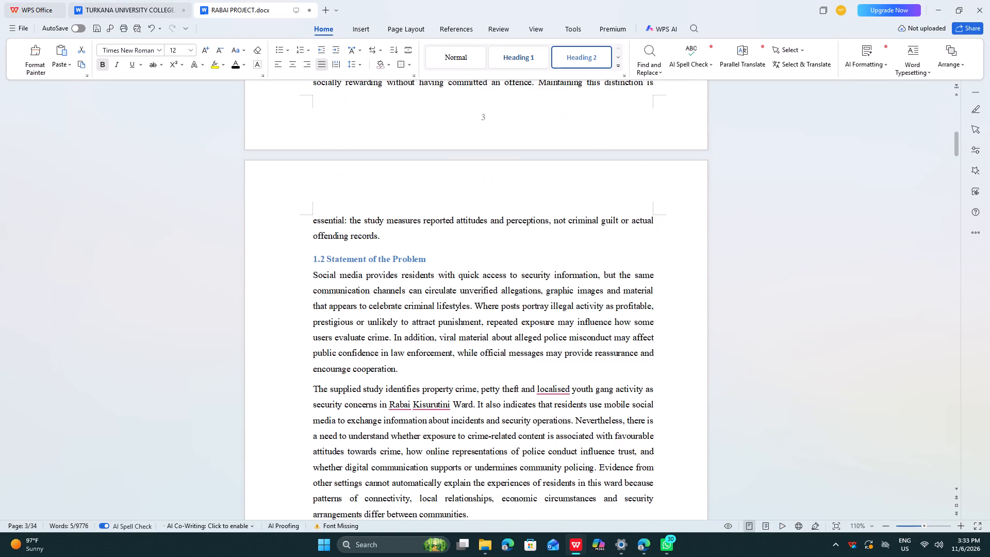
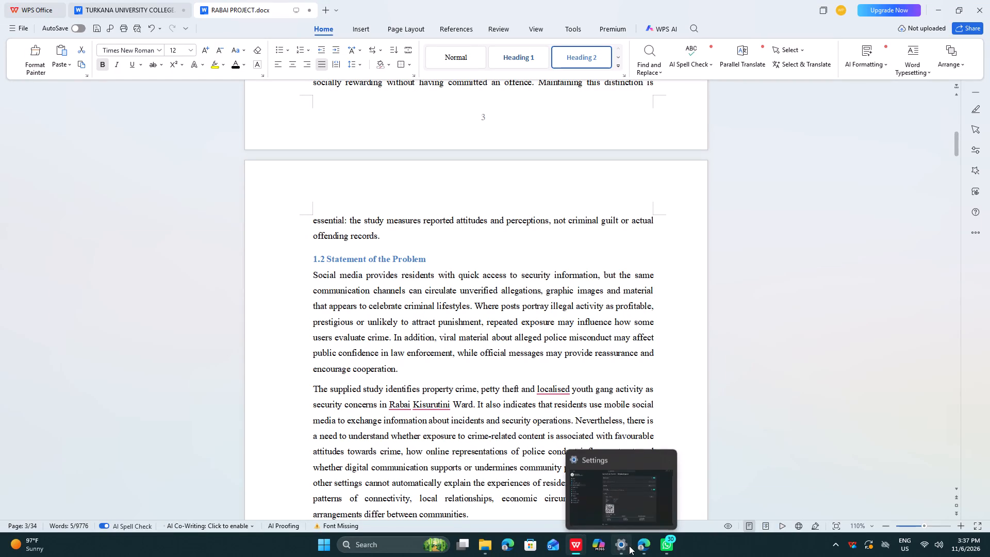
Switch to YouTube in Microsoft Edge and play "Tamu yangu by Jay Rasta" from the open playlist.
click(642, 545)
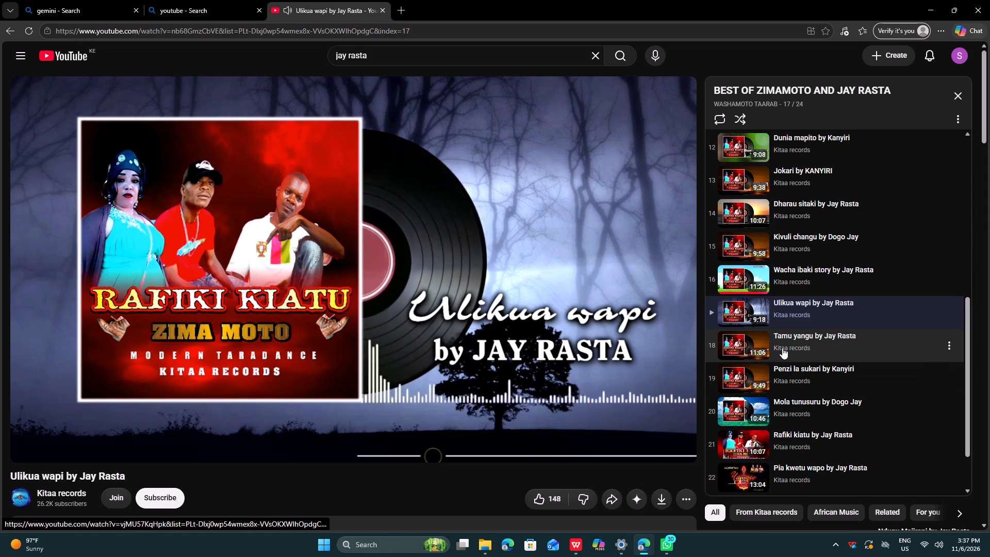
click(783, 348)
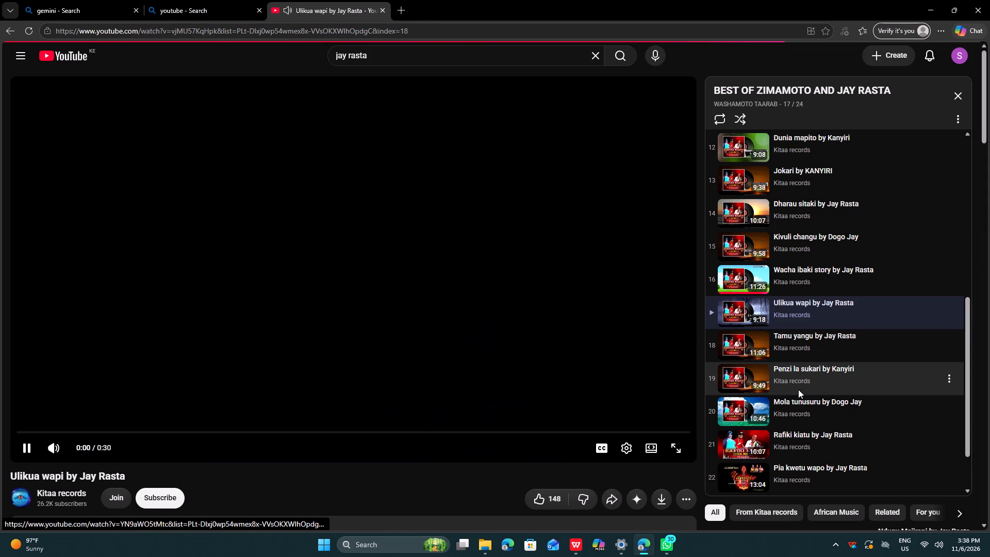
Look through the remaining playlist songs, the video's comments and the recommended videos.
scroll(795, 386, down, 6)
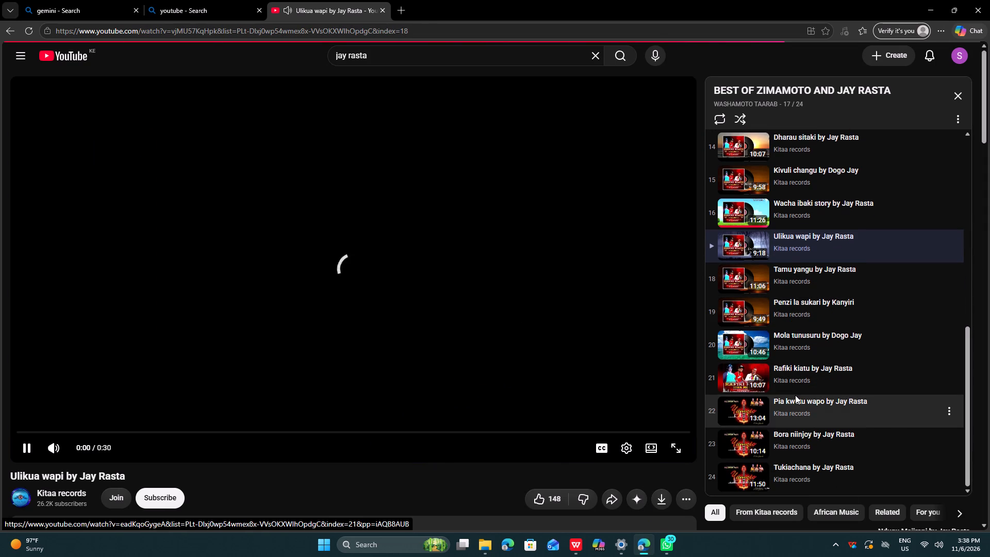
scroll(802, 428, down, 4)
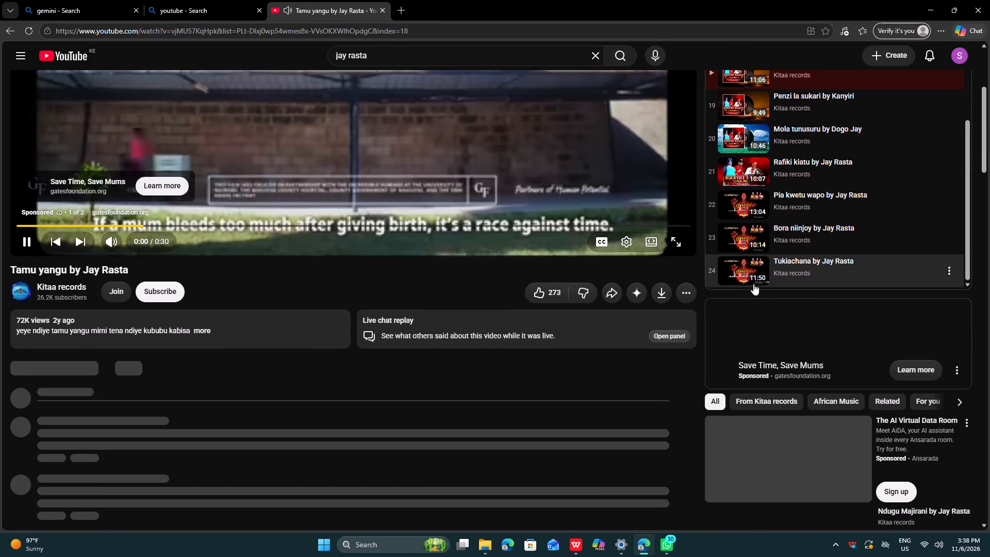
scroll(753, 284, down, 2)
scroll(784, 347, down, 2)
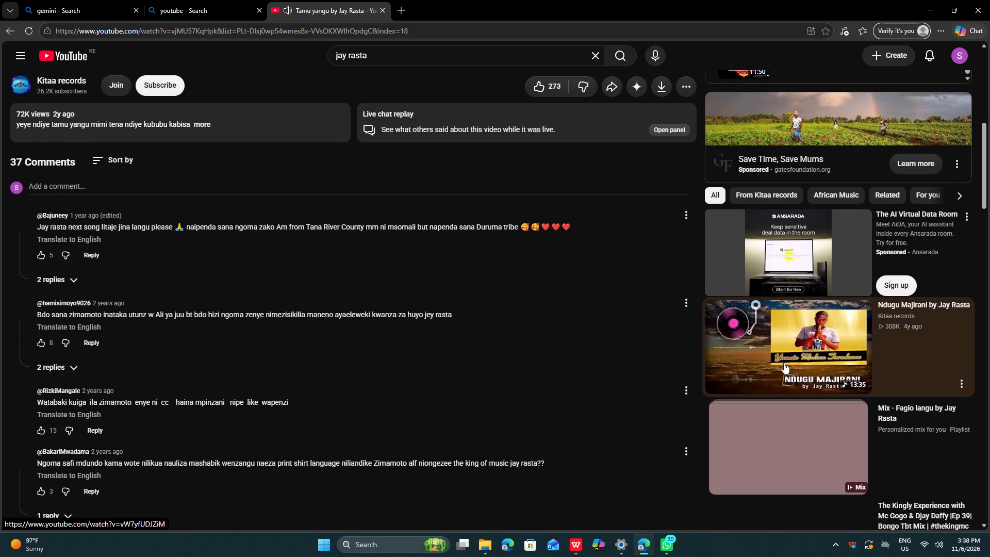
scroll(791, 384, down, 1)
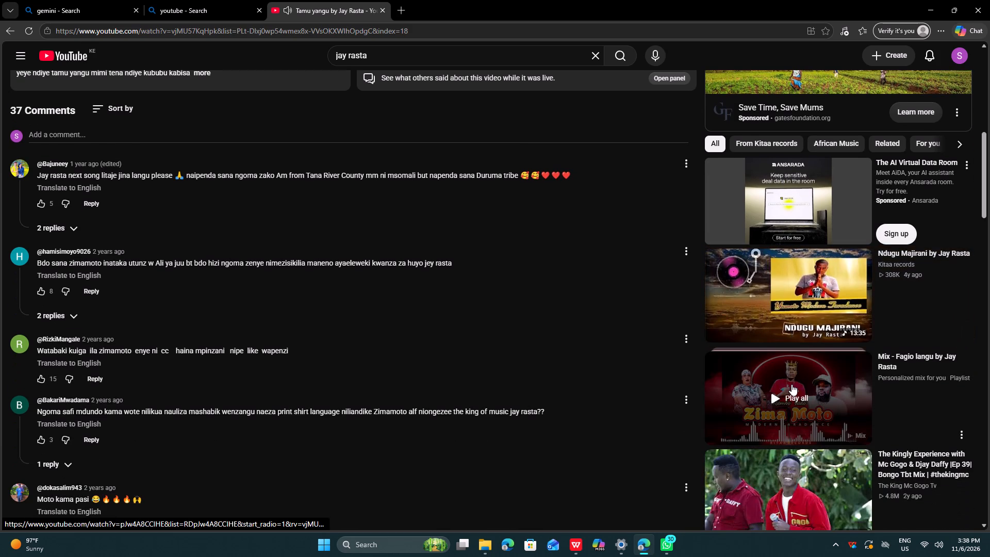
scroll(488, 305, up, 8)
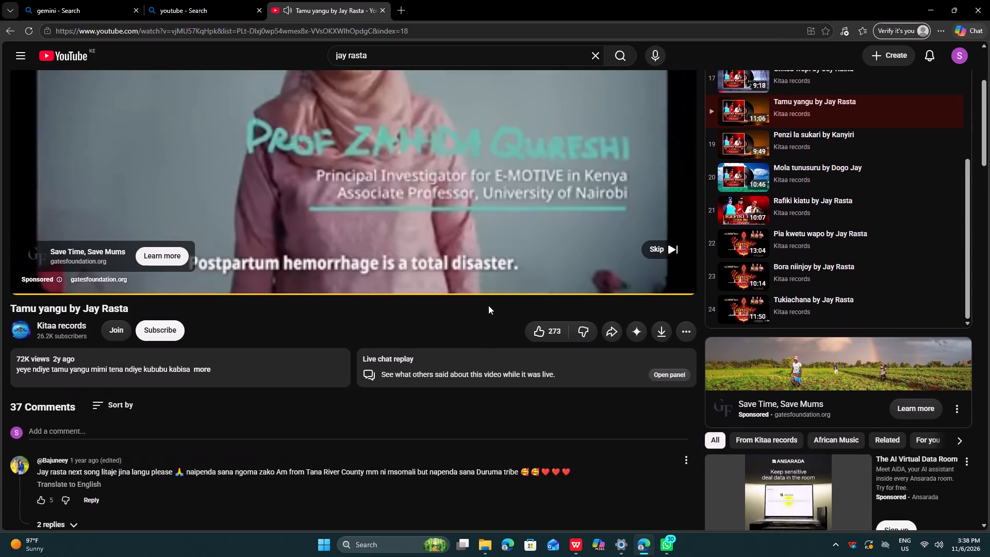
Go back through the previously played playlist videos to the "jay rasta" search results.
click(6, 28)
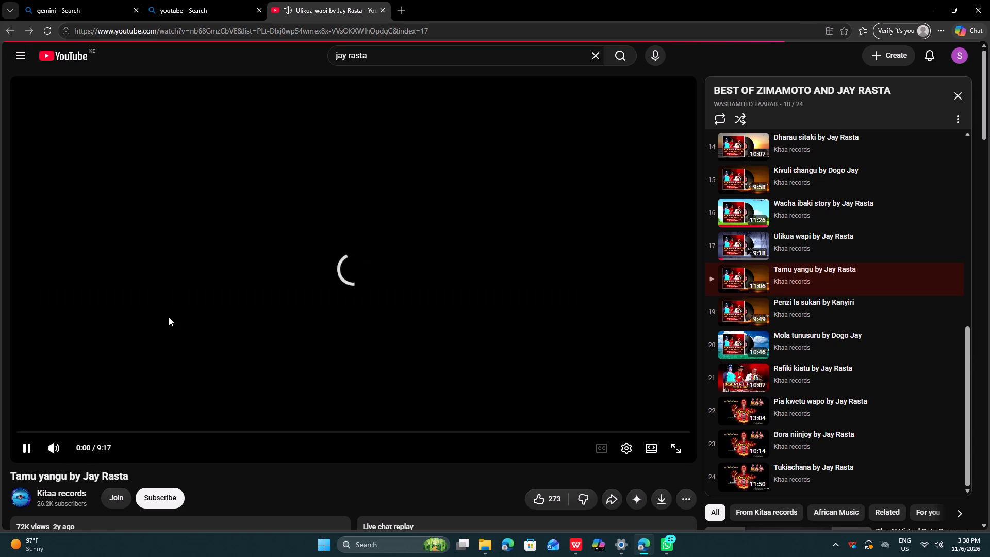
scroll(172, 322, down, 9)
scroll(172, 322, up, 8)
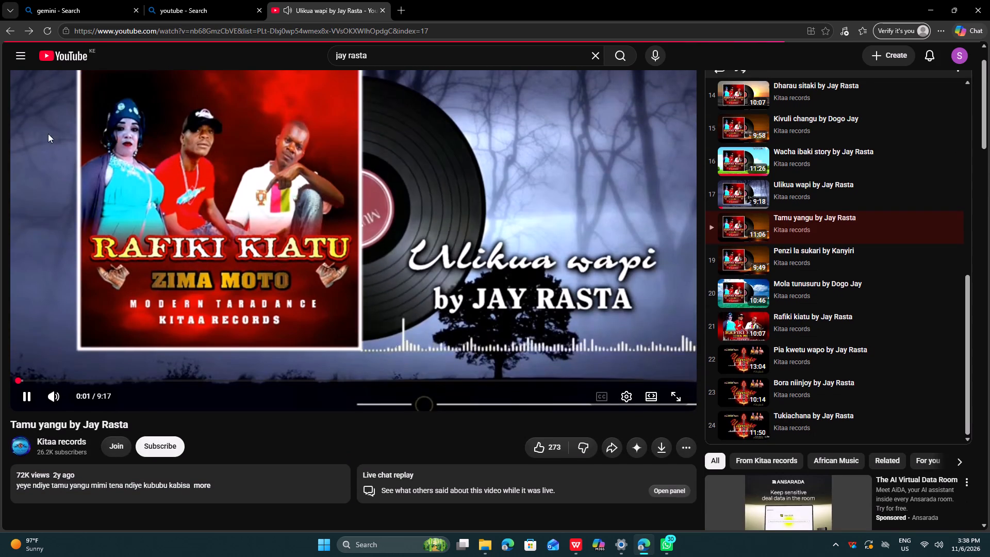
click(7, 32)
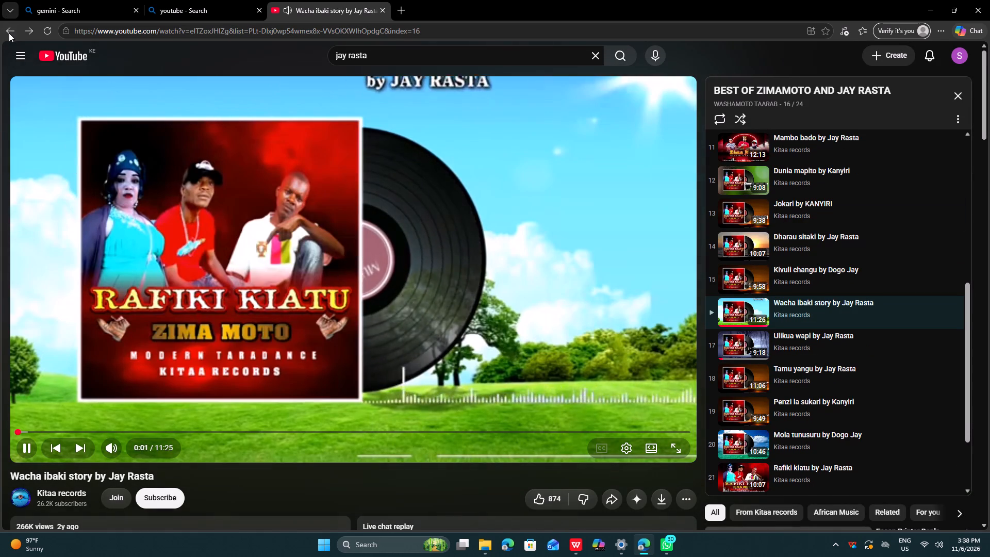
click(9, 32)
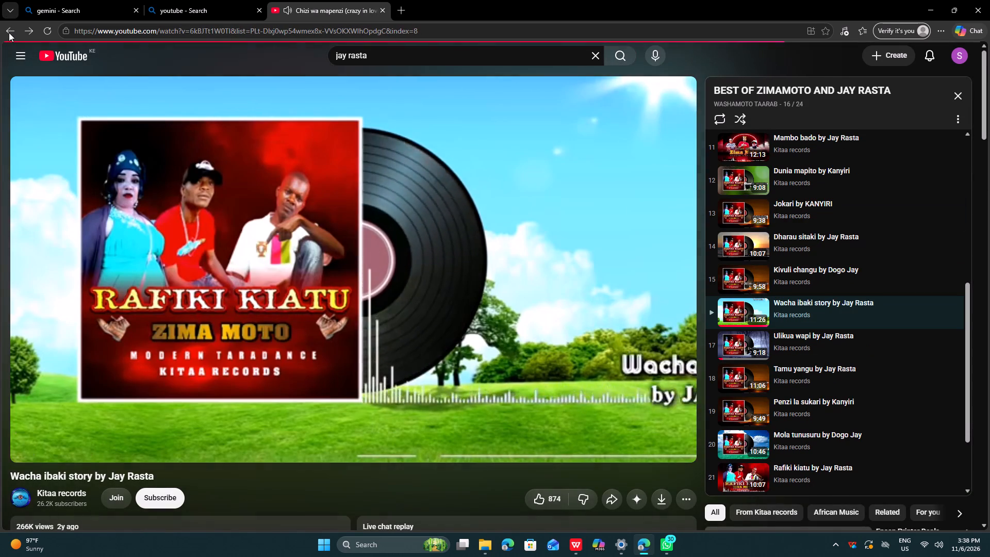
scroll(88, 127, down, 7)
click(7, 30)
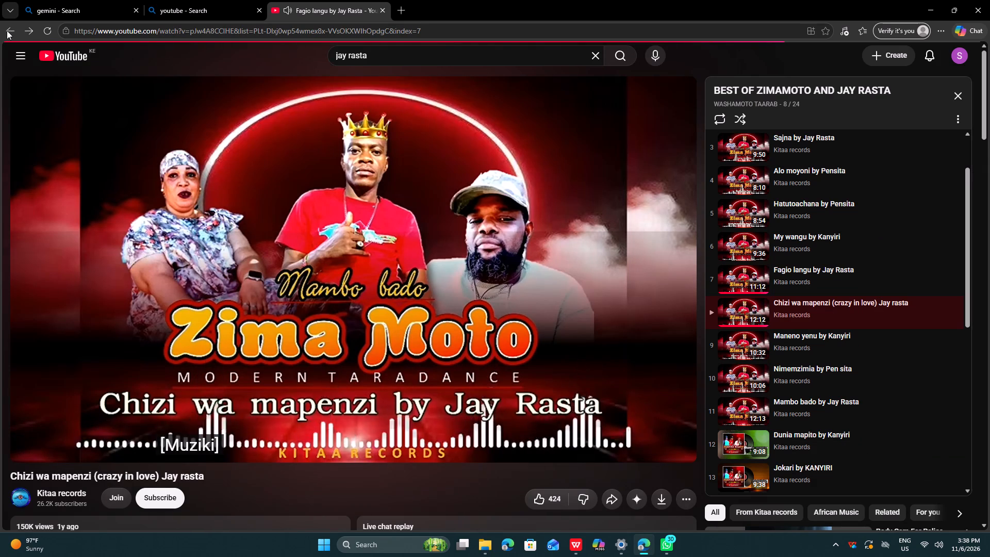
click(7, 30)
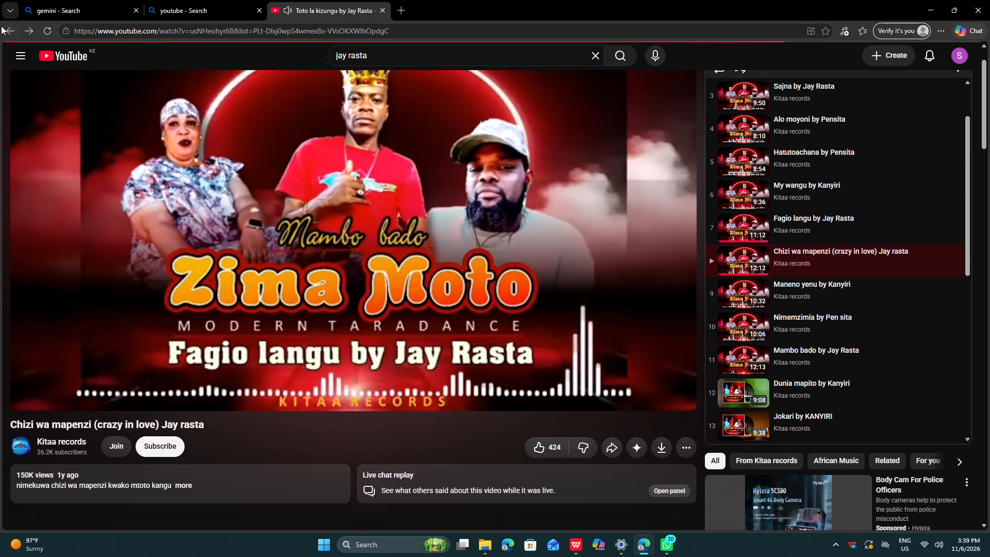
click(7, 33)
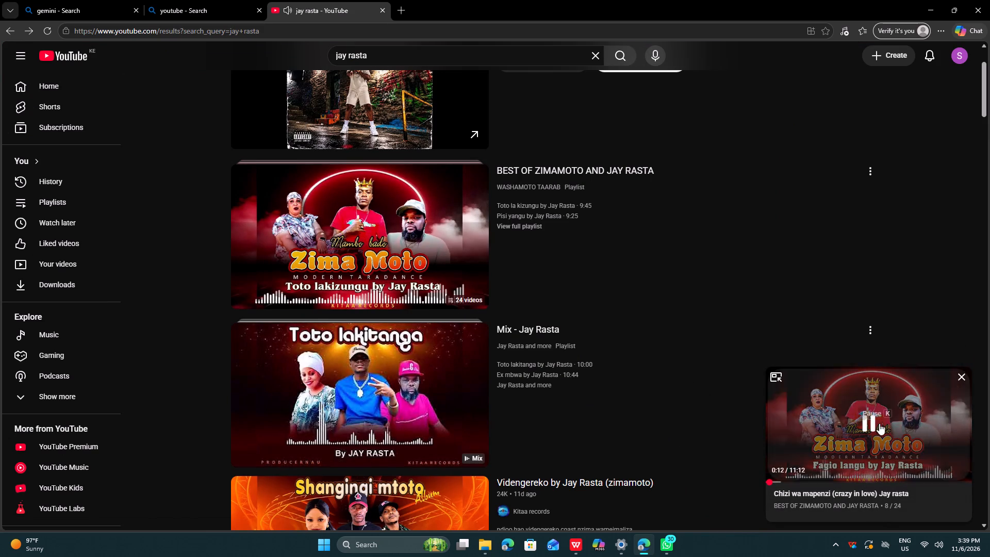
Expand the mini player back into the full video page.
click(774, 380)
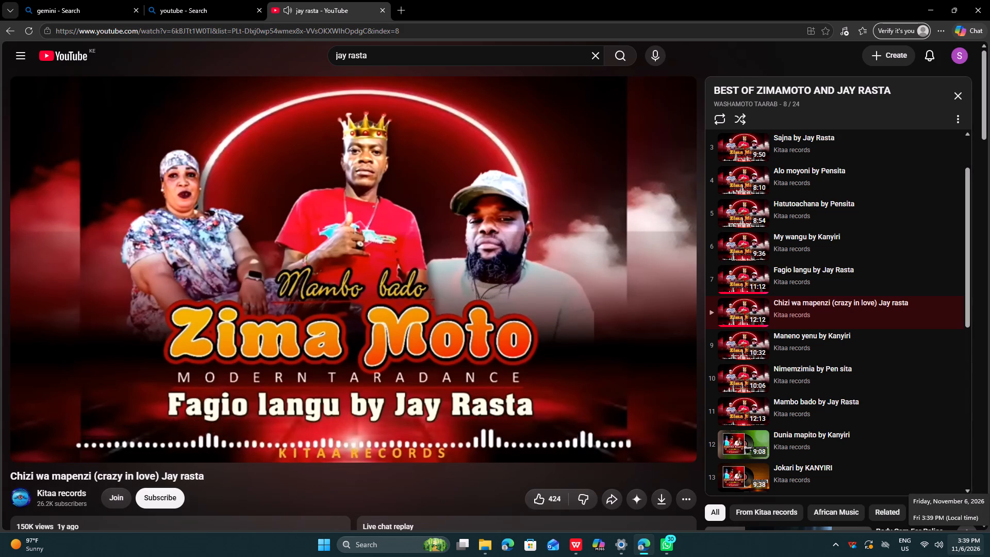
Check the system's quick settings and minimize Microsoft Edge to return to the RABAI PROJECT document in WPS Office.
click(935, 542)
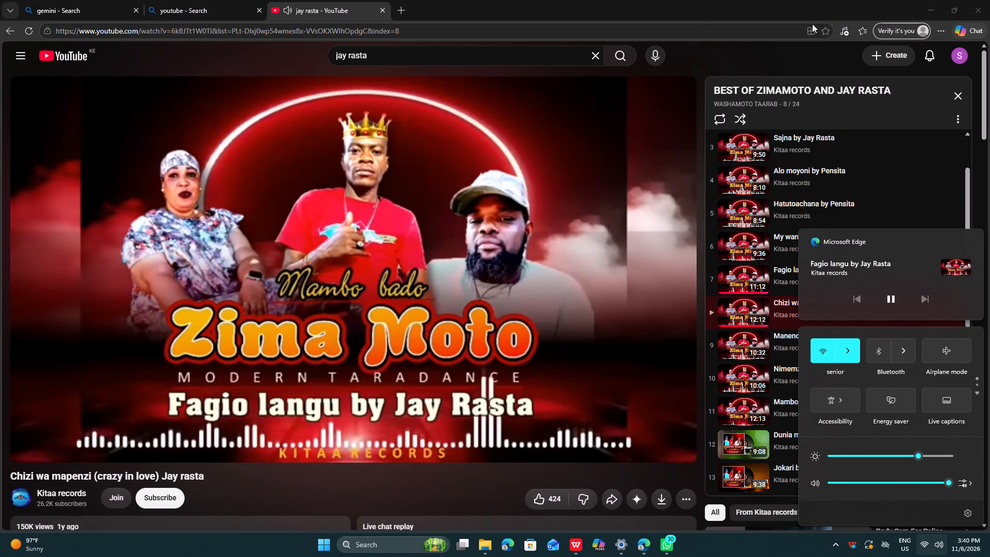
click(927, 11)
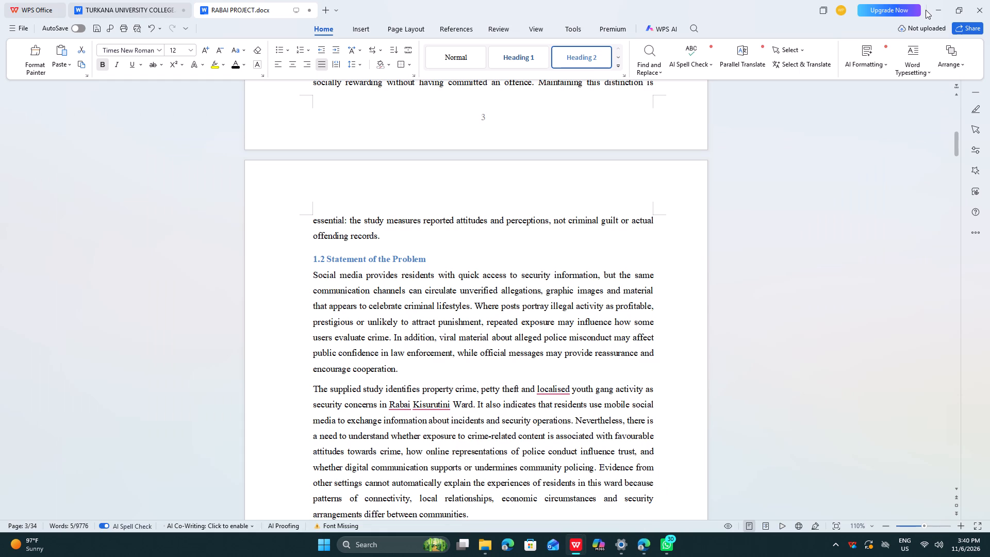
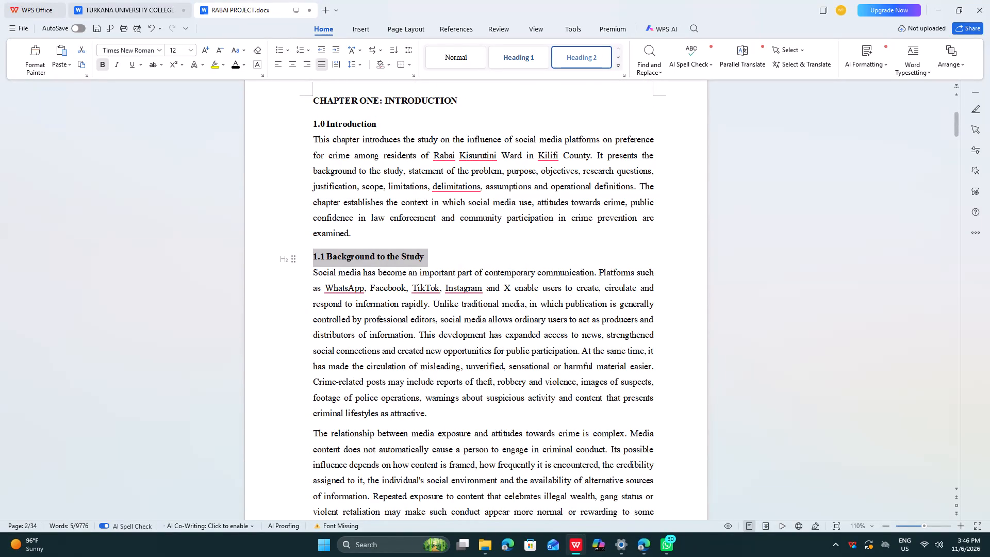
Delete all body paragraphs of section 1.1 Background to the Study, keeping its heading and the 1.2 Statement of the Problem heading.
click(477, 273)
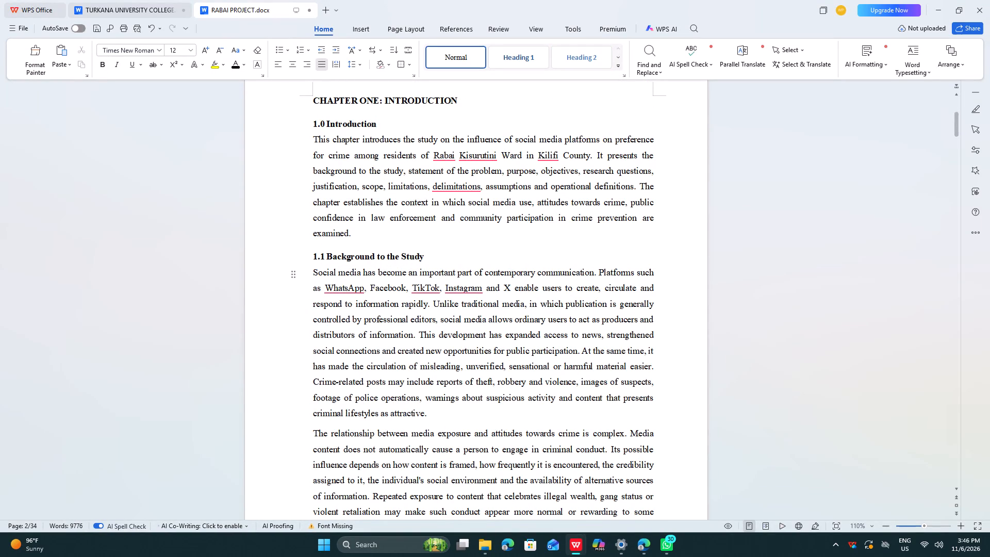
drag(310, 274, 425, 461)
scroll(395, 429, down, 2)
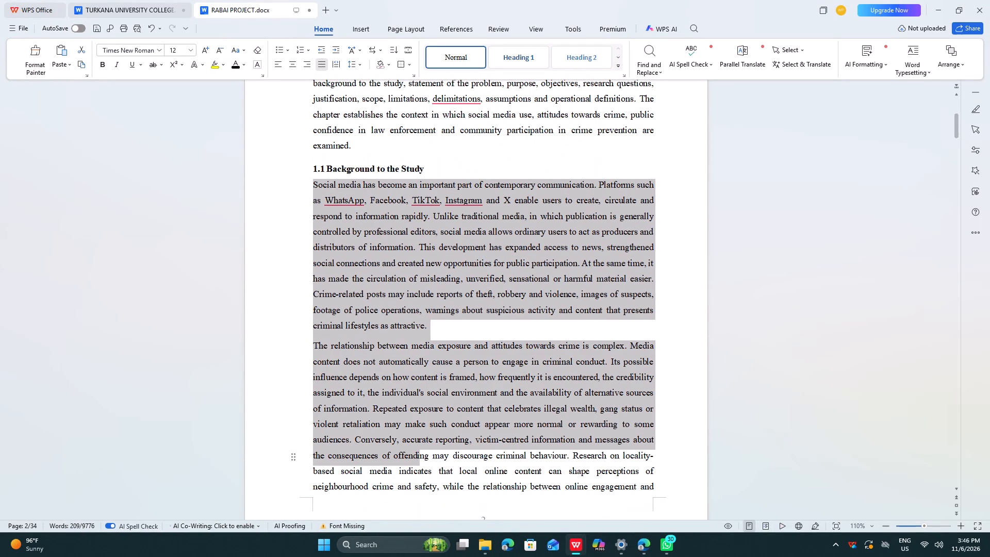
drag(425, 461, 490, 517)
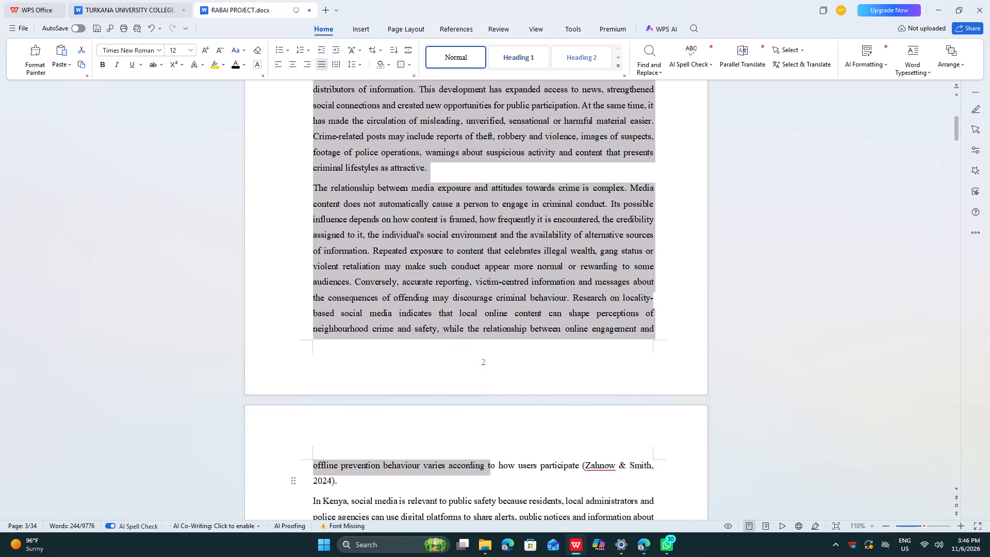
drag(490, 517, 521, 513)
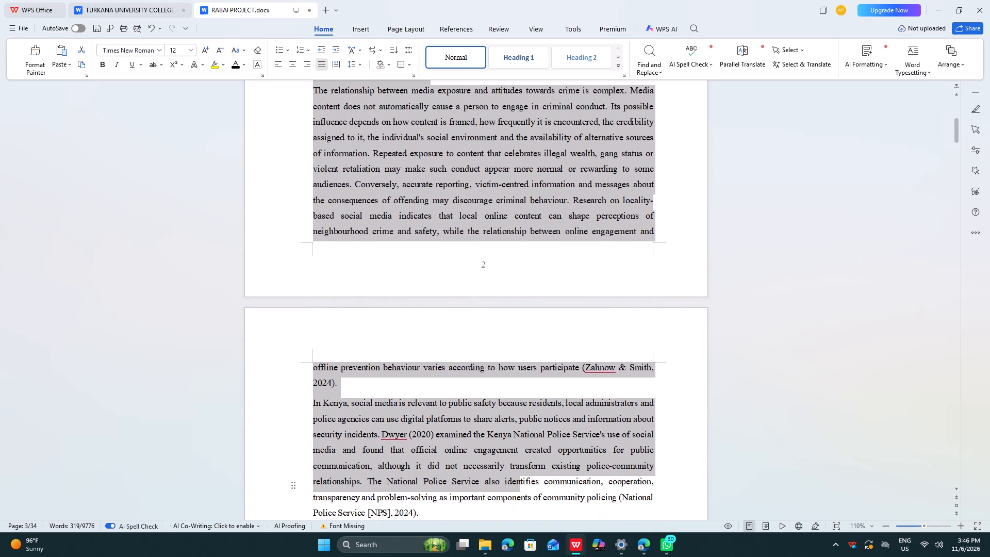
drag(521, 513, 526, 515)
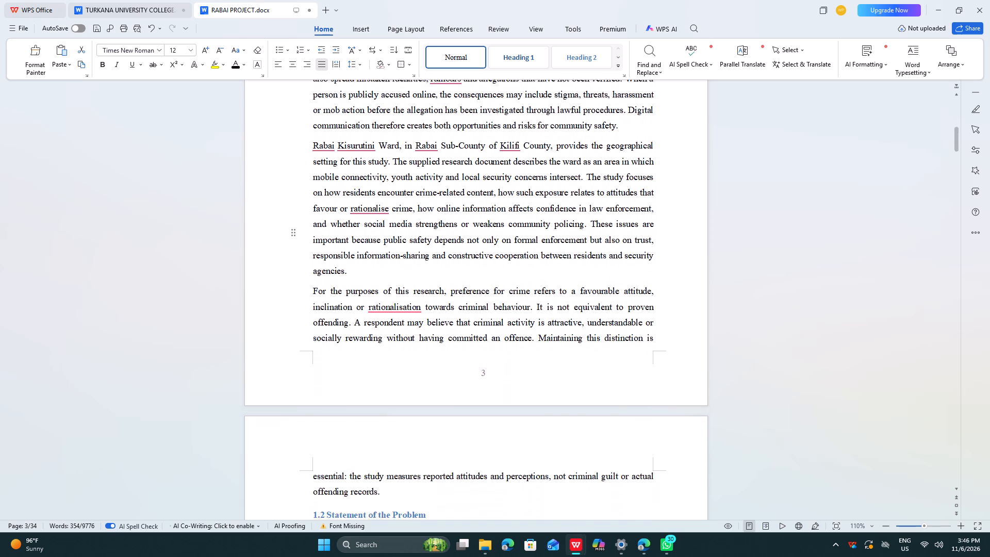
drag(526, 515, 558, 435)
key(BackSpace)
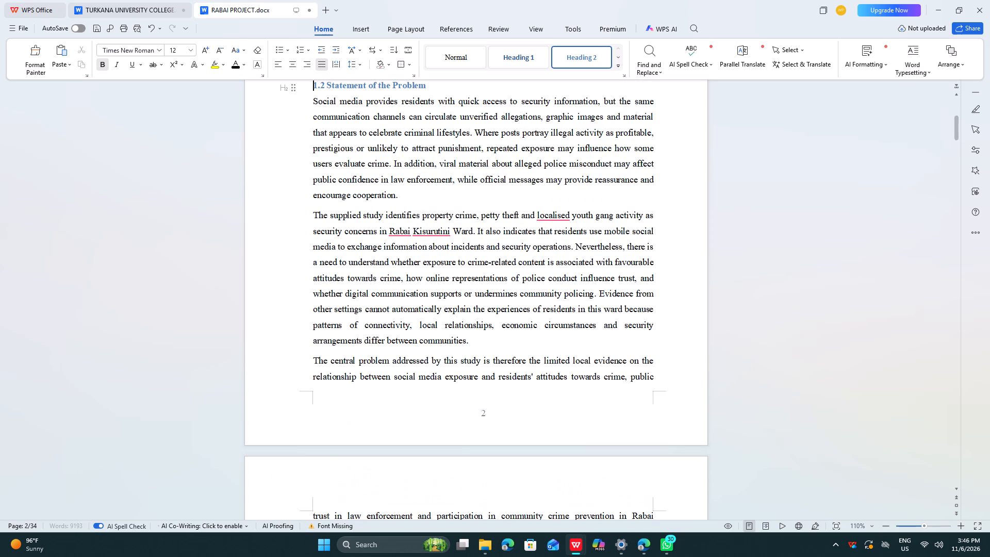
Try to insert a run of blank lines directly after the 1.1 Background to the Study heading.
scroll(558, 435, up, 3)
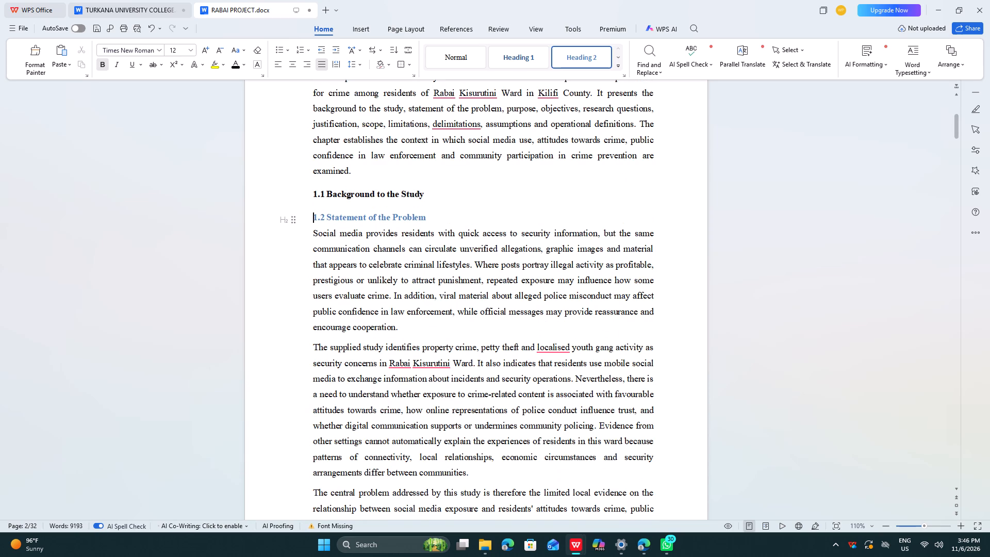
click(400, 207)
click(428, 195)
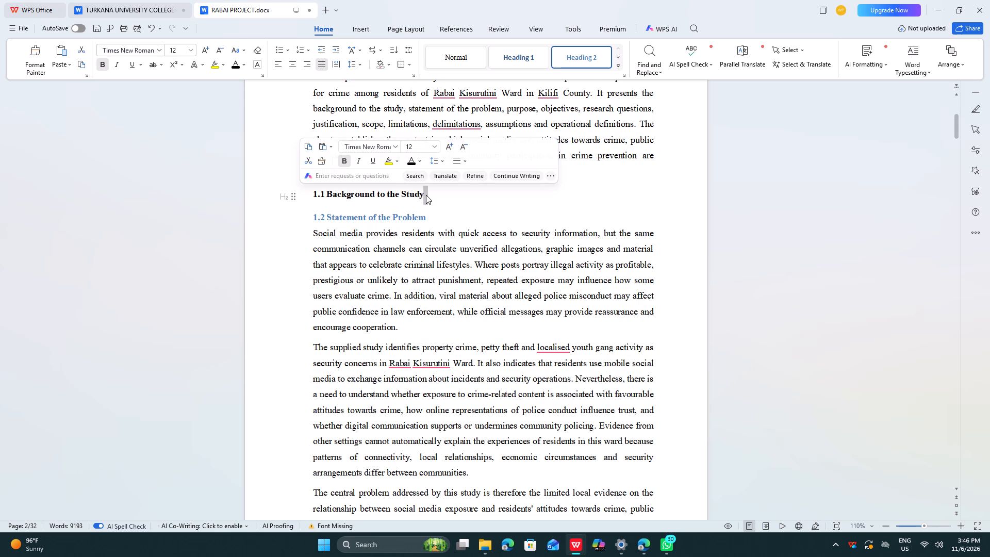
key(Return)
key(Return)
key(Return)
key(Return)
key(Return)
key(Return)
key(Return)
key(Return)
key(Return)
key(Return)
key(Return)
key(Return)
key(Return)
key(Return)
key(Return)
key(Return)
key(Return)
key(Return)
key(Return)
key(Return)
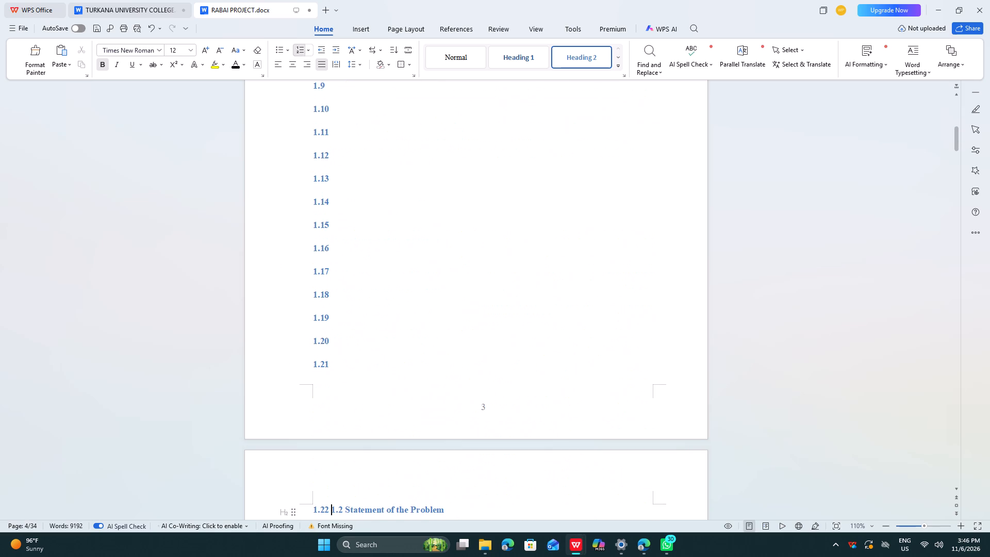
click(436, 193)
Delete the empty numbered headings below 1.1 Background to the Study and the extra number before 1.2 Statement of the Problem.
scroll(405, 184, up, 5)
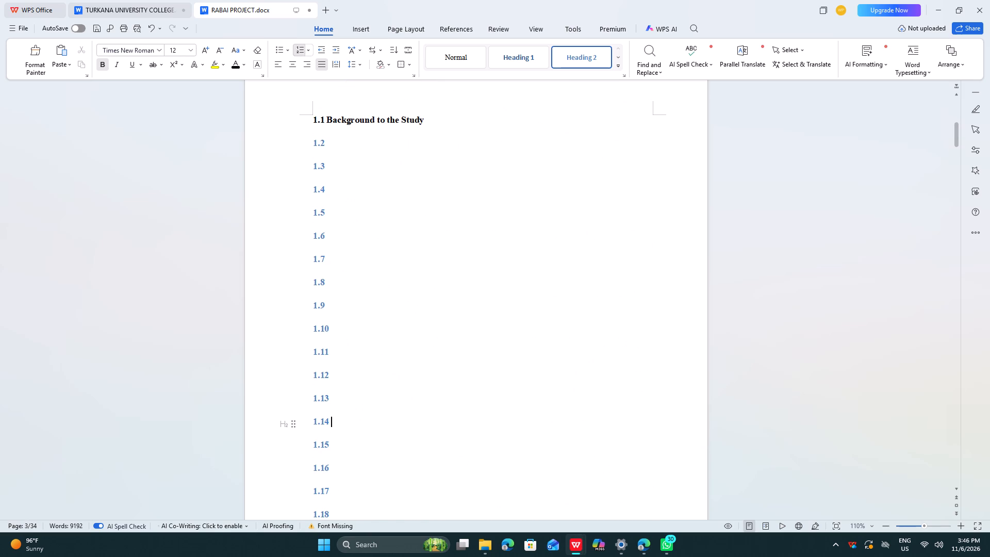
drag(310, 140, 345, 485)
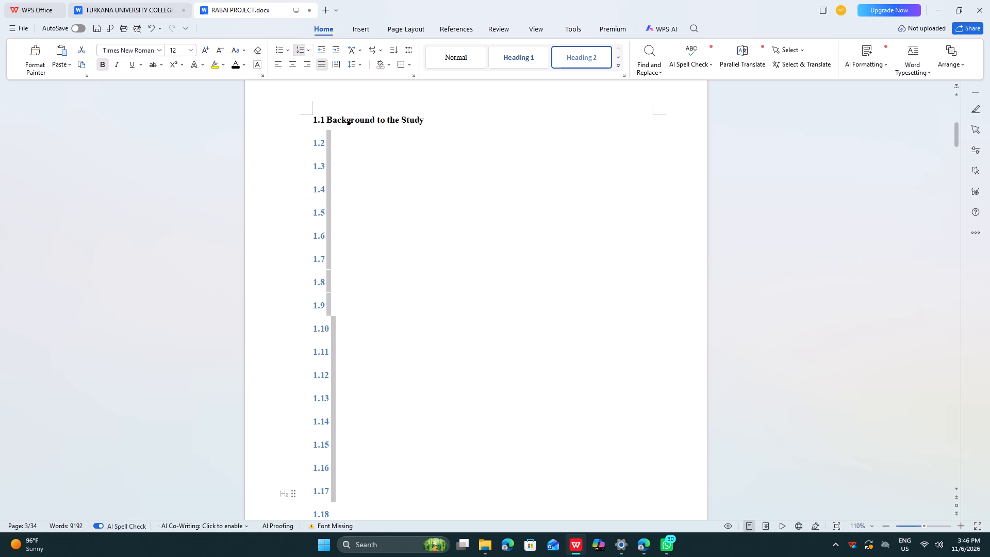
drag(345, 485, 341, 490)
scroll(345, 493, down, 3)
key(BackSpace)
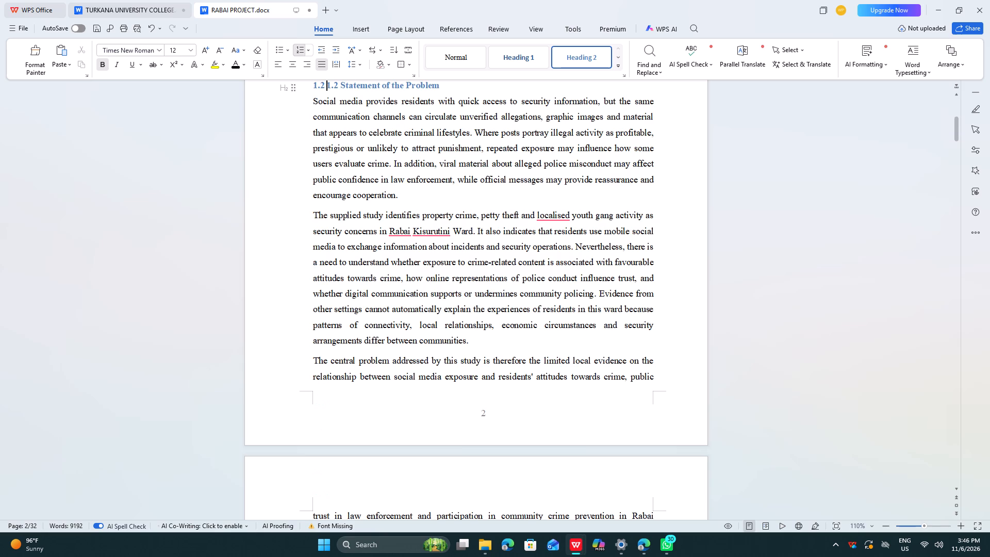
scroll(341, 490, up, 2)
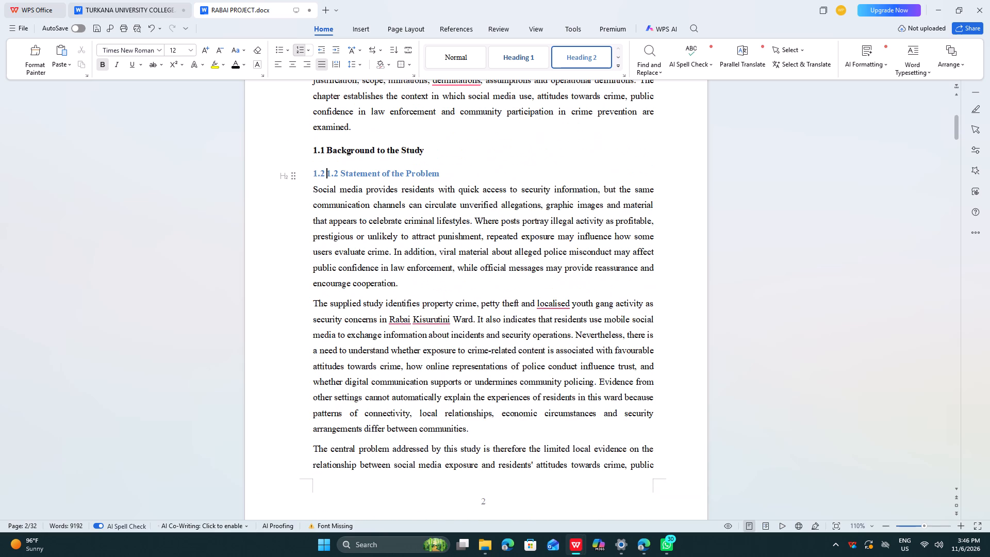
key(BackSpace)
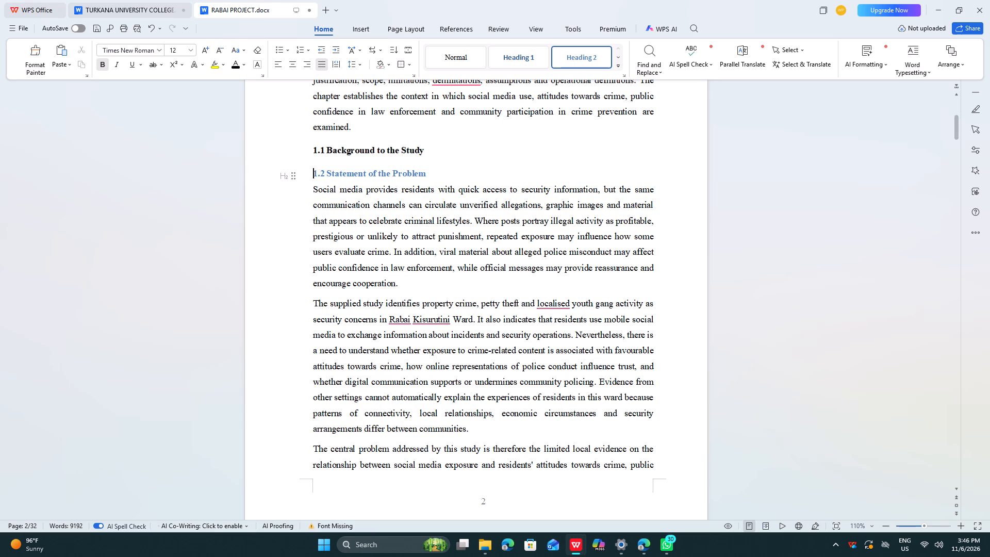
Insert over a page of unnumbered blank lines before the 1.2 Statement of the Problem heading.
key(Return)
key(Return)
key(Return)
key(Return)
key(Return)
key(Return)
key(Return)
key(Return)
key(Return)
key(Return)
key(Return)
key(Return)
key(Return)
key(Return)
key(Return)
key(Return)
key(Return)
key(Return)
key(Return)
key(Return)
key(Return)
key(Return)
key(Return)
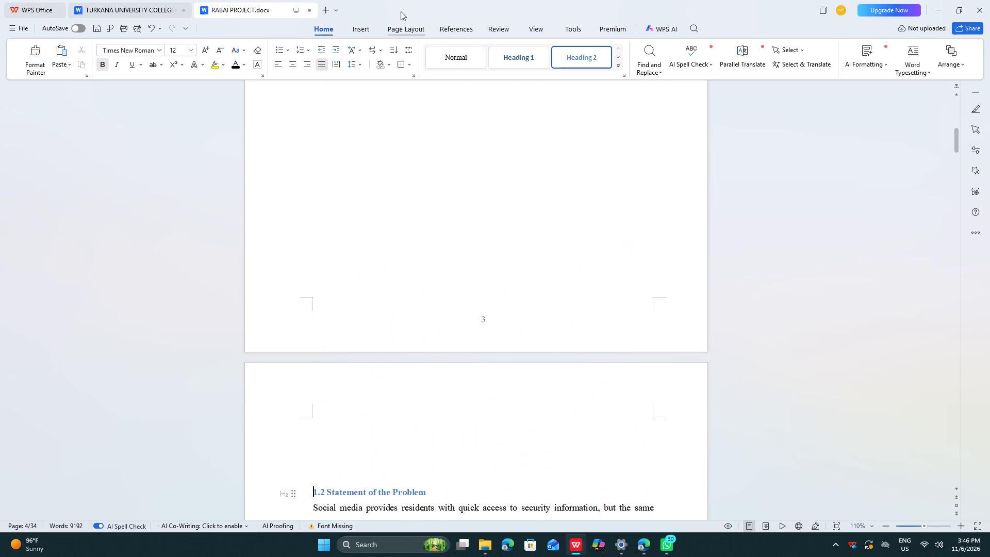
Paste the copied Chapter One text into the blank space below 1.1 Background to the Study, taking on the surrounding formatting.
scroll(407, 16, up, 2)
scroll(389, 212, up, 9)
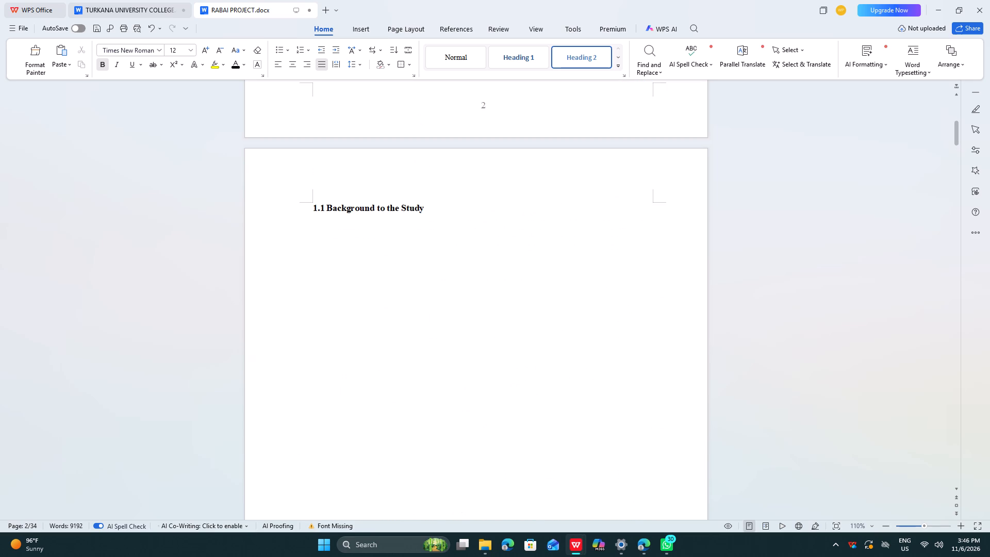
scroll(363, 271, up, 12)
scroll(363, 271, down, 16)
scroll(363, 271, up, 3)
right_click(349, 255)
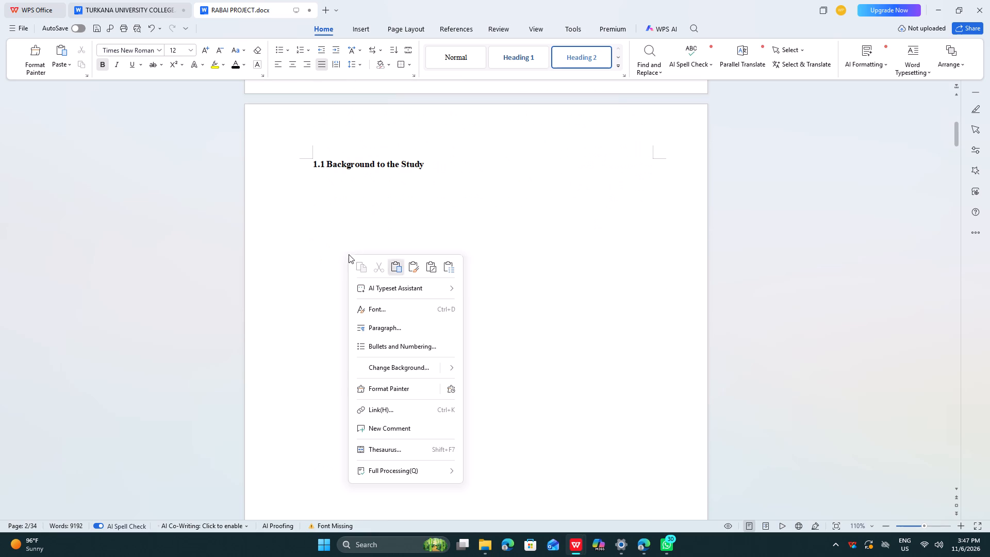
click(412, 269)
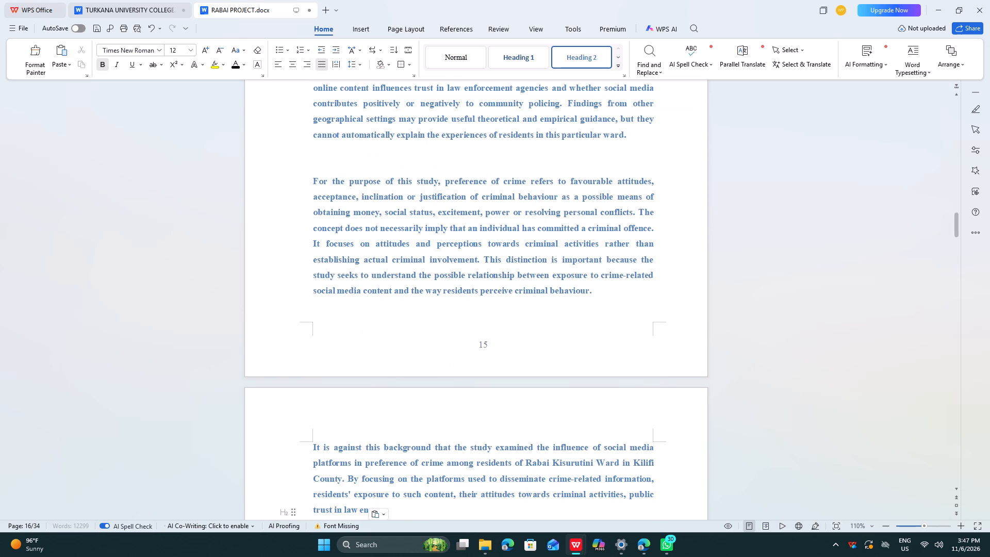
Look back through the pasted text to its beginning and compare it with the original Chapter One introduction.
scroll(375, 270, up, 15)
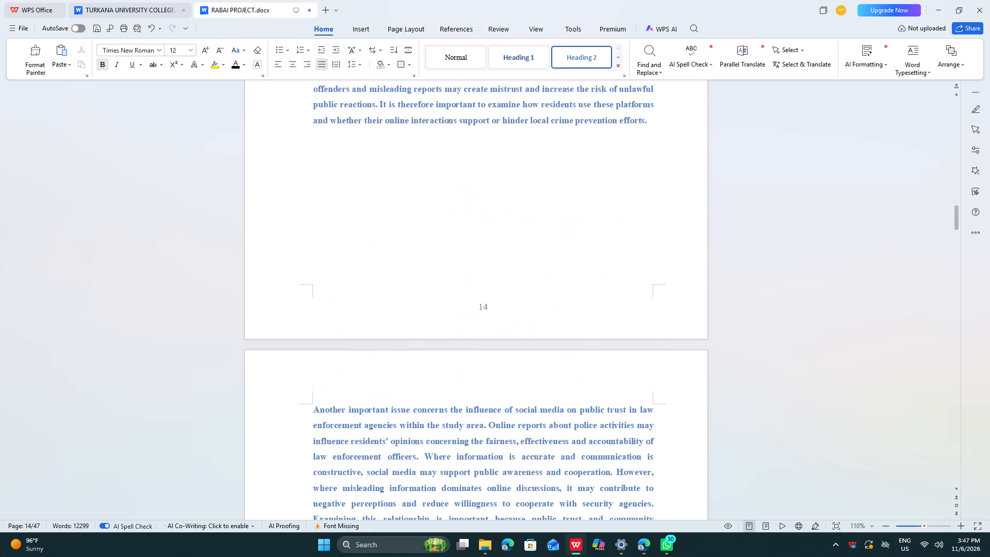
scroll(370, 271, up, 20)
scroll(370, 271, up, 10)
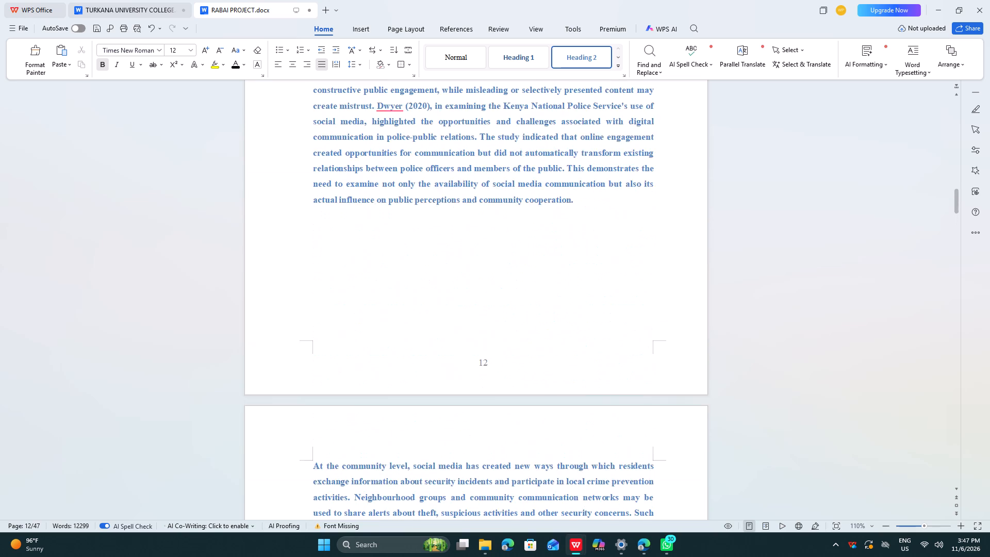
scroll(369, 271, up, 20)
scroll(369, 271, up, 10)
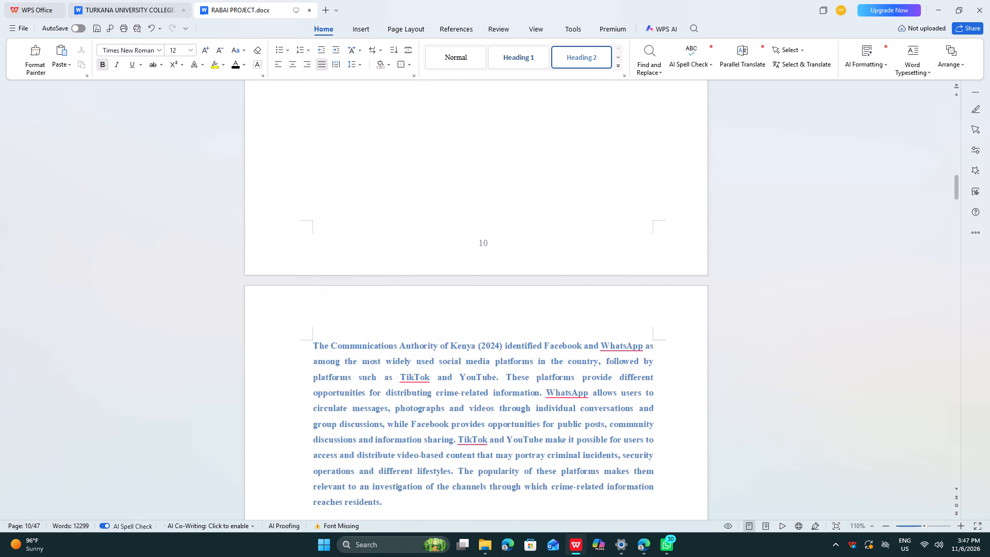
scroll(369, 271, up, 20)
scroll(369, 271, up, 9)
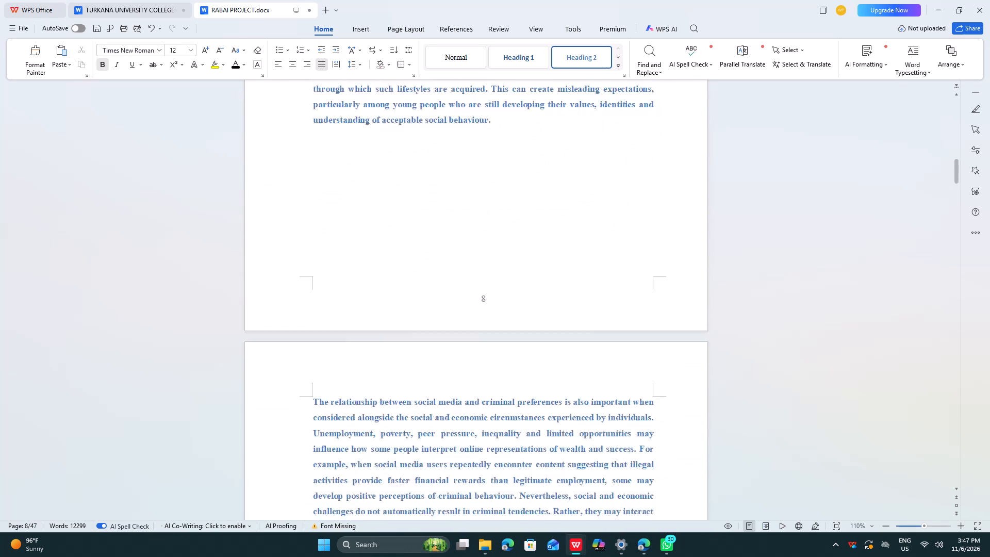
scroll(368, 271, up, 20)
scroll(368, 271, up, 9)
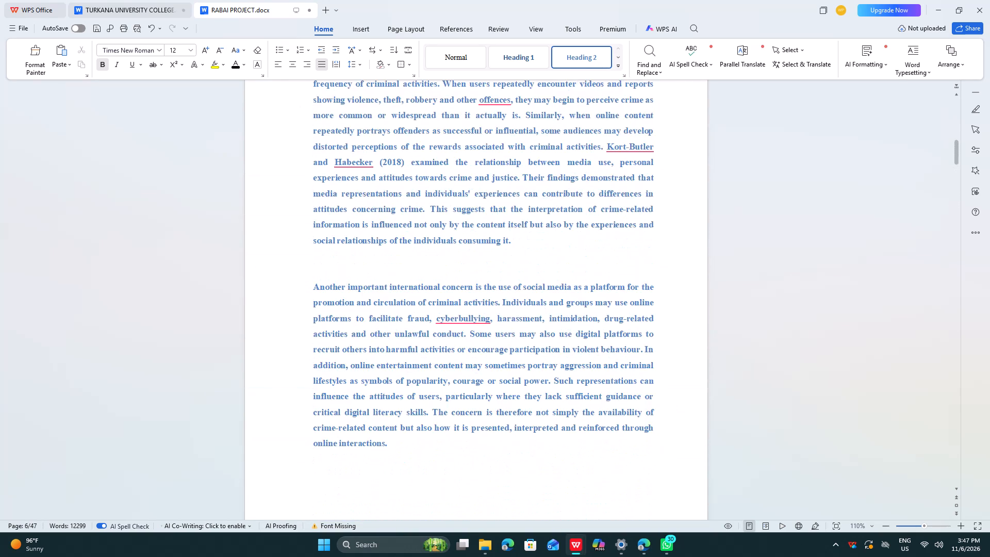
scroll(368, 271, up, 20)
scroll(368, 271, up, 9)
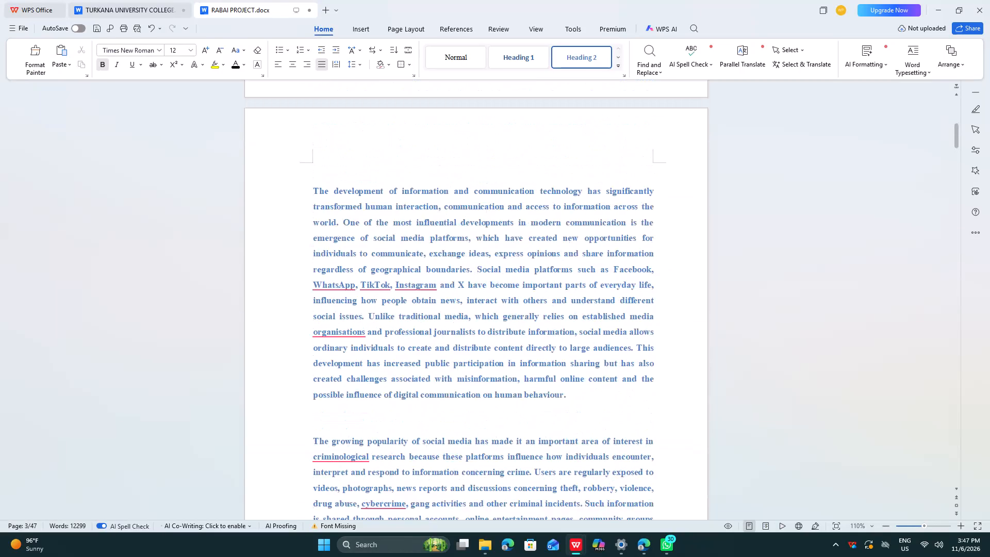
scroll(367, 271, up, 14)
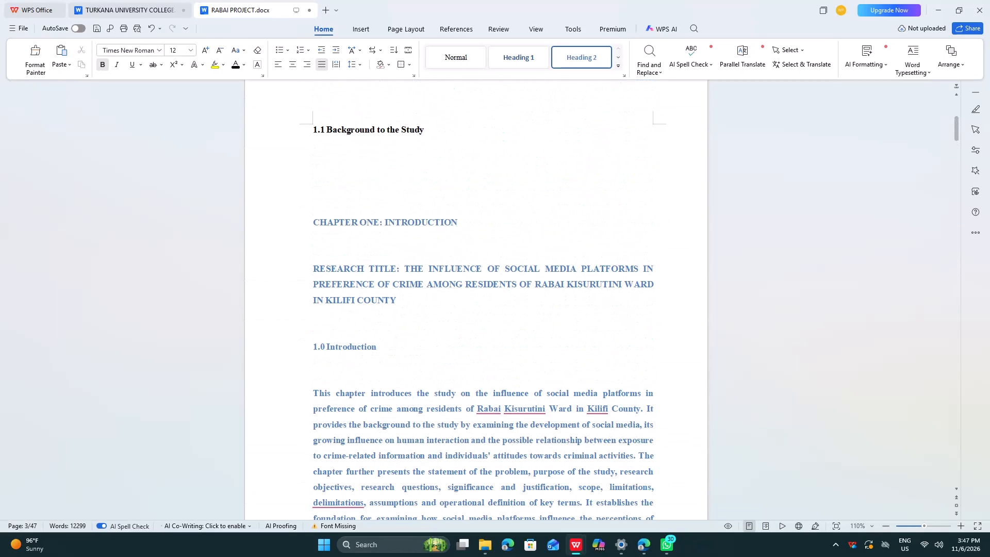
scroll(367, 271, up, 15)
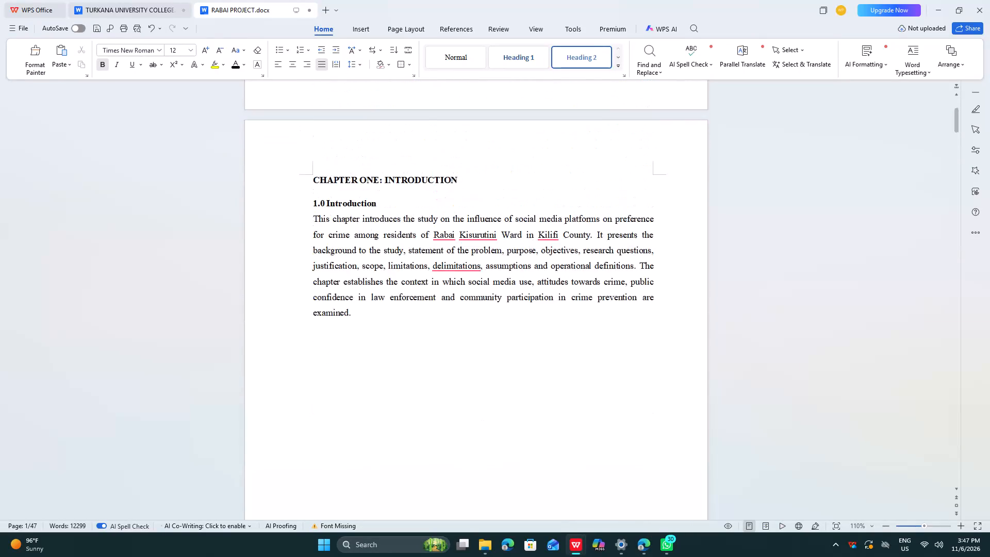
scroll(424, 281, down, 5)
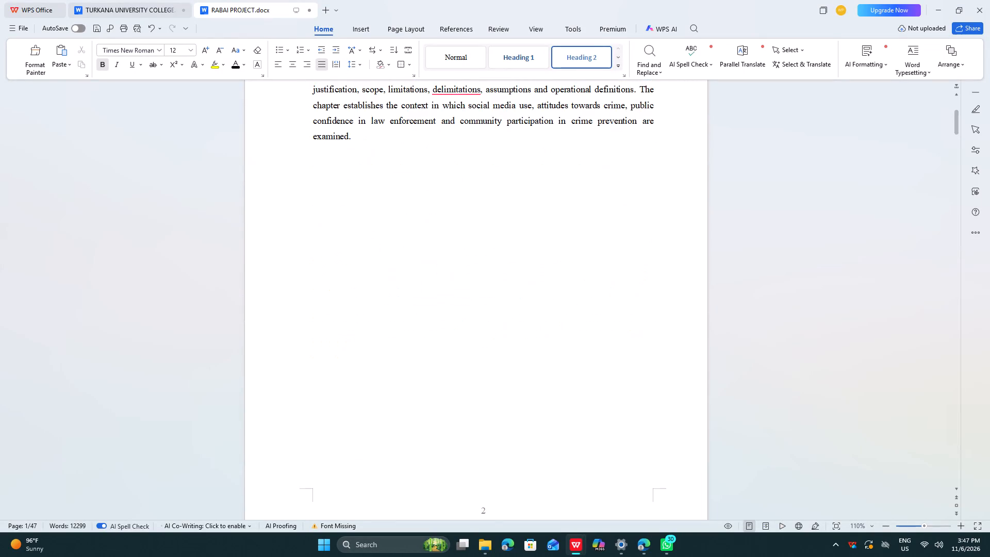
scroll(424, 282, down, 16)
scroll(424, 282, up, 1)
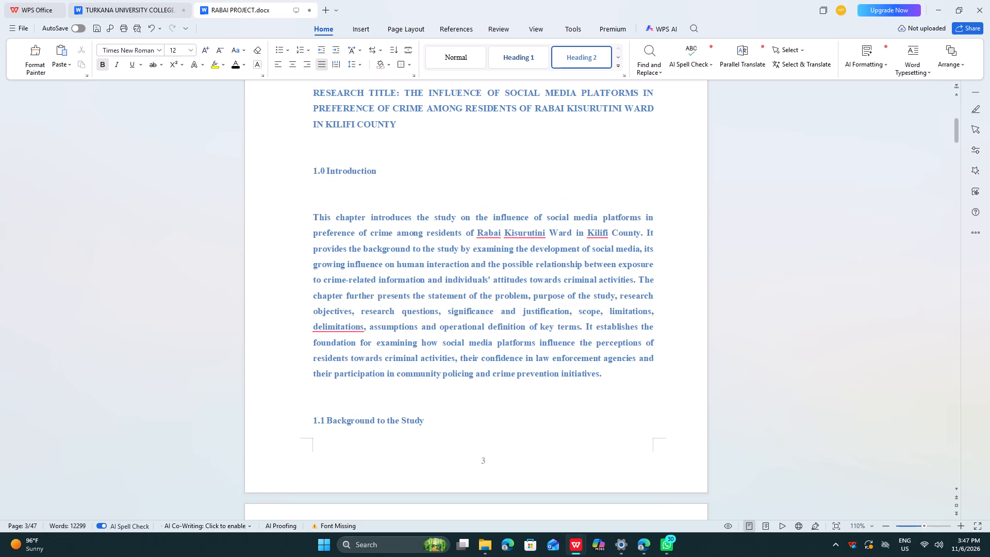
scroll(432, 271, down, 5)
scroll(431, 272, up, 6)
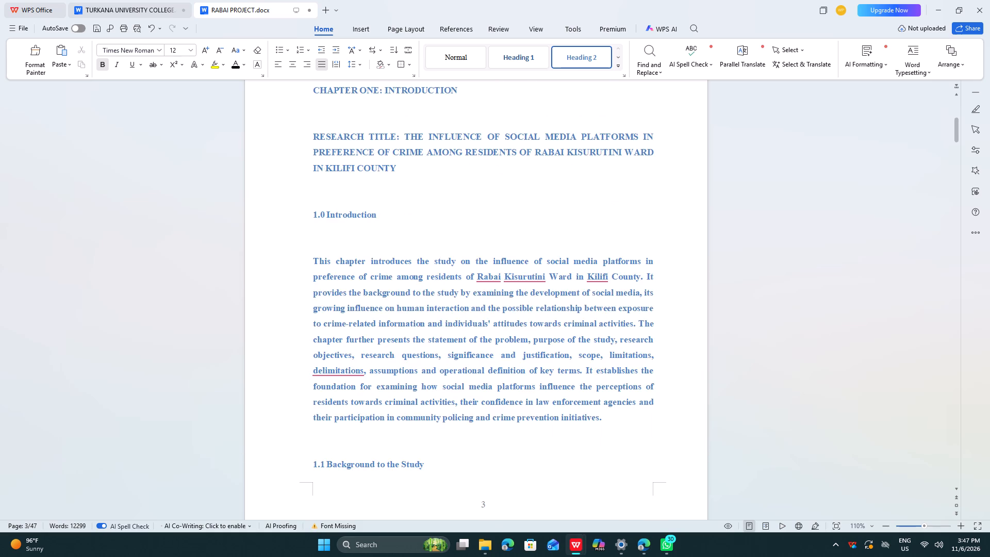
Delete the original CHAPTER ONE heading, 1.0 Introduction text and 1.1 Background to the Study heading above the newly pasted chapter.
scroll(430, 272, up, 17)
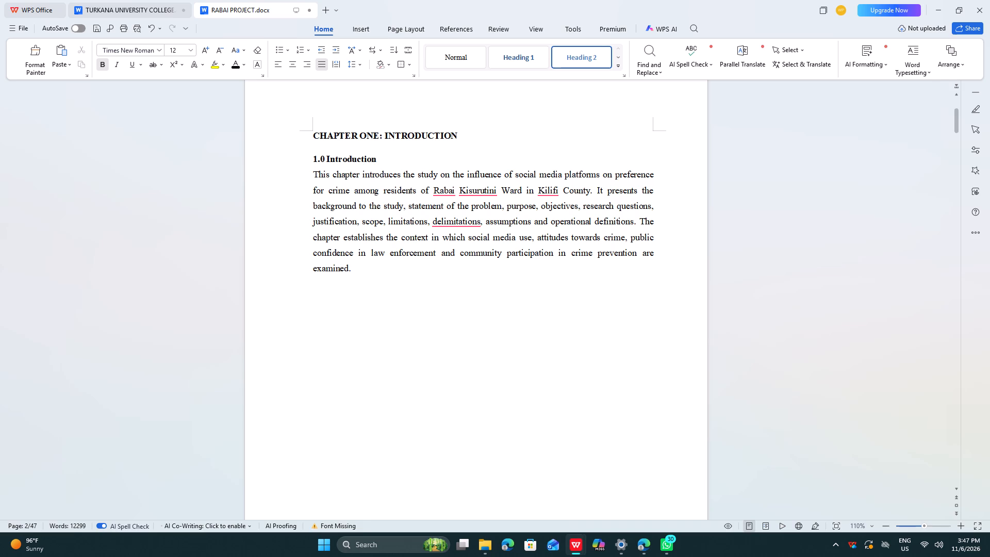
drag(308, 134, 397, 398)
scroll(392, 377, down, 3)
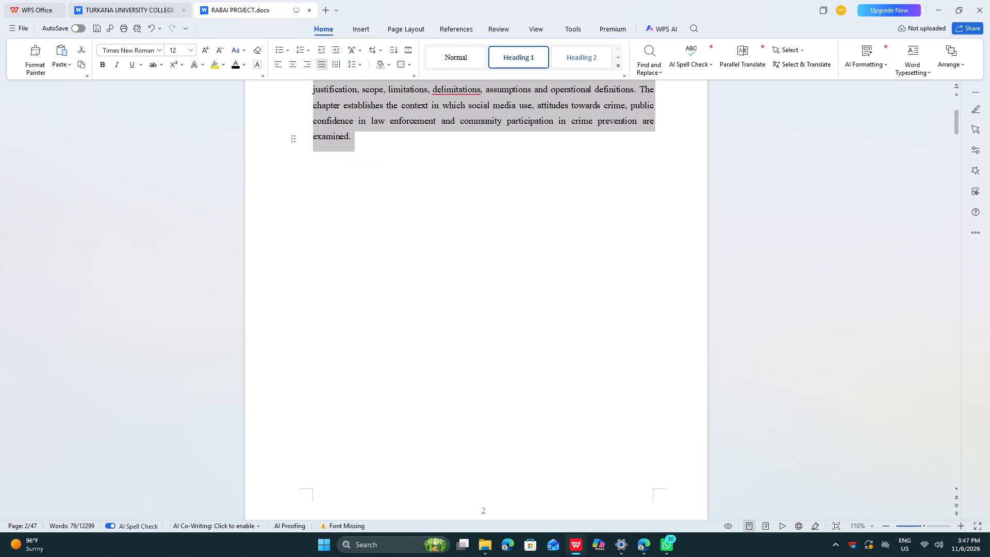
drag(397, 398, 409, 448)
scroll(397, 400, down, 4)
scroll(409, 448, down, 3)
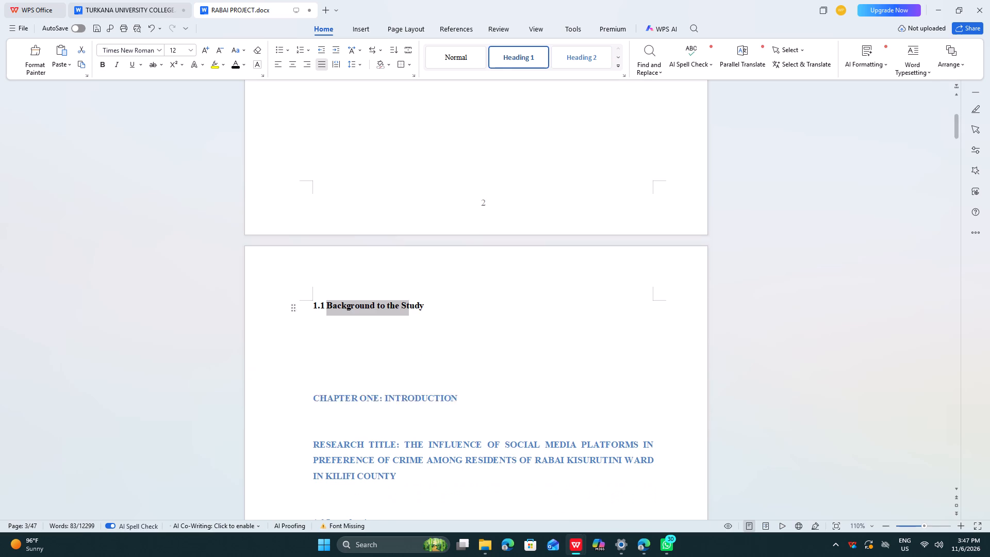
drag(409, 448, 416, 320)
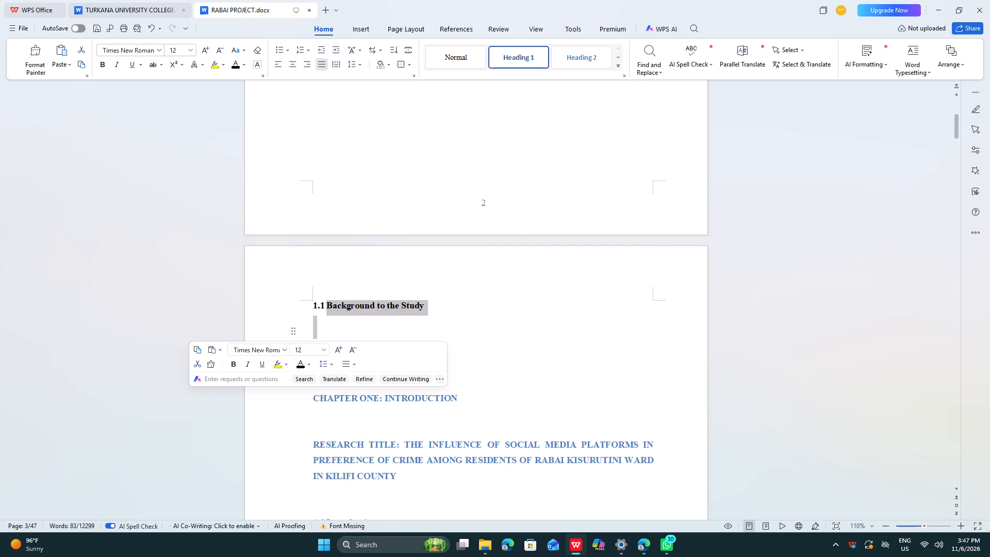
key(BackSpace)
Try to remove the blank lines between the title on page 1 and the pasted CHAPTER ONE: INTRODUCTION heading.
scroll(385, 302, up, 6)
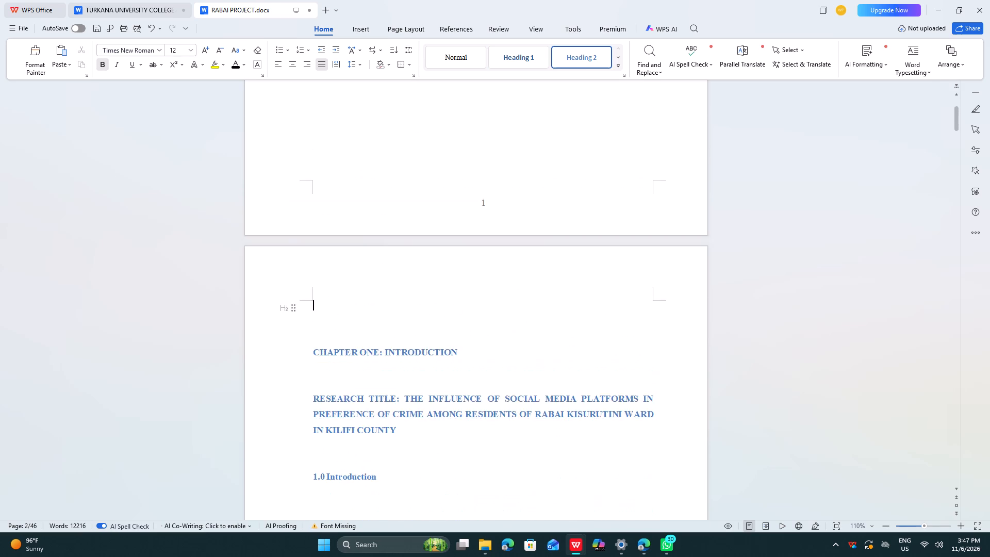
scroll(386, 304, up, 10)
scroll(386, 304, down, 2)
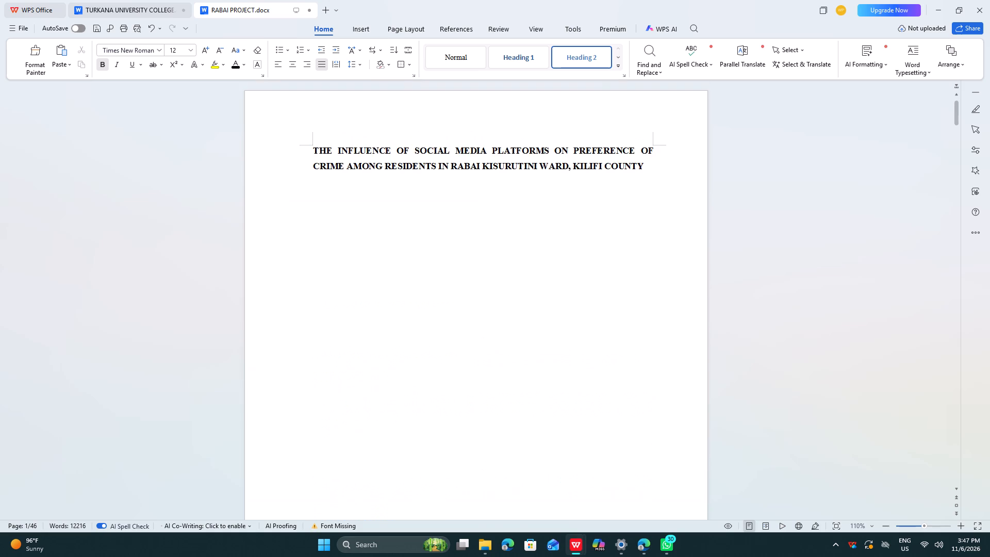
scroll(386, 304, down, 12)
scroll(386, 304, up, 4)
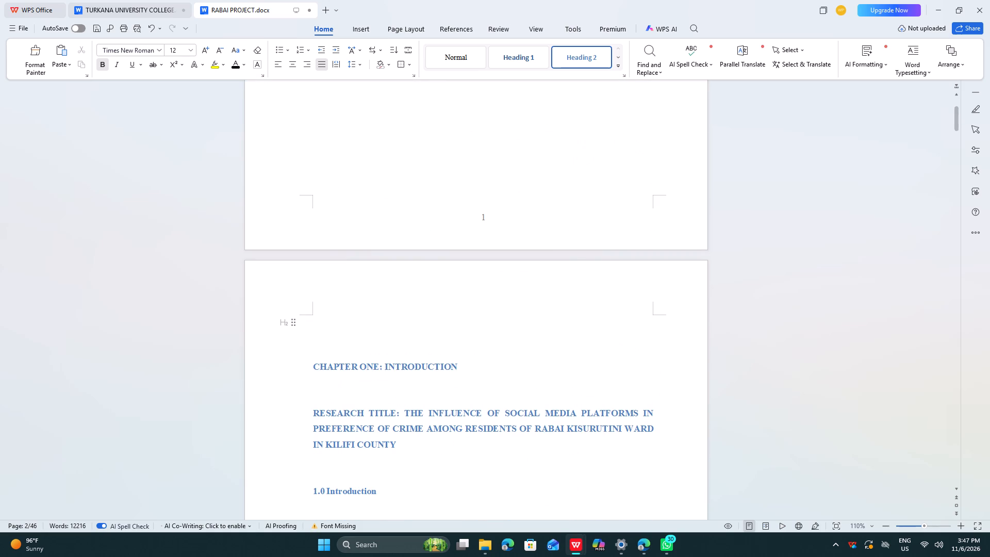
key(BackSpace)
key(BackSpace)
click(351, 313)
key(BackSpace)
click(340, 203)
key(BackSpace)
key(BackSpace)
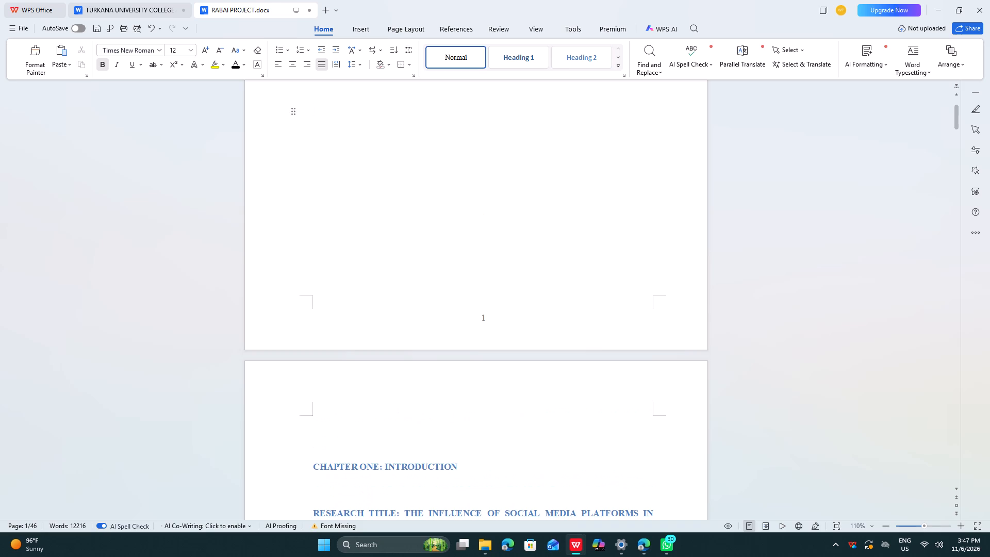
key(BackSpace)
Format the entire document's text as justified, with 1.5 line spacing and black font colour.
scroll(357, 240, down, 17)
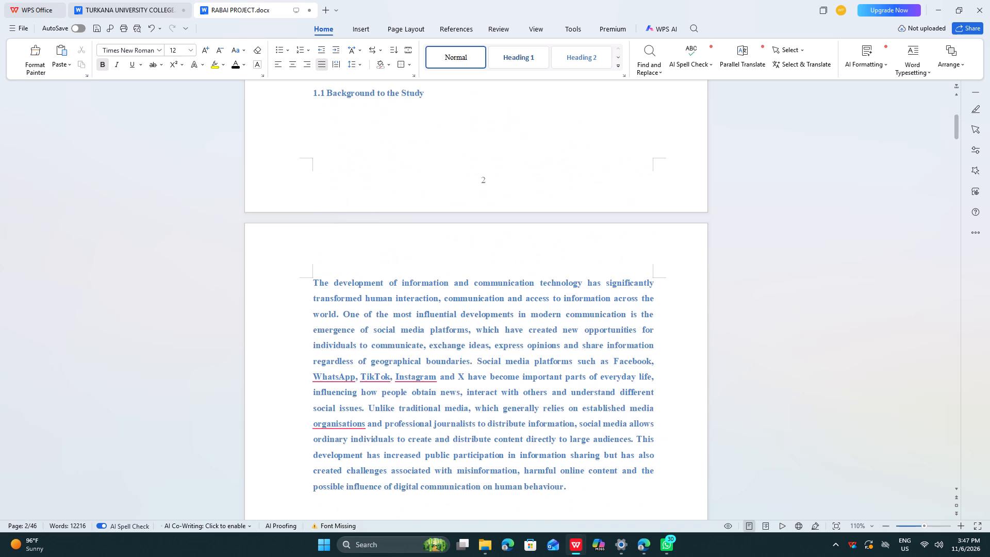
scroll(355, 226, down, 4)
key(ctrl+a)
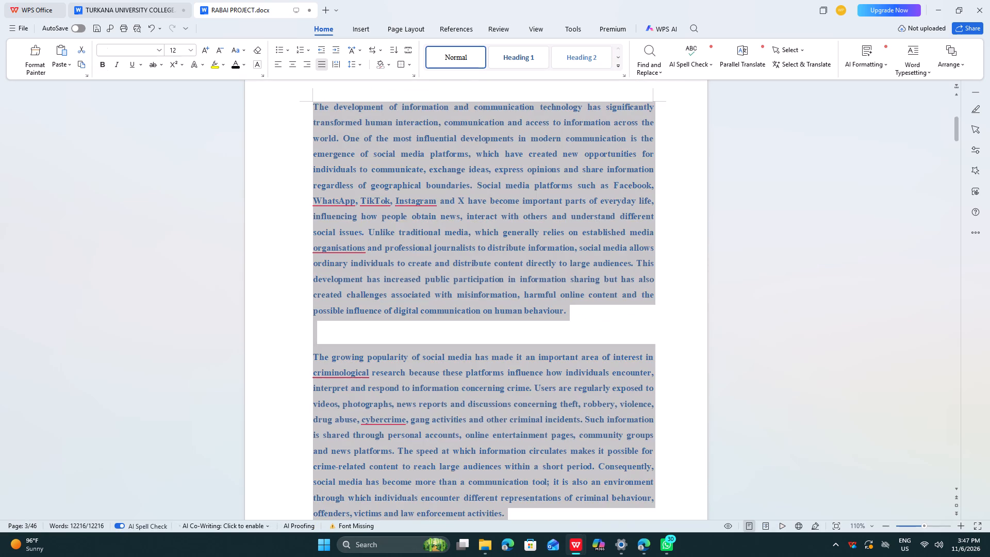
click(324, 64)
click(324, 63)
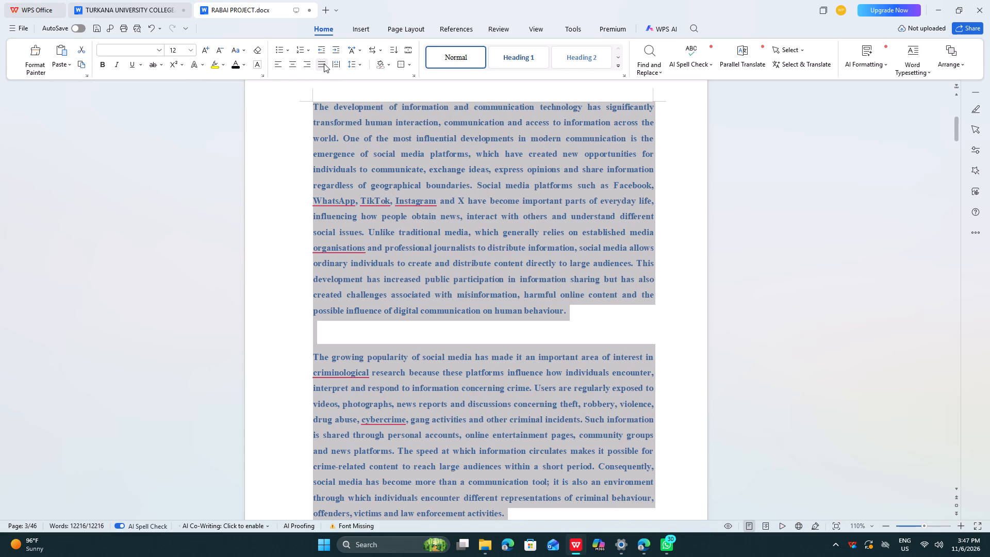
click(360, 64)
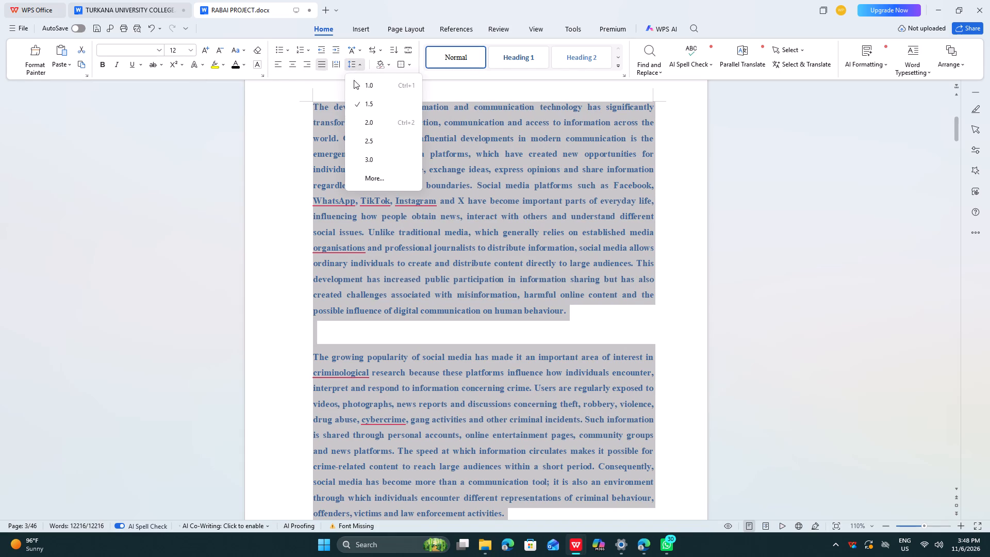
click(366, 101)
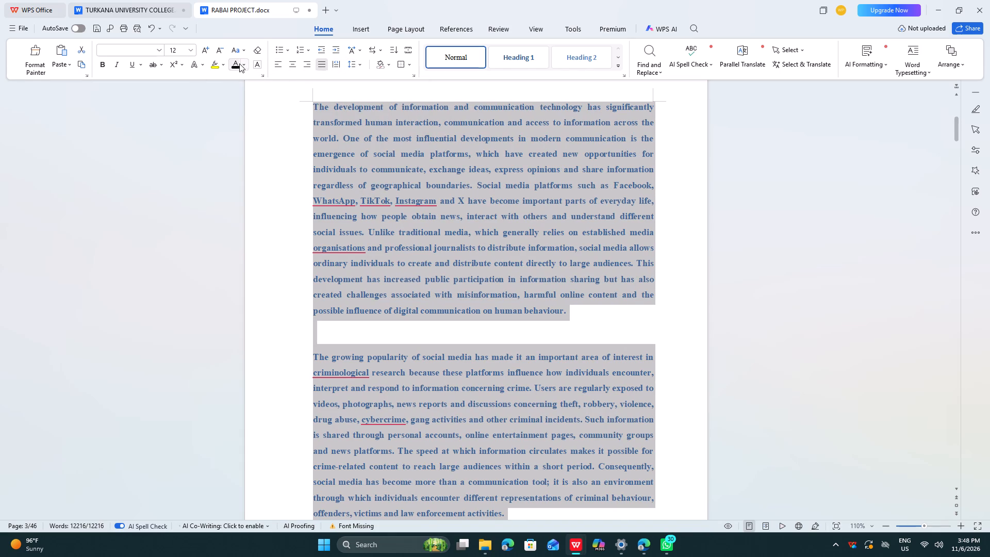
click(237, 64)
click(232, 64)
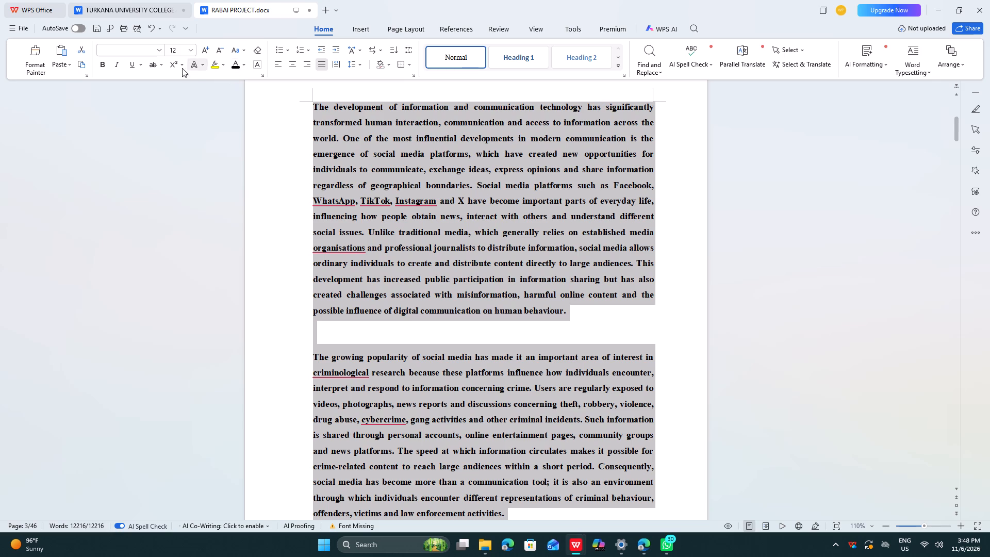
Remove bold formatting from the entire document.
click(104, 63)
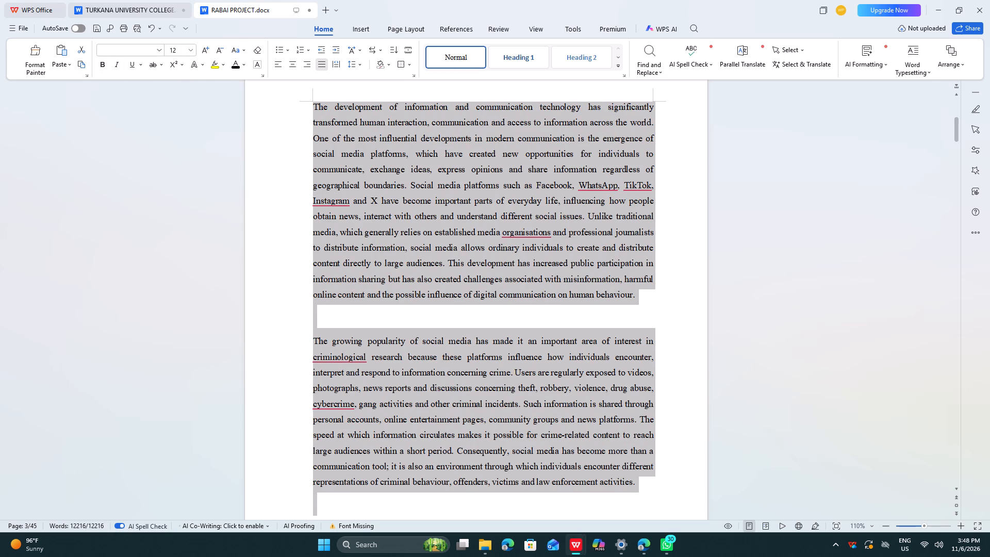
Review the reformatted background text from its opening paragraphs down to the blank space before 1.2 Statement of the Problem.
scroll(354, 197, down, 6)
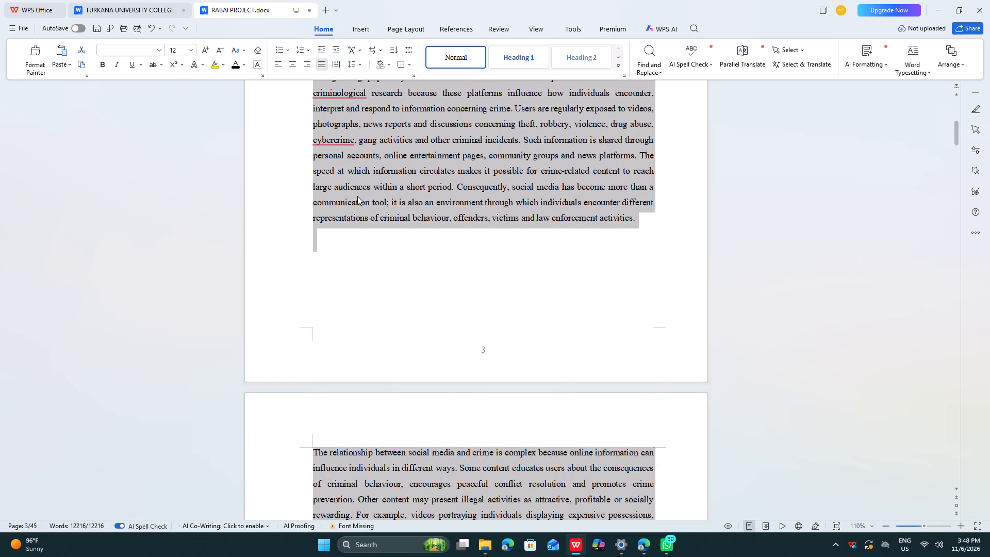
scroll(359, 194, down, 19)
scroll(359, 192, down, 7)
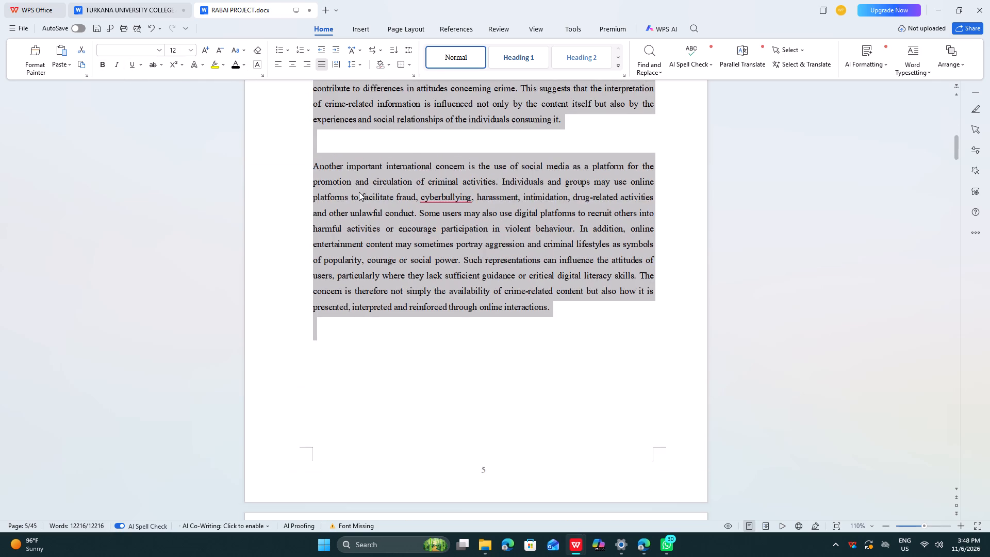
scroll(358, 192, down, 20)
scroll(356, 192, down, 3)
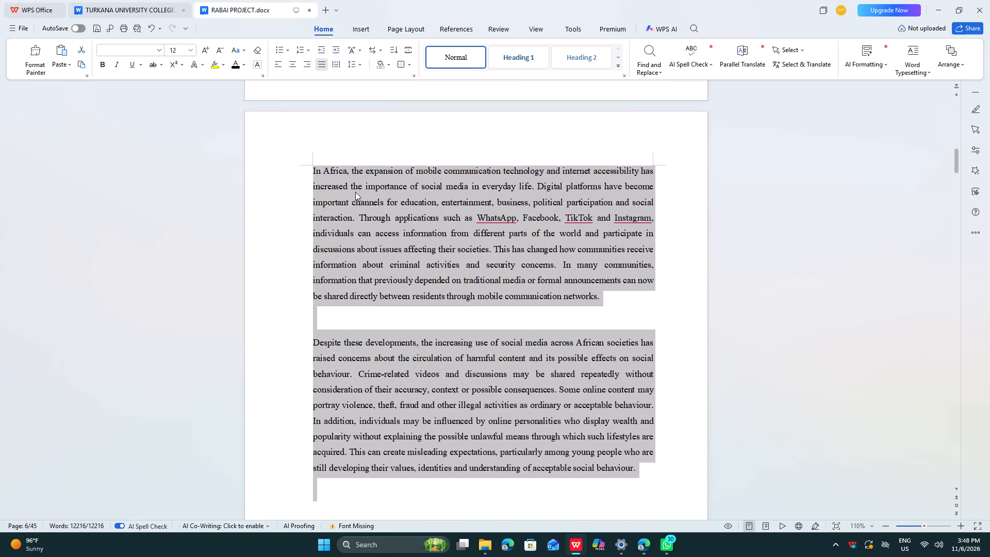
scroll(355, 192, down, 17)
scroll(352, 194, down, 6)
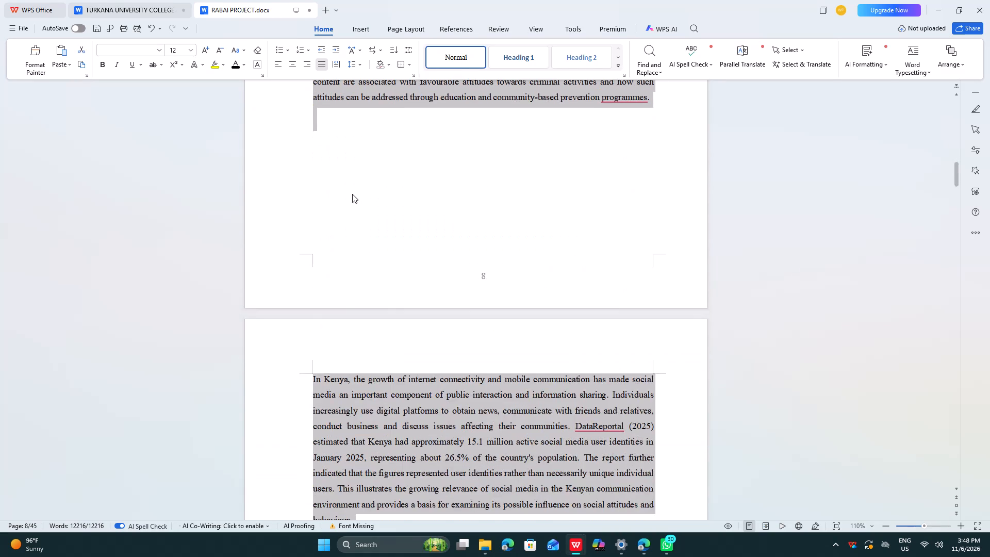
scroll(352, 194, down, 14)
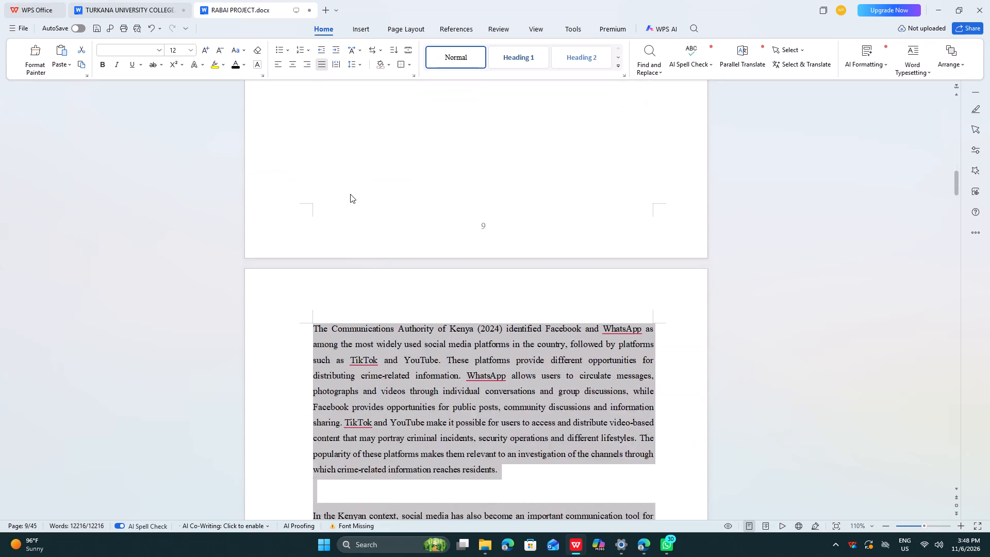
scroll(350, 194, down, 20)
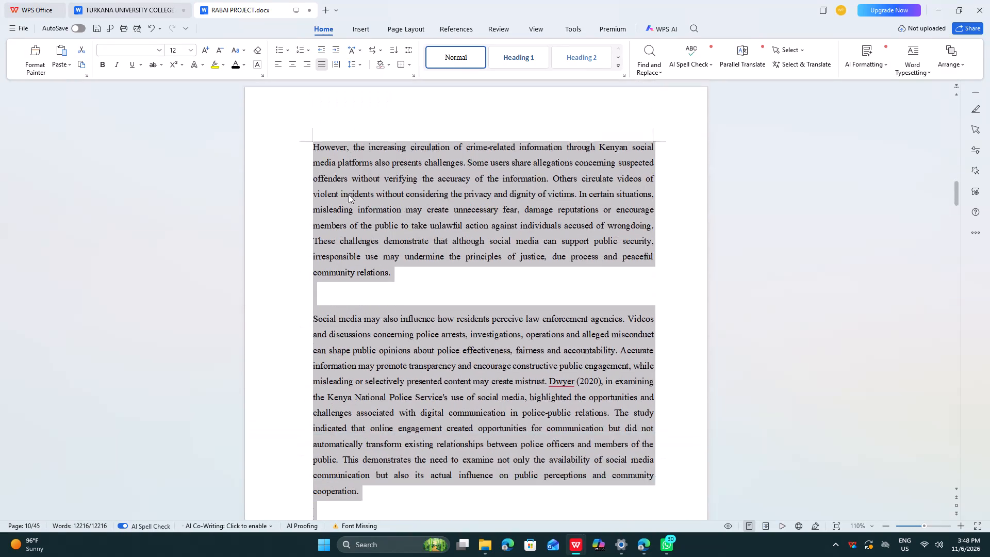
scroll(349, 194, down, 16)
scroll(348, 194, down, 5)
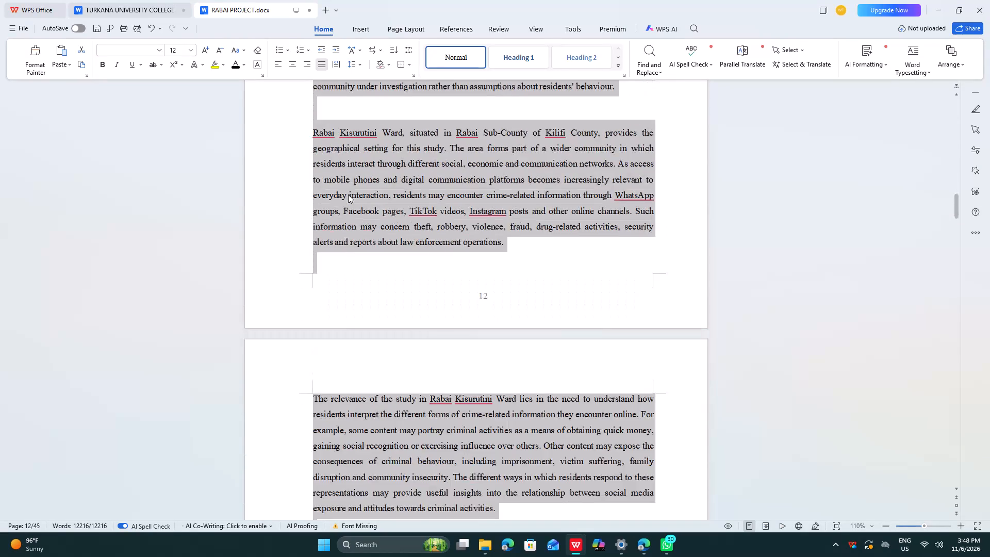
scroll(348, 194, down, 12)
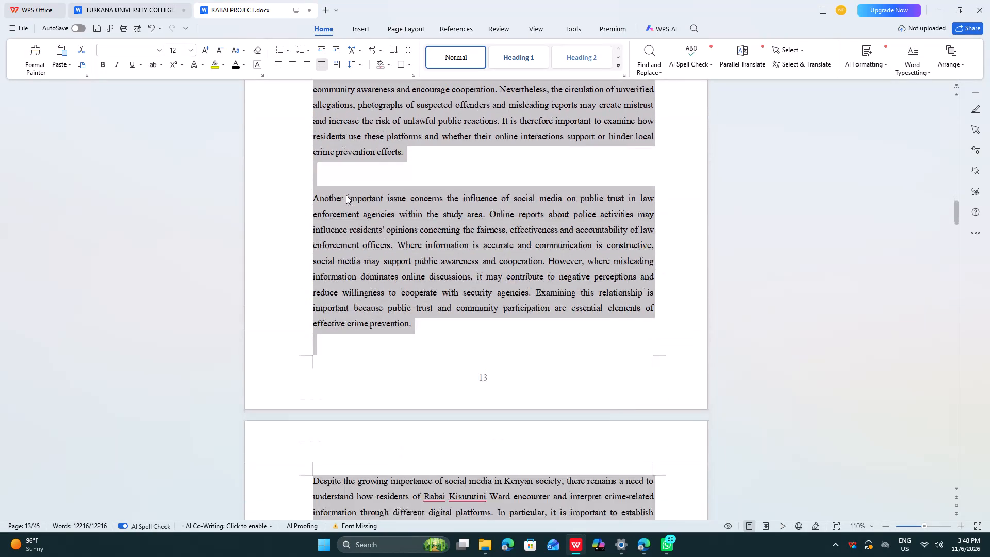
scroll(346, 195, down, 15)
scroll(344, 195, down, 6)
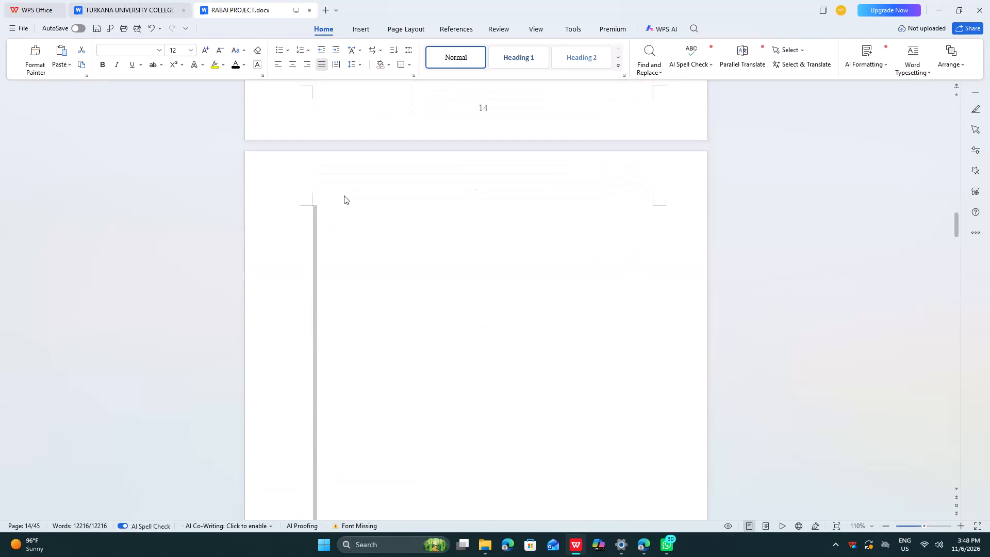
scroll(344, 195, down, 4)
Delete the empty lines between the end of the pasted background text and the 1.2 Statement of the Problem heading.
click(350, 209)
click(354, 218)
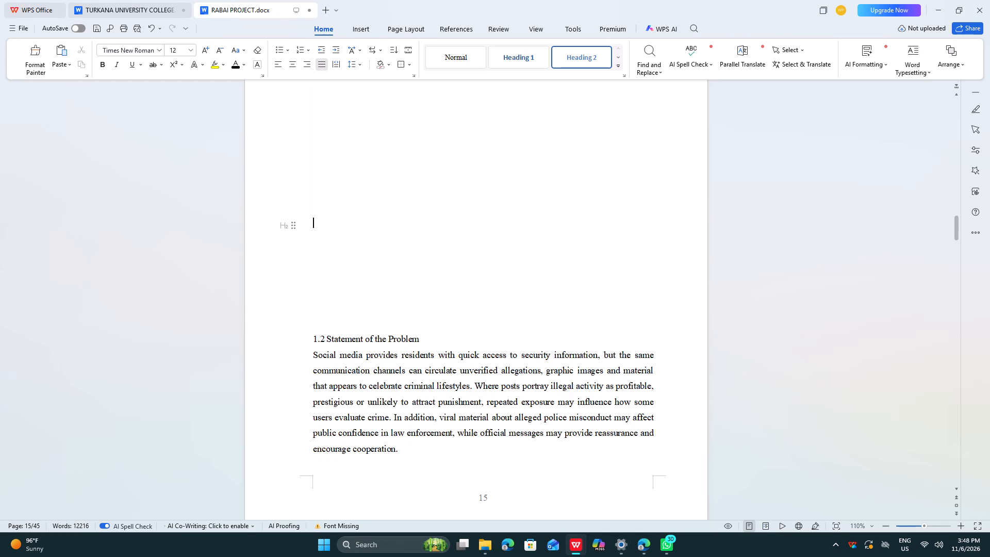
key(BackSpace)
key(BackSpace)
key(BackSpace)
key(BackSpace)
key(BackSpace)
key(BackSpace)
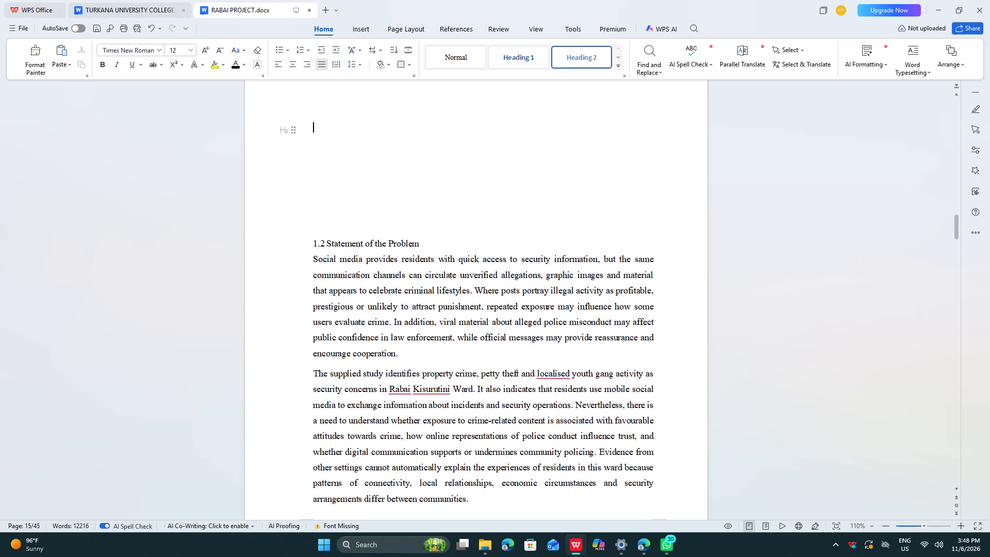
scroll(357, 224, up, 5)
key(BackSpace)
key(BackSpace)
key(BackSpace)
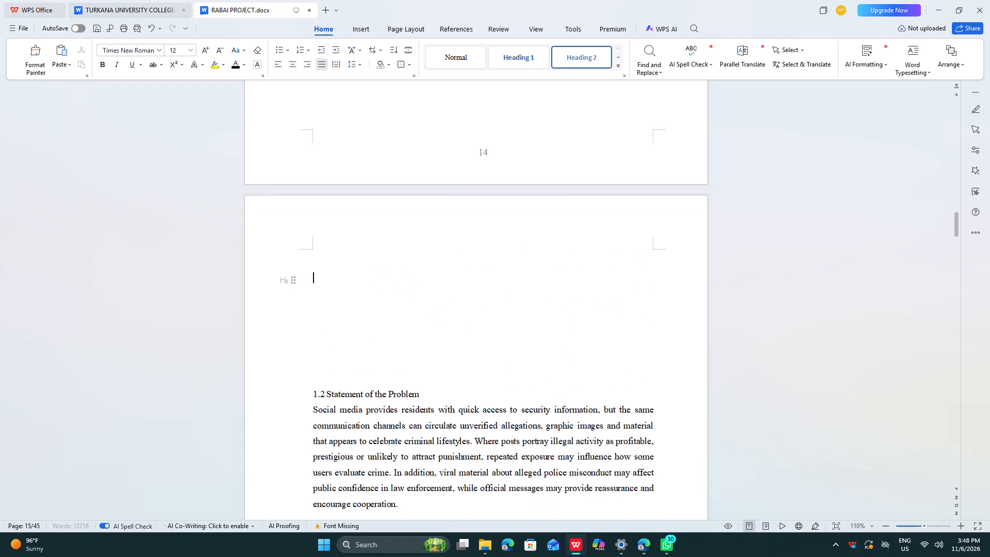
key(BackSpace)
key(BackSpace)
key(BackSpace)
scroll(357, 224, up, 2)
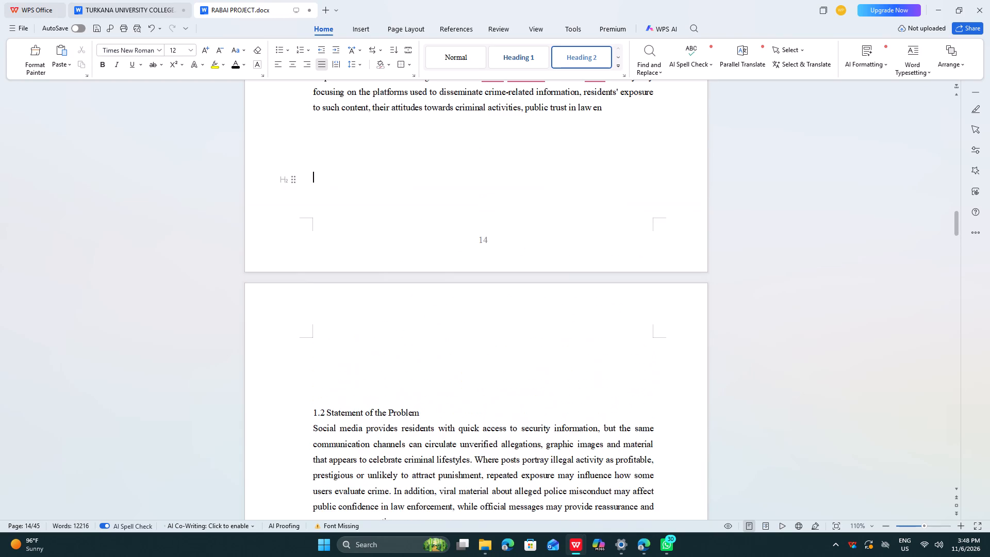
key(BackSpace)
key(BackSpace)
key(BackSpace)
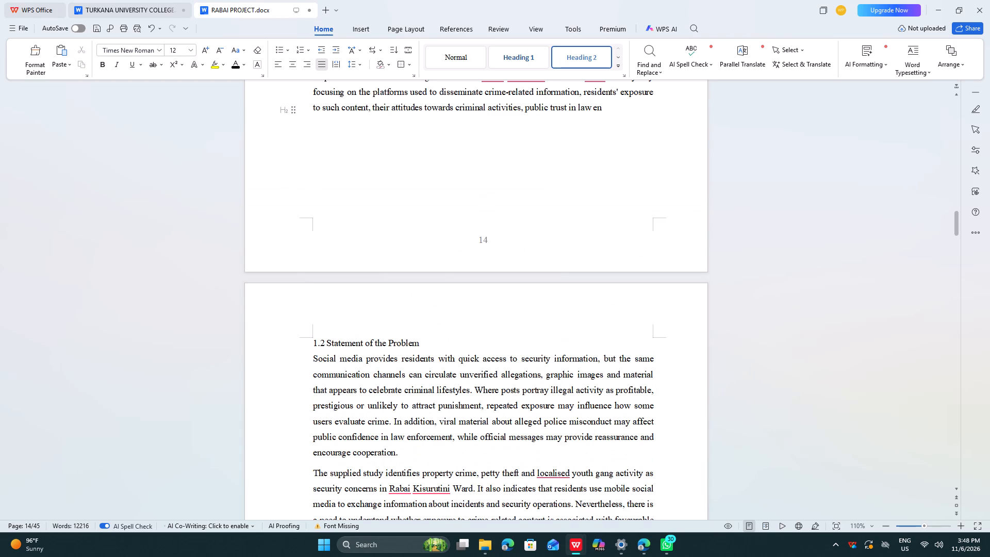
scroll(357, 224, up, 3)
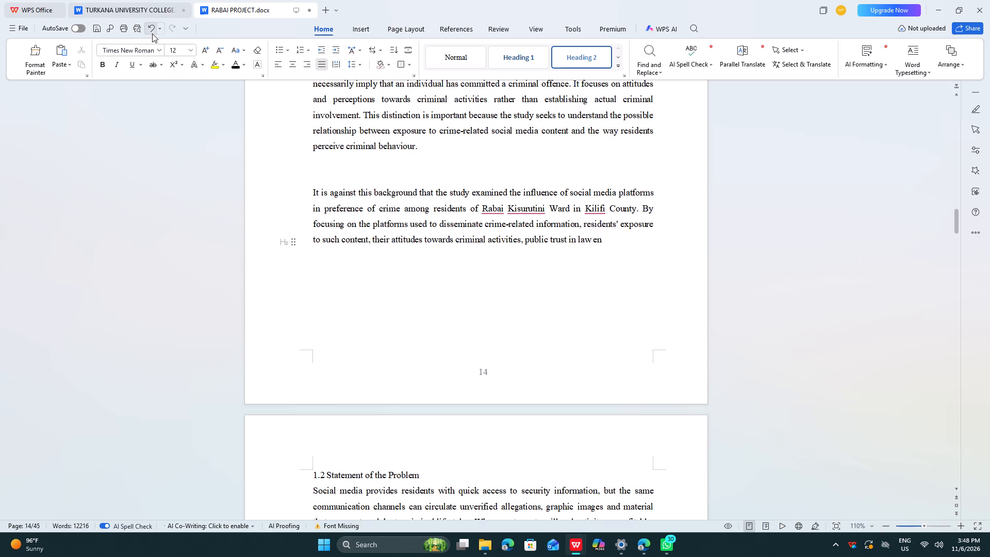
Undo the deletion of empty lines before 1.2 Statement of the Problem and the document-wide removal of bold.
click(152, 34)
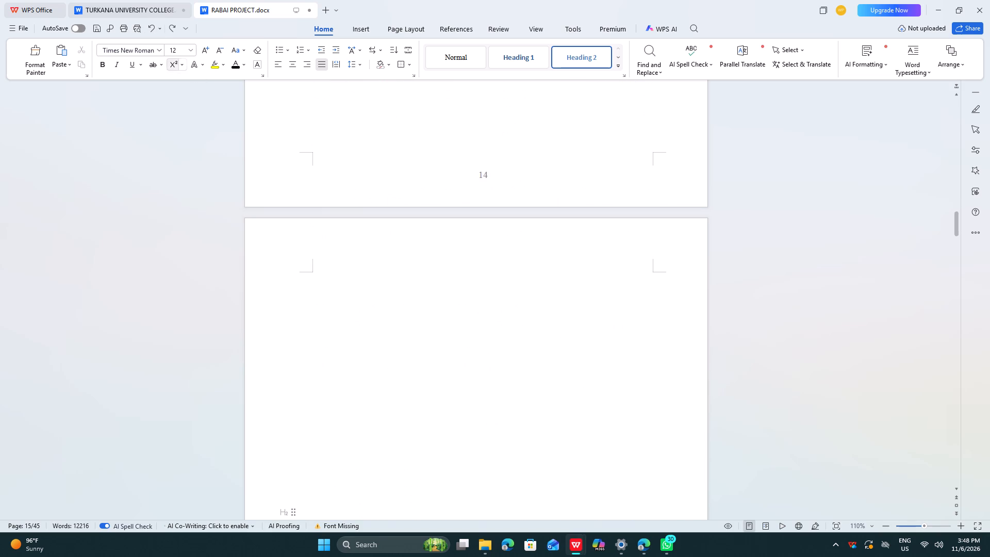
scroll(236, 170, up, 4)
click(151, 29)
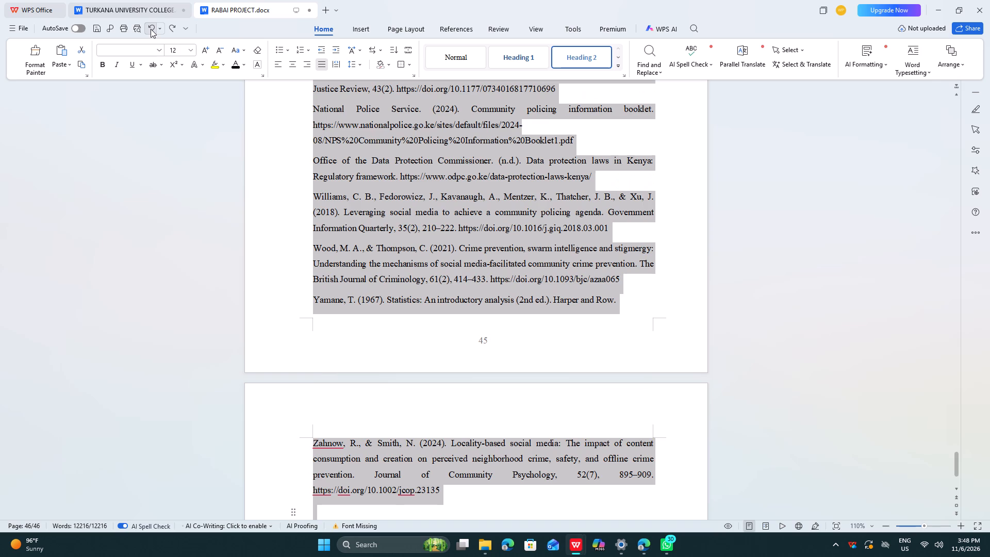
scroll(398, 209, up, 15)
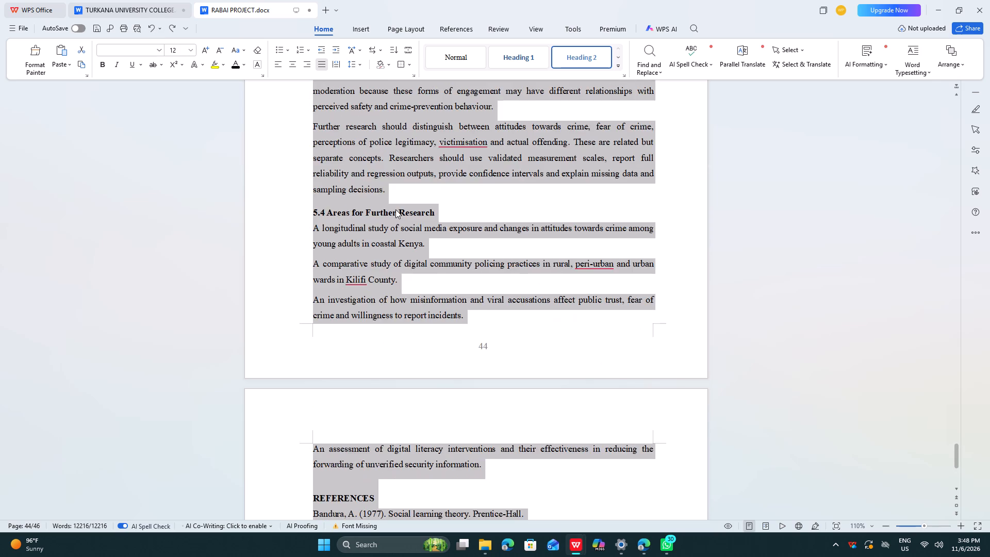
Review the document's formatting backwards from 5.4 Areas for Further Research to 4.4 Objective Two, then clear the whole-document selection.
scroll(395, 209, up, 11)
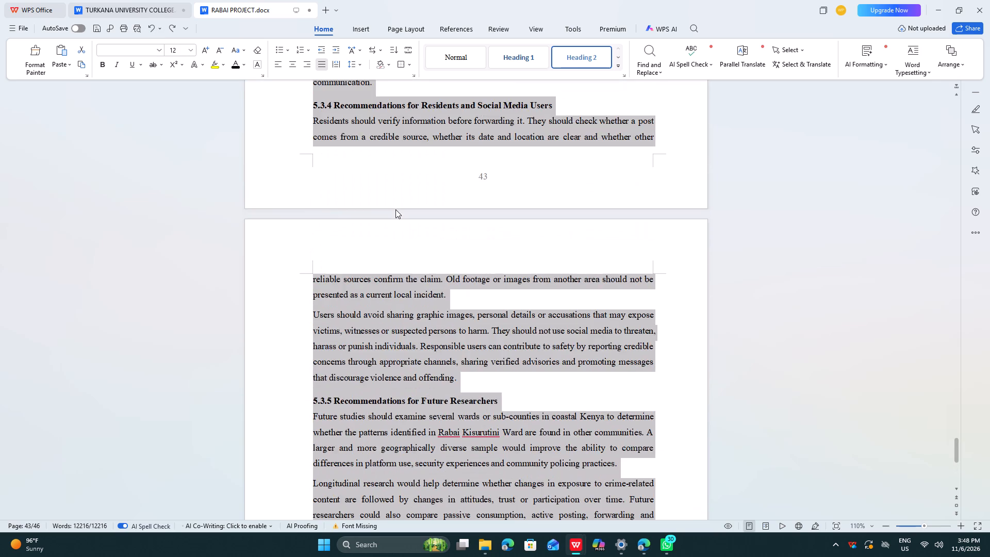
scroll(395, 209, up, 15)
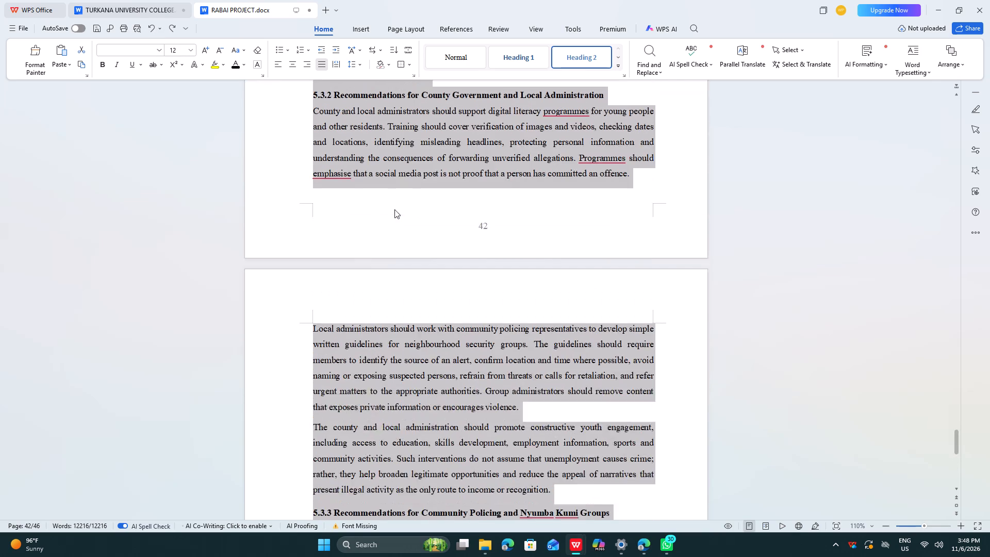
scroll(394, 209, up, 15)
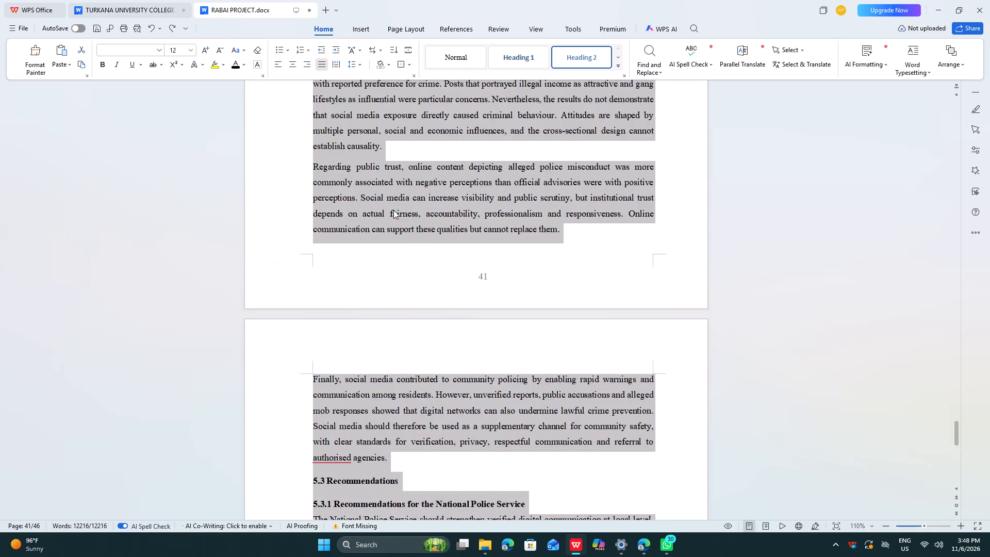
scroll(393, 210, up, 14)
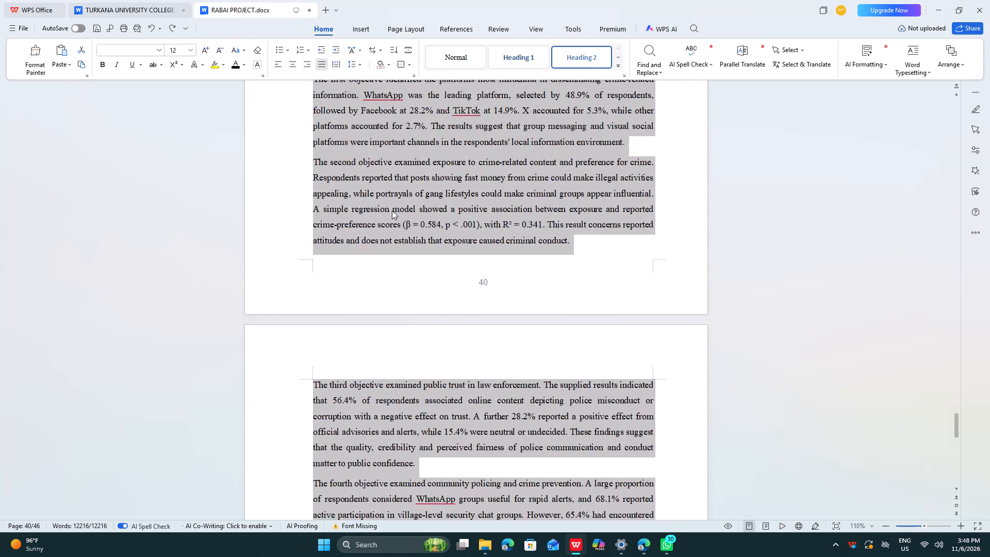
scroll(392, 210, up, 14)
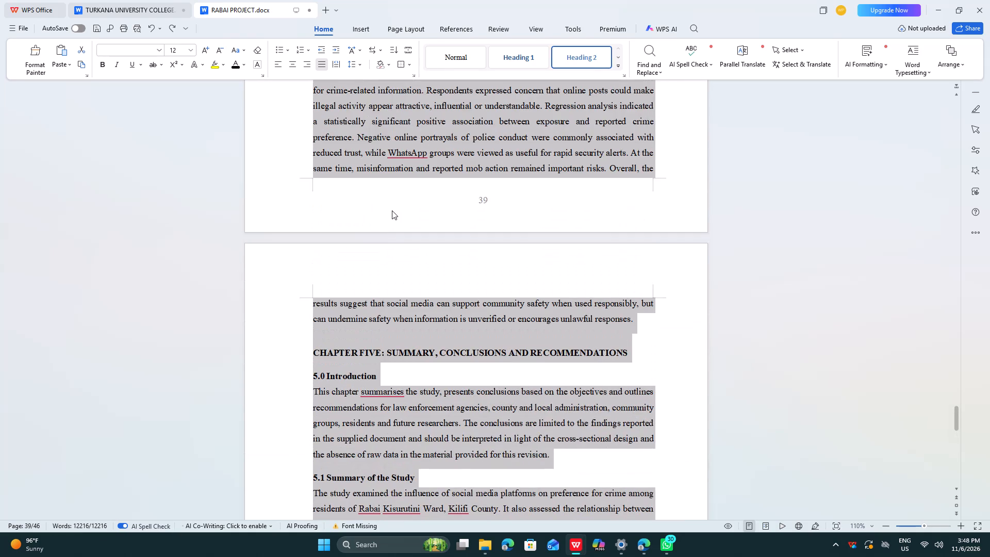
scroll(392, 210, up, 3)
scroll(391, 211, up, 18)
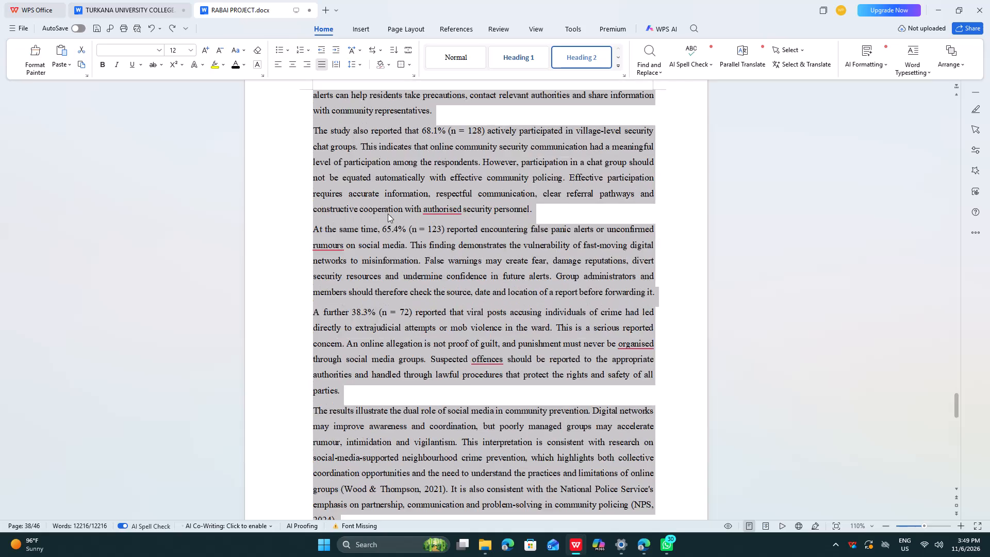
scroll(388, 214, up, 18)
scroll(384, 217, up, 4)
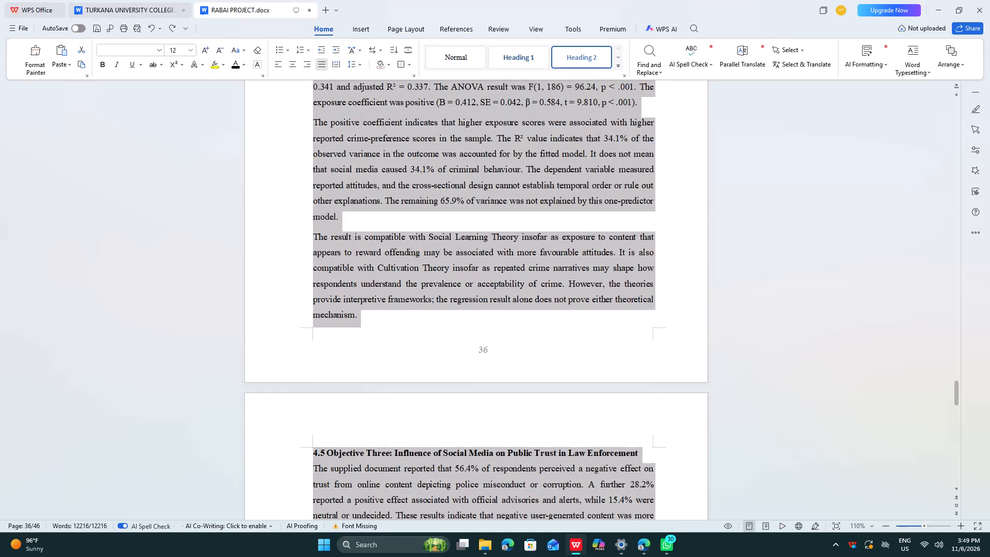
scroll(384, 217, up, 9)
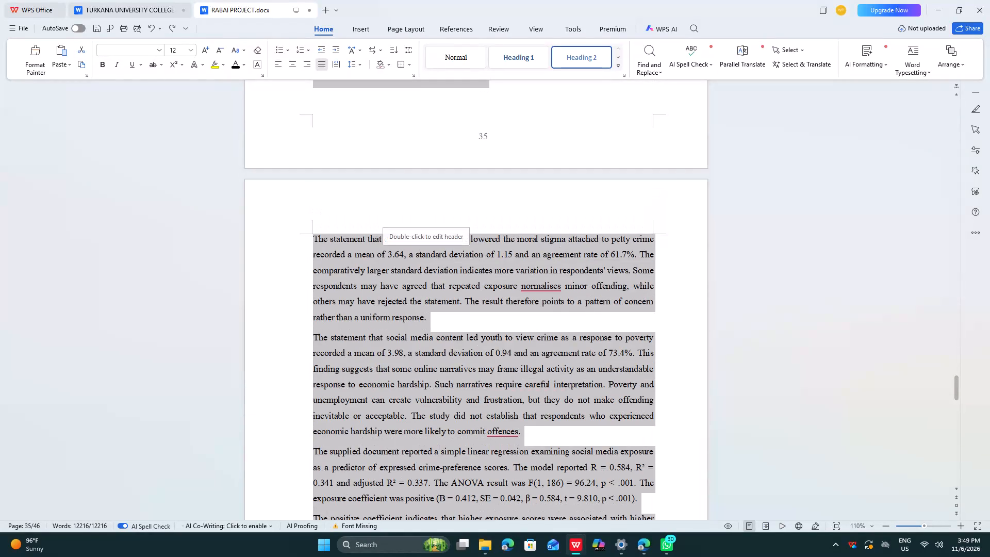
scroll(373, 219, up, 5)
click(86, 194)
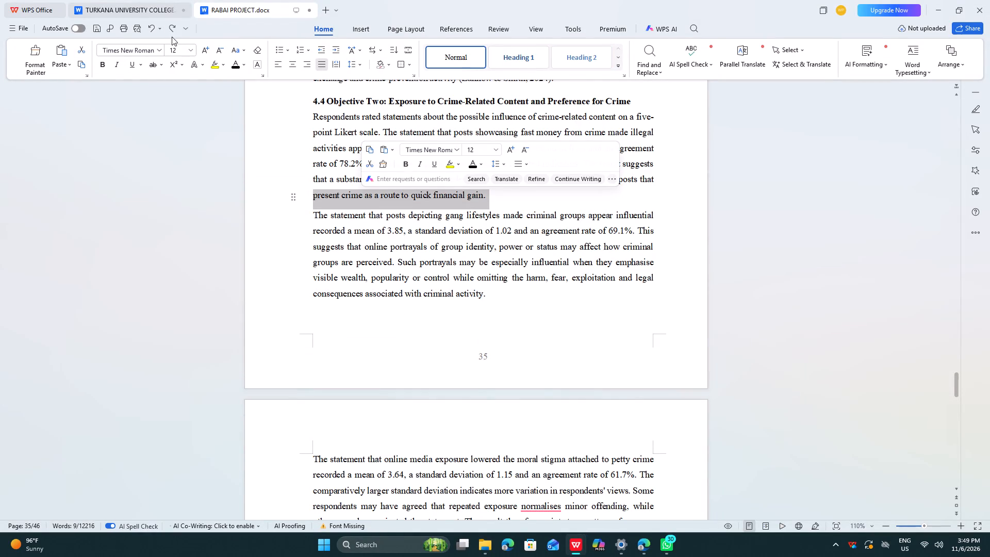
Redo the document-wide removal of bold and the deletion of empty lines before 1.2 Statement of the Problem.
click(172, 25)
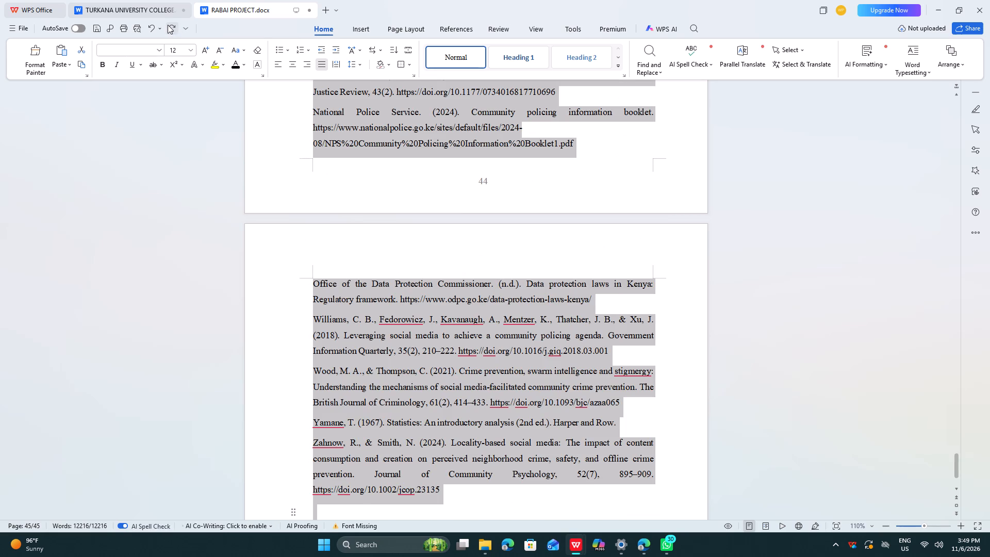
click(169, 29)
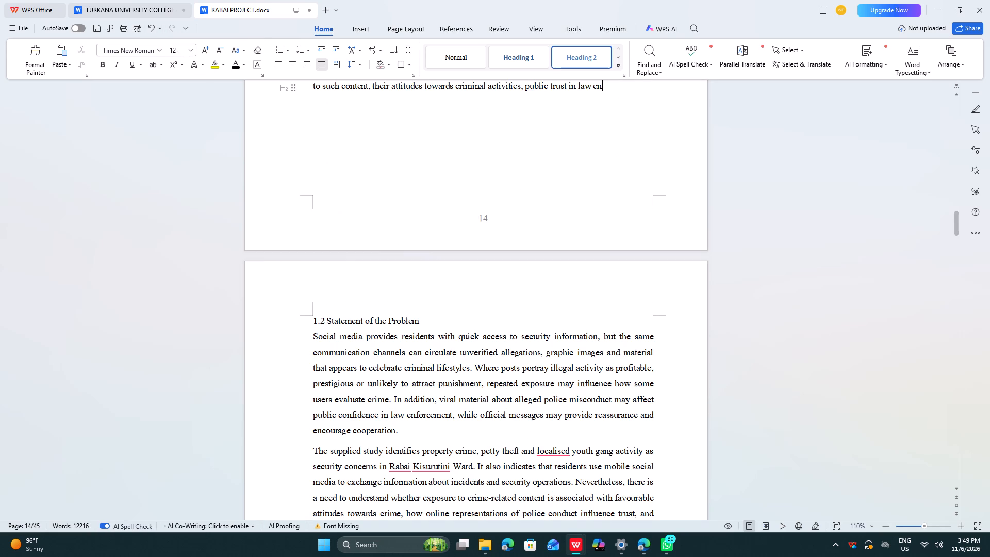
Review the pasted background text and its paragraph spacing from 1.2 Statement of the Problem back to the CHAPTER ONE heading.
scroll(412, 197, up, 18)
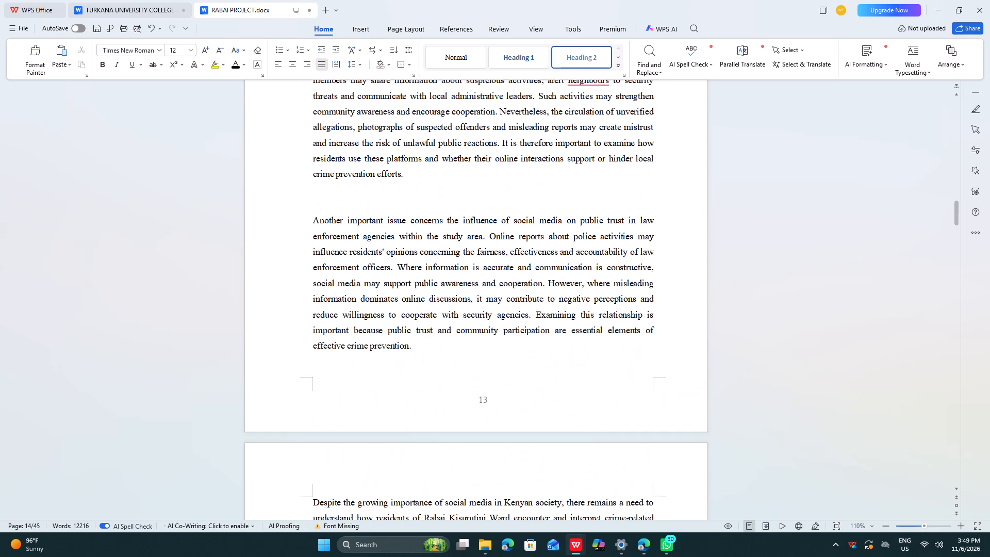
scroll(409, 199, up, 13)
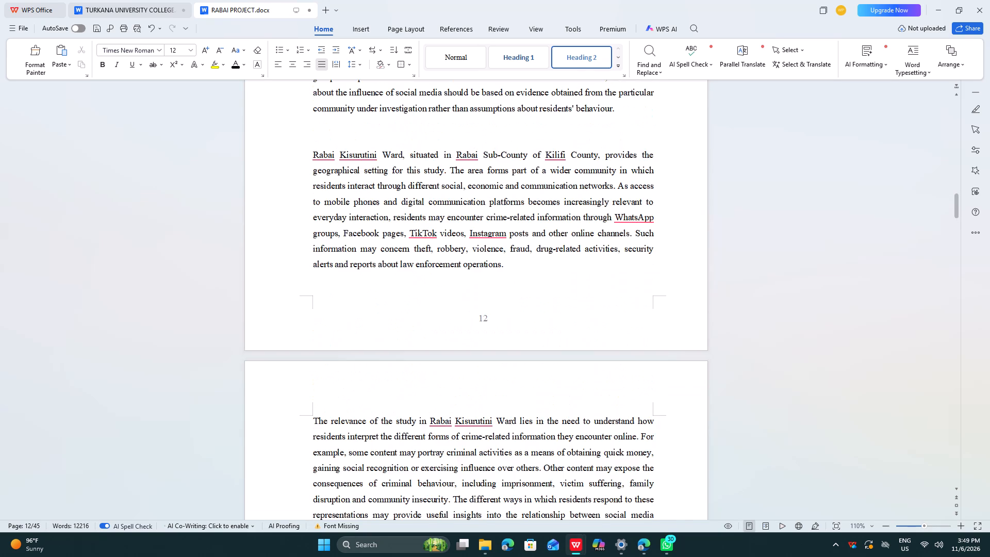
scroll(400, 201, up, 11)
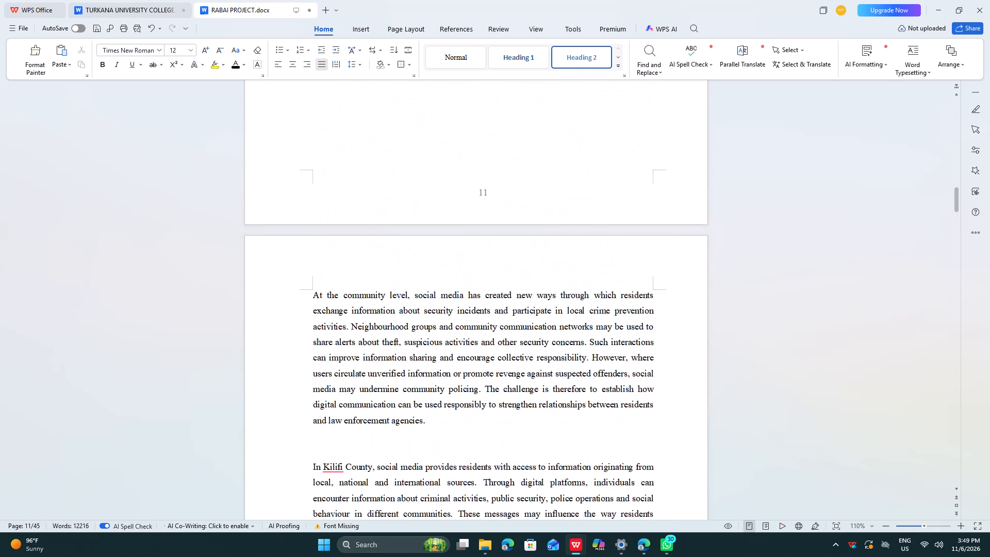
scroll(399, 203, up, 12)
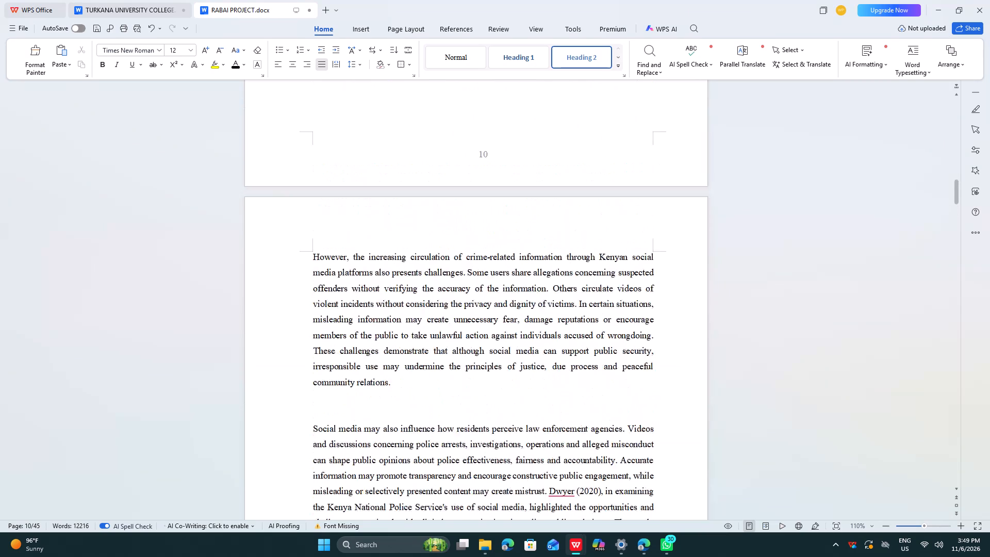
scroll(396, 205, up, 12)
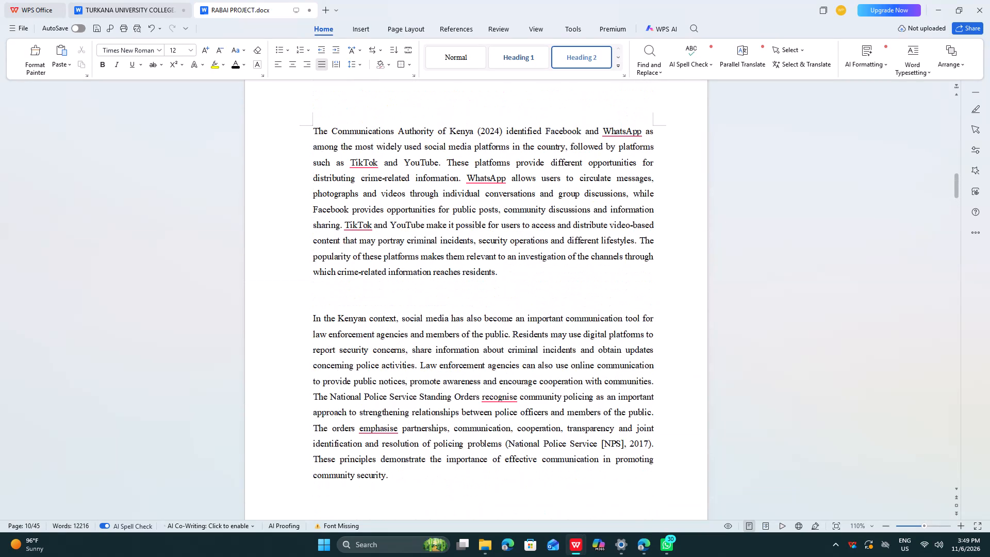
scroll(396, 205, up, 12)
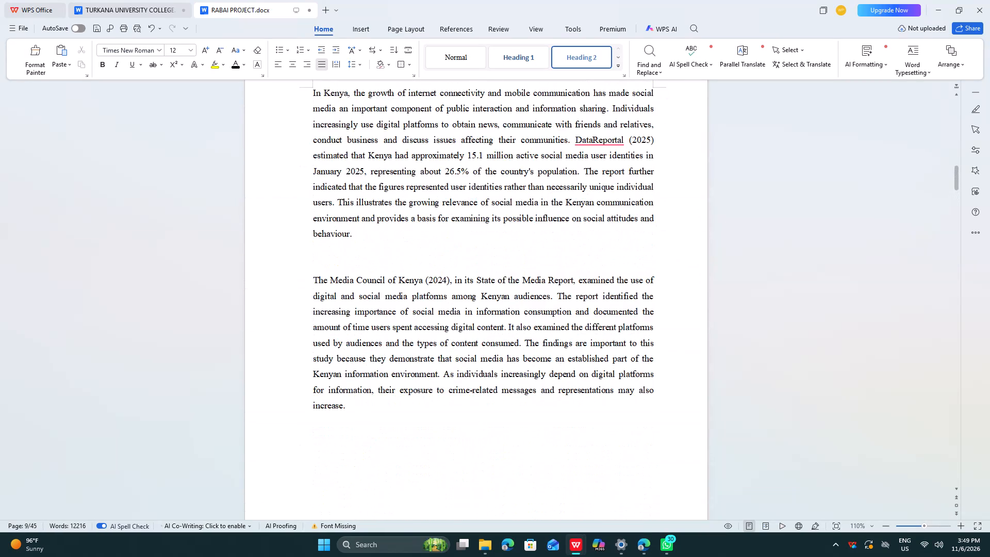
scroll(396, 205, up, 13)
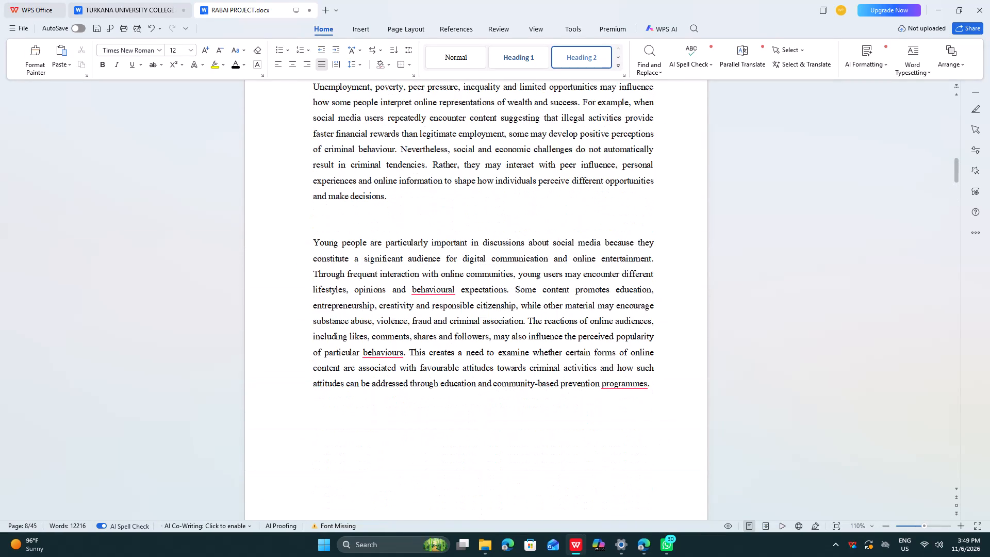
scroll(396, 206, up, 9)
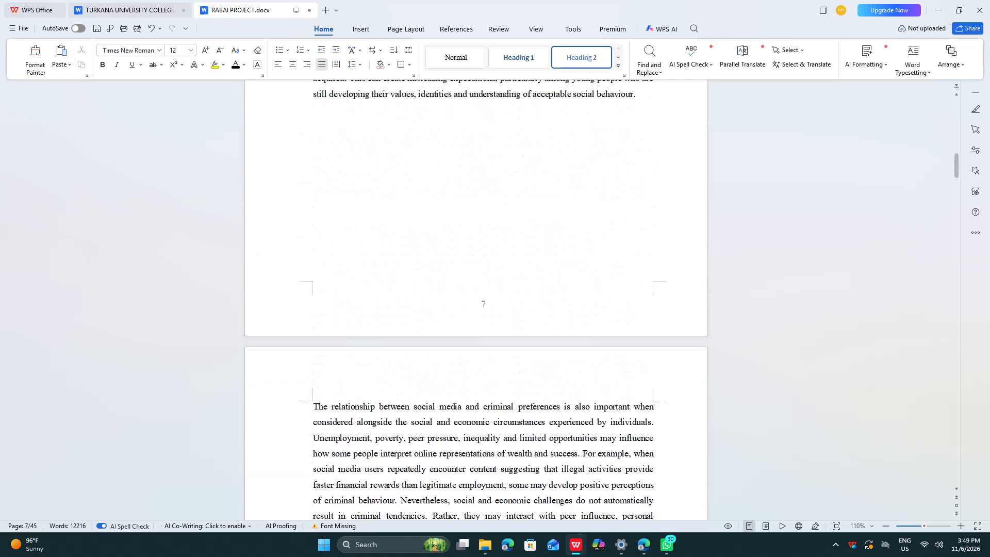
scroll(396, 206, up, 2)
click(382, 329)
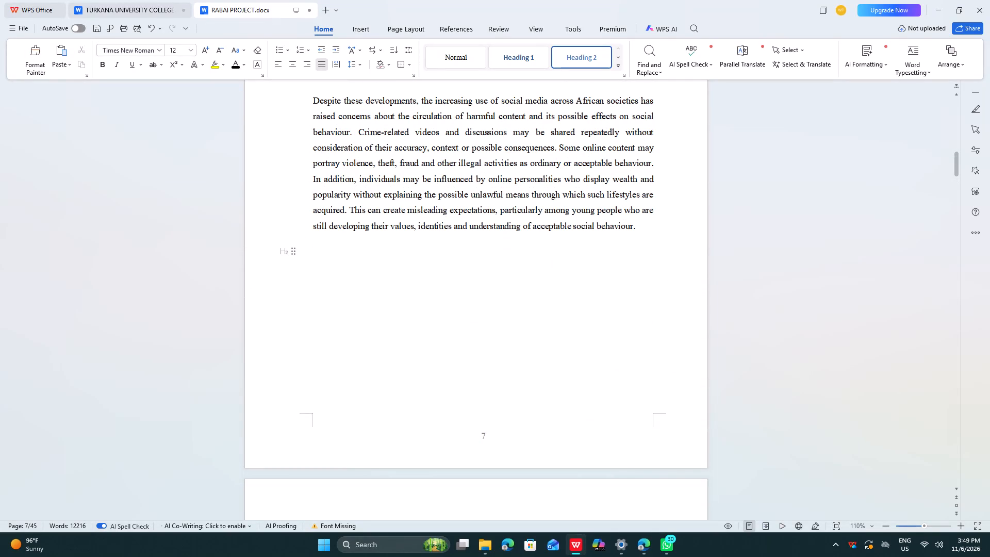
scroll(358, 312, up, 9)
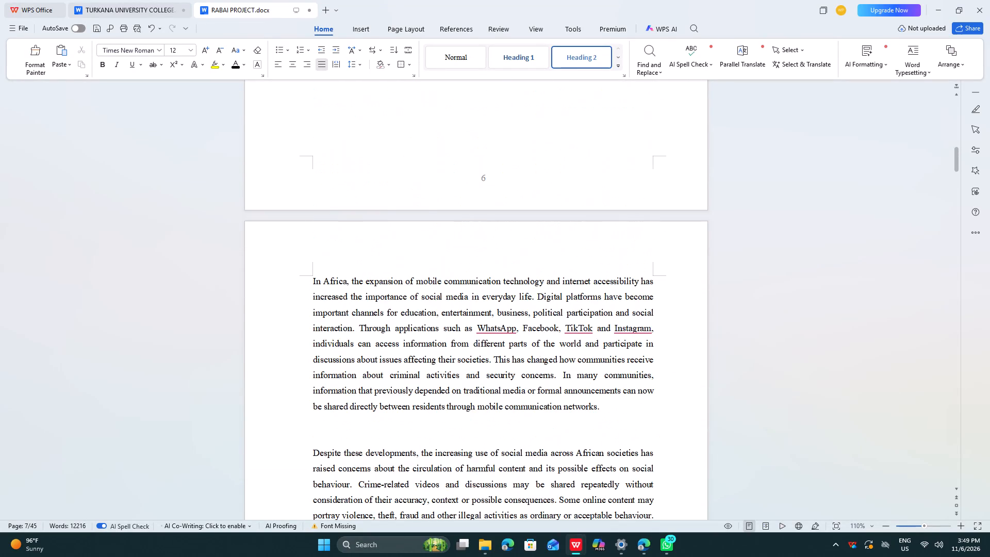
scroll(358, 312, up, 16)
scroll(358, 312, up, 11)
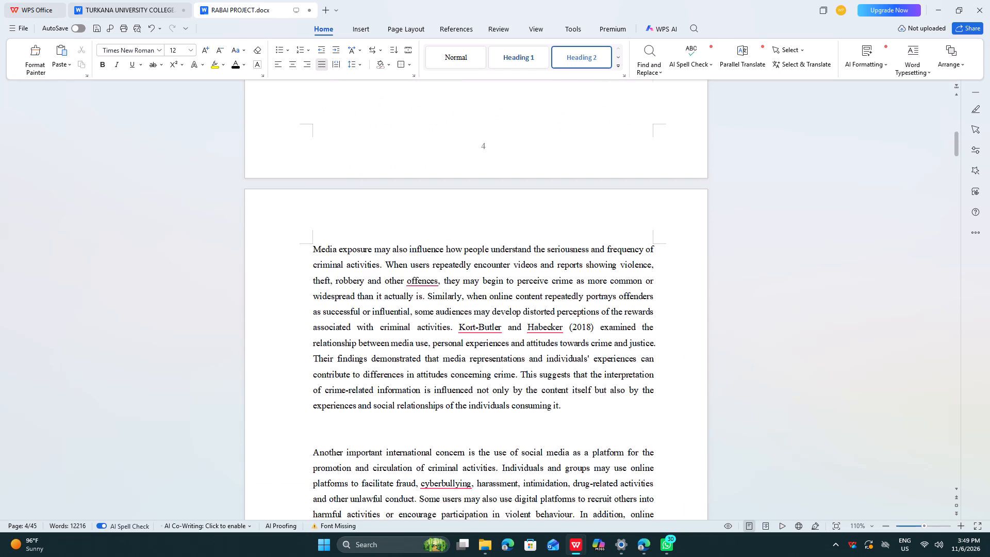
scroll(358, 312, up, 16)
scroll(358, 312, up, 6)
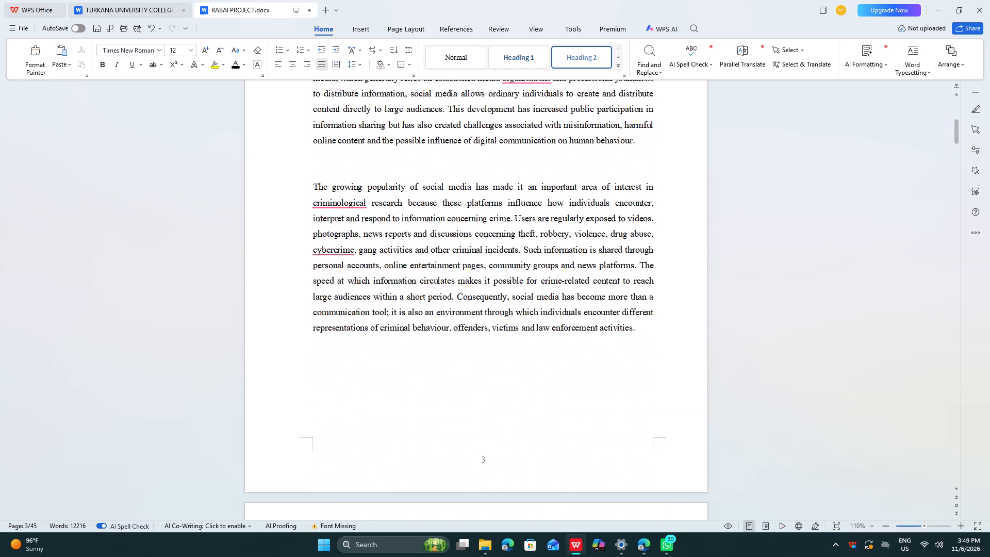
scroll(358, 312, up, 19)
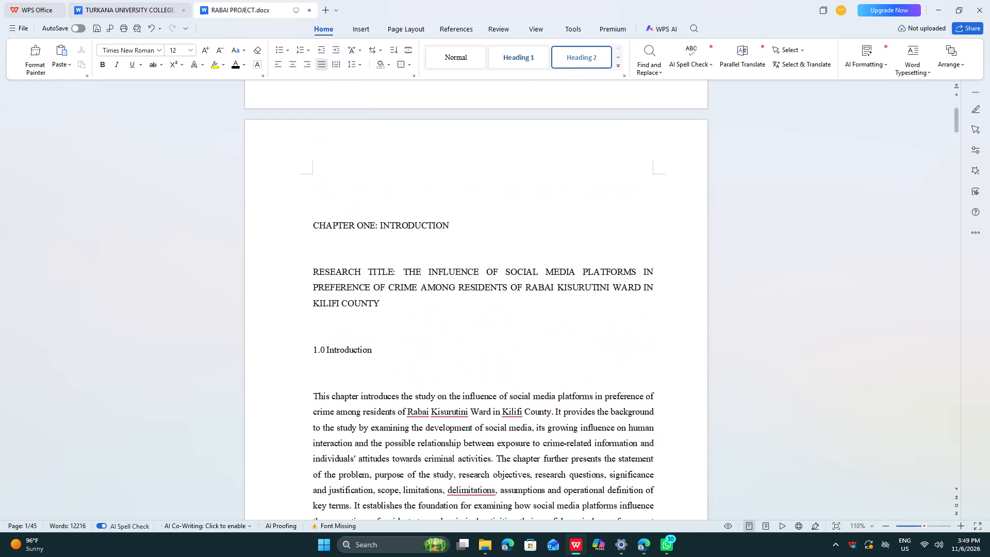
Delete the RESEARCH TITLE paragraph and the empty line after it, between the CHAPTER ONE and 1.0 Introduction headings.
scroll(358, 312, down, 7)
scroll(358, 312, up, 7)
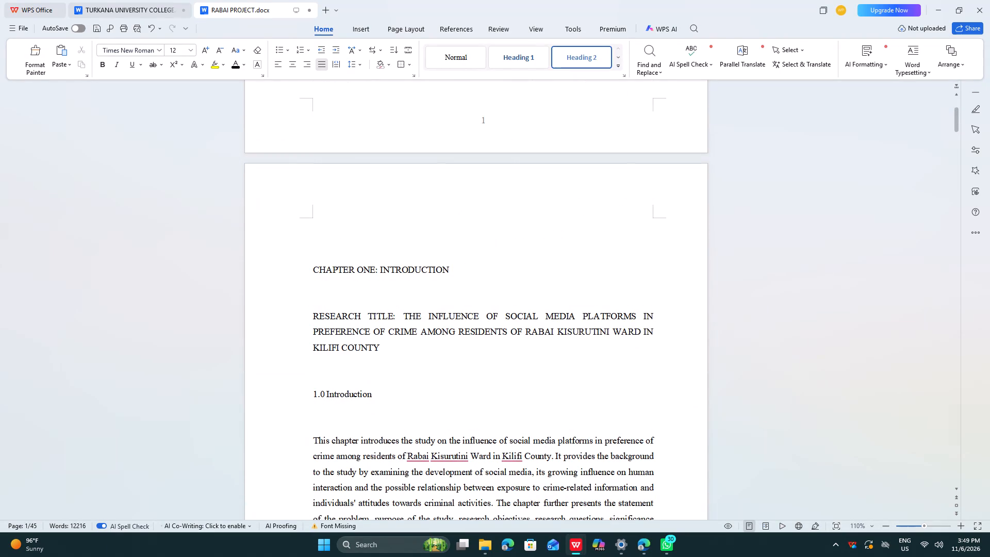
drag(313, 316, 358, 351)
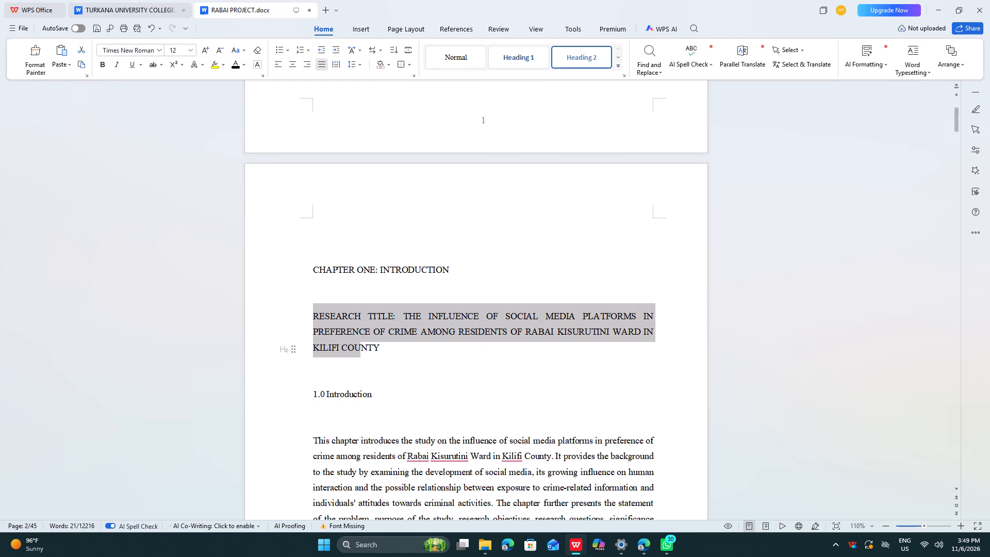
drag(358, 351, 376, 362)
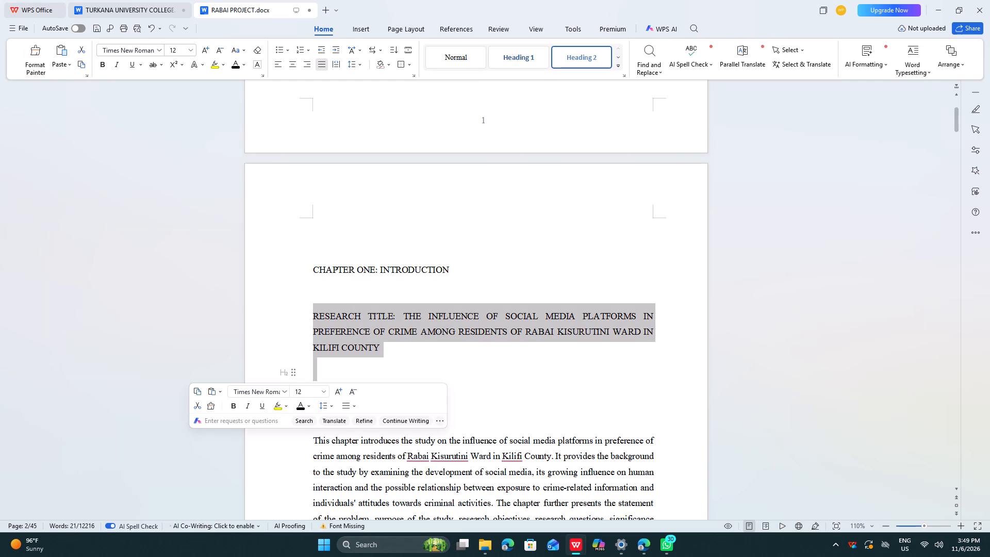
key(BackSpace)
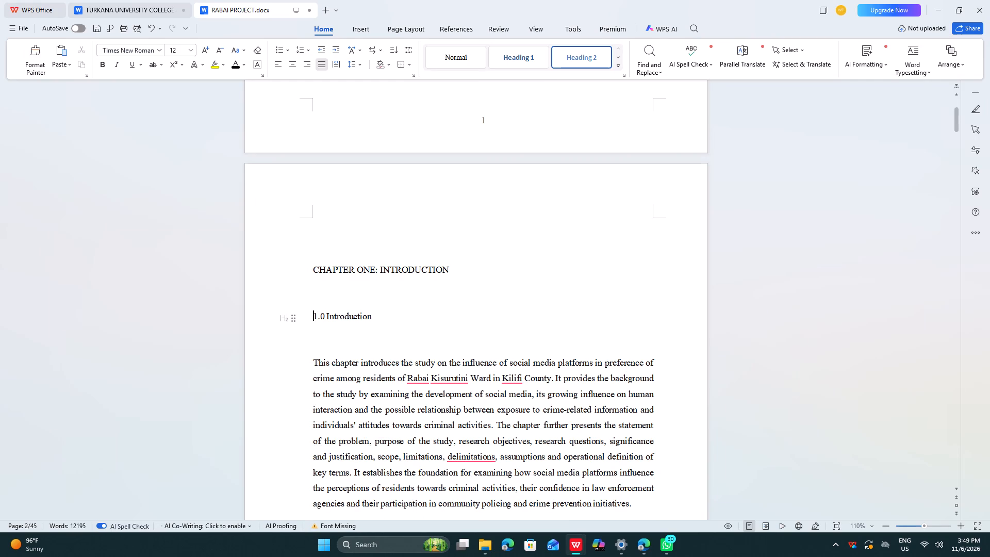
Delete the empty lines above and below the CHAPTER ONE: INTRODUCTION heading and below the 1.0 Introduction heading.
click(326, 248)
key(BackSpace)
key(BackSpace)
key(BackSpace)
key(BackSpace)
key(BackSpace)
key(BackSpace)
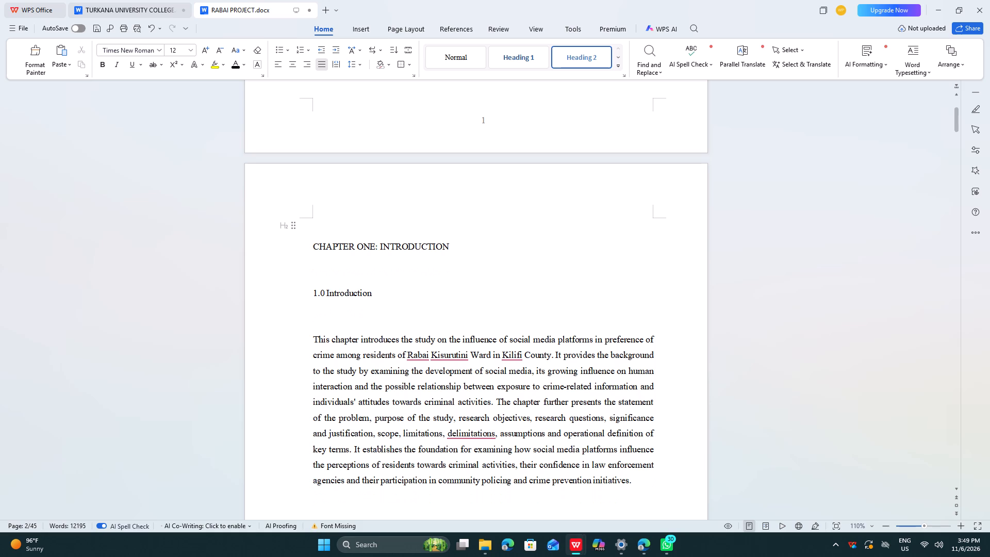
key(BackSpace)
click(311, 269)
key(BackSpace)
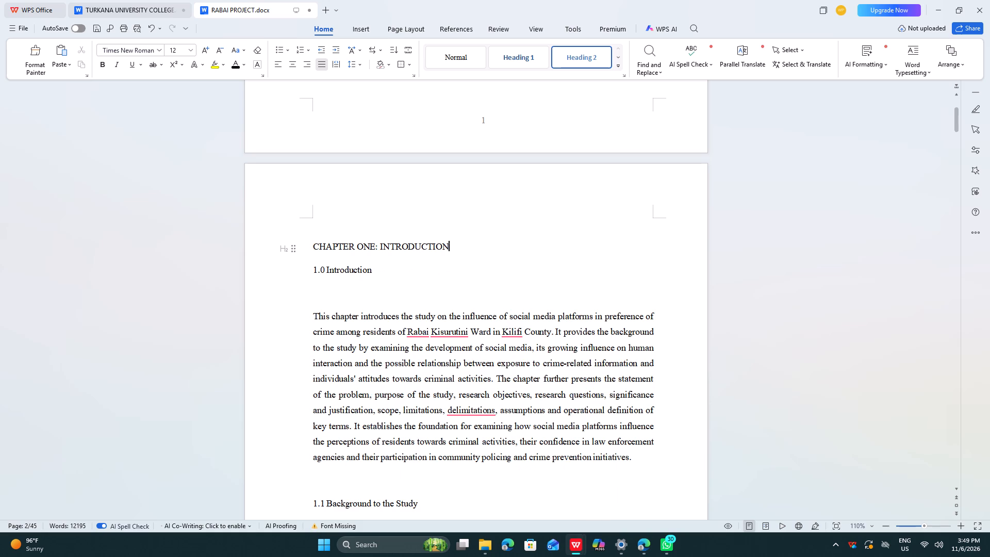
click(328, 298)
key(BackSpace)
Make the 1.1 Background to the Study heading and the empty line below it bold.
scroll(336, 334, down, 3)
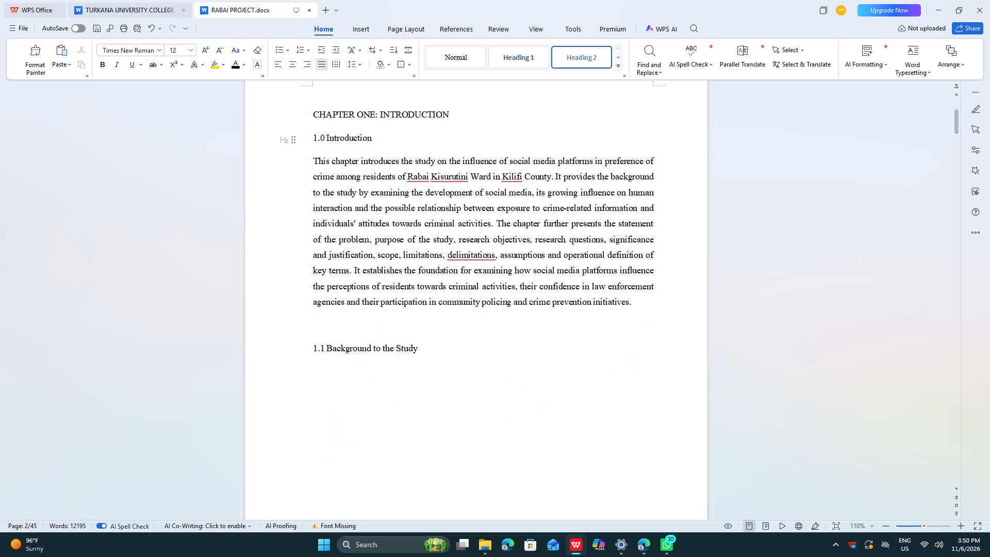
drag(311, 349, 443, 374)
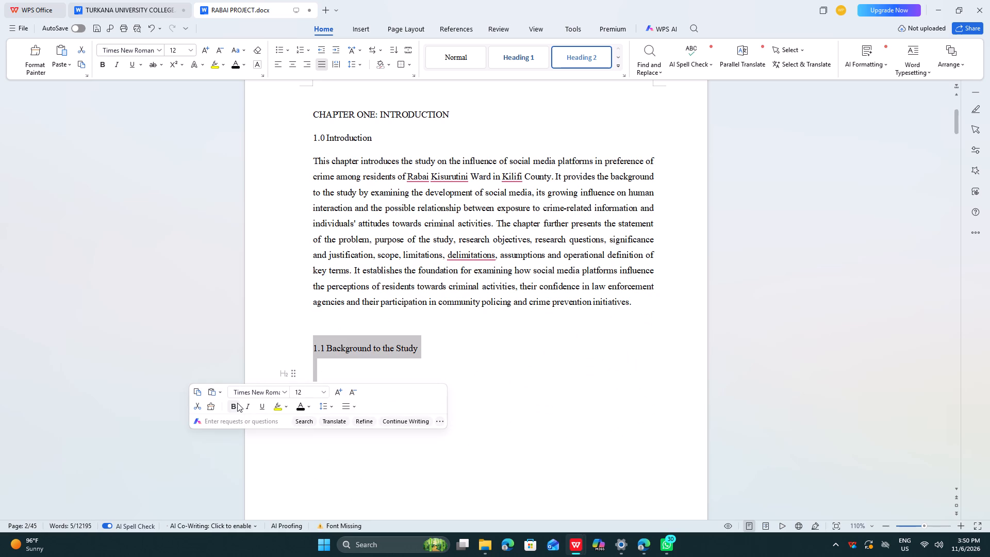
click(236, 404)
click(555, 379)
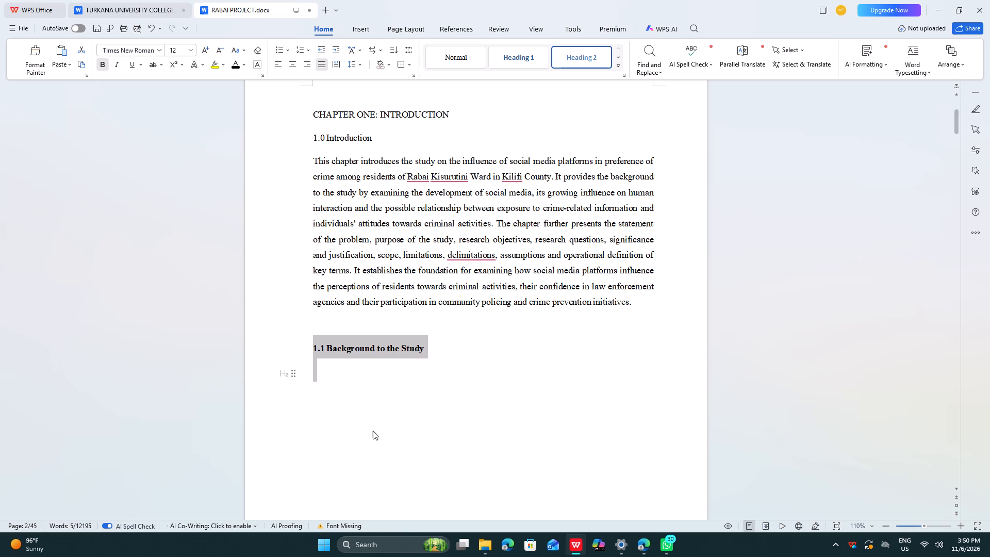
click(382, 397)
click(555, 371)
Select the empty line below the 1.1 Background to the Study heading and check the layout of the background pages that follow.
scroll(443, 415, down, 5)
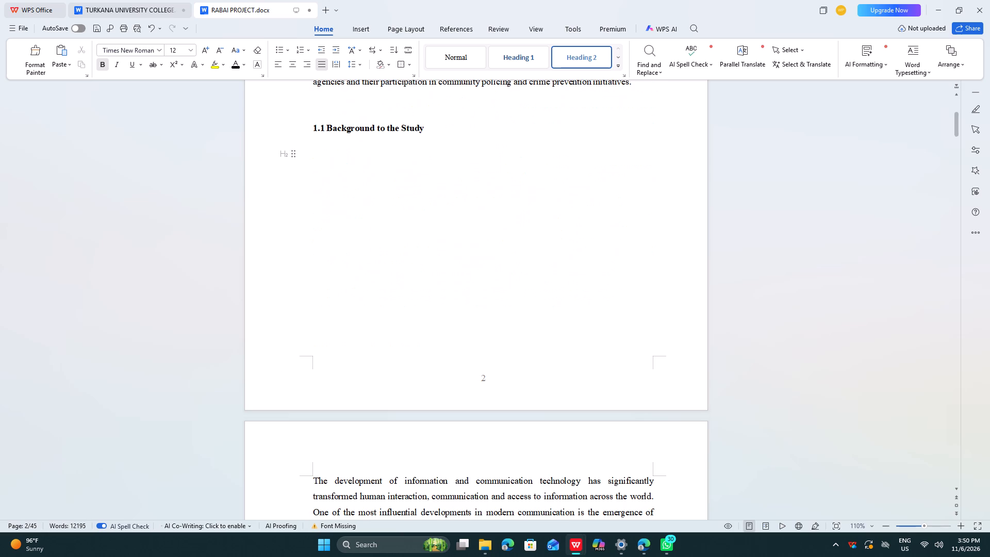
click(433, 291)
click(378, 346)
double_click(375, 304)
scroll(308, 146, up, 17)
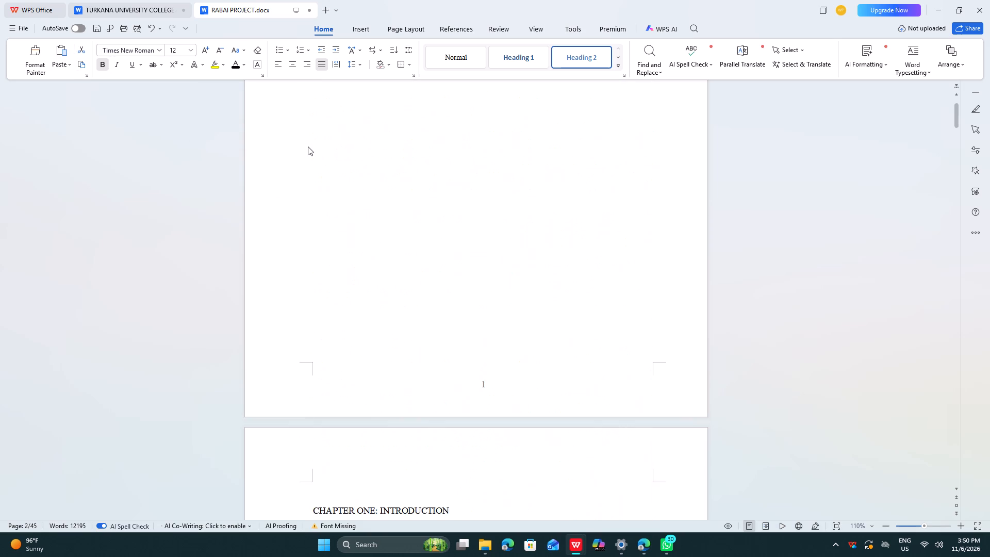
scroll(308, 146, up, 2)
scroll(308, 146, down, 19)
scroll(308, 146, down, 8)
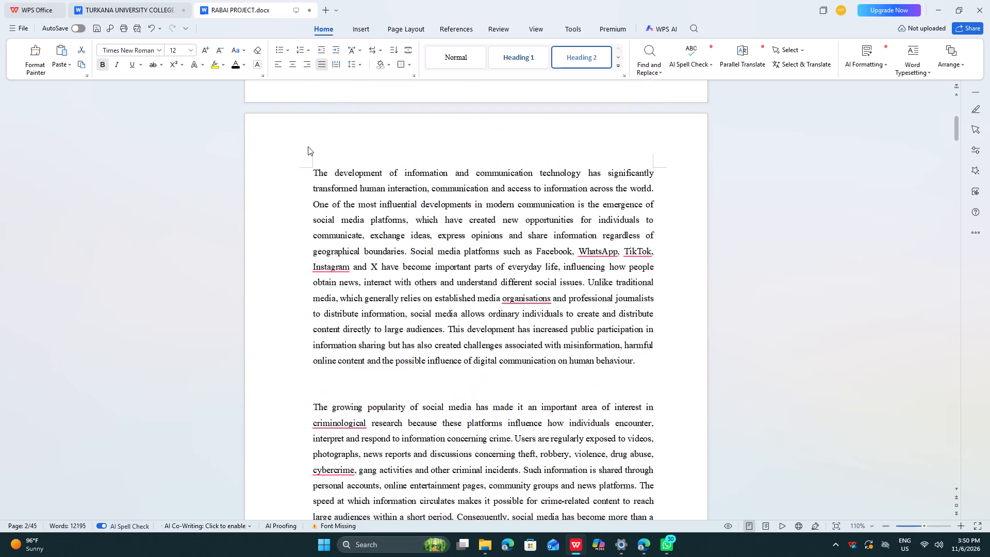
scroll(308, 146, down, 14)
scroll(308, 146, down, 13)
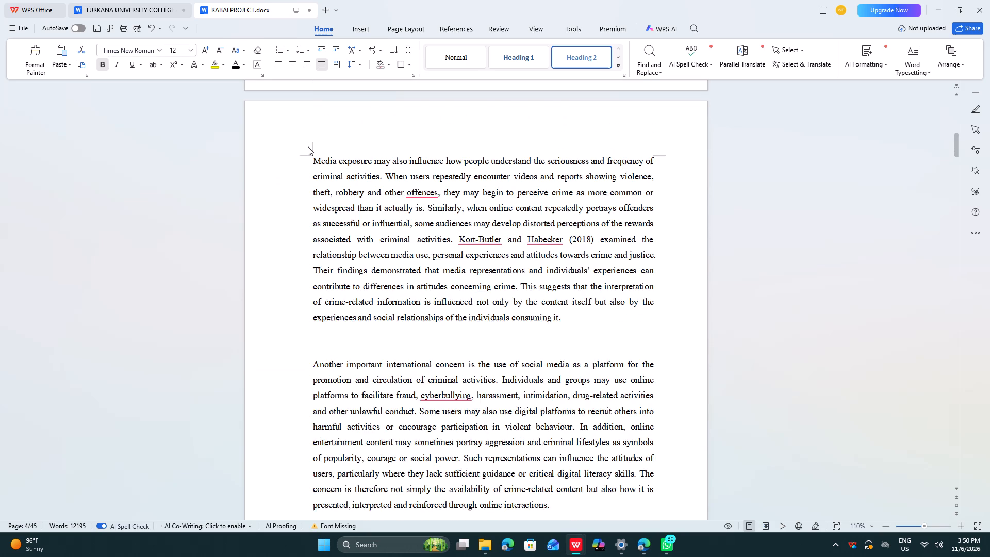
scroll(308, 146, down, 6)
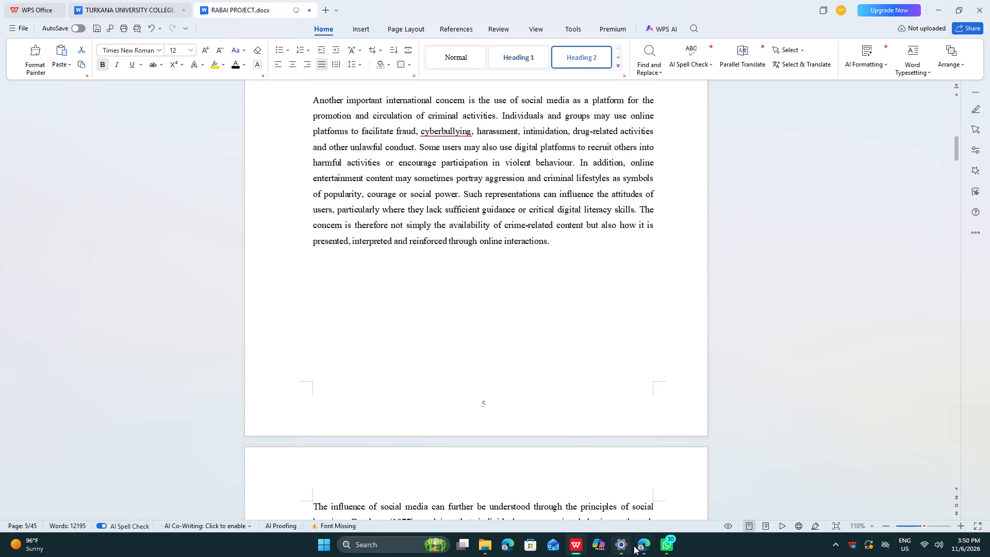
Switch to YouTube in Microsoft Edge, return to the jay rasta search results and play the 31-video playlist titled jay rasta.
click(637, 547)
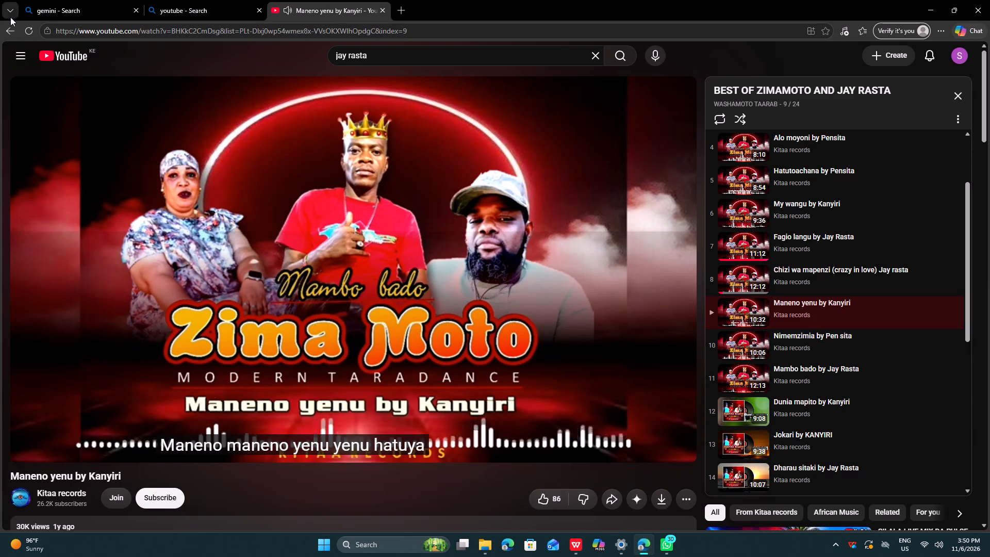
click(12, 26)
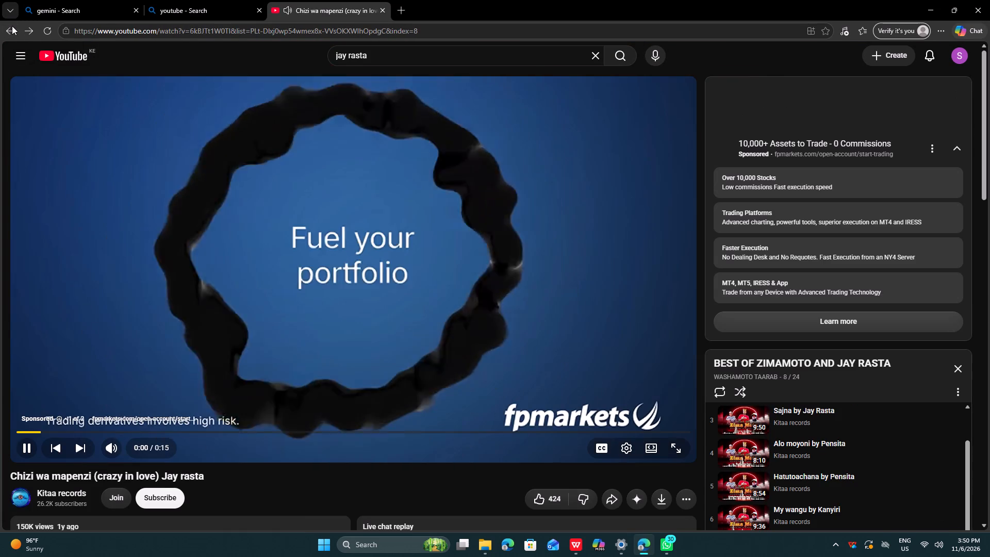
click(9, 27)
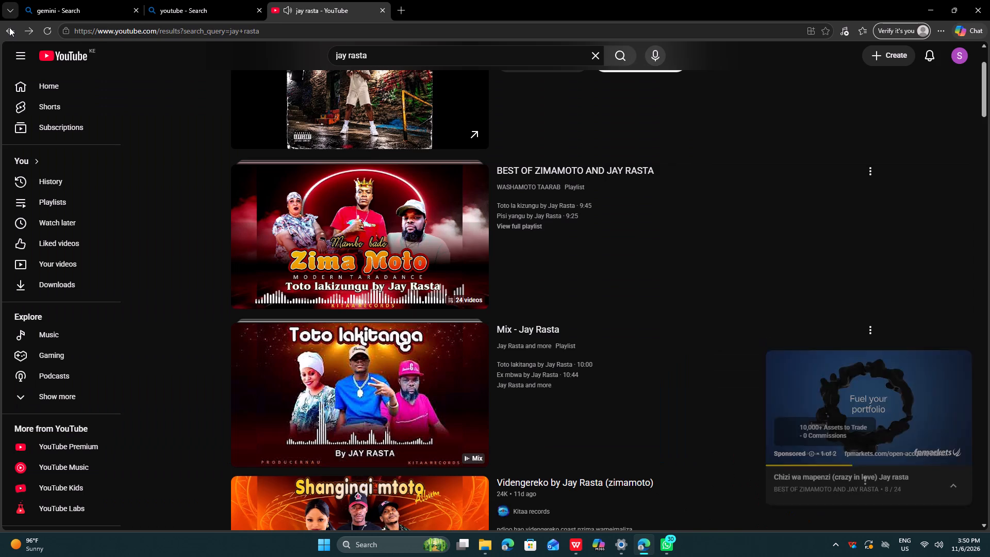
scroll(426, 280, down, 5)
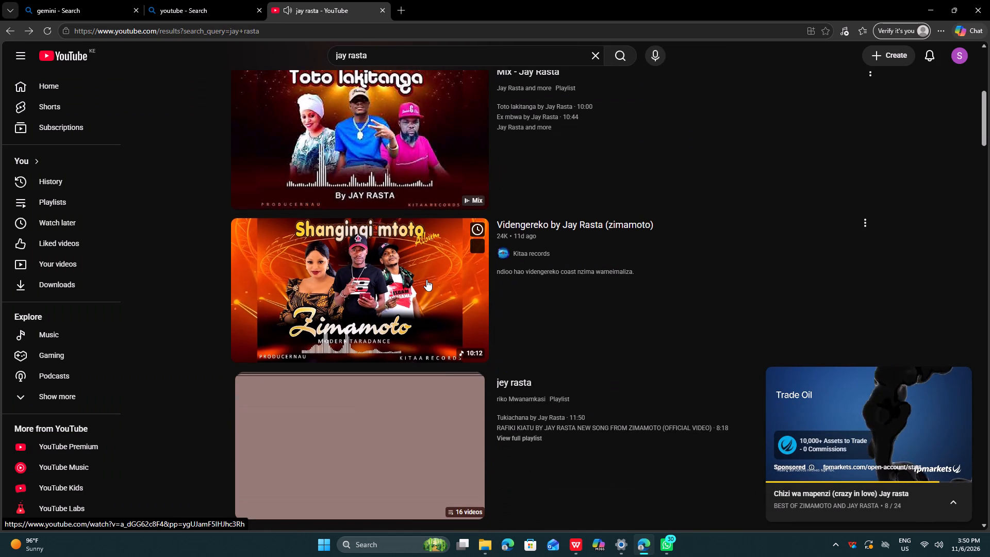
scroll(427, 280, down, 4)
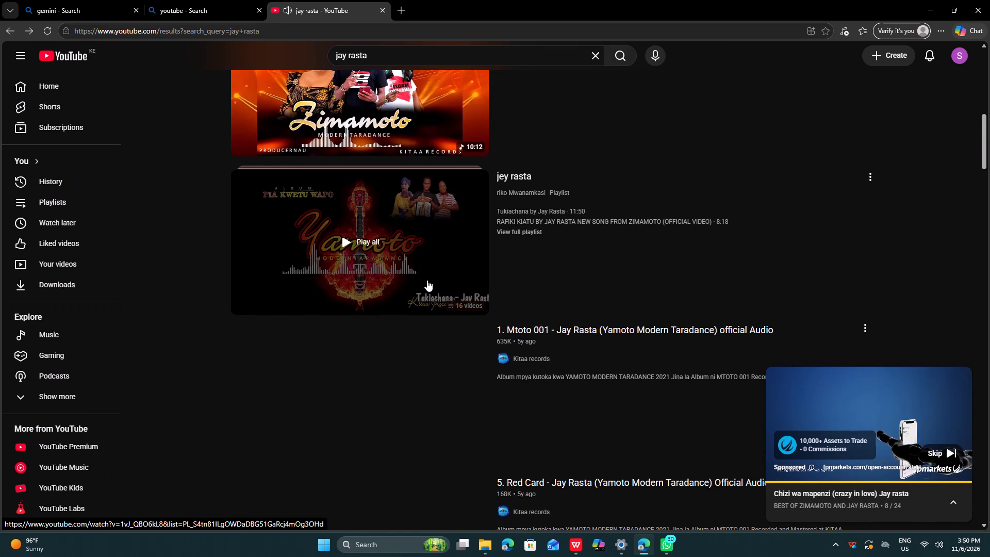
scroll(427, 280, down, 3)
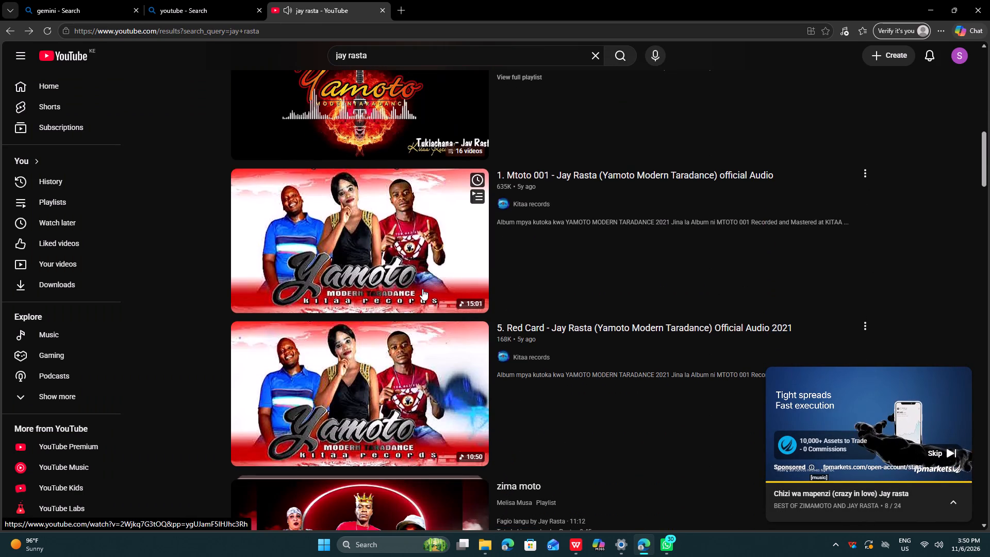
scroll(423, 294, down, 9)
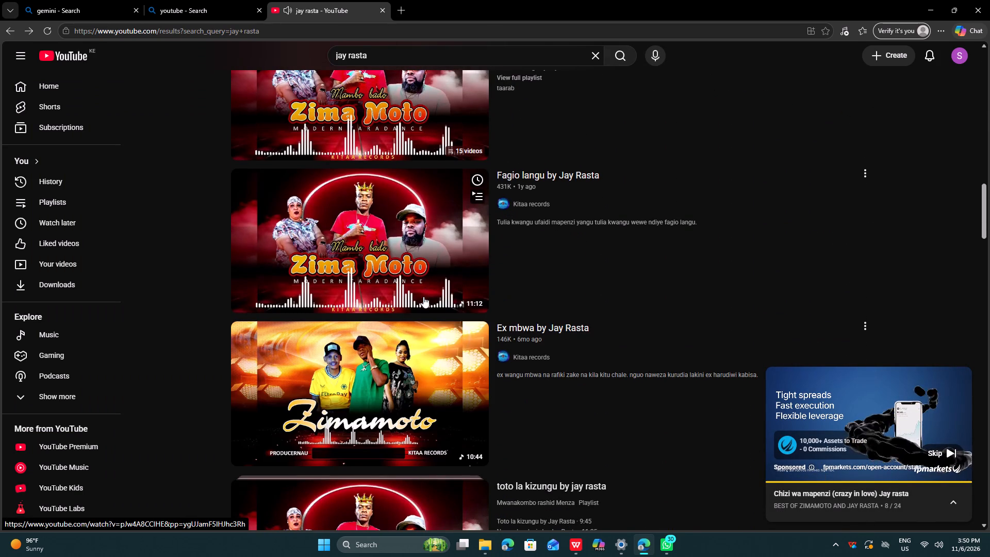
scroll(423, 297, down, 4)
scroll(394, 240, down, 2)
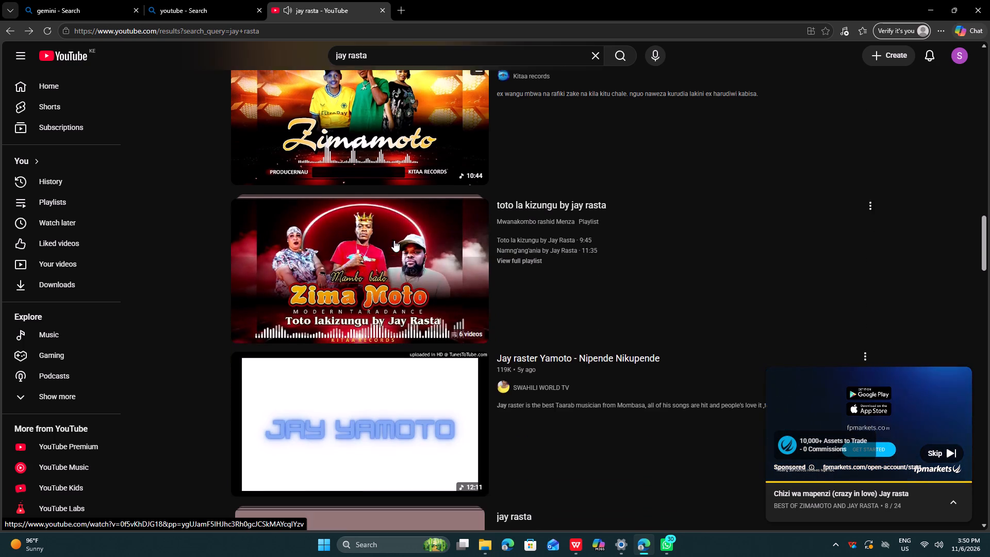
scroll(394, 240, down, 7)
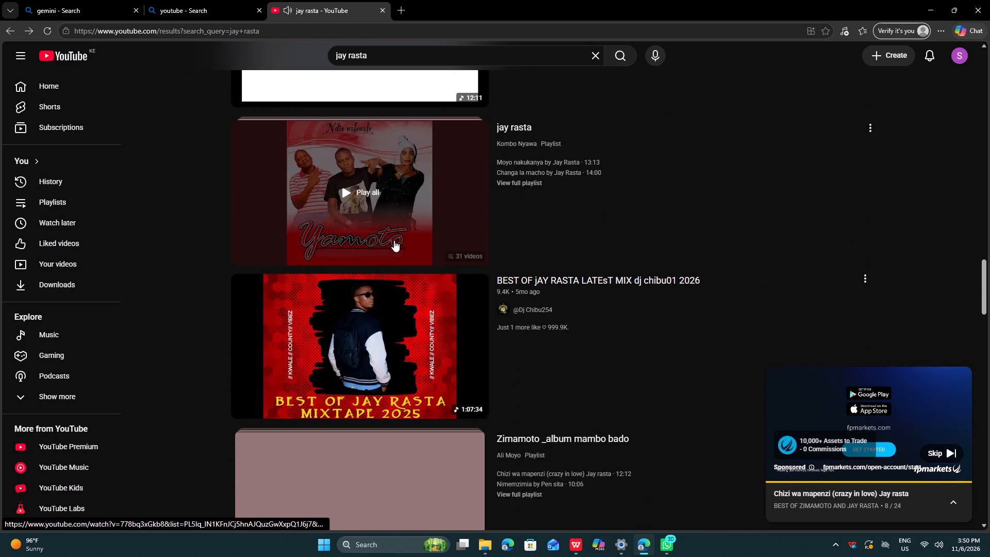
click(394, 226)
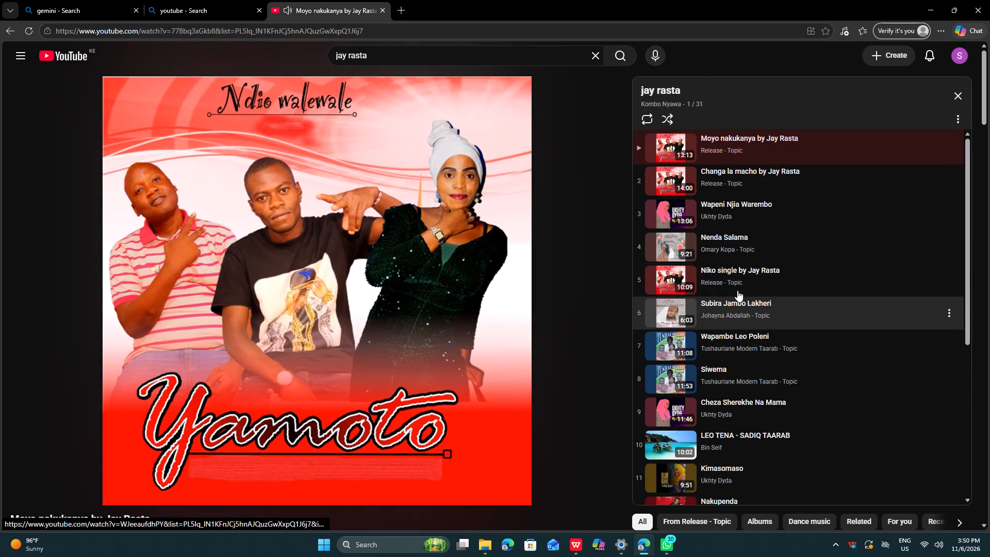
Play Badi Star - Nampenda Kwa Ishara from the playlist and return to the RABAI PROJECT document in WPS Office.
scroll(735, 372, down, 3)
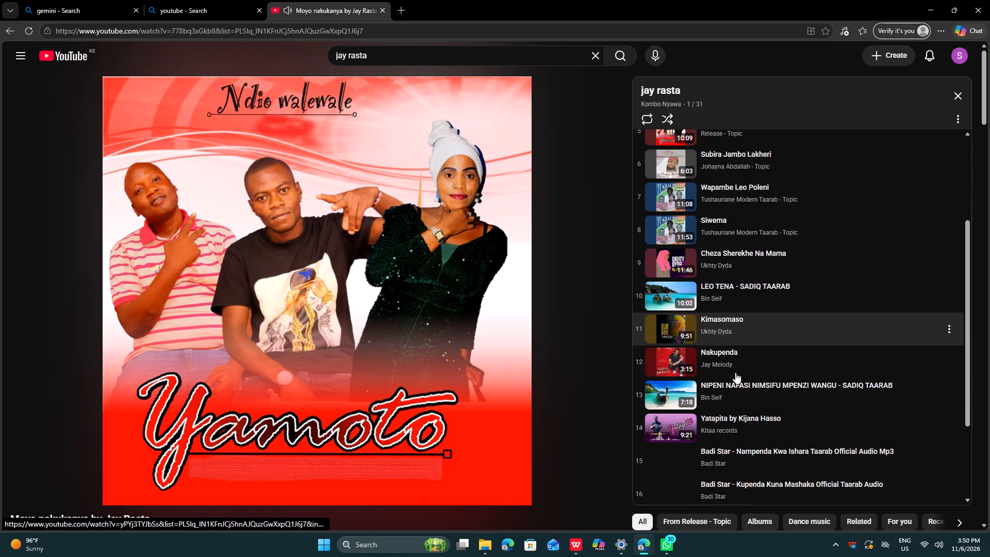
scroll(717, 306, down, 2)
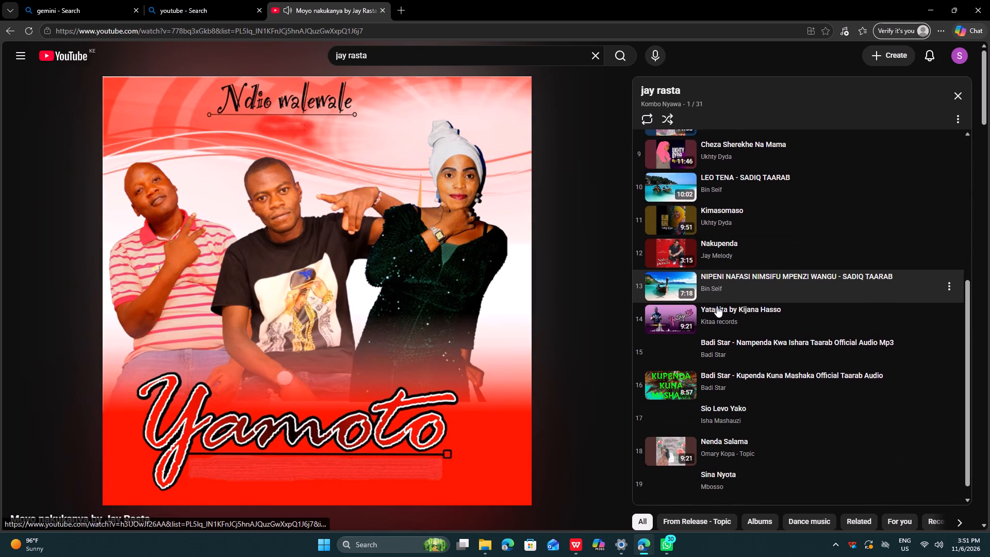
scroll(717, 306, down, 1)
click(717, 319)
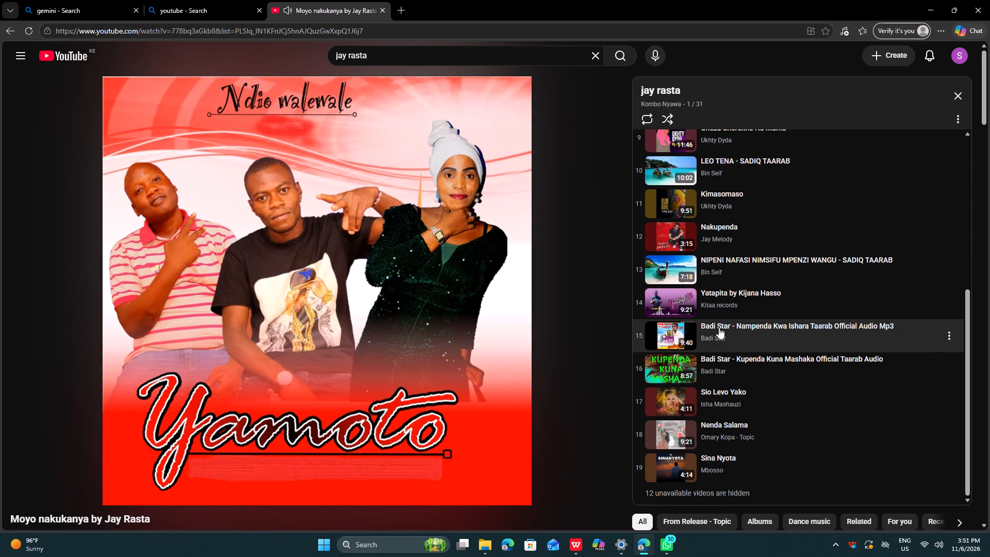
click(719, 327)
double_click(719, 327)
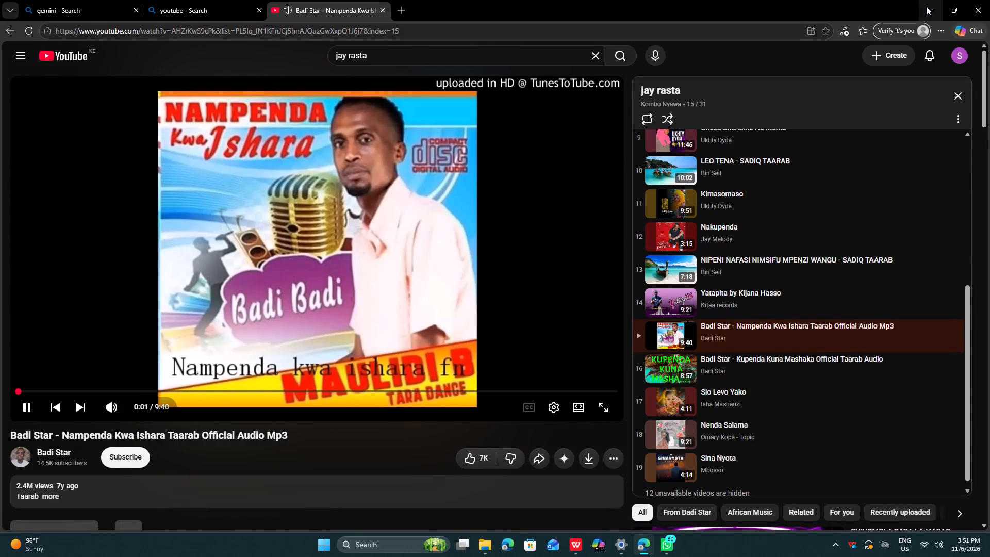
click(926, 6)
Review the headings and paragraph spacing from the background section through 2.1 Empirical Literature Review and back to 1.8 Limitations of the Study.
scroll(455, 269, down, 19)
scroll(455, 269, down, 20)
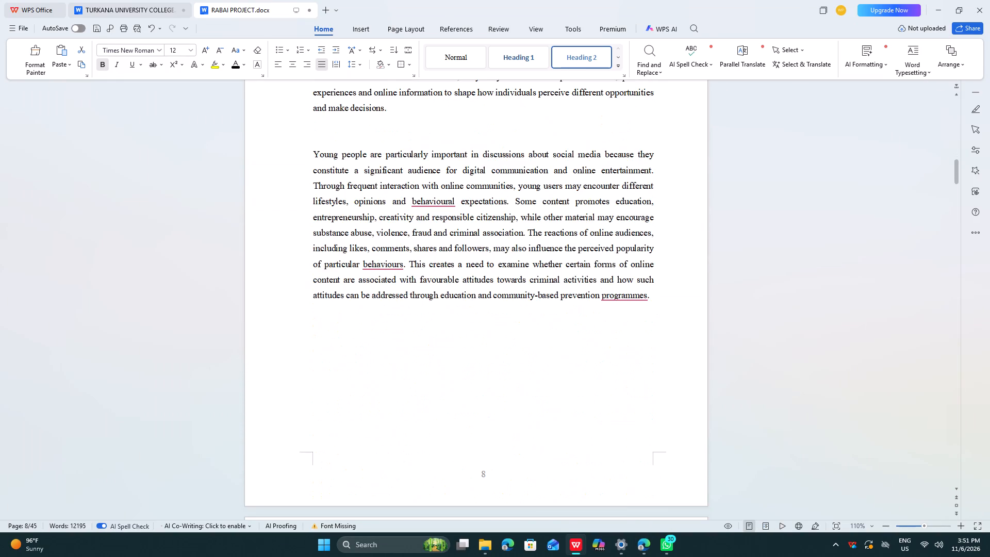
scroll(455, 269, down, 15)
scroll(455, 269, down, 13)
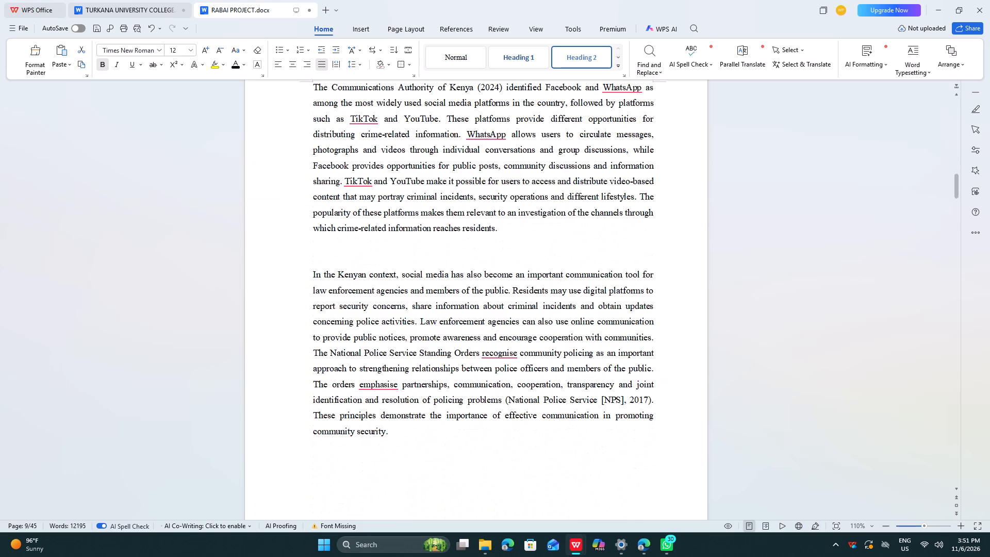
scroll(455, 269, down, 15)
scroll(455, 269, down, 14)
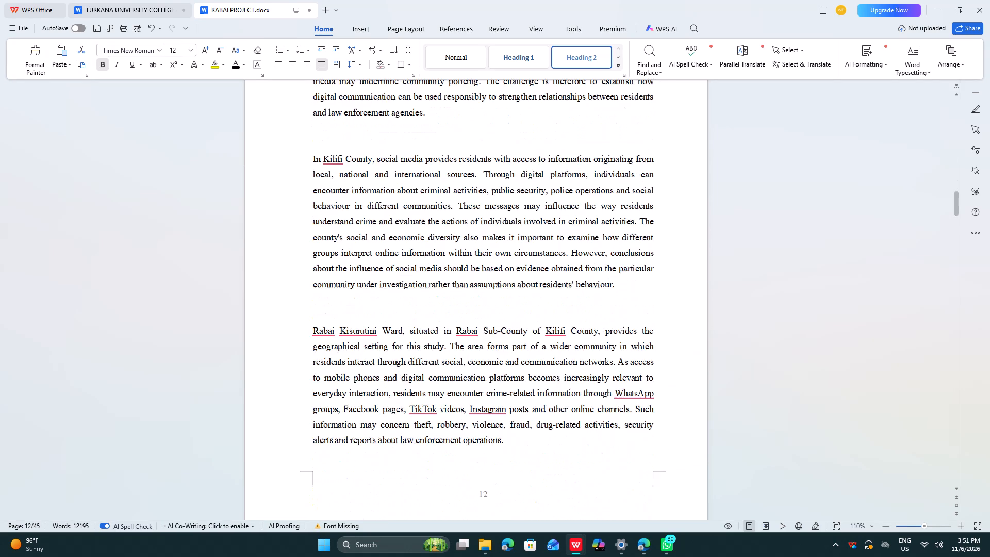
scroll(455, 269, down, 14)
scroll(455, 269, down, 15)
scroll(455, 269, down, 16)
scroll(455, 269, down, 15)
scroll(455, 269, down, 14)
scroll(455, 269, down, 8)
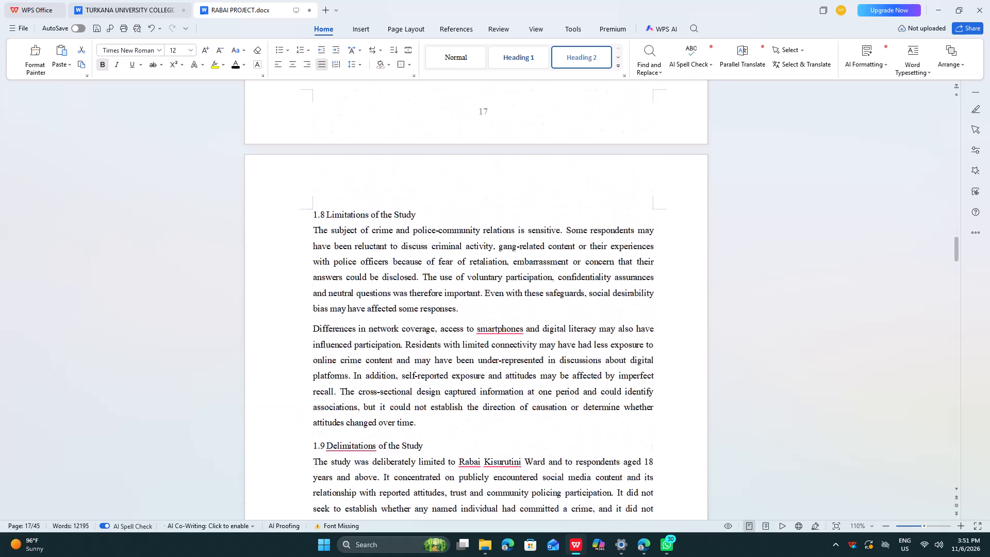
scroll(455, 269, down, 15)
scroll(455, 269, down, 15)
scroll(455, 269, up, 5)
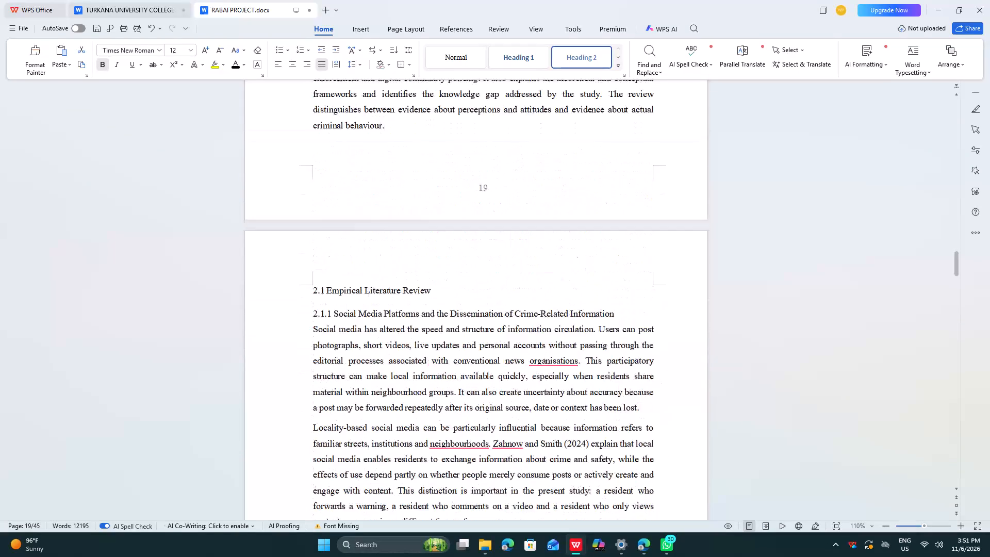
scroll(455, 269, up, 16)
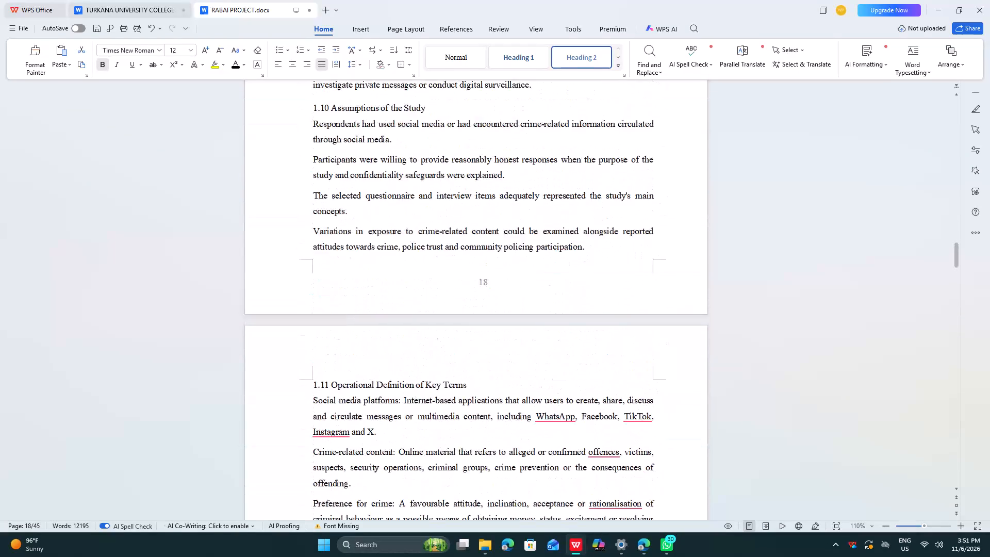
scroll(455, 269, up, 7)
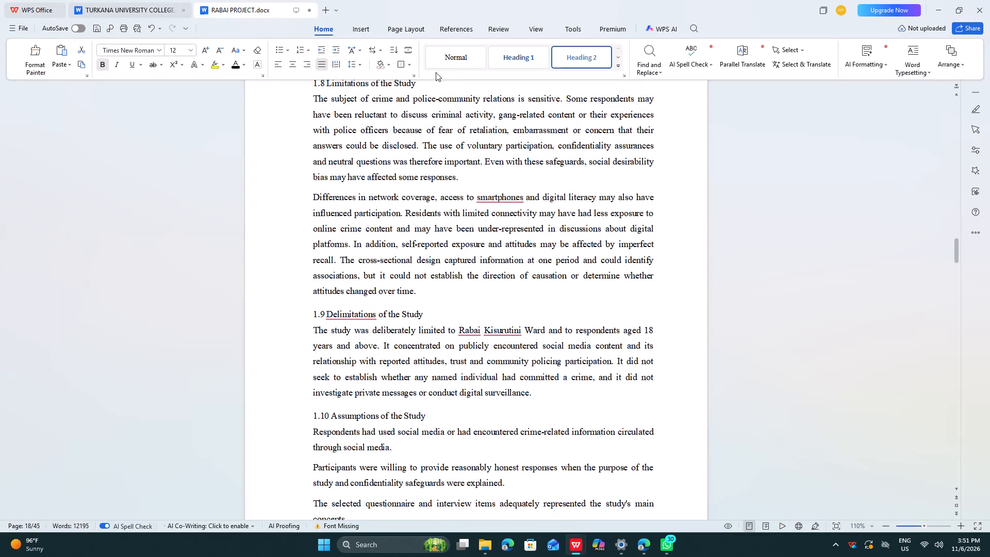
Apply the Normal style to the selected empty line below the 1.1 Background to the Study heading.
click(450, 61)
Review the paragraph spacing and page gaps from the 1.10 Assumptions section back through the background to the title on page 1.
scroll(412, 296, up, 10)
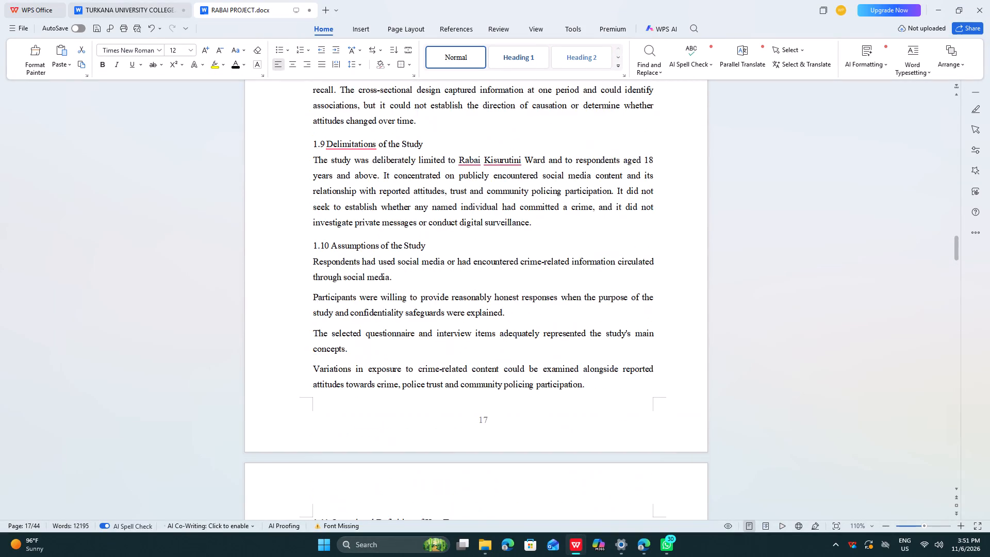
scroll(412, 296, up, 1)
scroll(412, 296, up, 20)
scroll(412, 296, up, 4)
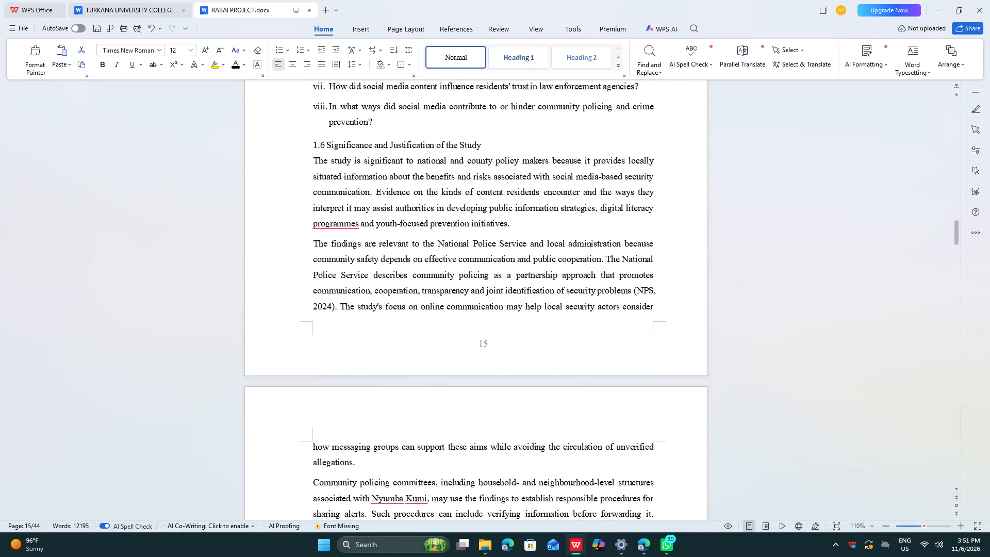
scroll(412, 296, up, 20)
scroll(412, 296, up, 8)
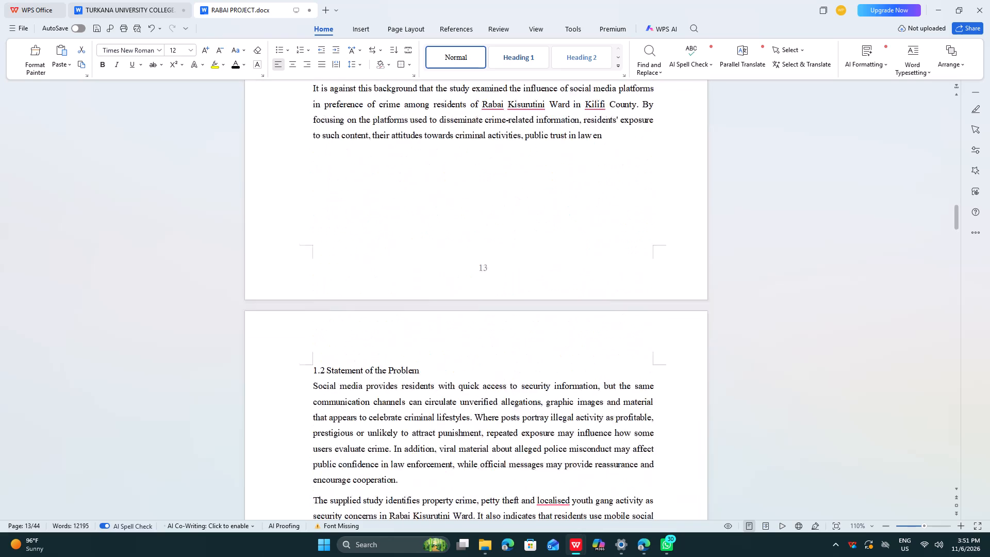
scroll(412, 296, up, 20)
scroll(412, 296, up, 8)
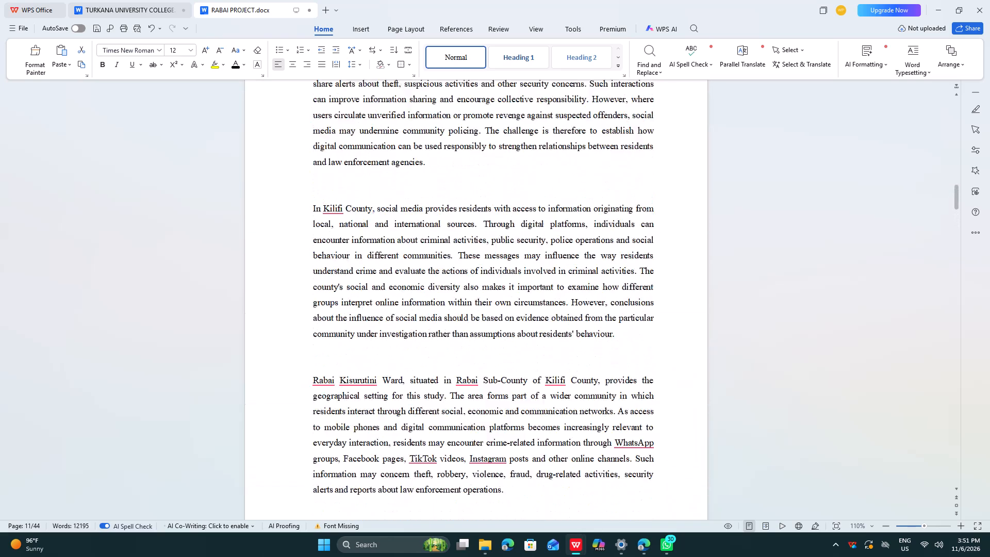
scroll(412, 296, up, 20)
scroll(412, 296, up, 8)
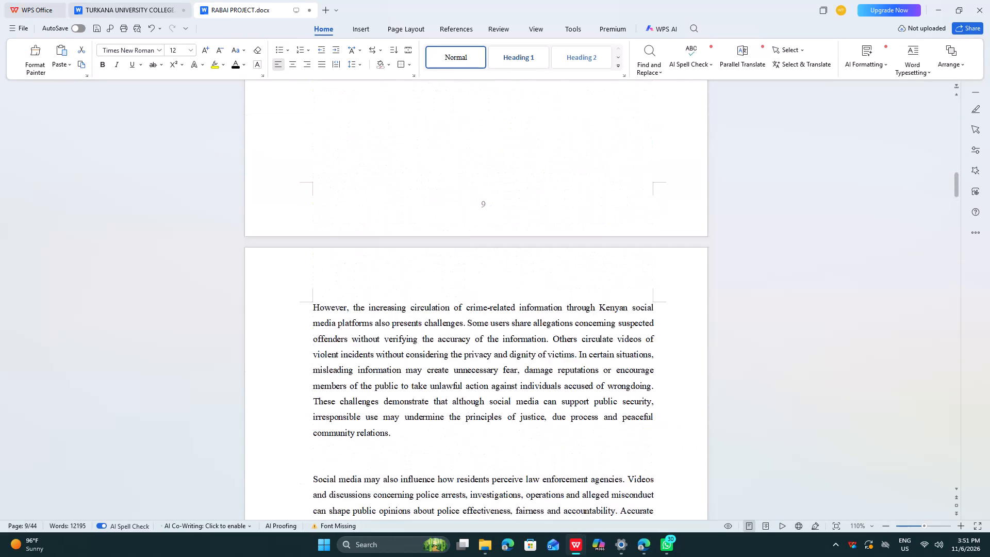
scroll(412, 296, up, 3)
scroll(412, 296, down, 6)
scroll(412, 296, up, 8)
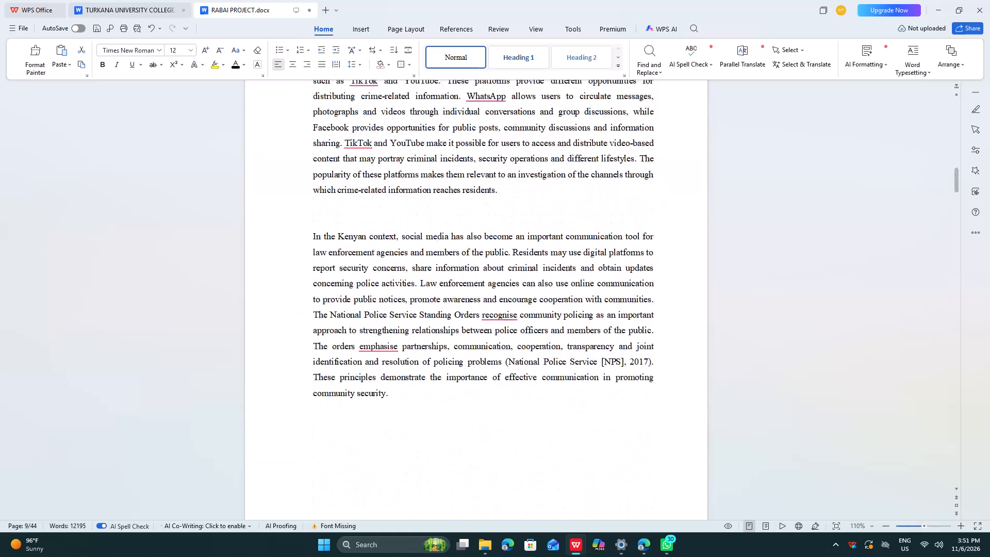
scroll(412, 296, up, 9)
scroll(412, 296, up, 15)
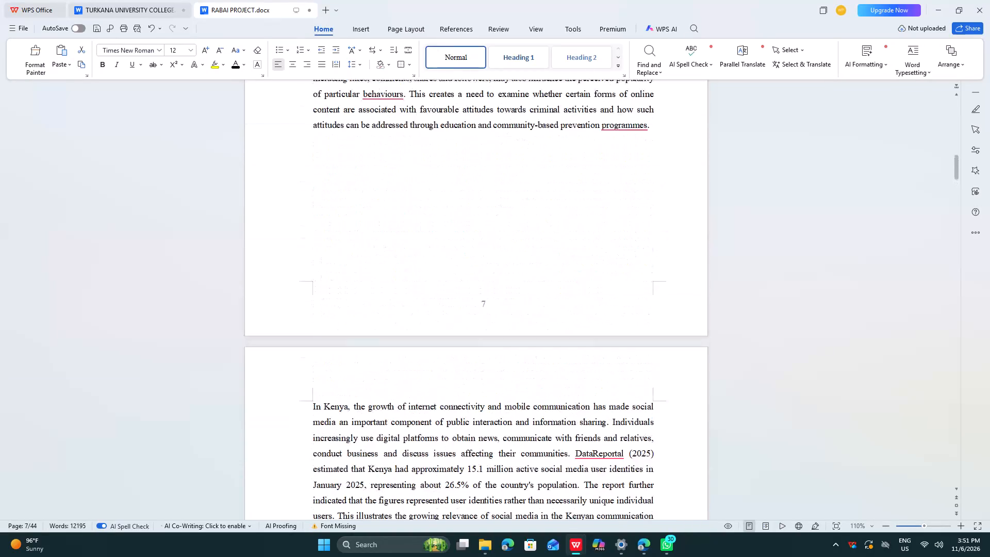
scroll(412, 296, up, 18)
scroll(412, 296, up, 7)
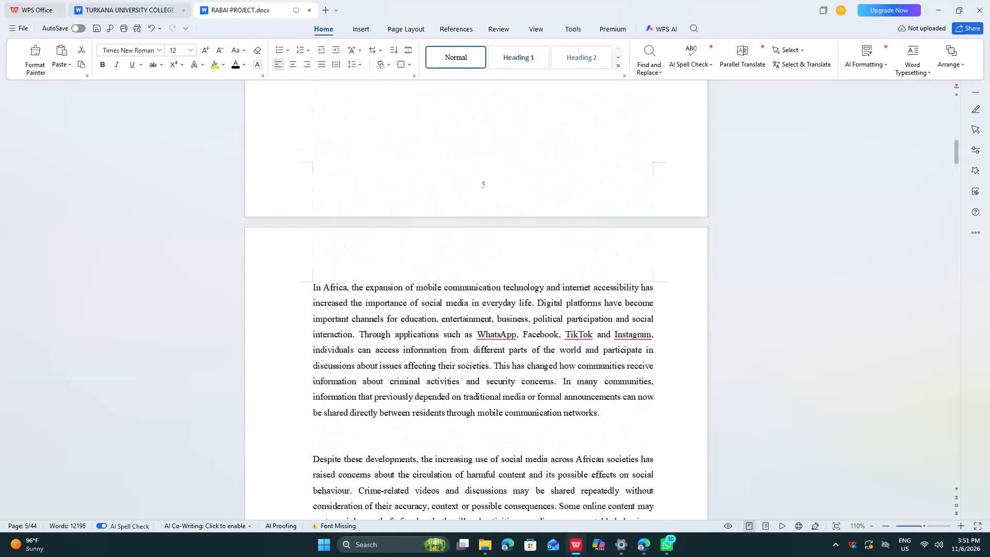
scroll(412, 296, up, 20)
scroll(412, 296, up, 7)
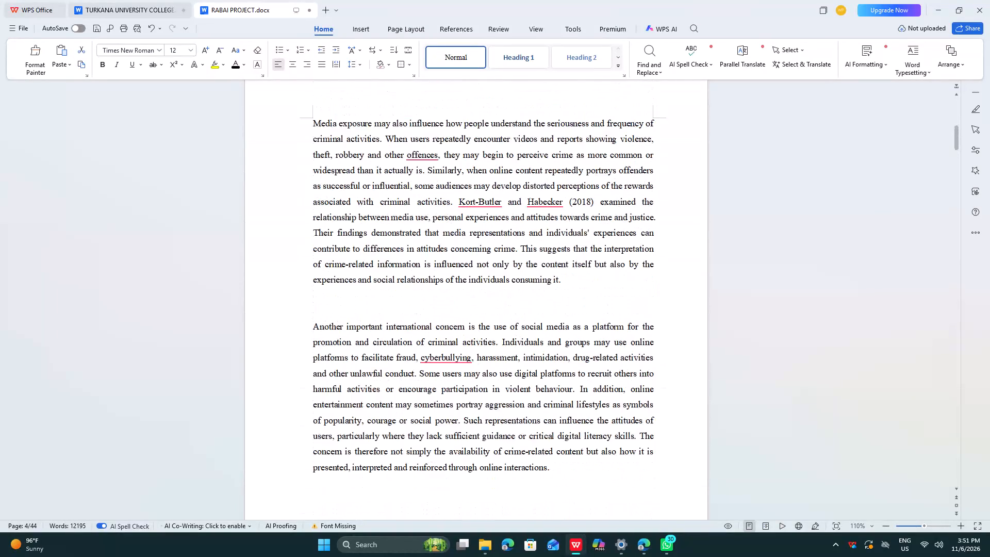
scroll(412, 296, up, 20)
scroll(412, 296, up, 7)
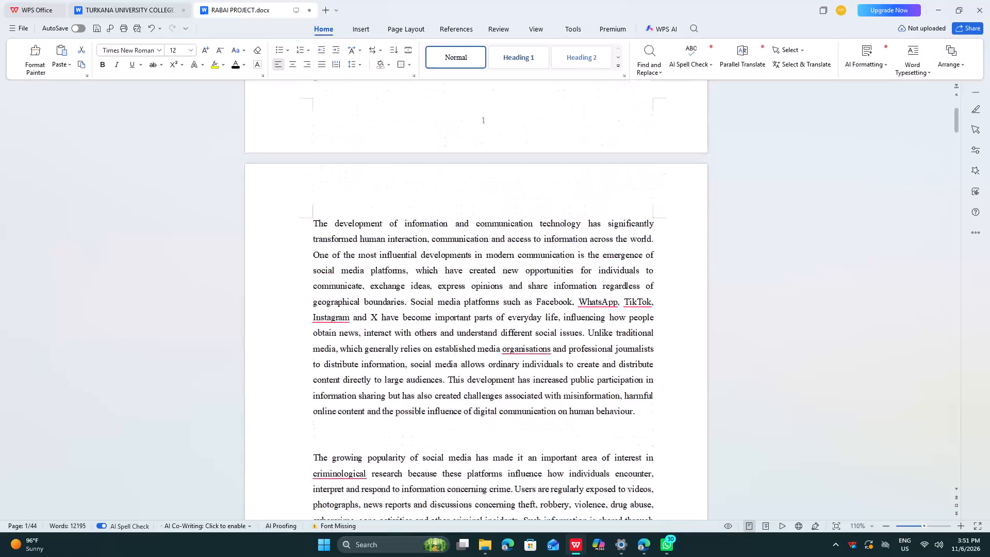
scroll(412, 296, up, 5)
scroll(412, 296, down, 3)
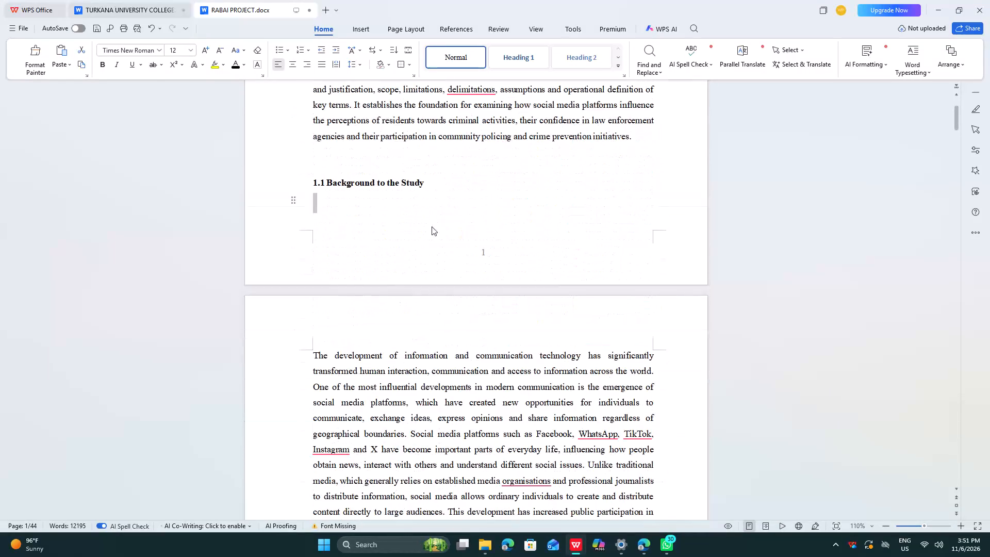
click(386, 227)
scroll(382, 253, up, 5)
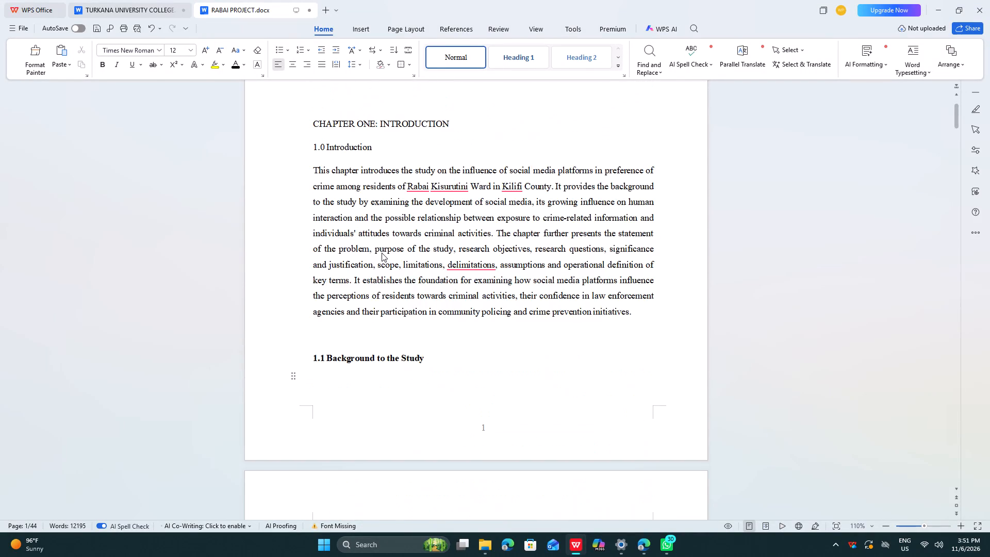
scroll(382, 253, up, 7)
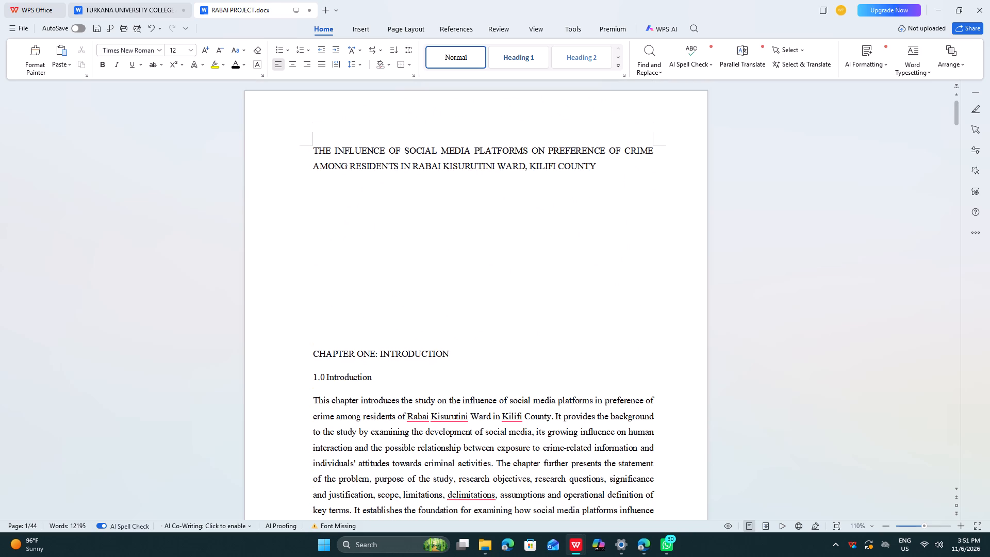
Add five blank lines between the study title and CHAPTER ONE: INTRODUCTION, pushing the chapter heading onto the second page.
scroll(386, 268, down, 4)
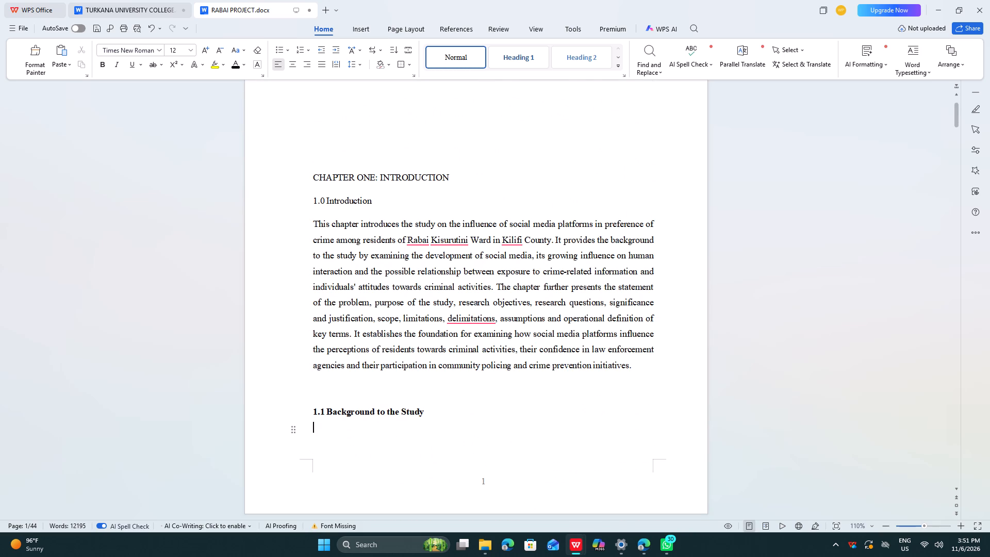
scroll(381, 221, up, 6)
scroll(377, 199, down, 2)
click(377, 199)
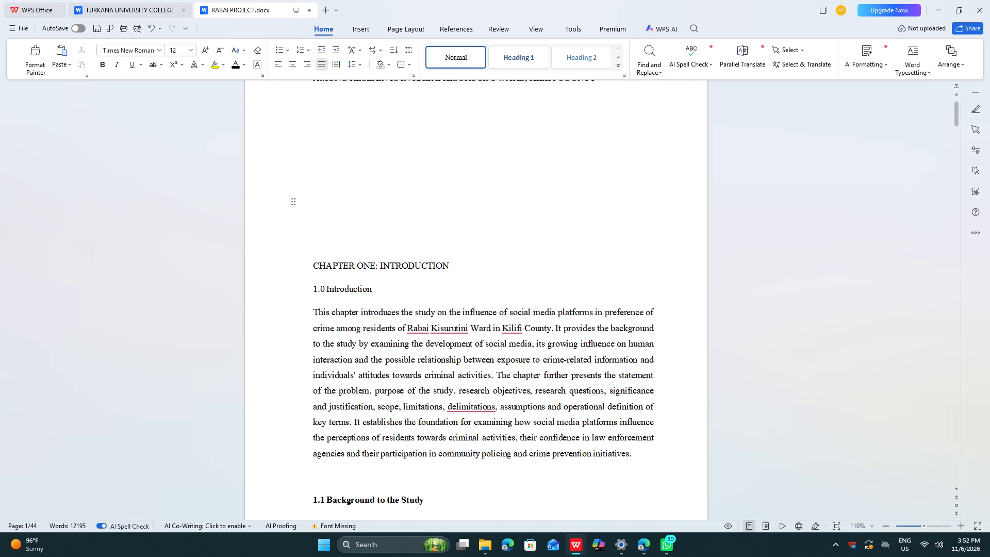
key(Return)
key(Return)
key(Return)
key(Return)
key(Return)
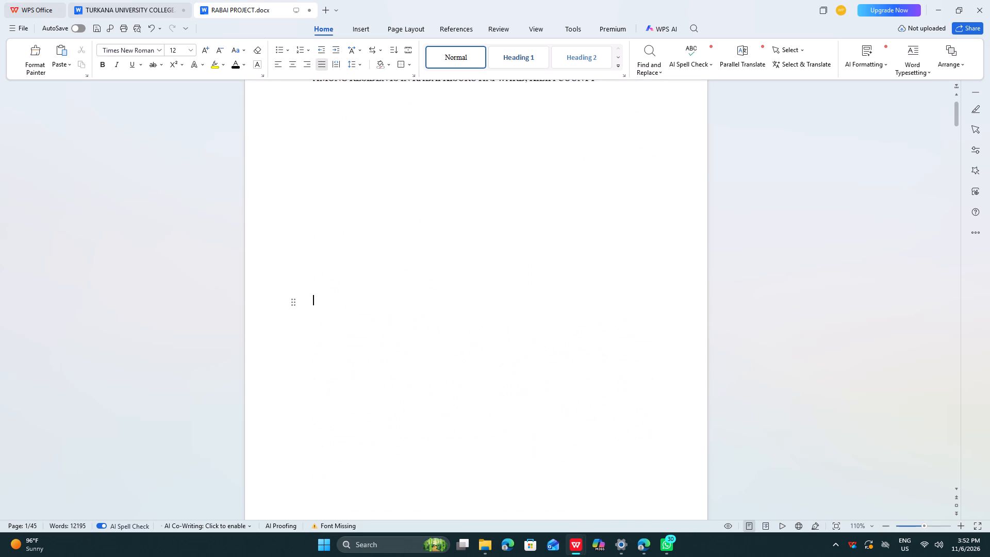
scroll(377, 199, down, 8)
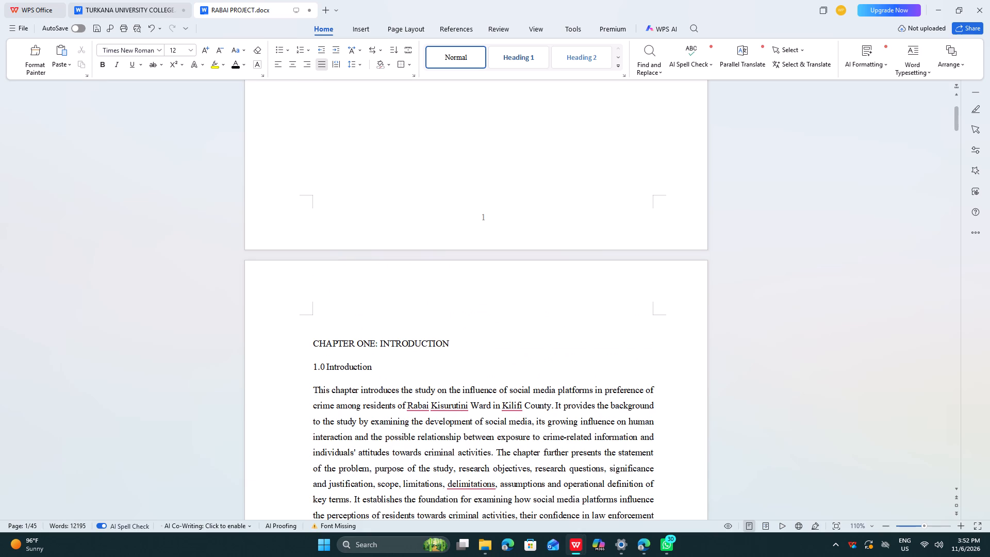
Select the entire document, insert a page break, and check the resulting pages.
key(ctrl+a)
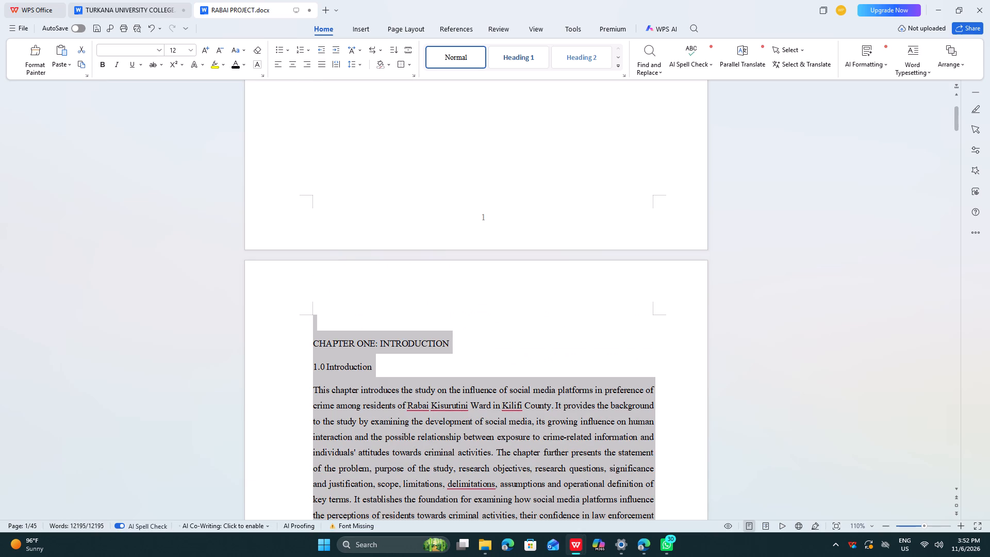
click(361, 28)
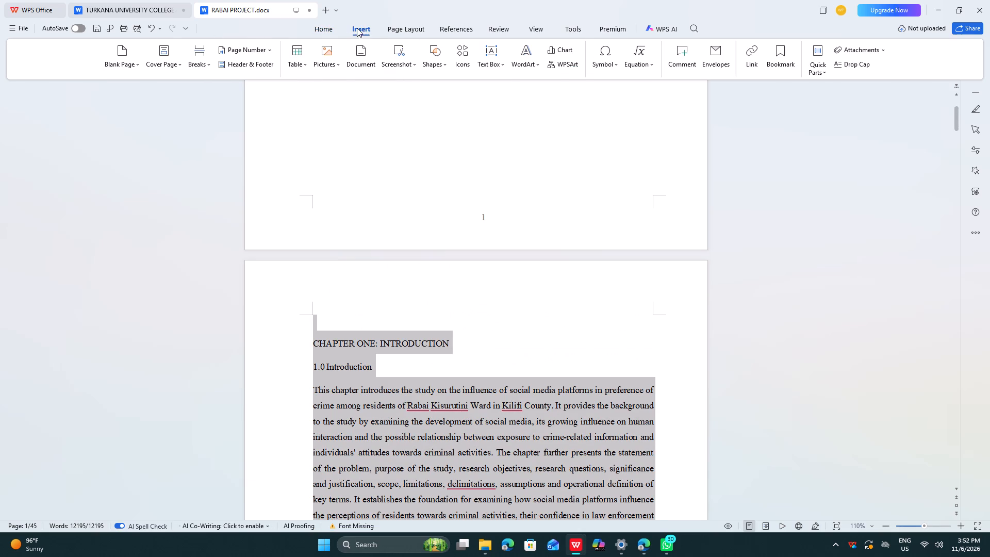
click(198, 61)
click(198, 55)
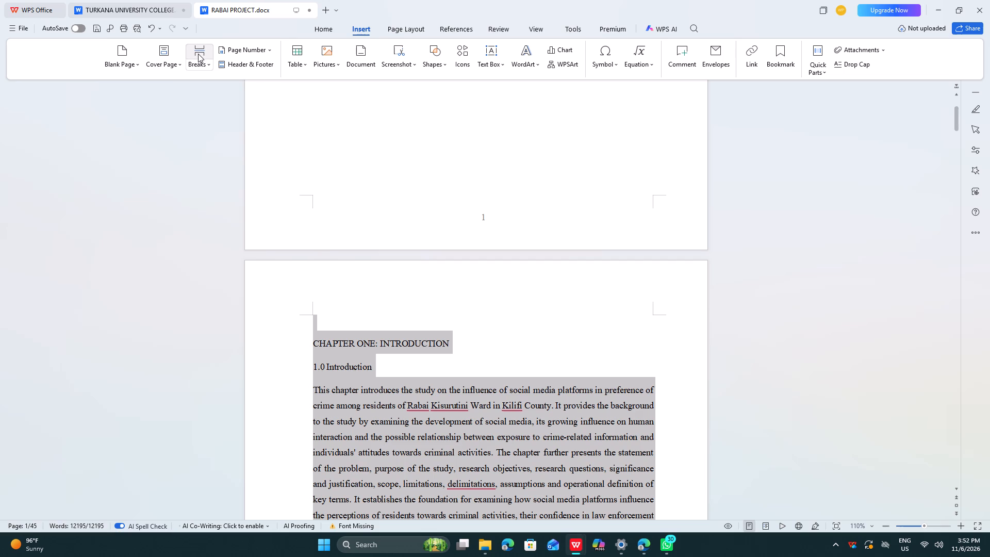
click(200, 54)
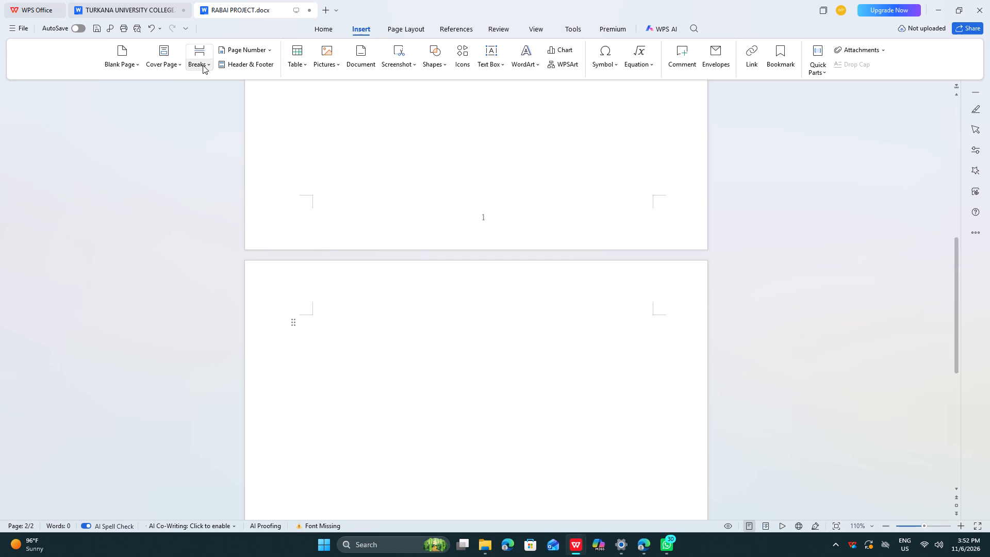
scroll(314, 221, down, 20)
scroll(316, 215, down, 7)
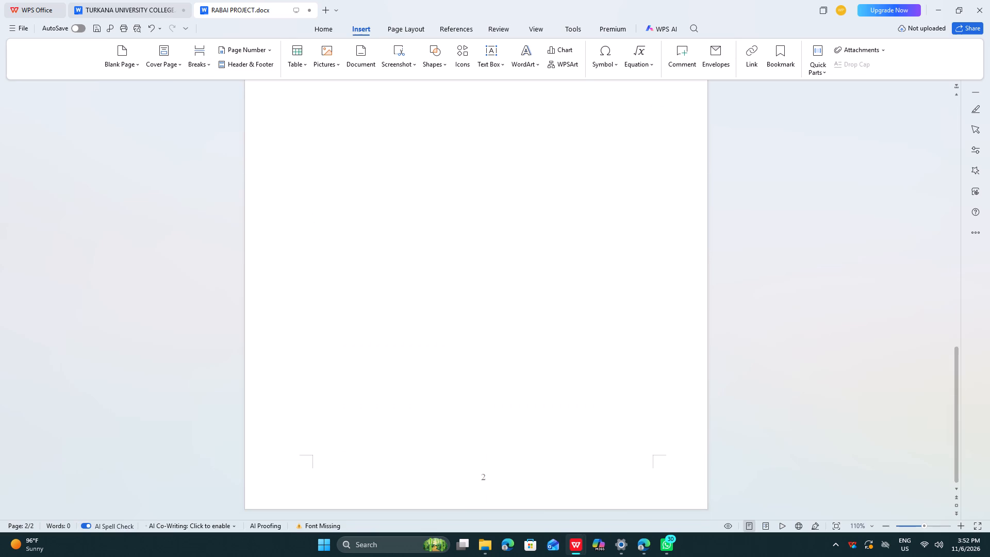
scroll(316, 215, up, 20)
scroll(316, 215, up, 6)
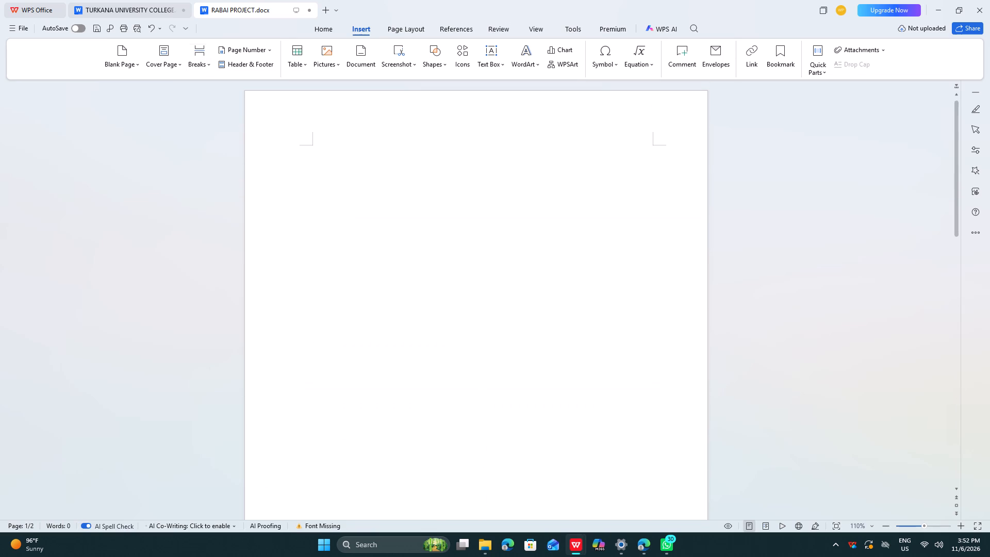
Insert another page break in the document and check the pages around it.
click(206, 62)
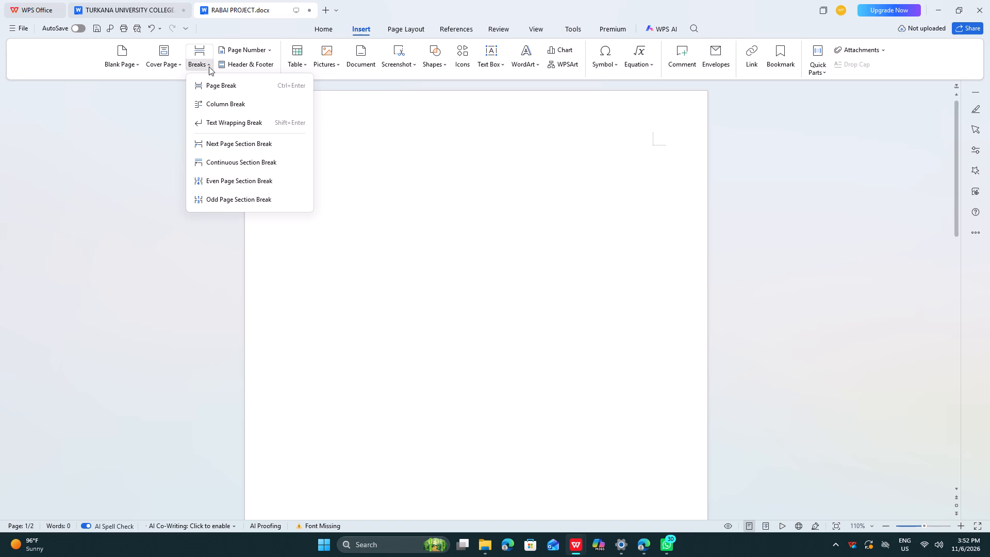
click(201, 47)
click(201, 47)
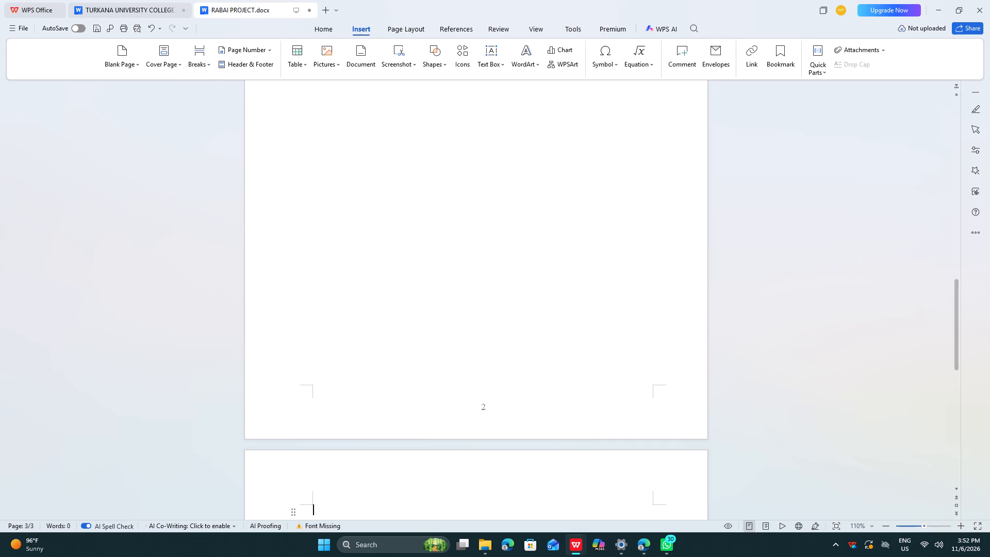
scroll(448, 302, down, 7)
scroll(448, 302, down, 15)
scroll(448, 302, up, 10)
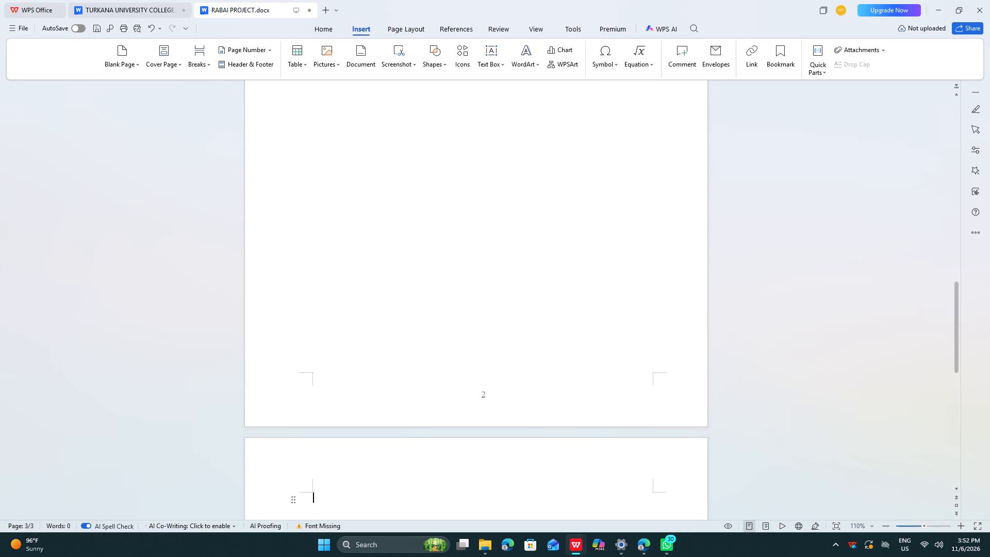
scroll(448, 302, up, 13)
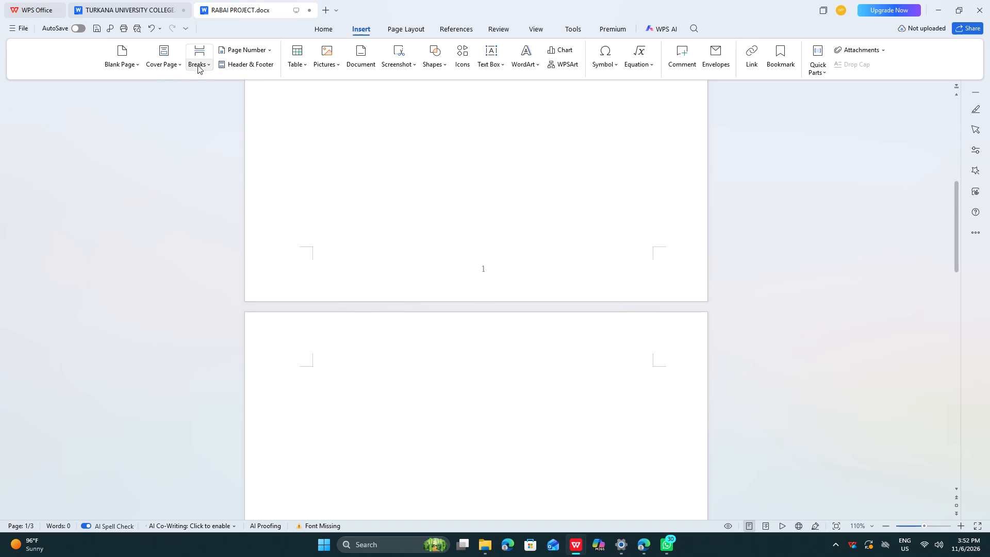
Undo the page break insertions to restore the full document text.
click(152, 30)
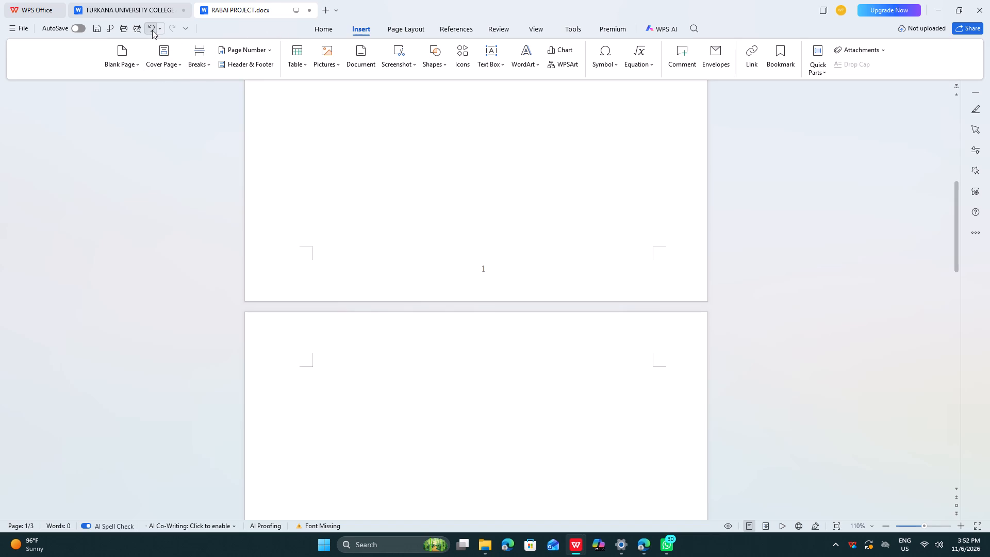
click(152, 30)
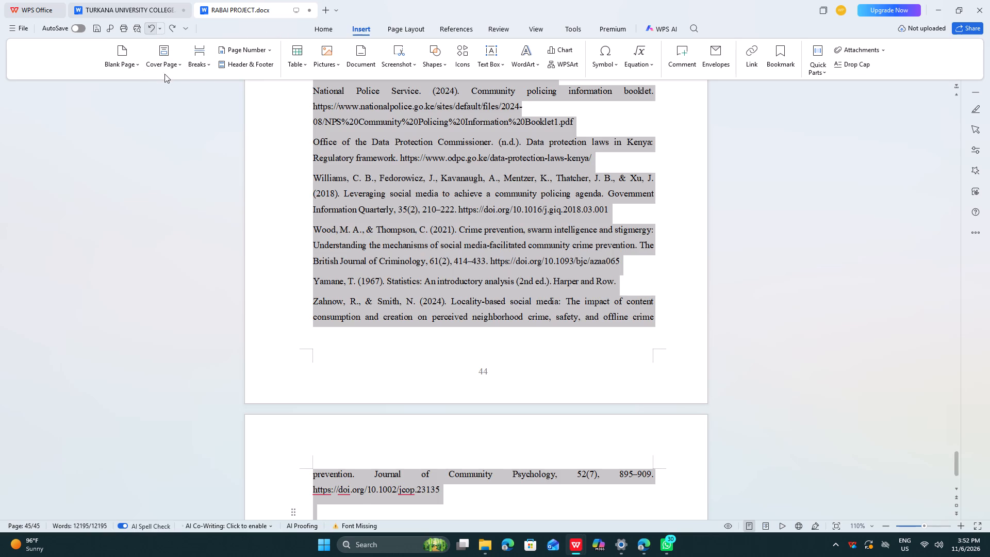
Review the pages from the references back through Chapters Five and Four to section 3.8, and clear the whole-document selection.
scroll(326, 157, up, 20)
scroll(326, 157, up, 3)
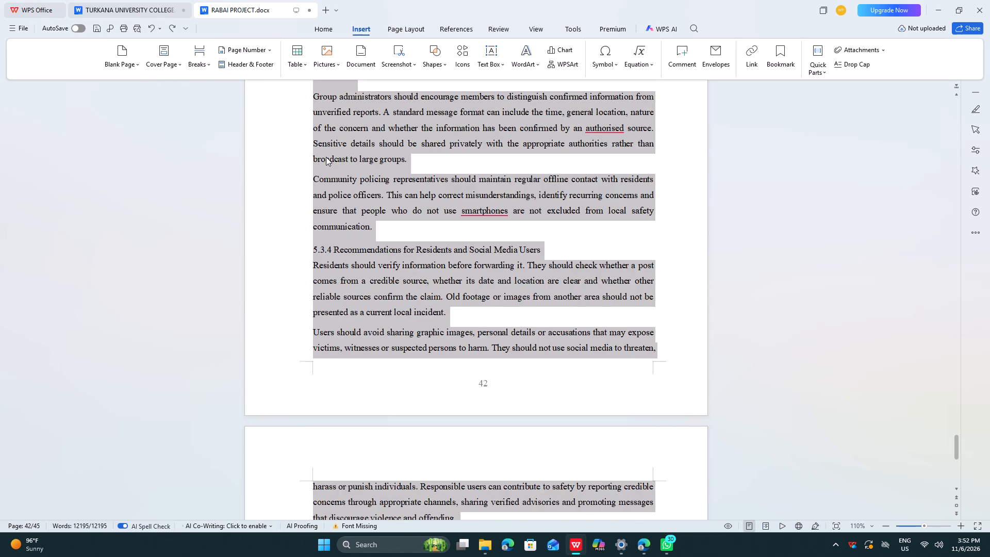
scroll(326, 157, up, 20)
scroll(326, 157, up, 6)
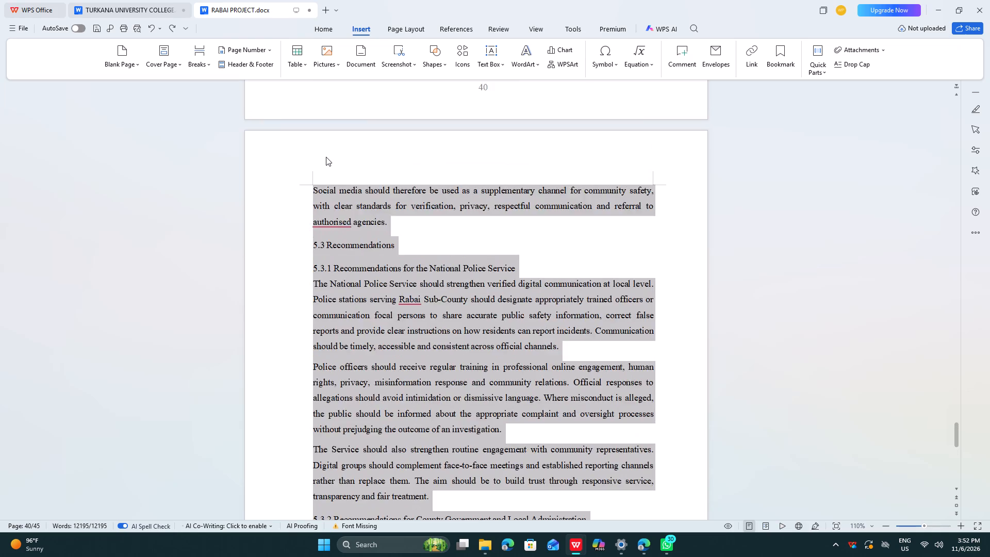
scroll(326, 157, up, 20)
scroll(326, 157, up, 6)
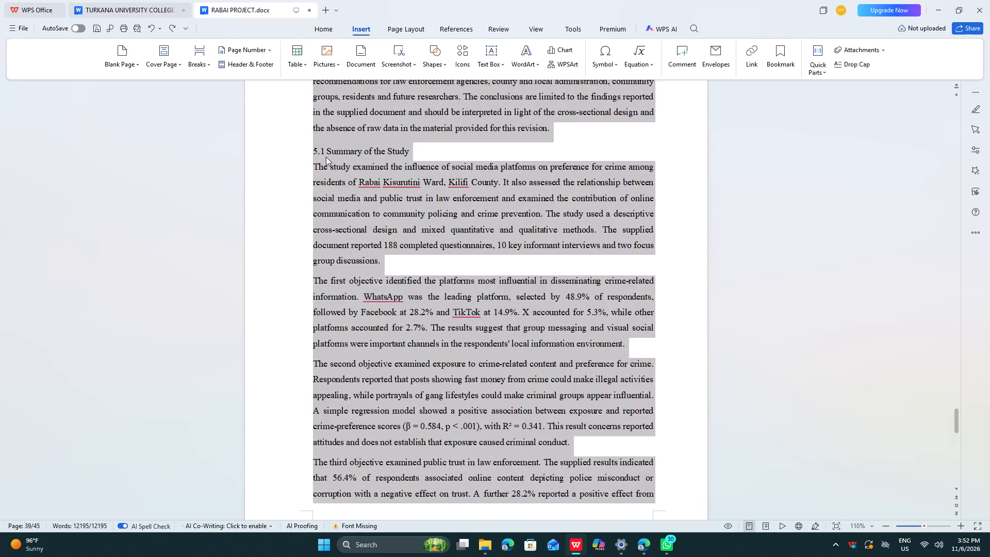
scroll(326, 157, up, 6)
scroll(326, 157, up, 19)
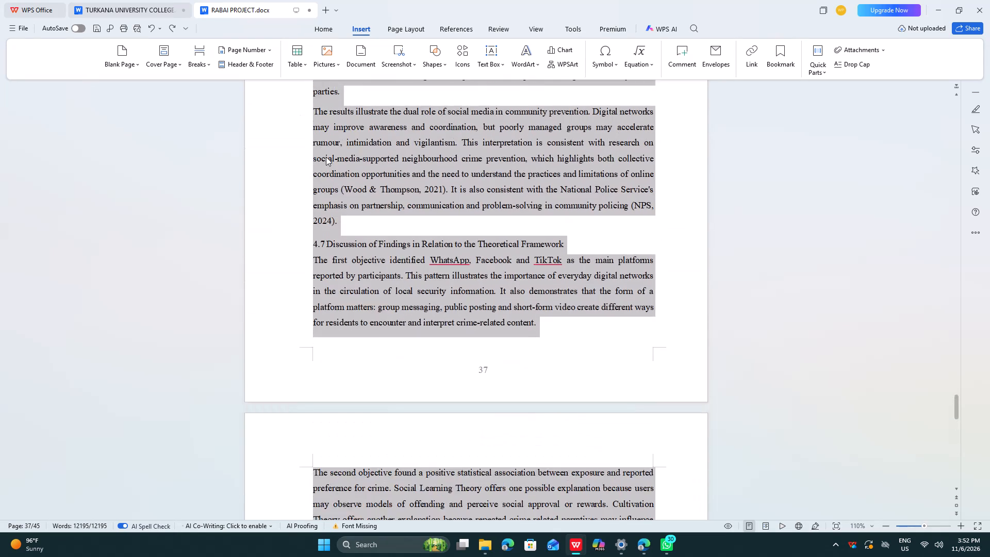
scroll(326, 157, up, 20)
scroll(326, 157, up, 6)
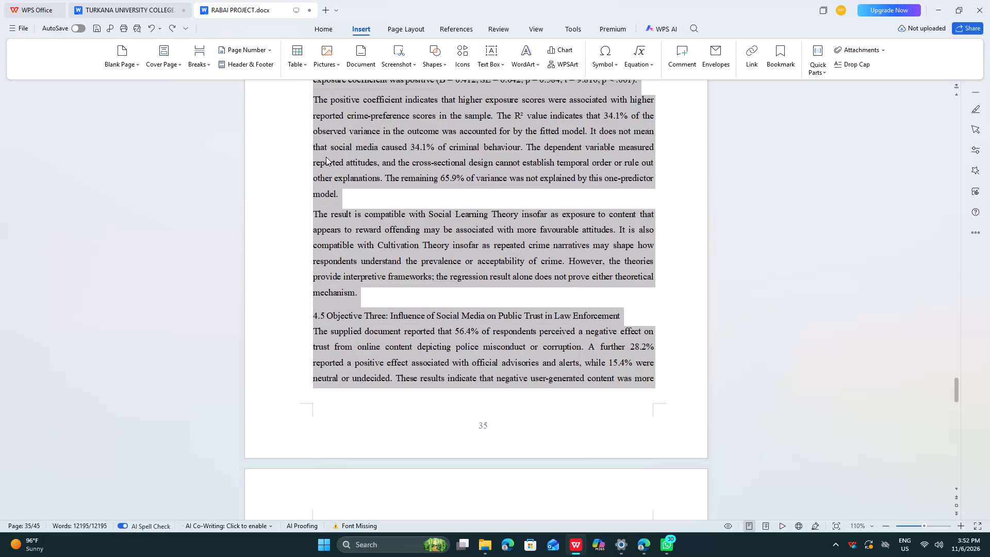
scroll(320, 224, up, 2)
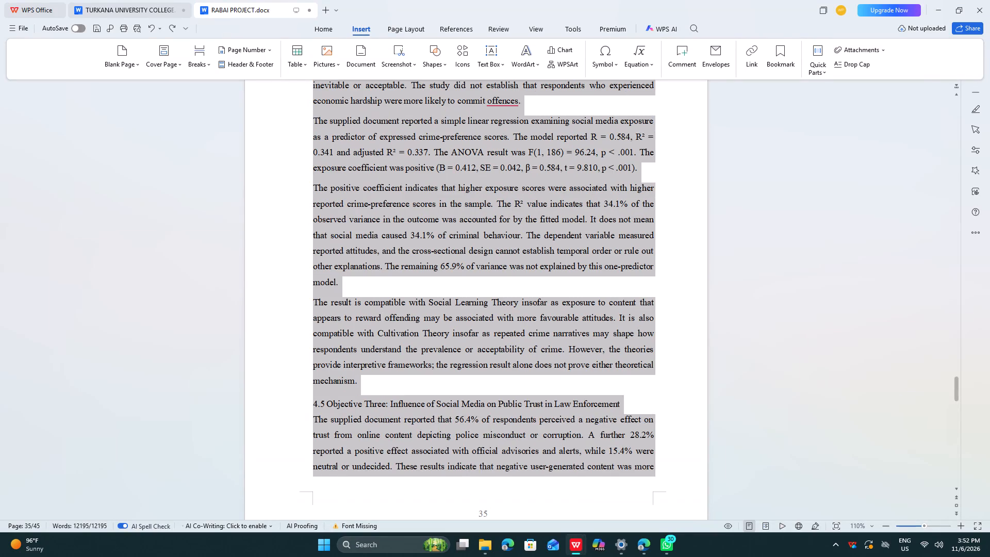
scroll(296, 431, up, 12)
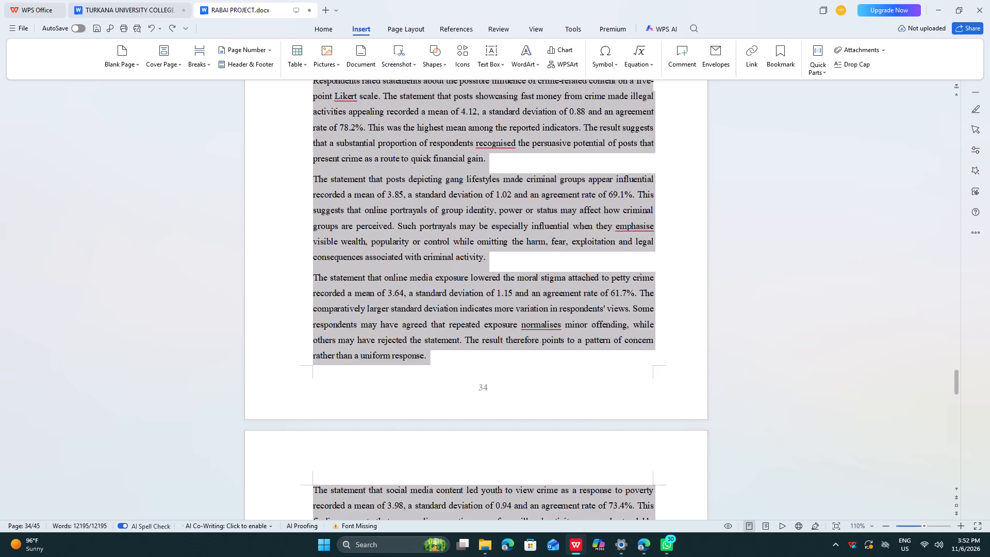
scroll(269, 435, up, 2)
scroll(430, 379, up, 20)
scroll(430, 379, up, 3)
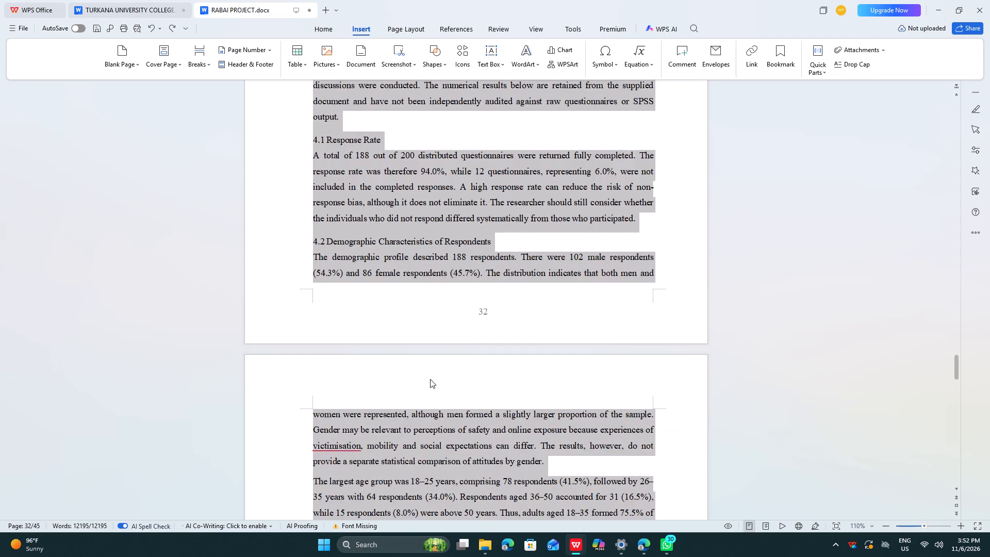
scroll(430, 379, up, 19)
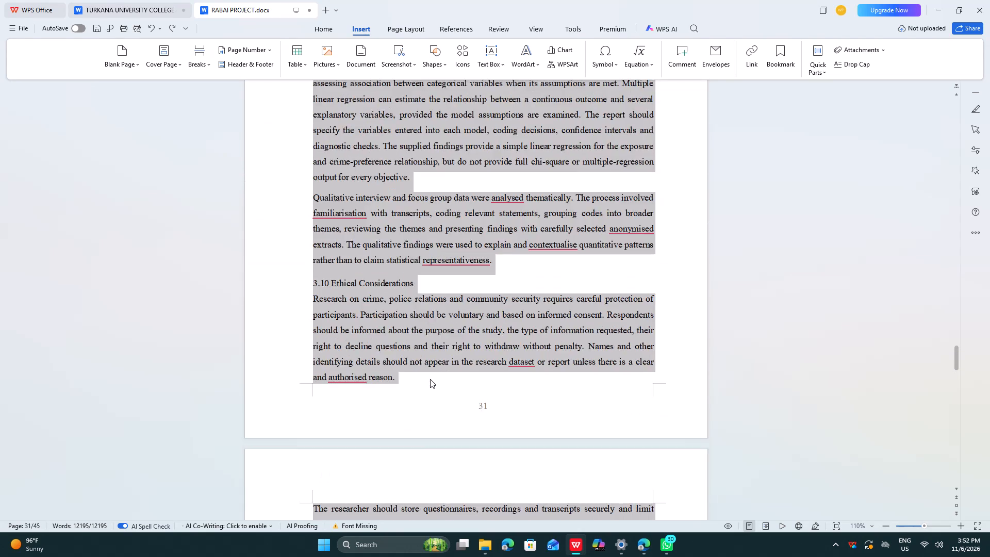
scroll(430, 379, up, 10)
click(773, 344)
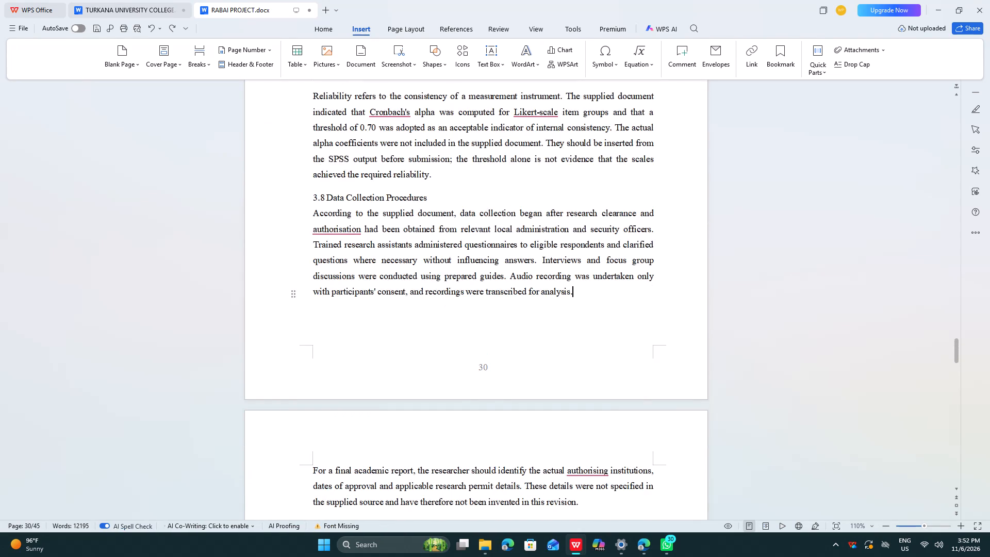
Examine the page layout and headings of Chapter Three and Chapter Two, back to the CHAPTER TWO: LITERATURE REVIEW heading.
scroll(359, 298, up, 20)
scroll(359, 298, up, 6)
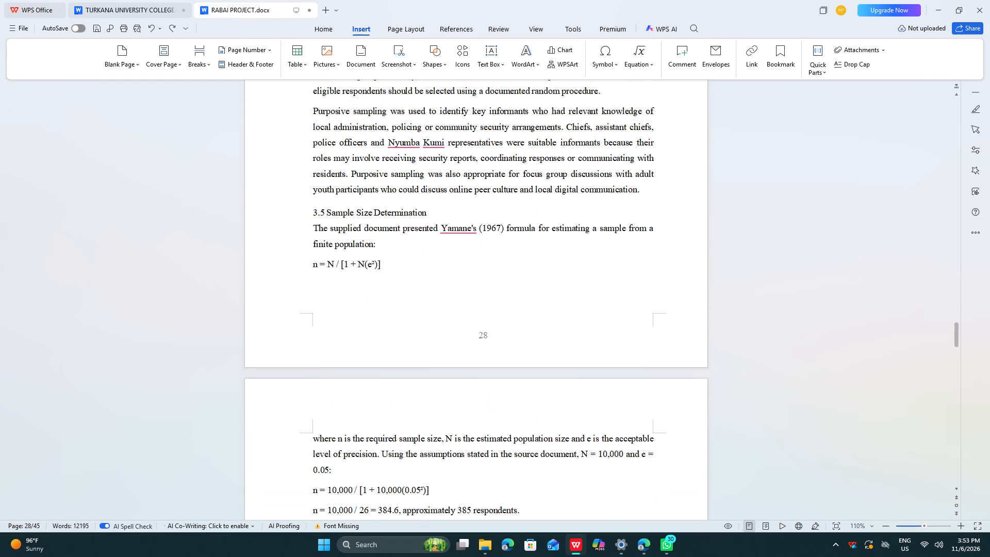
scroll(359, 298, up, 20)
scroll(359, 298, up, 8)
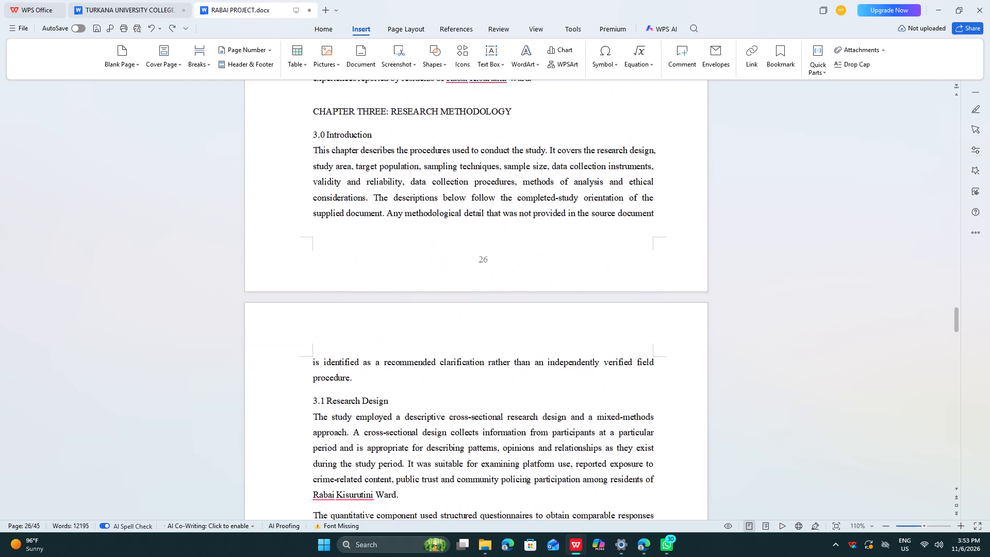
scroll(359, 298, up, 14)
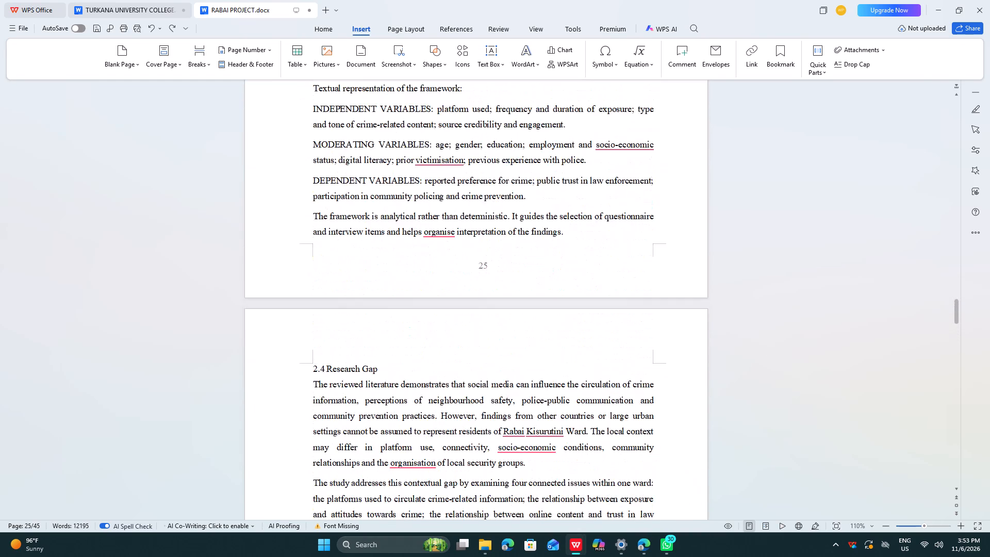
scroll(356, 298, up, 13)
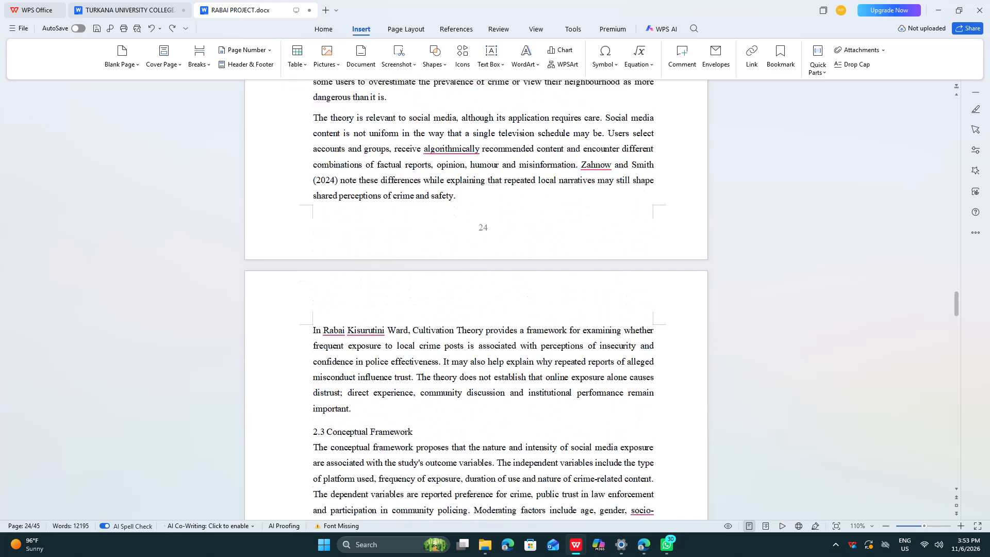
scroll(356, 298, up, 19)
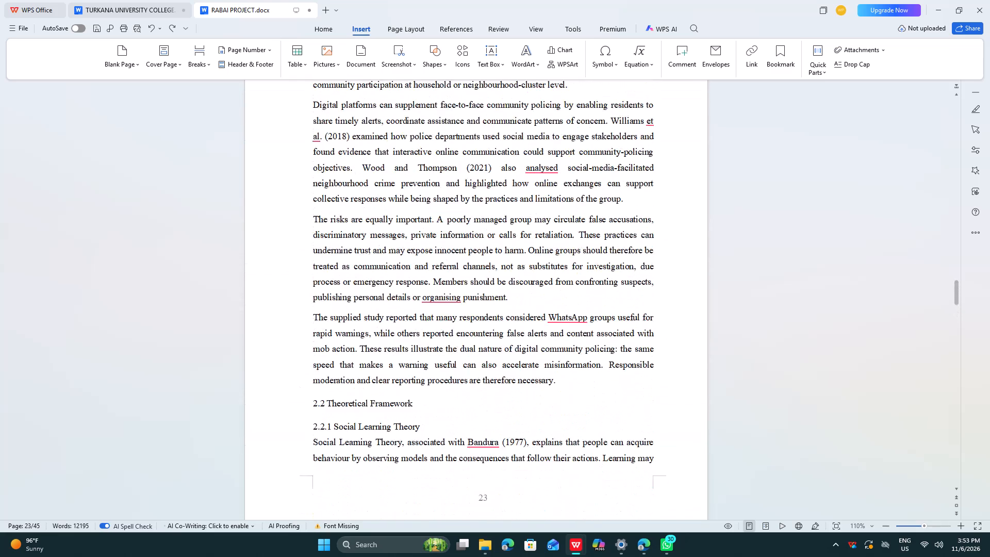
scroll(356, 298, up, 20)
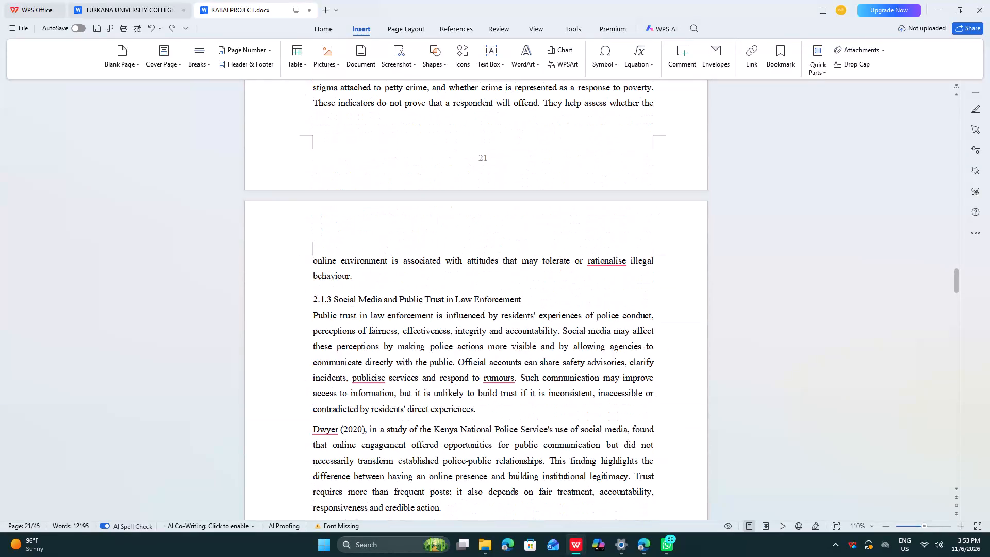
scroll(356, 298, up, 12)
scroll(356, 298, up, 13)
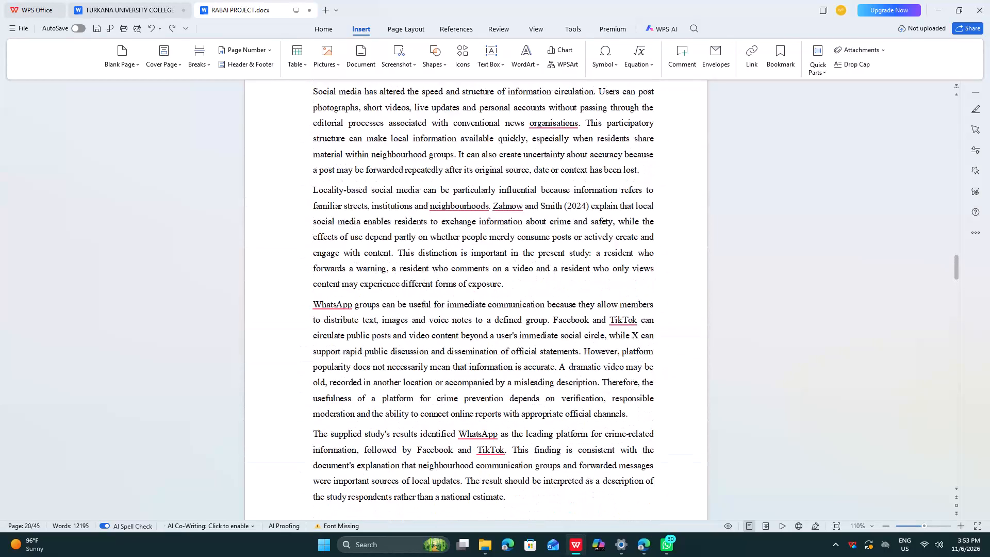
scroll(356, 298, up, 13)
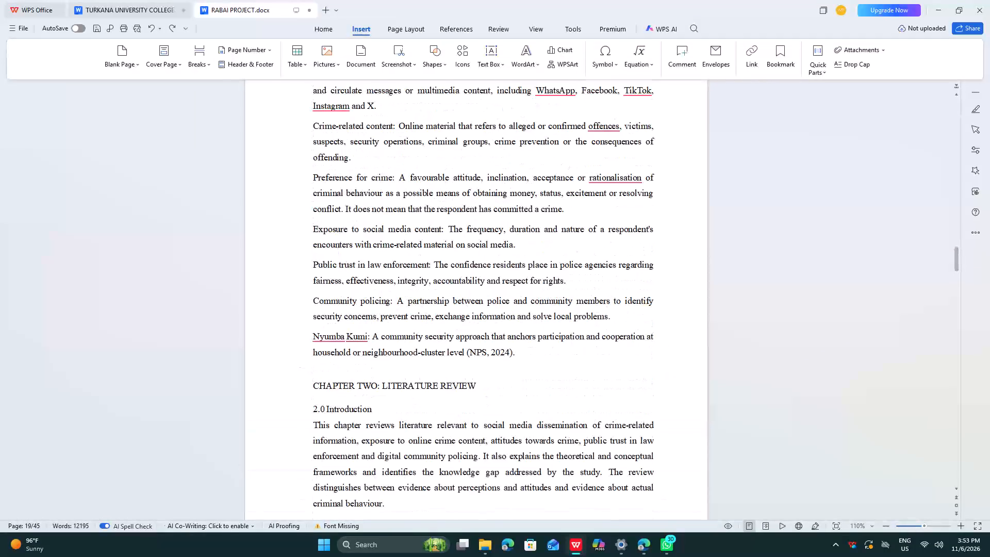
Examine the Chapter One pages for spacing and page gaps, from the operational definitions back to the CHAPTER ONE: INTRODUCTION heading.
scroll(356, 298, up, 17)
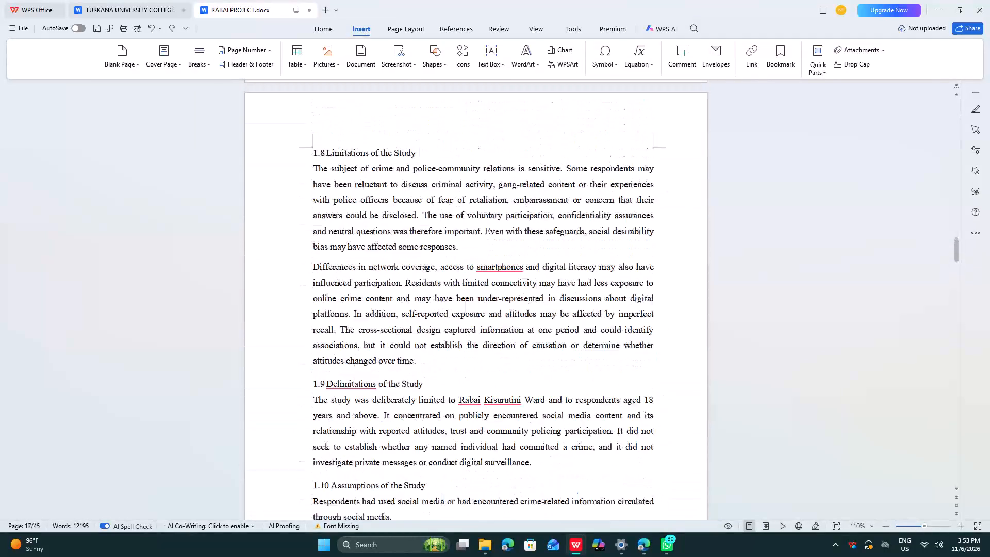
scroll(356, 298, up, 3)
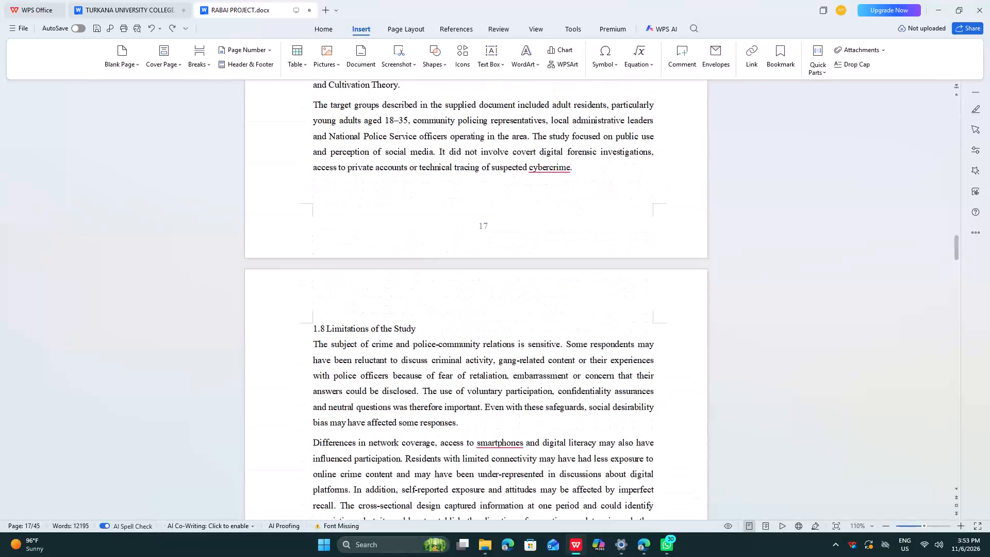
scroll(356, 298, up, 6)
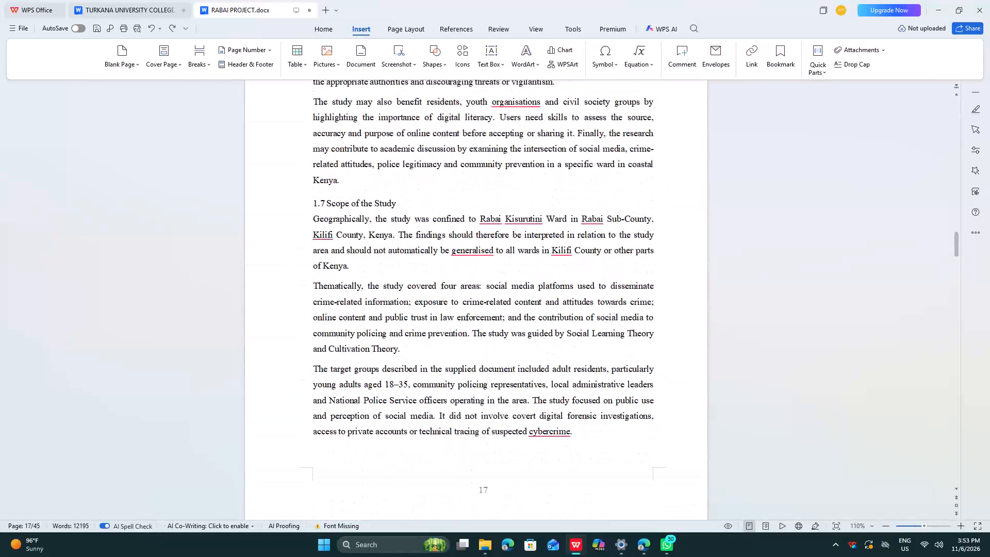
scroll(356, 298, up, 19)
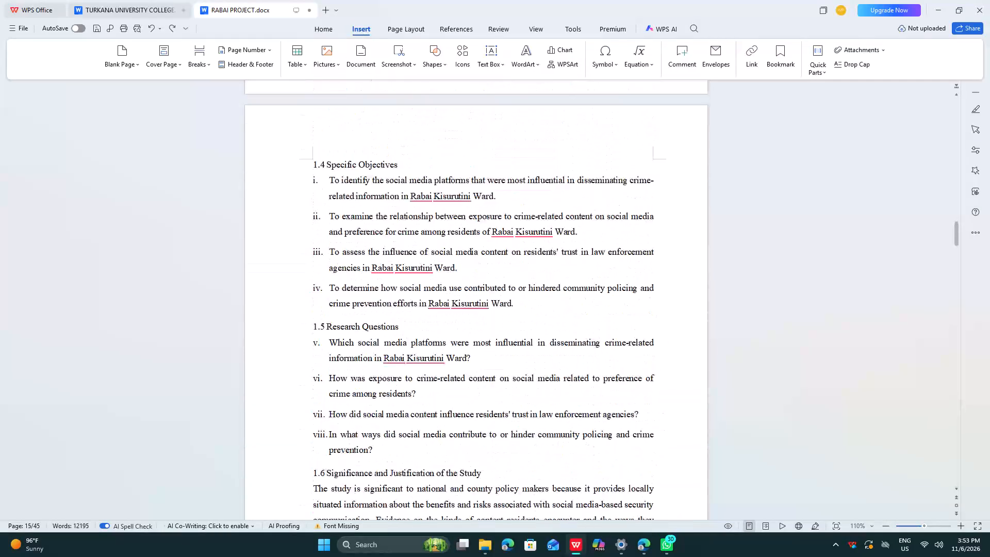
scroll(356, 298, up, 20)
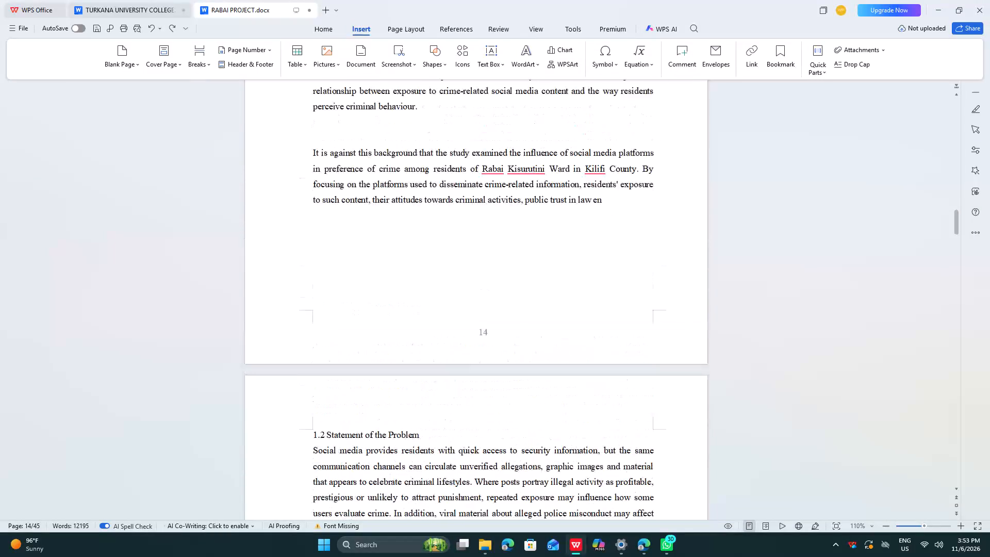
scroll(356, 298, up, 19)
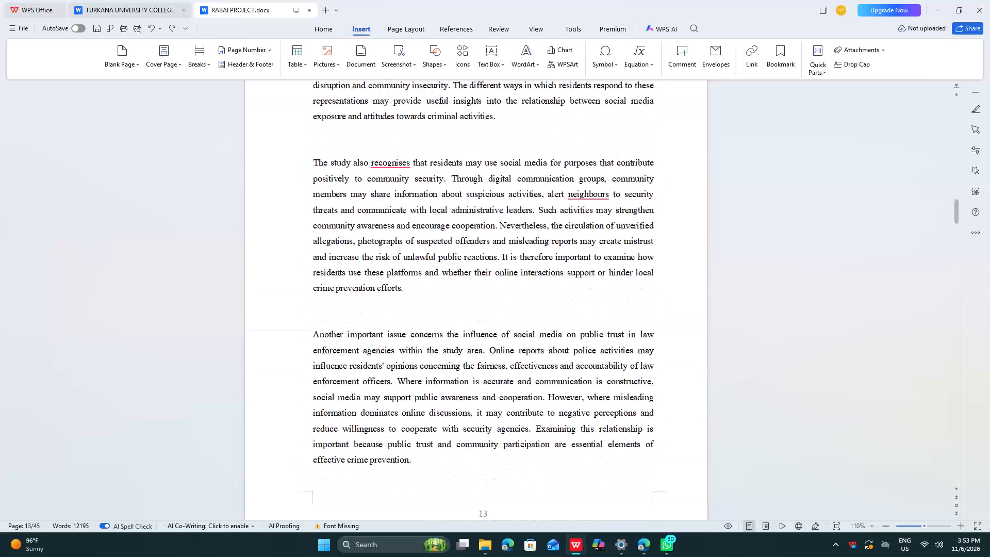
scroll(356, 298, up, 20)
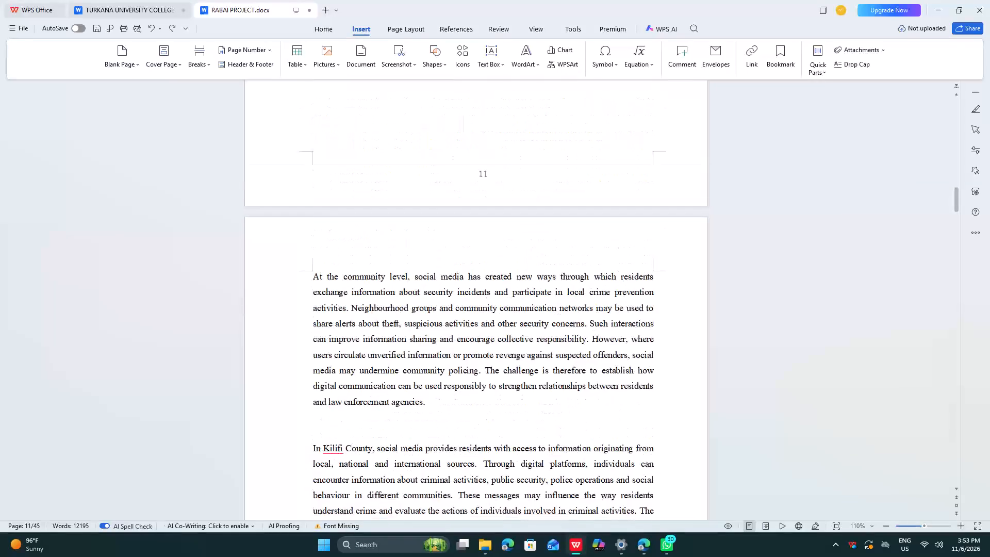
scroll(356, 298, up, 20)
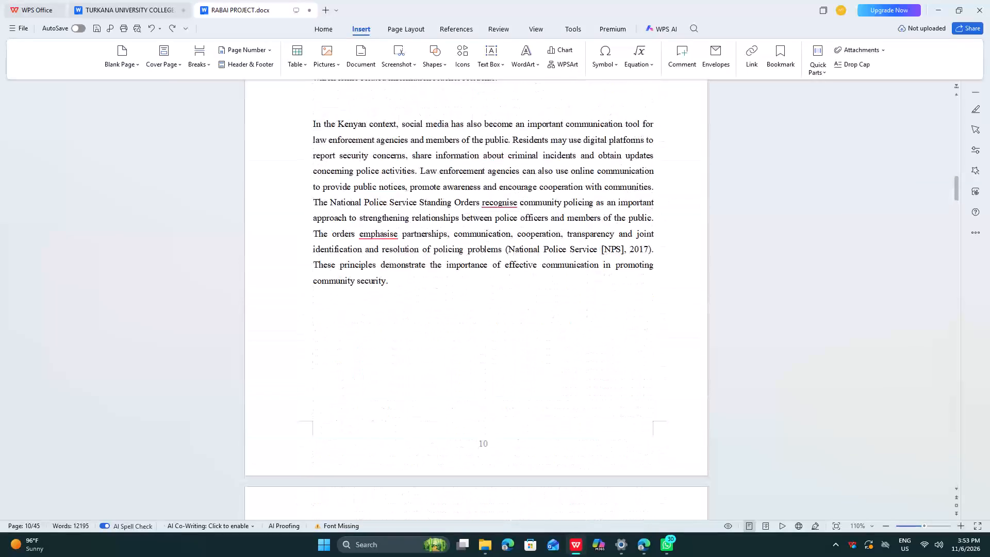
scroll(356, 298, up, 17)
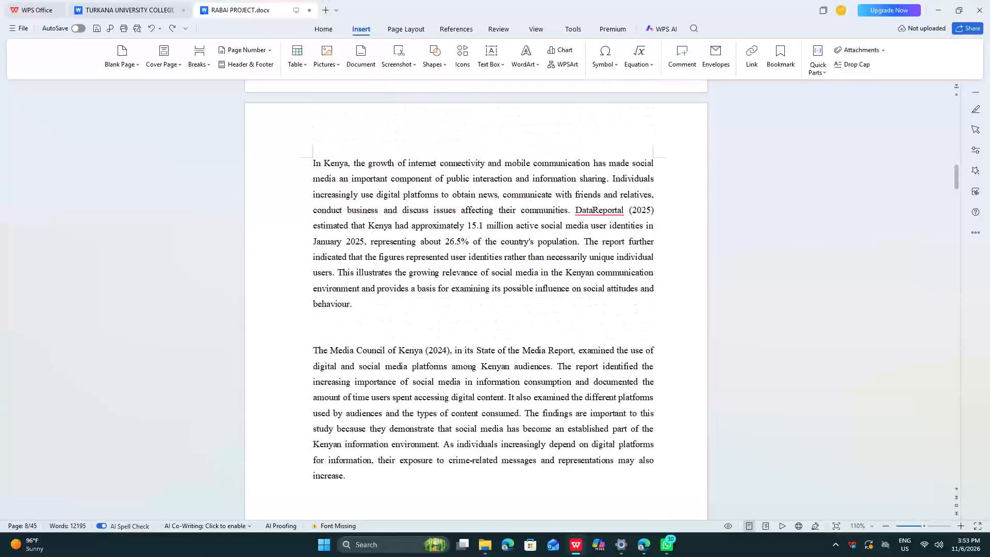
scroll(356, 298, up, 18)
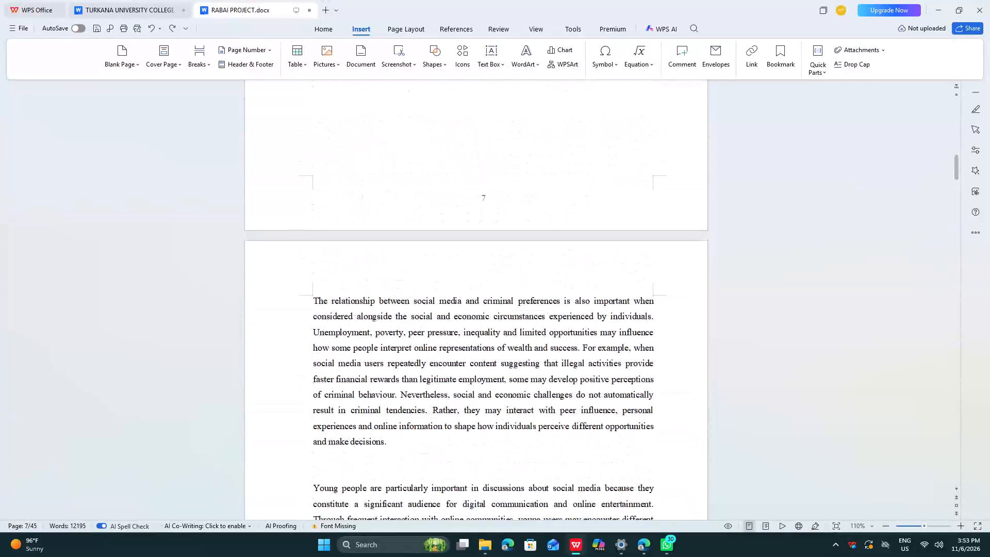
scroll(356, 298, up, 20)
scroll(356, 298, up, 3)
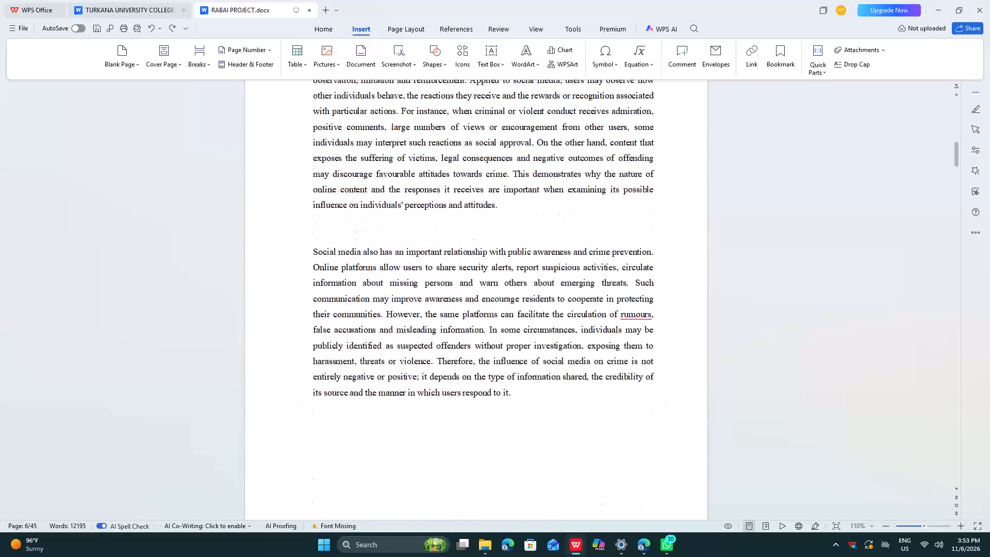
scroll(356, 298, up, 13)
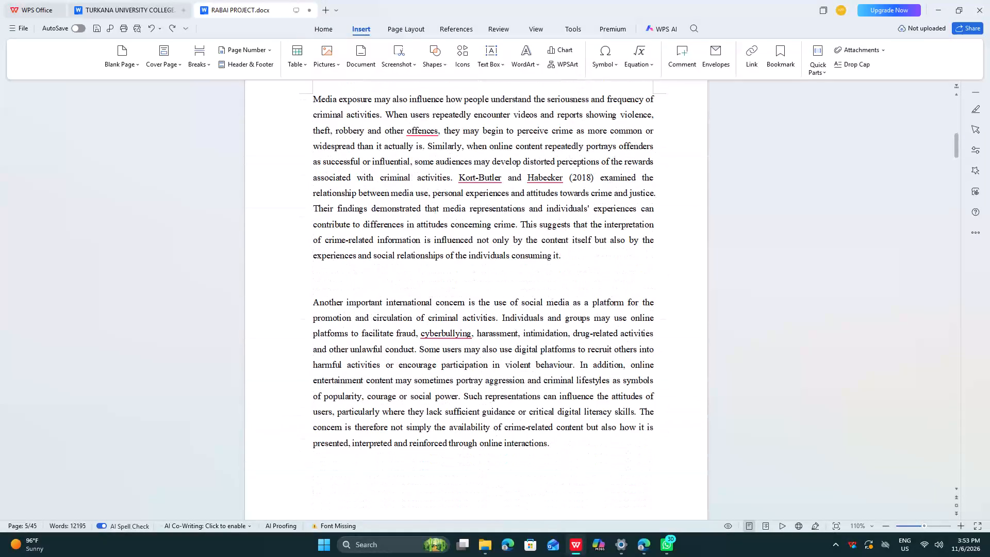
scroll(356, 298, up, 4)
scroll(356, 298, up, 19)
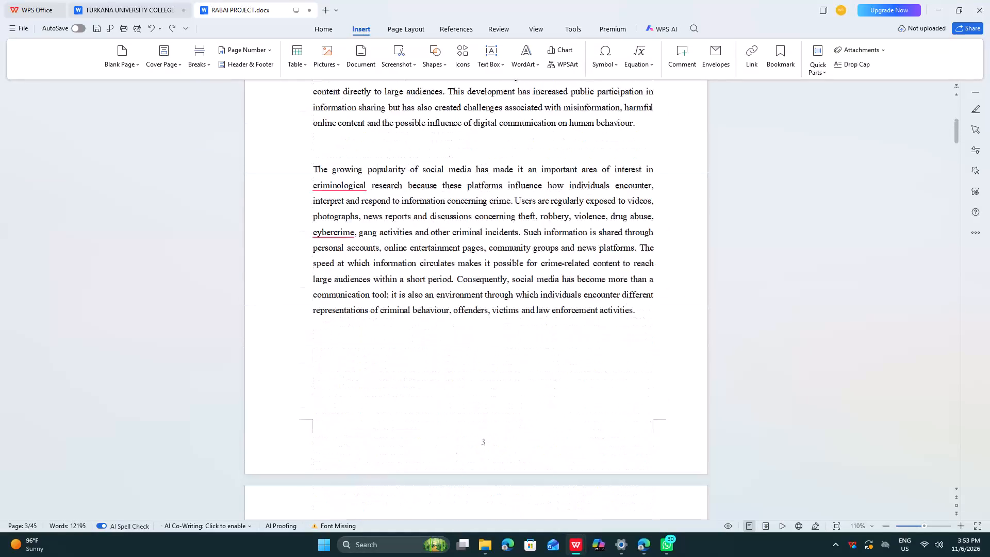
scroll(356, 298, up, 18)
scroll(356, 298, up, 4)
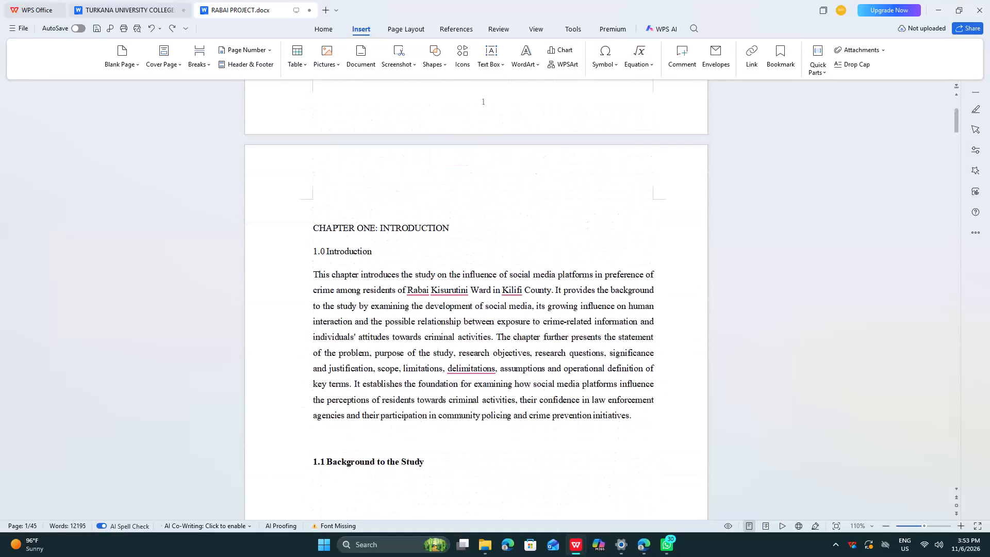
Inspect the gap between the 1.1 Background to the Study heading on page 2 and its first paragraph on page 3.
scroll(356, 298, up, 5)
scroll(356, 298, down, 12)
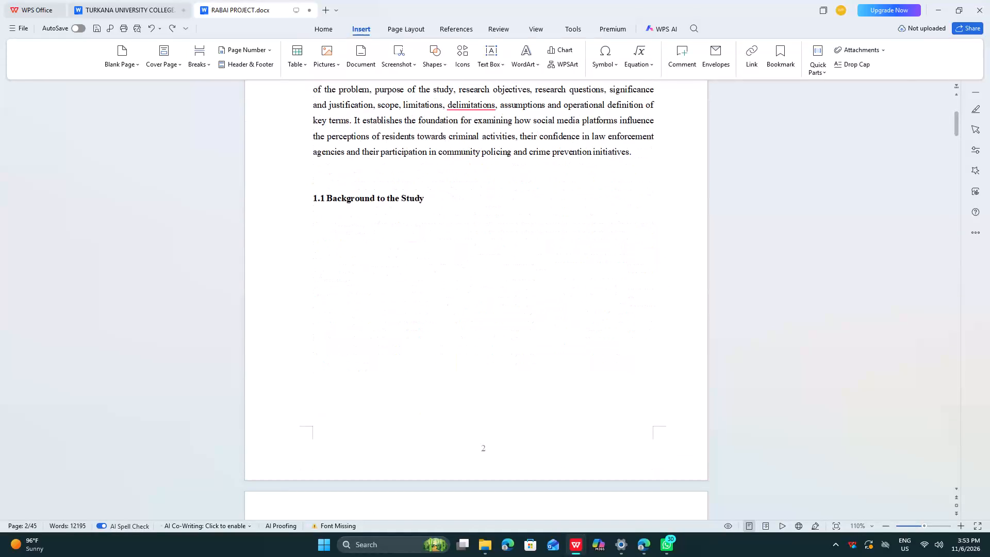
scroll(356, 298, up, 3)
scroll(356, 298, down, 10)
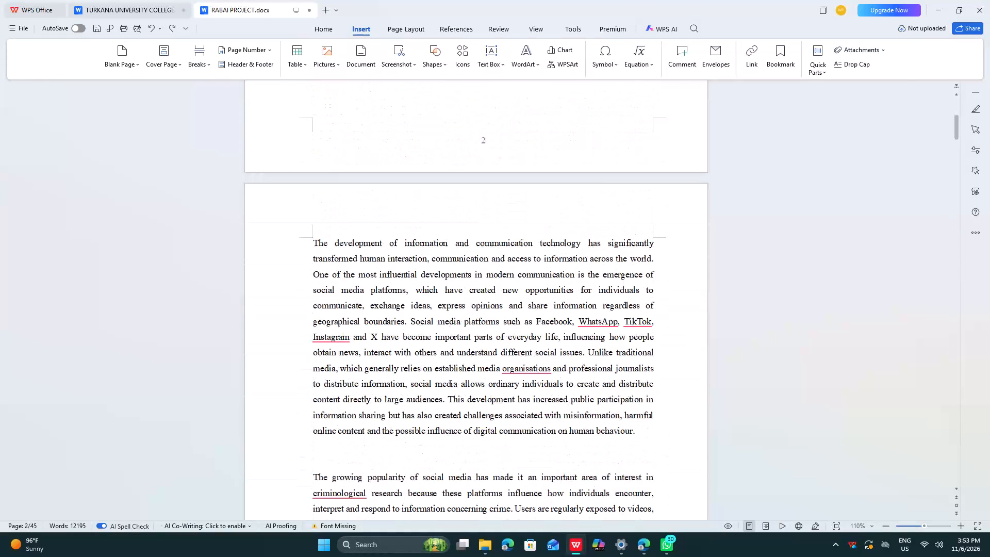
scroll(356, 298, up, 8)
scroll(356, 298, down, 2)
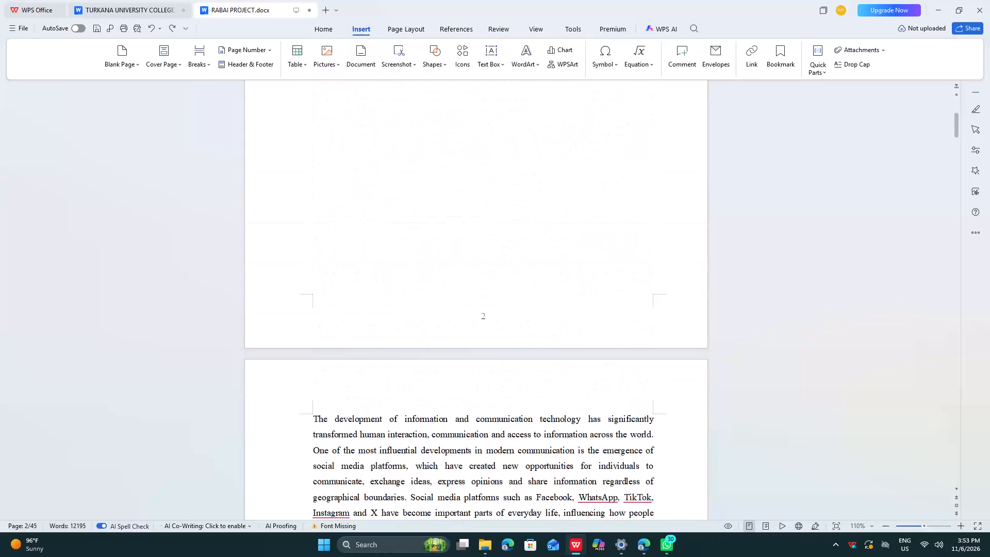
Examine the page gaps and paragraph spacing in the 1.1 Background to the Study section, from page 3 to the start of page 9.
scroll(356, 298, down, 13)
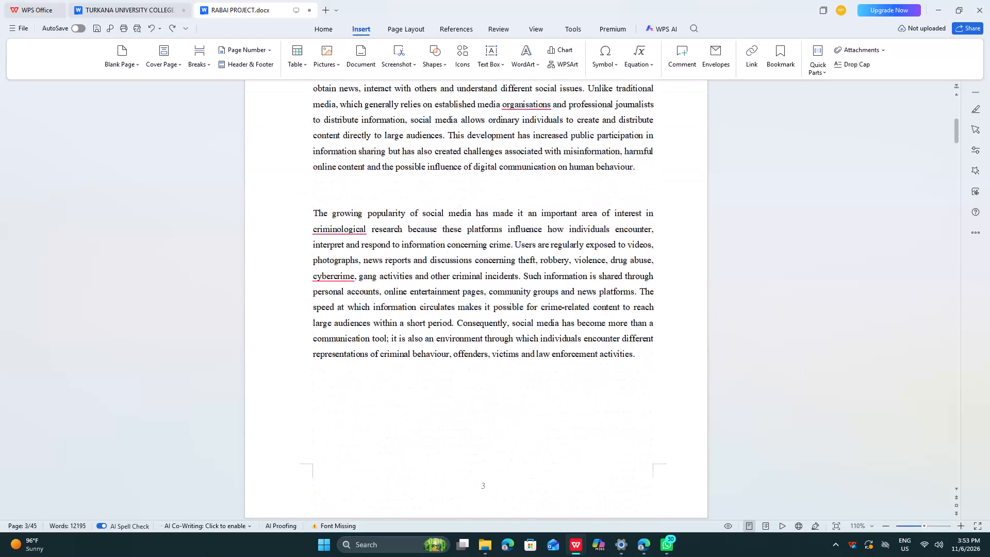
scroll(356, 298, down, 12)
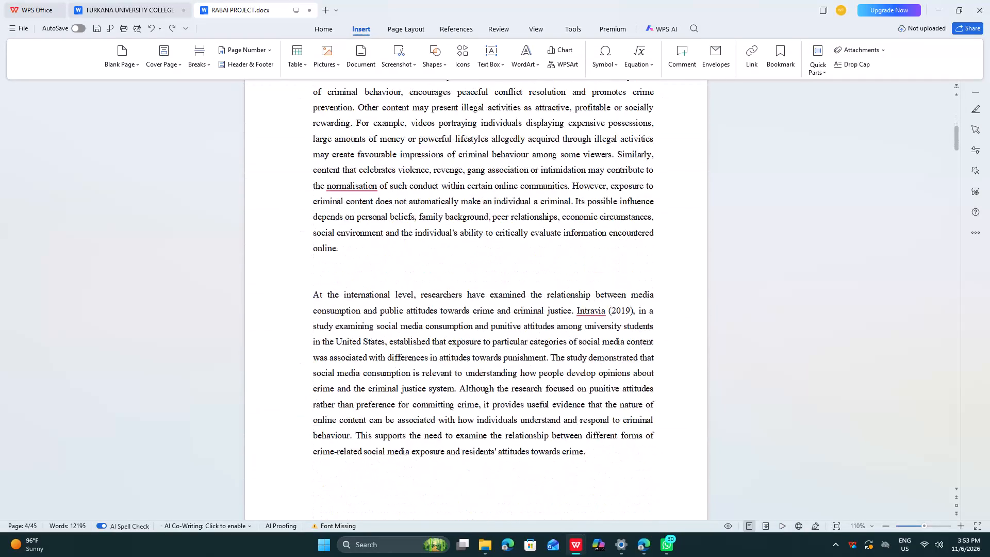
scroll(356, 298, down, 18)
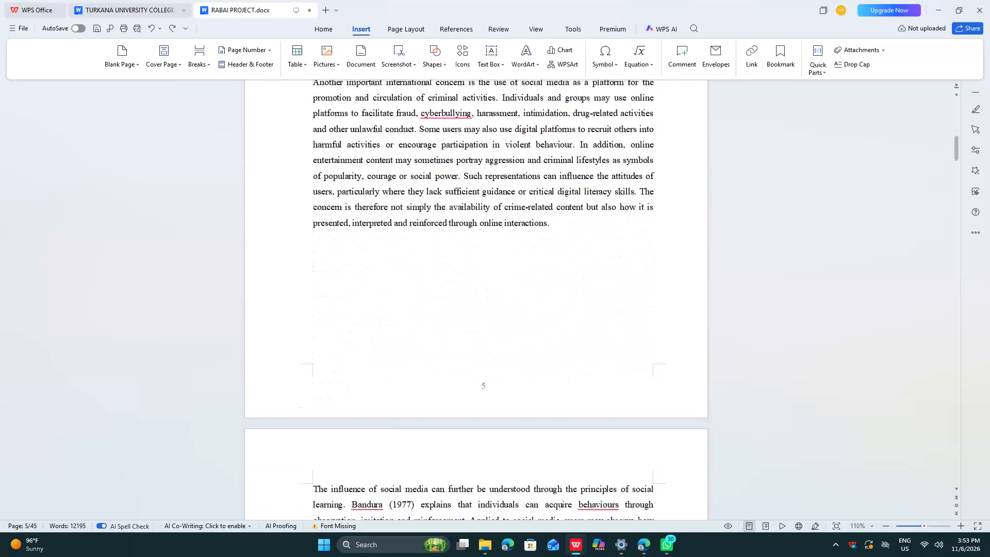
scroll(356, 298, down, 14)
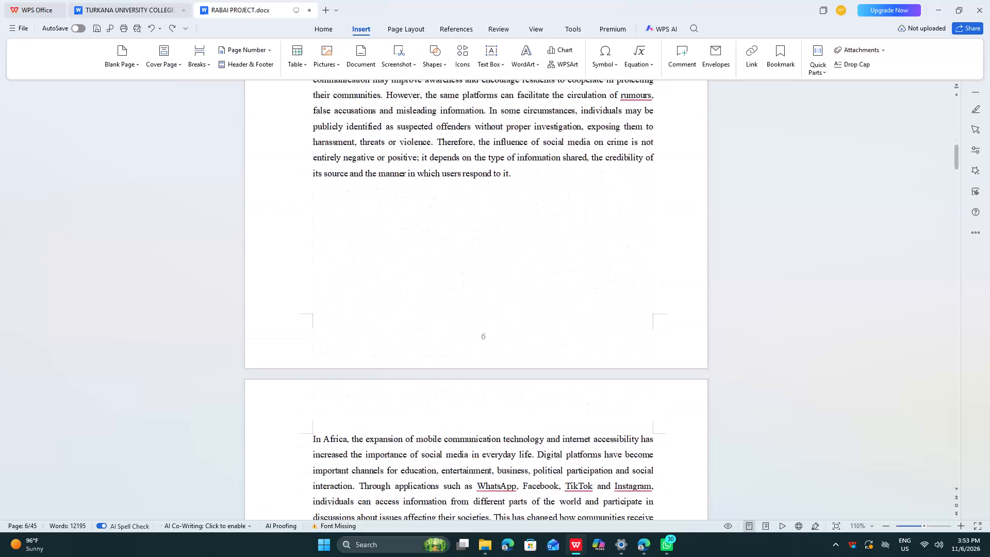
scroll(356, 298, down, 16)
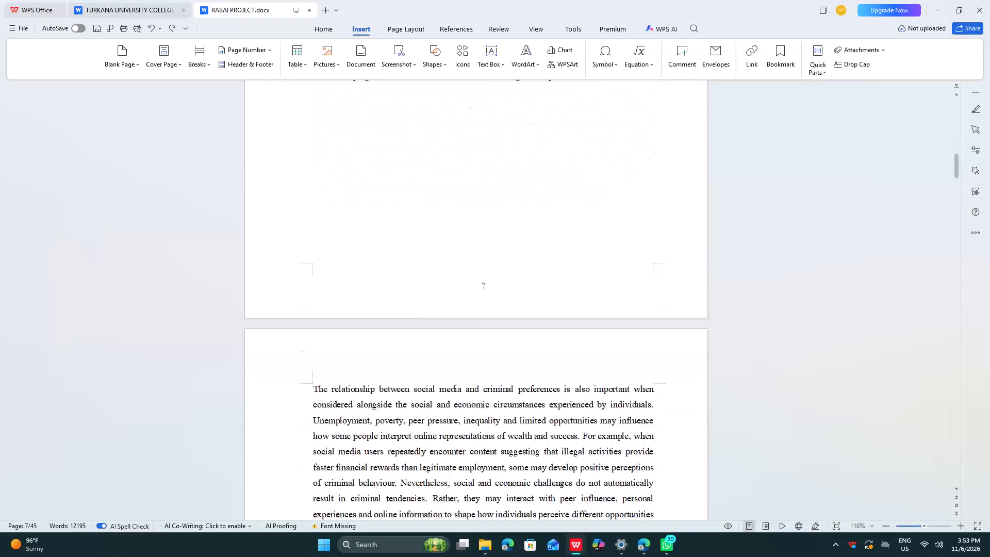
scroll(356, 298, down, 7)
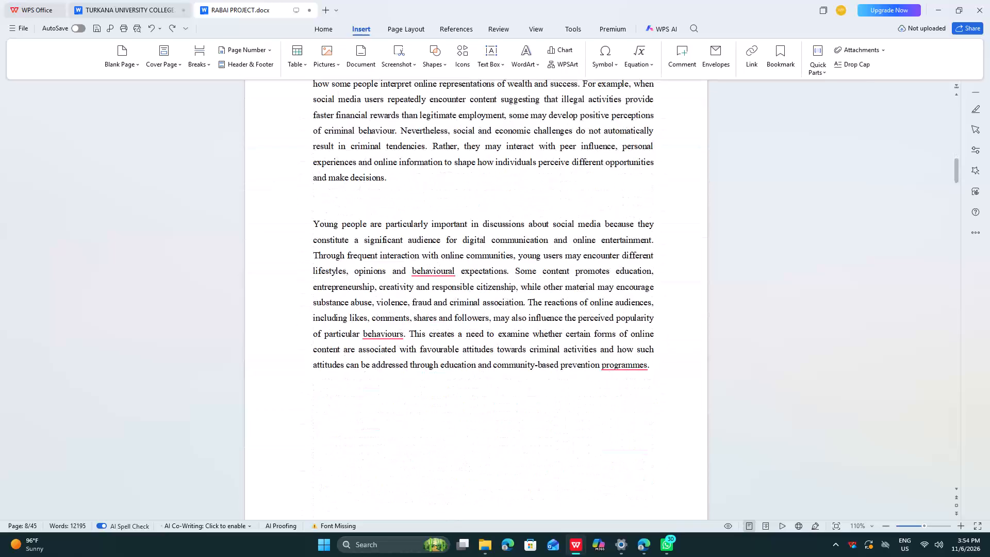
scroll(341, 307, down, 6)
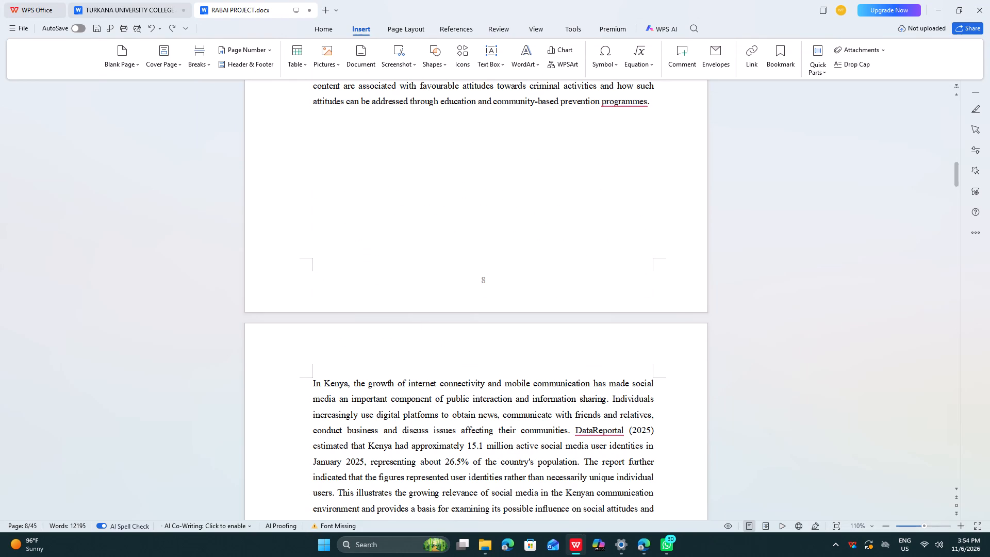
Insert a page break after the last paragraph of section 3.8 Data Collection Procedures.
click(354, 317)
click(202, 46)
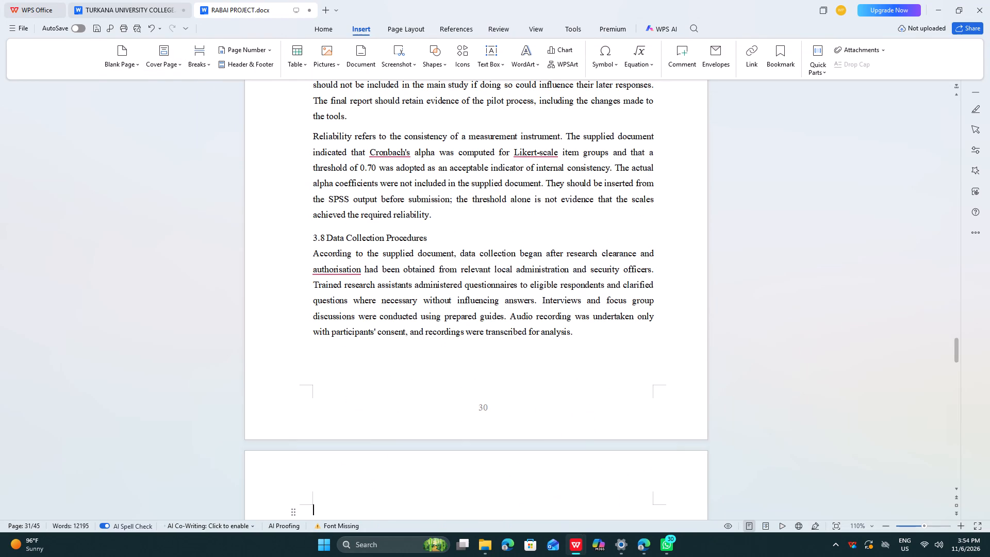
Review the layout from section 3.8 back through Chapter Three and Chapter Two to section 2.1.3.
scroll(345, 240, up, 18)
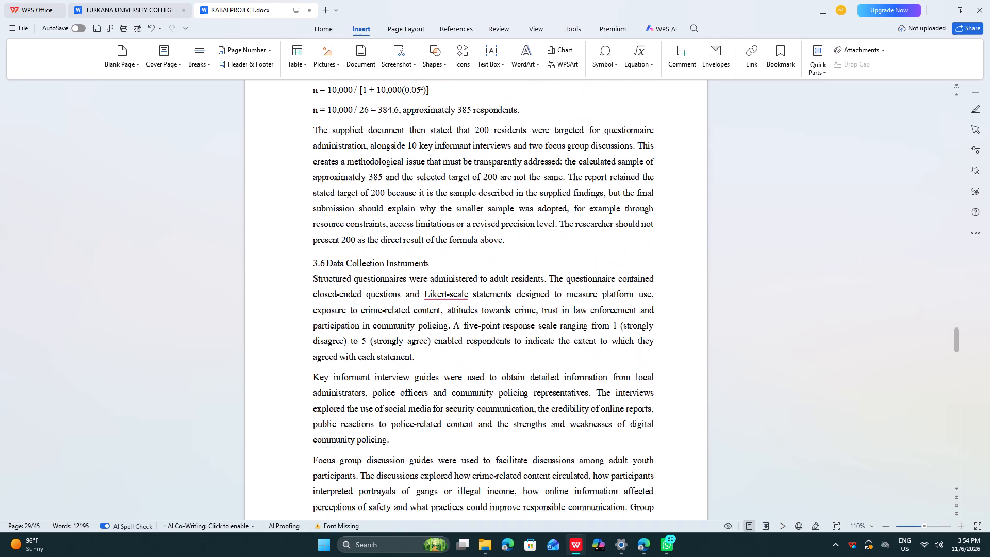
scroll(345, 240, up, 13)
scroll(345, 240, up, 15)
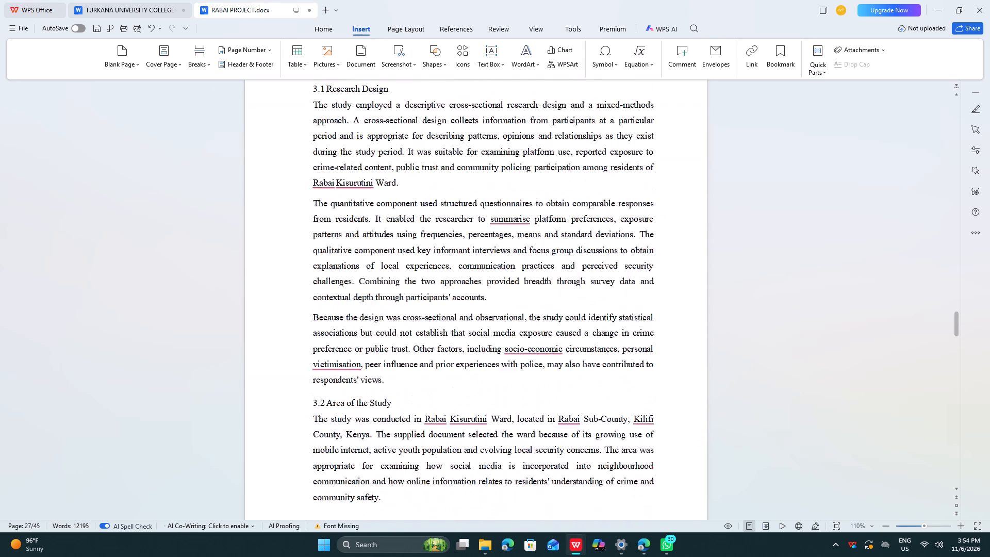
scroll(345, 240, up, 3)
scroll(345, 240, up, 20)
scroll(345, 240, up, 12)
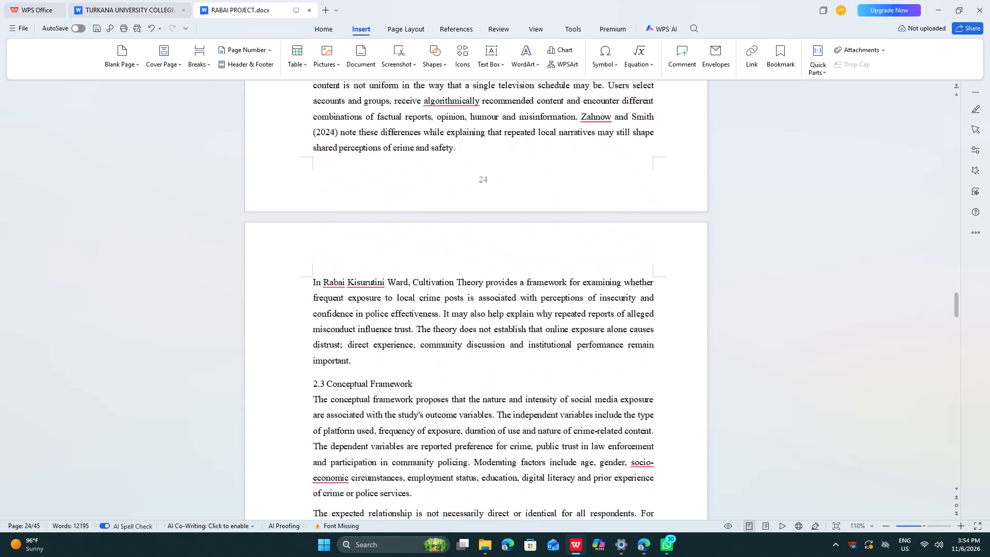
scroll(345, 240, up, 20)
scroll(345, 240, up, 19)
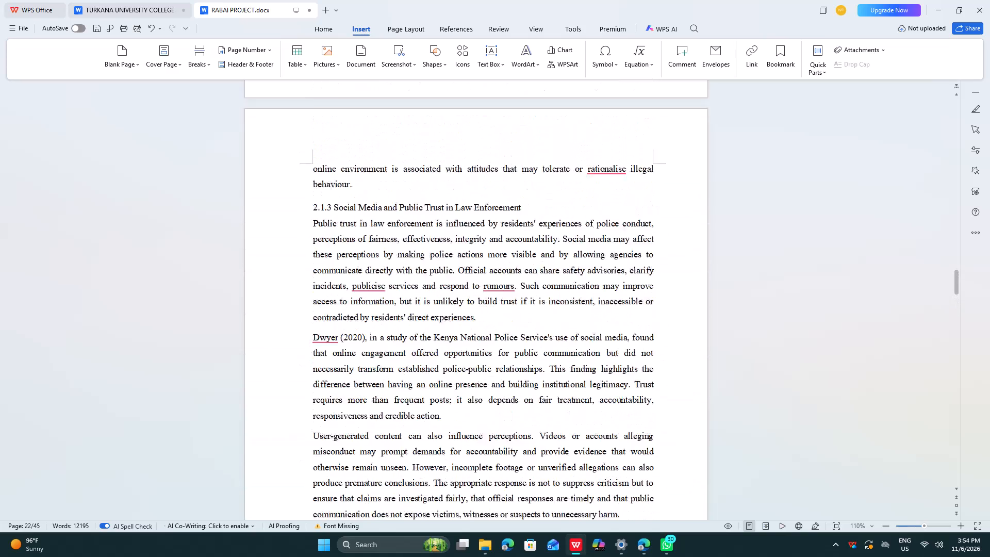
scroll(345, 240, up, 1)
Save the RABAI PROJECT document.
click(20, 25)
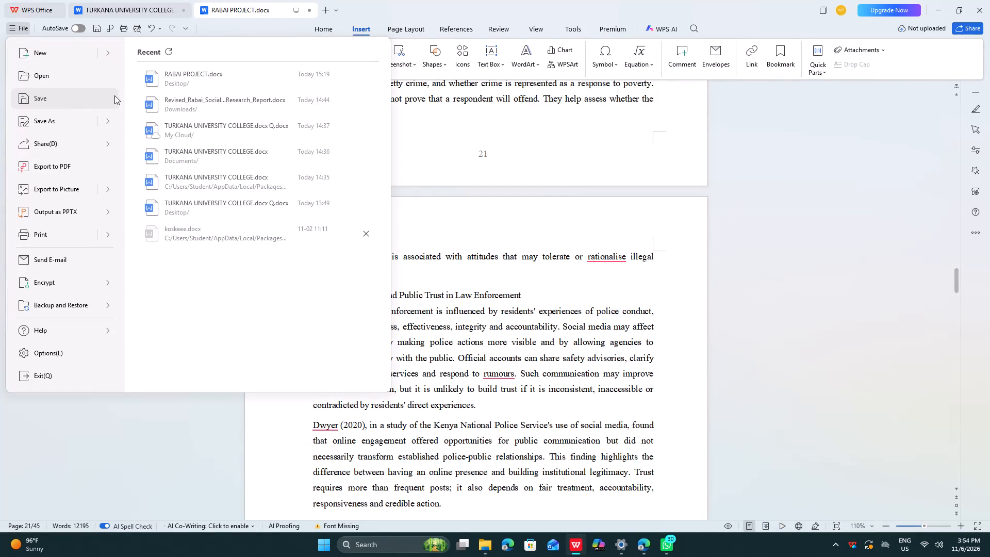
click(75, 101)
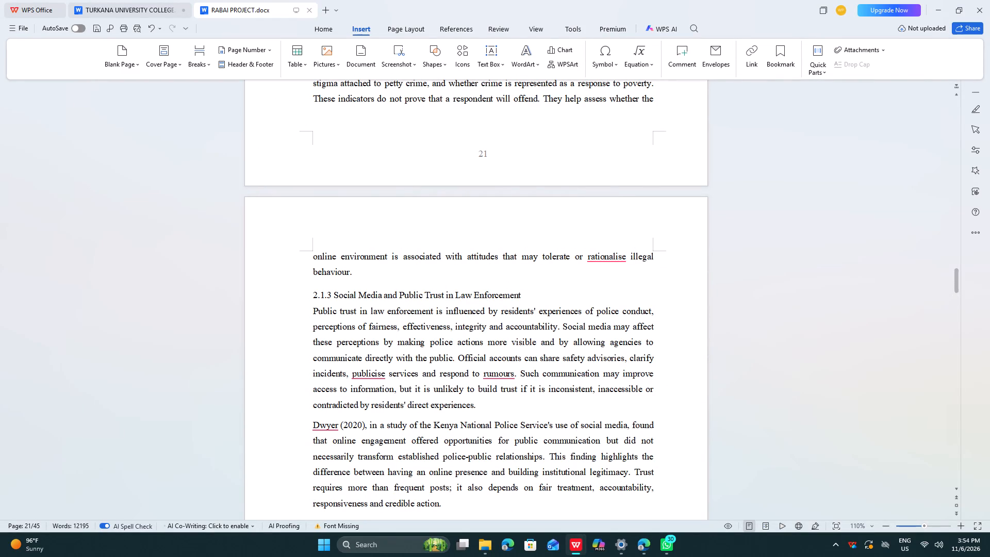
Examine the page layout from section 2.1.3 back through Chapter One to the gap before the 1.2 Statement of the Problem heading.
scroll(375, 254, up, 20)
scroll(375, 254, up, 8)
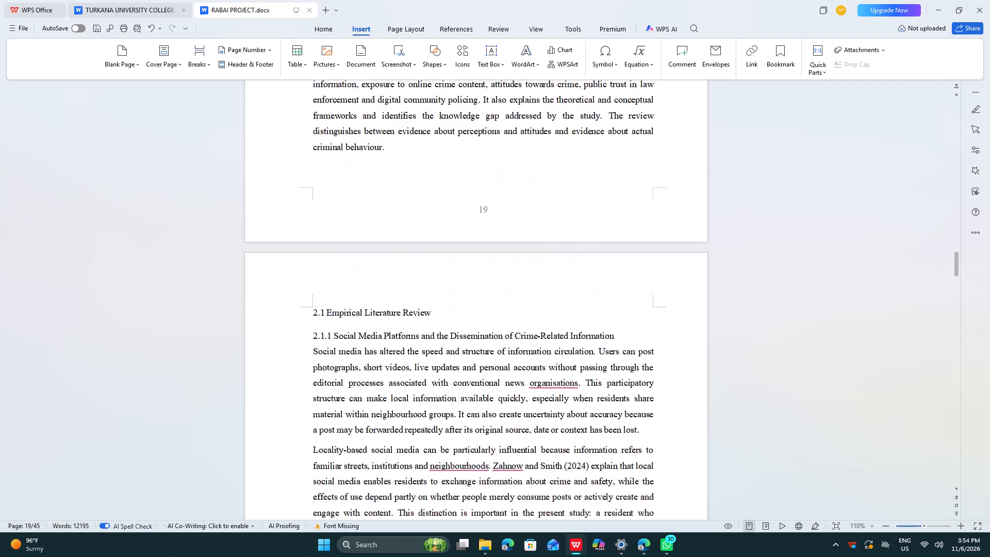
scroll(375, 254, up, 17)
scroll(375, 254, up, 5)
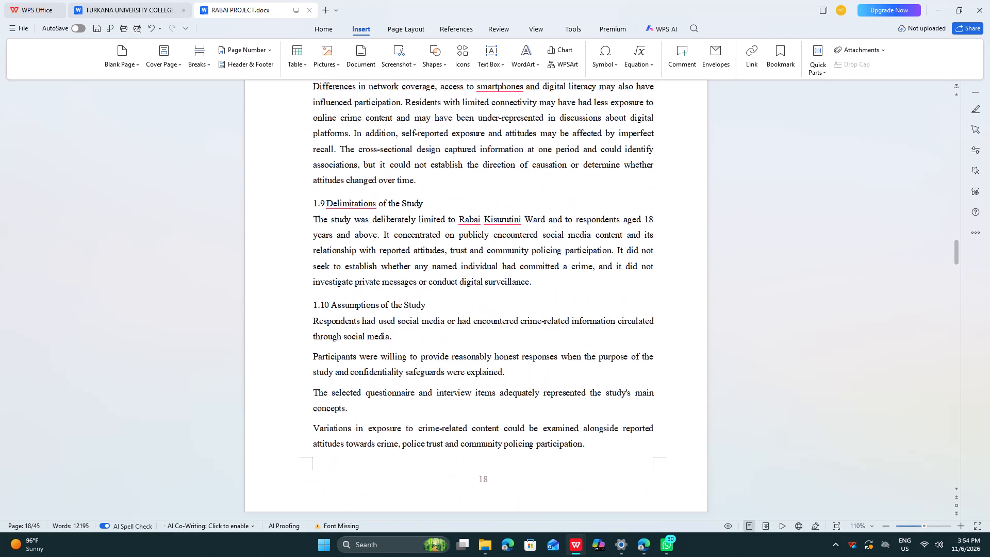
scroll(375, 254, up, 8)
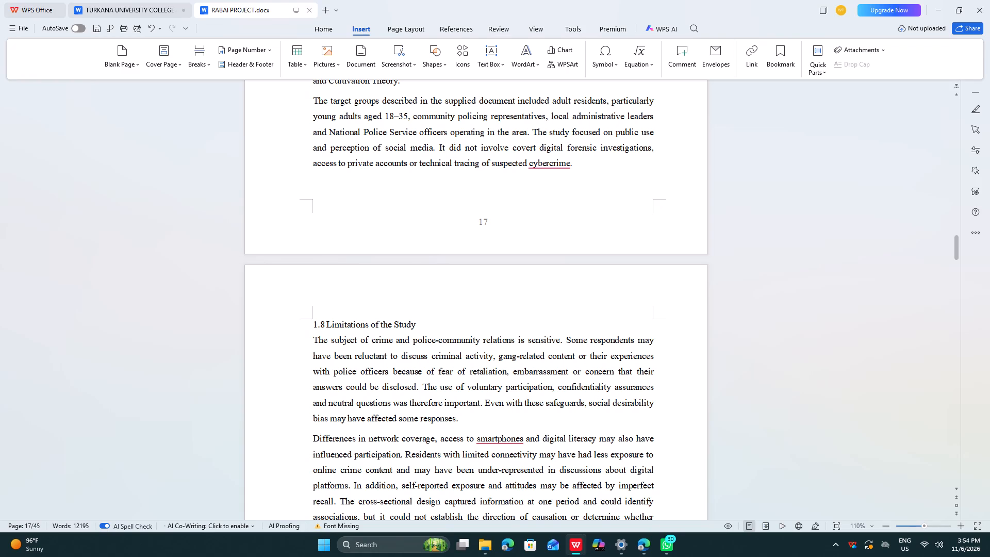
scroll(390, 294, down, 9)
scroll(397, 279, up, 3)
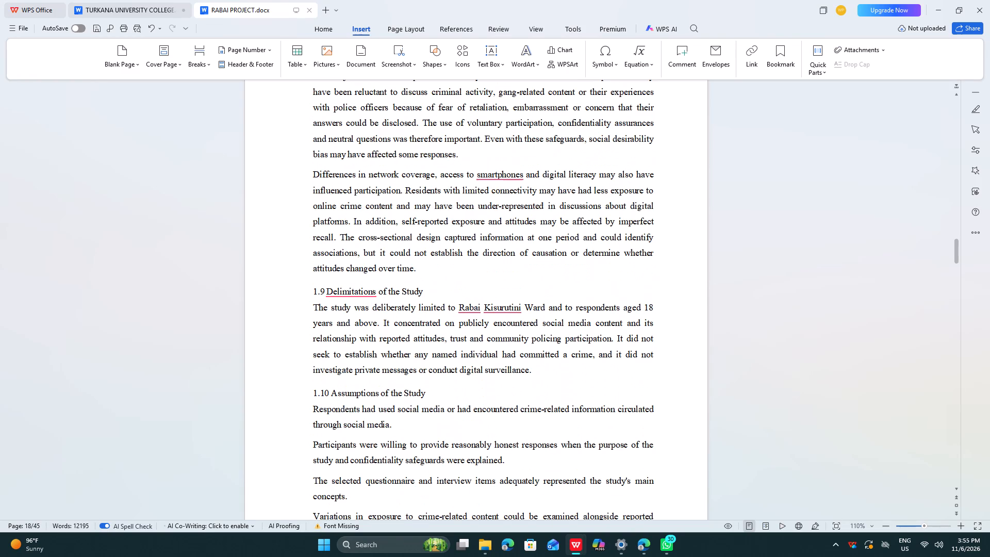
scroll(379, 291, up, 10)
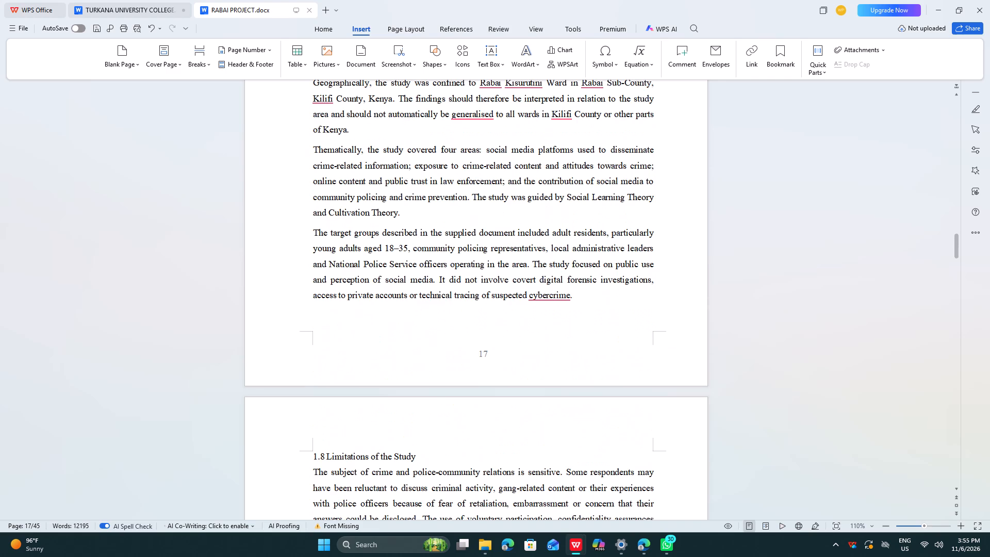
scroll(380, 291, up, 11)
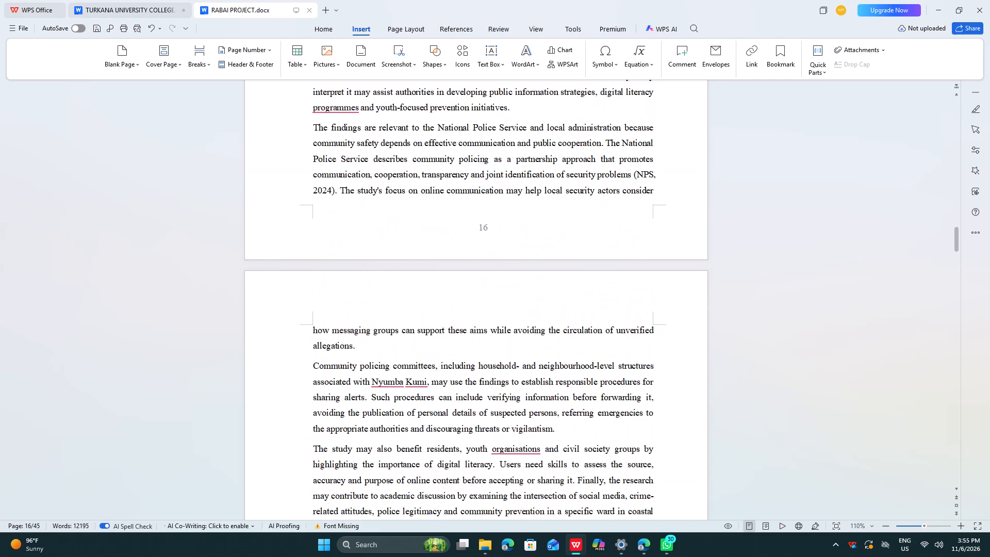
scroll(380, 291, up, 18)
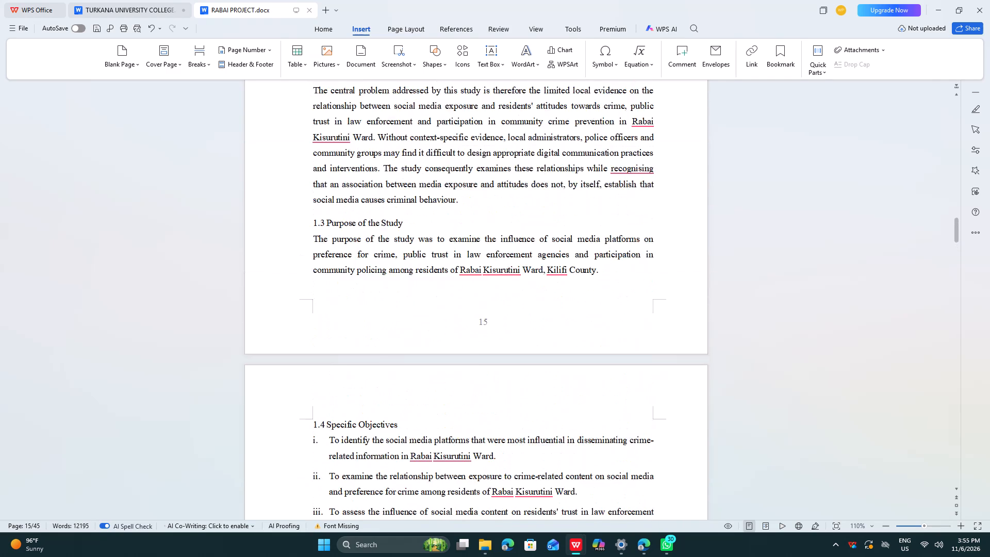
scroll(380, 291, up, 12)
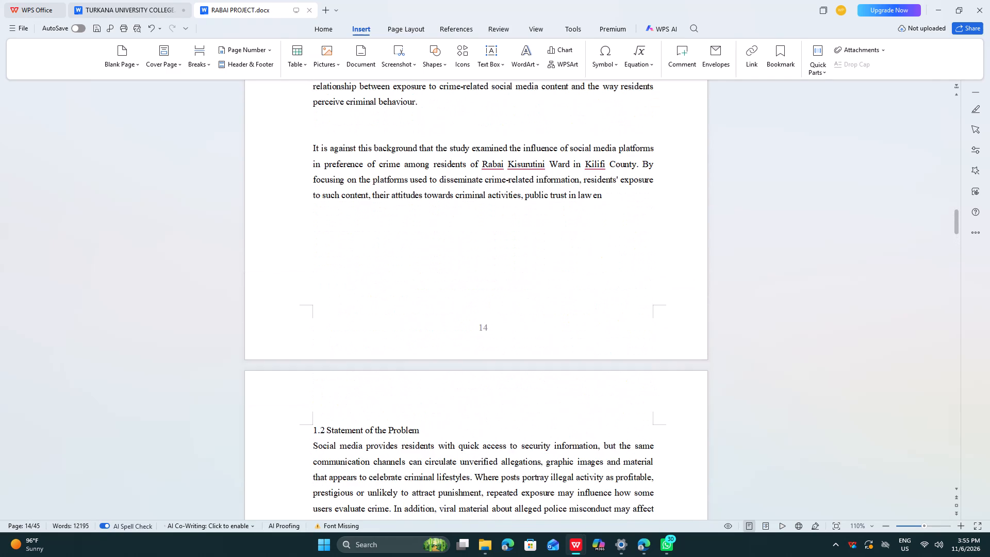
Insert eight blank lines between the end of the background text on page 14 and the 1.2 Statement of the Problem heading.
scroll(380, 291, down, 1)
click(442, 276)
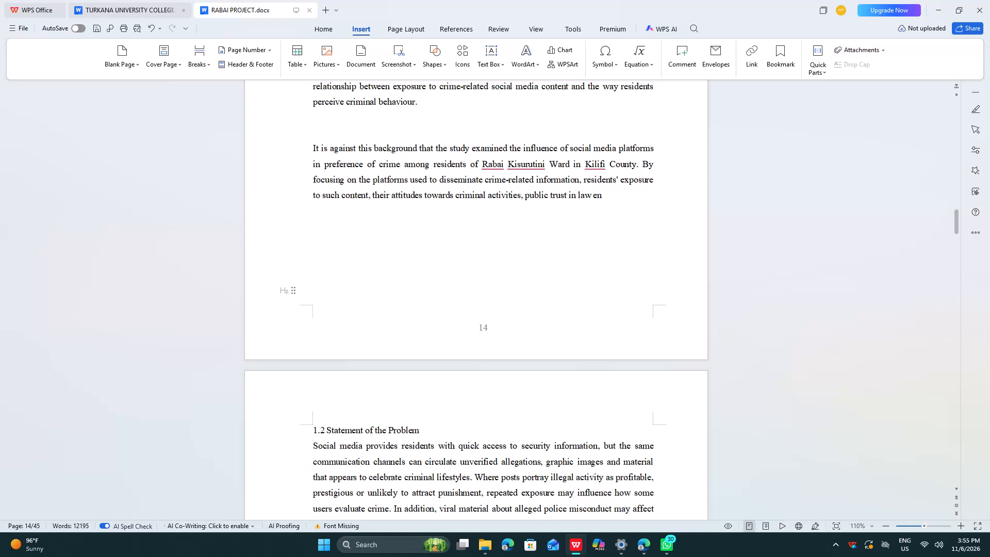
key(Return)
key(Return)
key(Return)
key(Return)
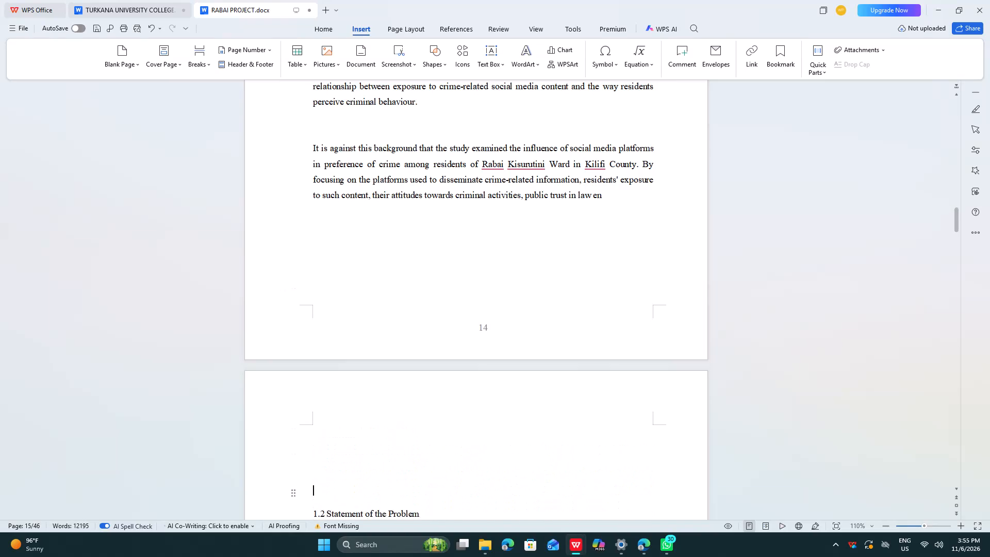
key(Return)
key(Return)
key(Return)
key(Return)
Review the background pages from page 14 back to the CHAPTER ONE: INTRODUCTION heading and the gap after the 1.1 heading.
scroll(442, 274, up, 7)
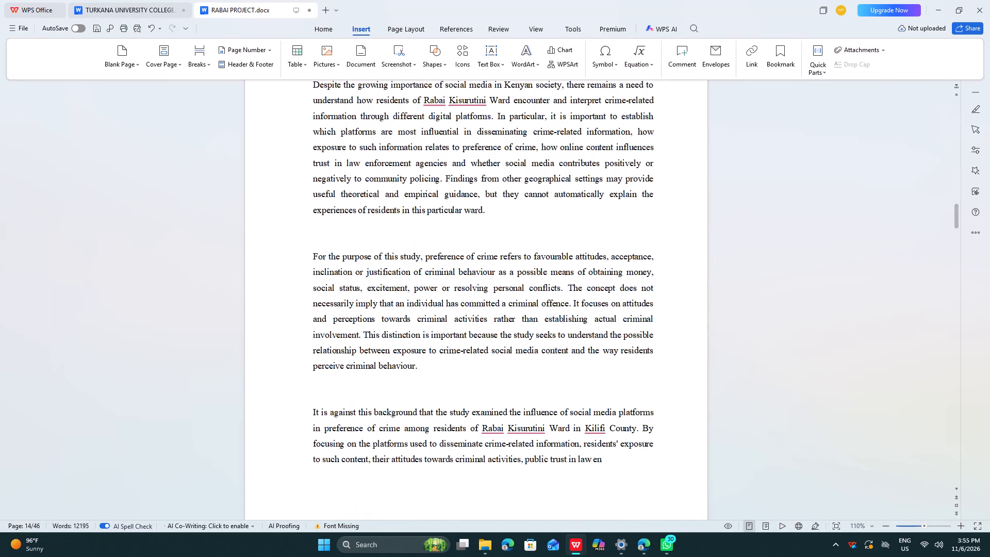
scroll(442, 274, up, 20)
scroll(442, 274, up, 6)
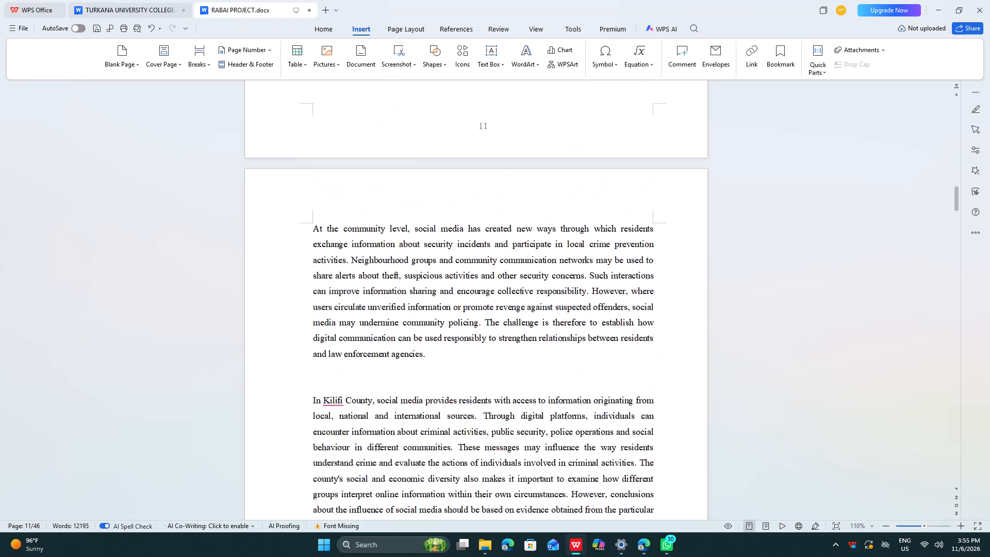
scroll(442, 274, up, 20)
scroll(442, 274, up, 6)
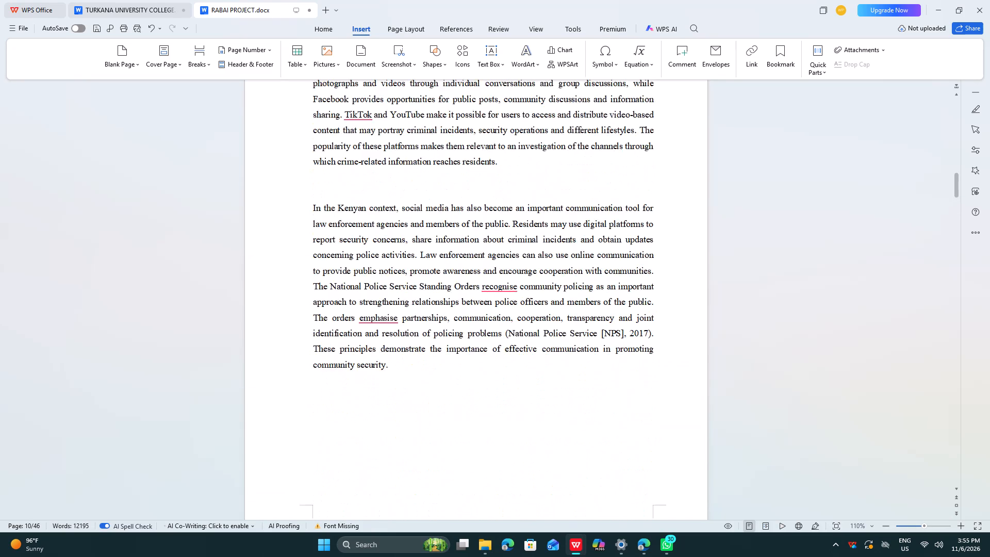
scroll(442, 274, up, 20)
scroll(442, 274, up, 5)
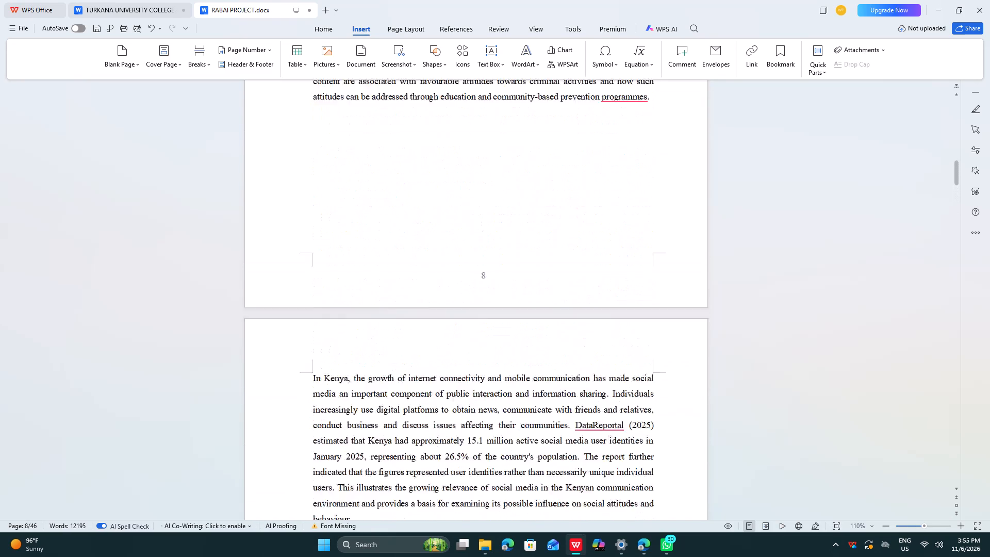
scroll(442, 274, up, 17)
scroll(442, 274, up, 6)
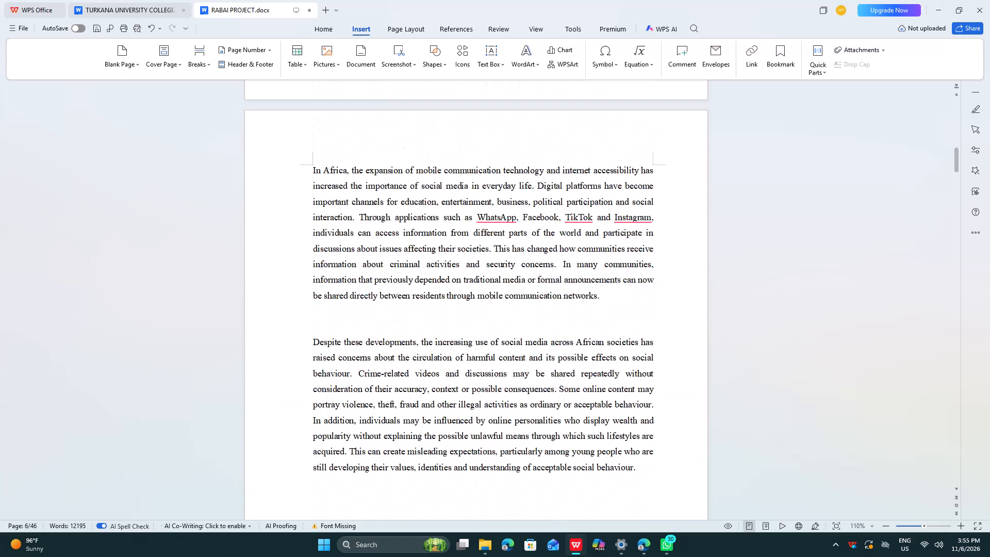
scroll(442, 274, up, 20)
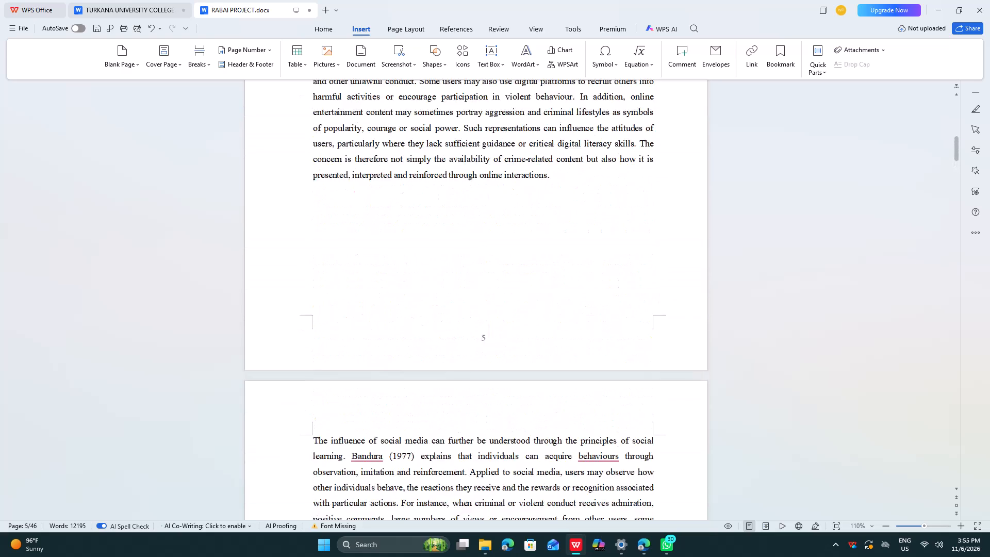
scroll(442, 274, up, 16)
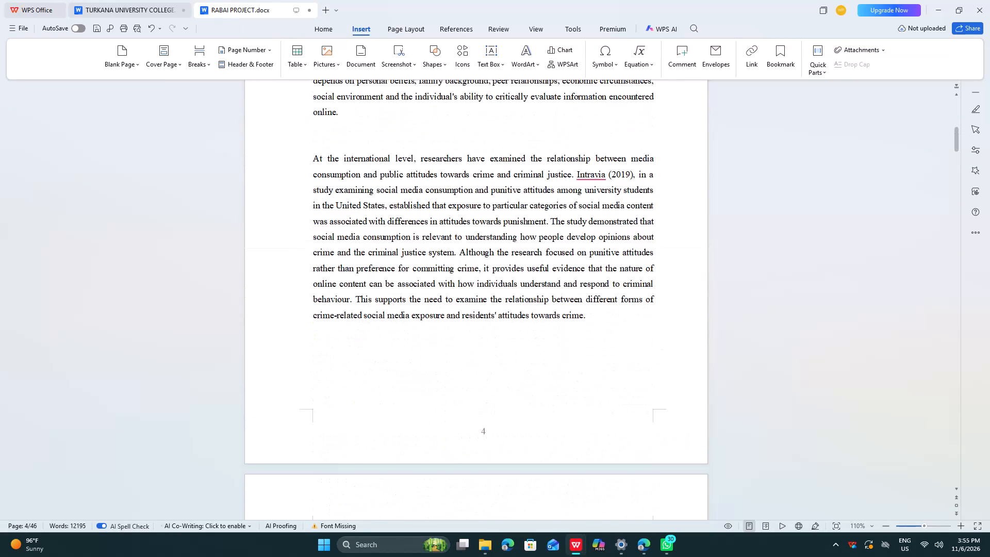
scroll(442, 274, up, 19)
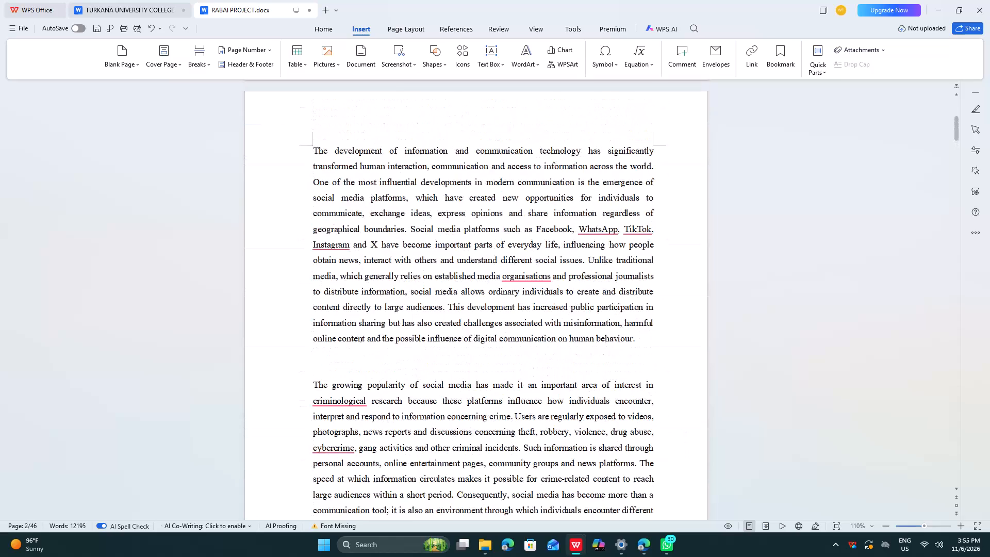
scroll(442, 274, up, 14)
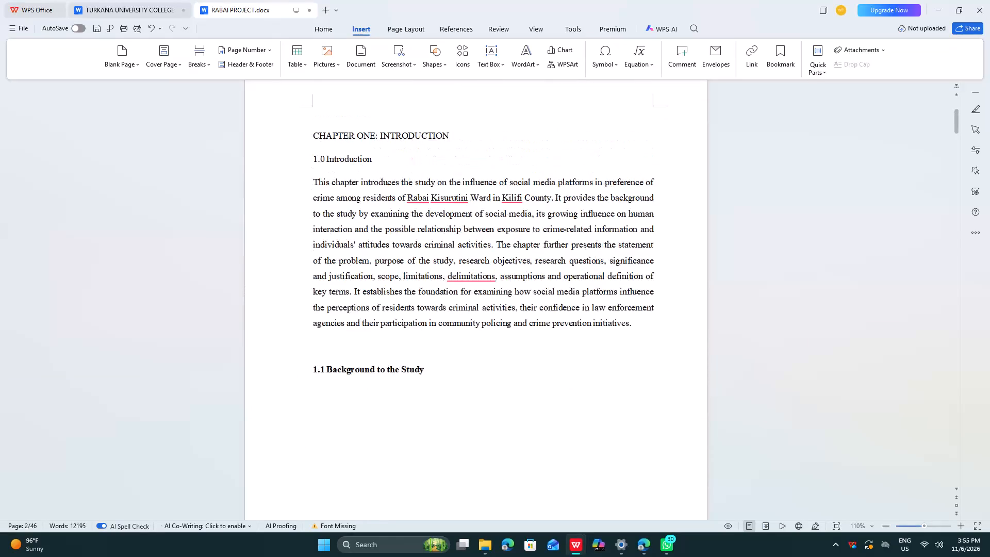
scroll(442, 274, down, 15)
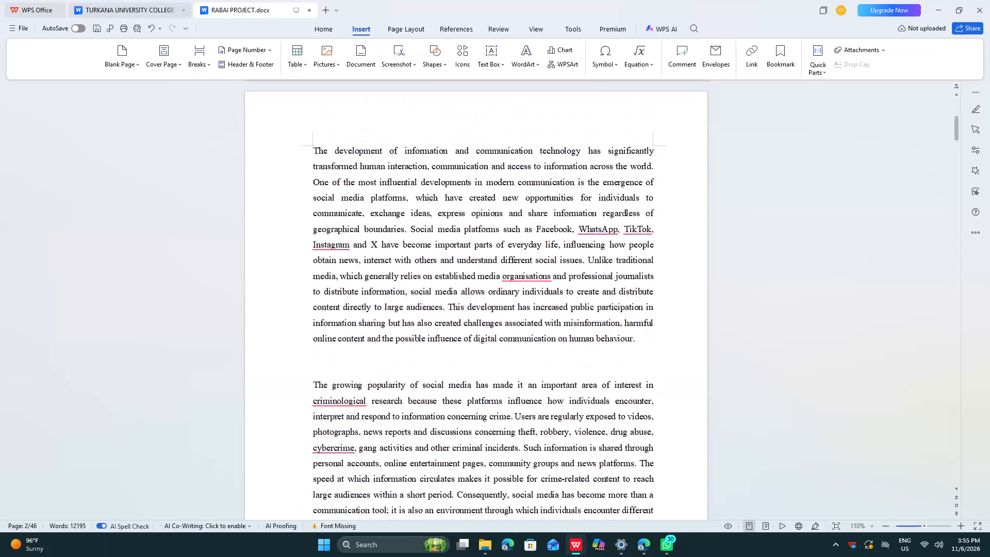
Review the background pages of Chapter One from page 3 to the paragraph on Africa at the start of page 7.
scroll(442, 274, down, 2)
scroll(442, 274, up, 4)
scroll(442, 274, down, 18)
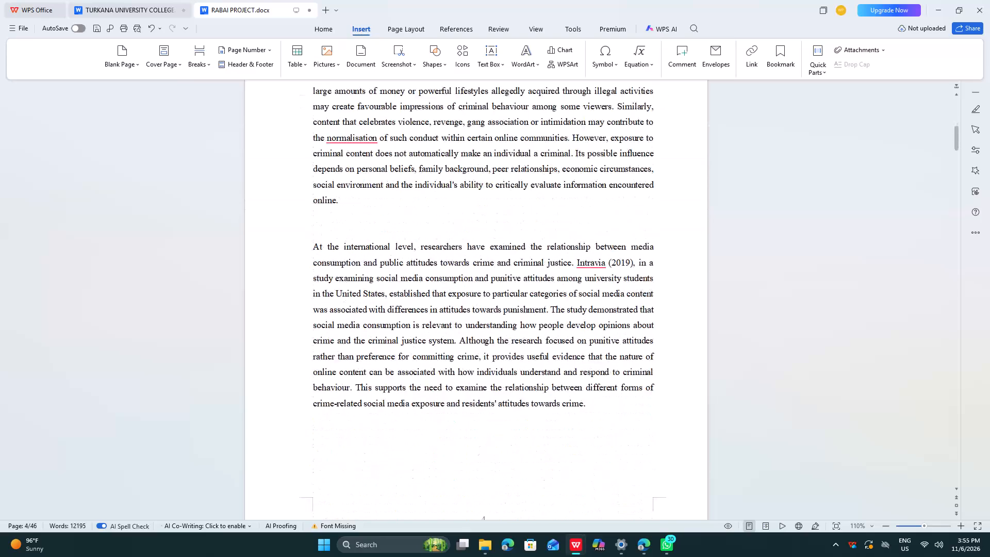
scroll(442, 274, down, 19)
scroll(442, 274, down, 16)
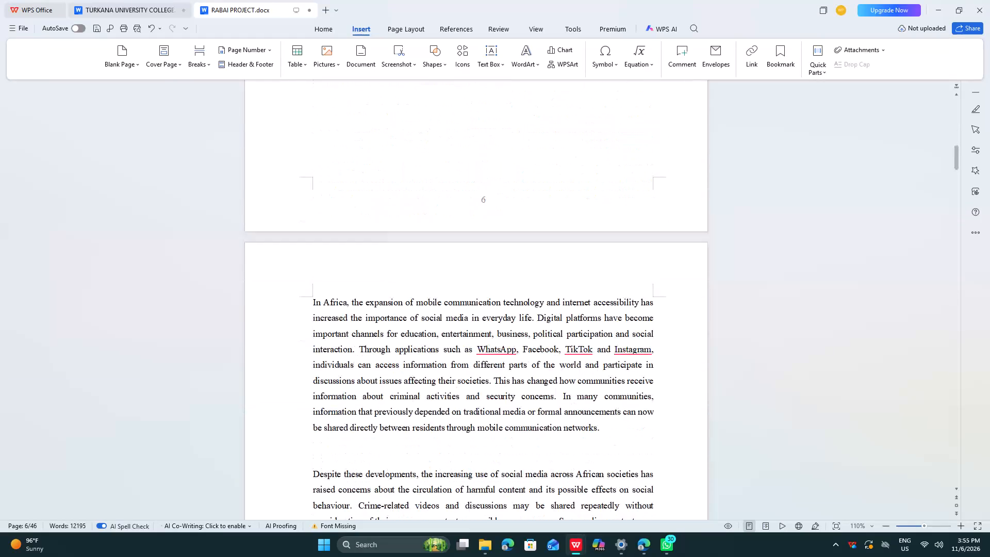
Examine the page layout from the media exposure text on page 5 back to the CHAPTER ONE: INTRODUCTION heading.
click(886, 527)
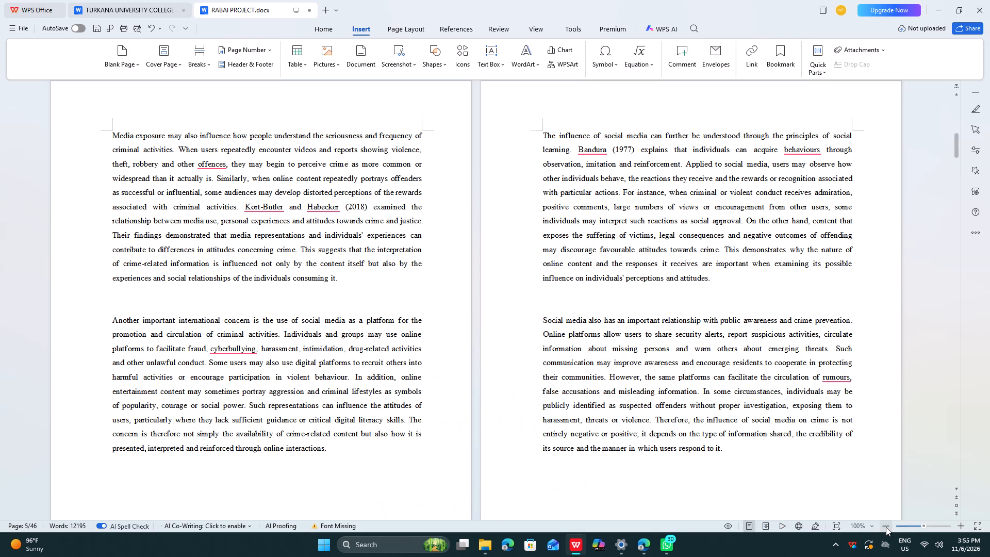
click(967, 523)
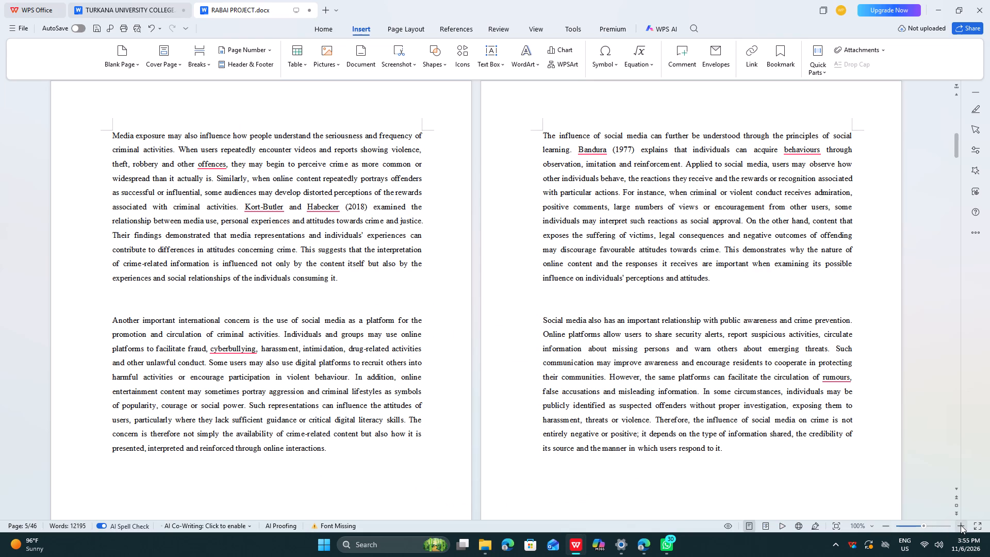
click(961, 525)
scroll(495, 409, up, 5)
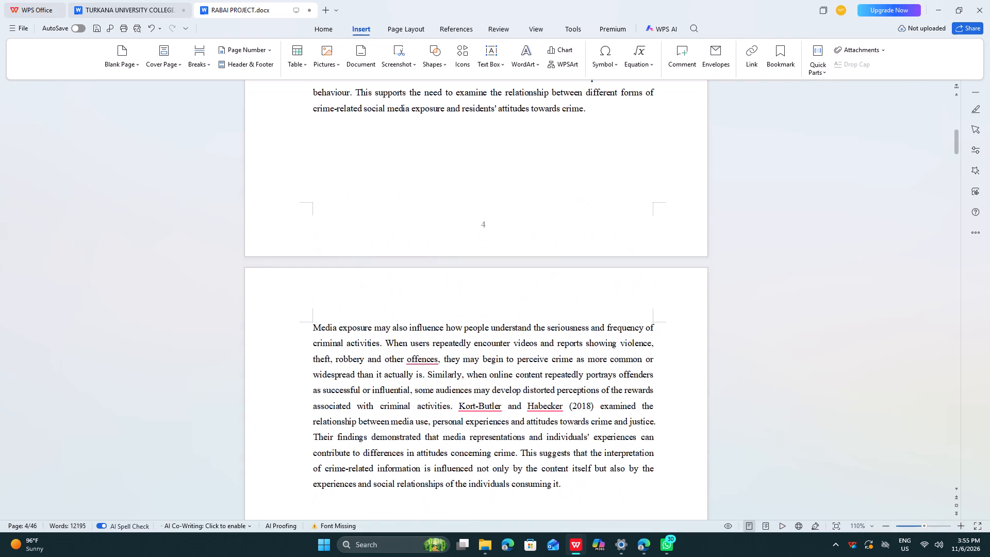
scroll(495, 409, up, 3)
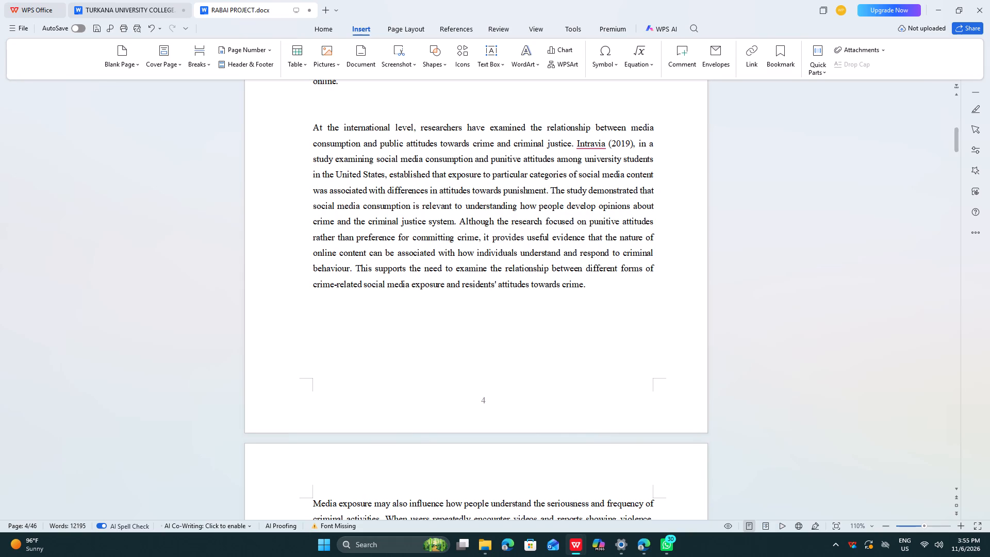
scroll(377, 207, up, 9)
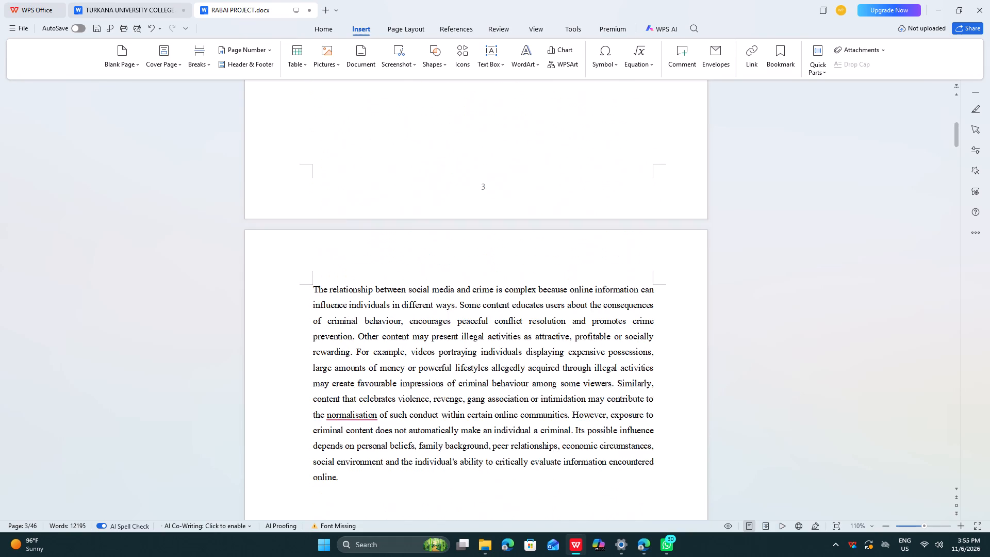
scroll(379, 207, up, 8)
scroll(380, 207, up, 14)
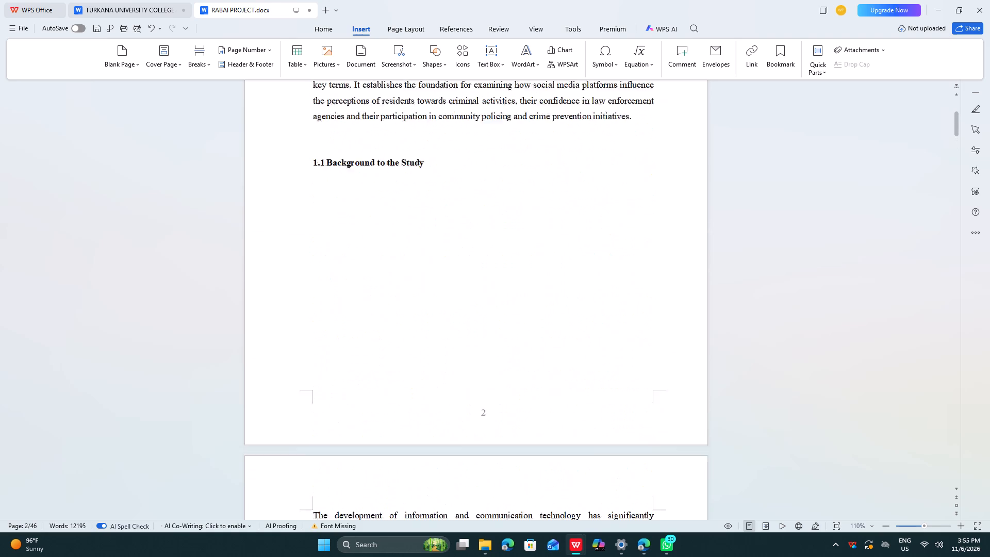
scroll(380, 207, up, 5)
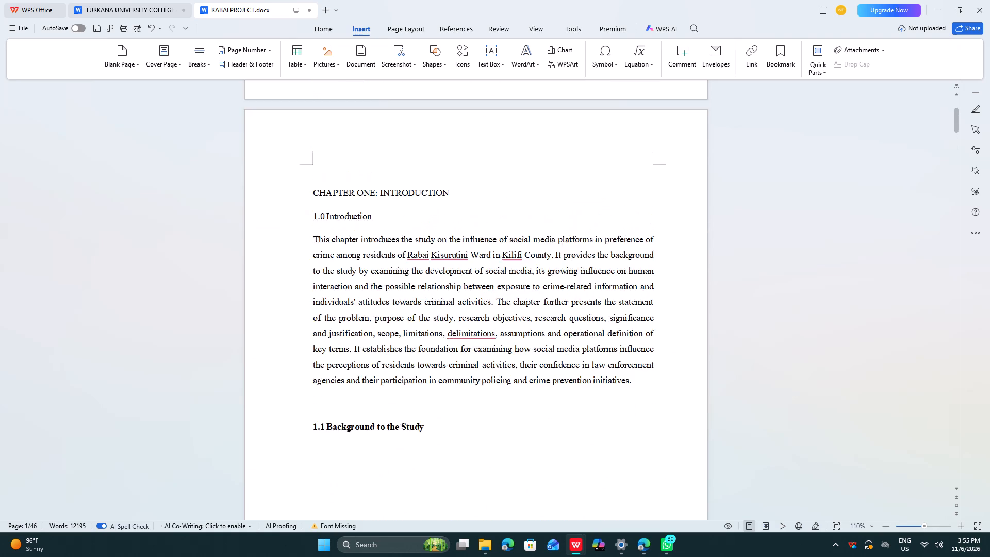
scroll(380, 207, up, 1)
Check the paragraph spacing and page-end gaps from the 1.1 Background to the Study heading to the top of page 7.
scroll(380, 207, down, 5)
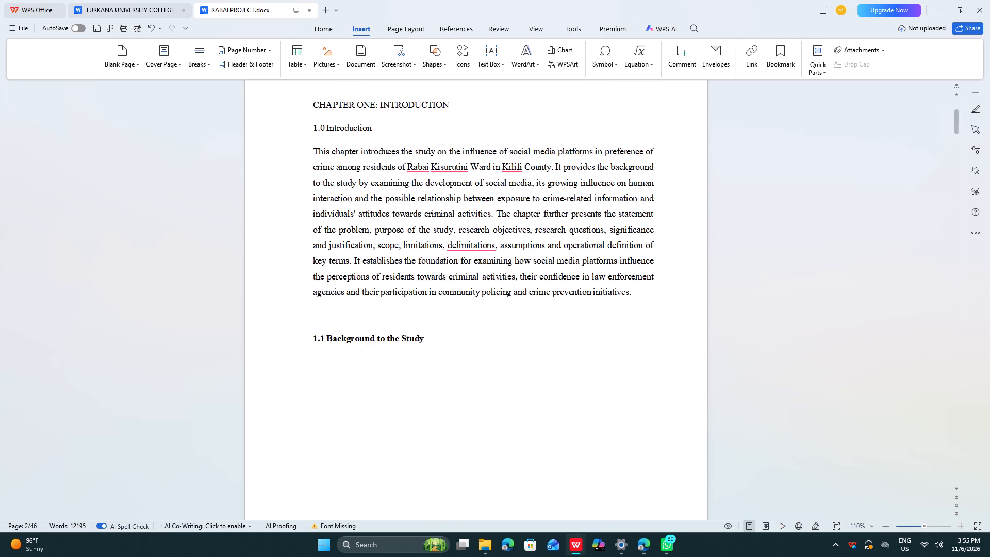
scroll(379, 208, down, 14)
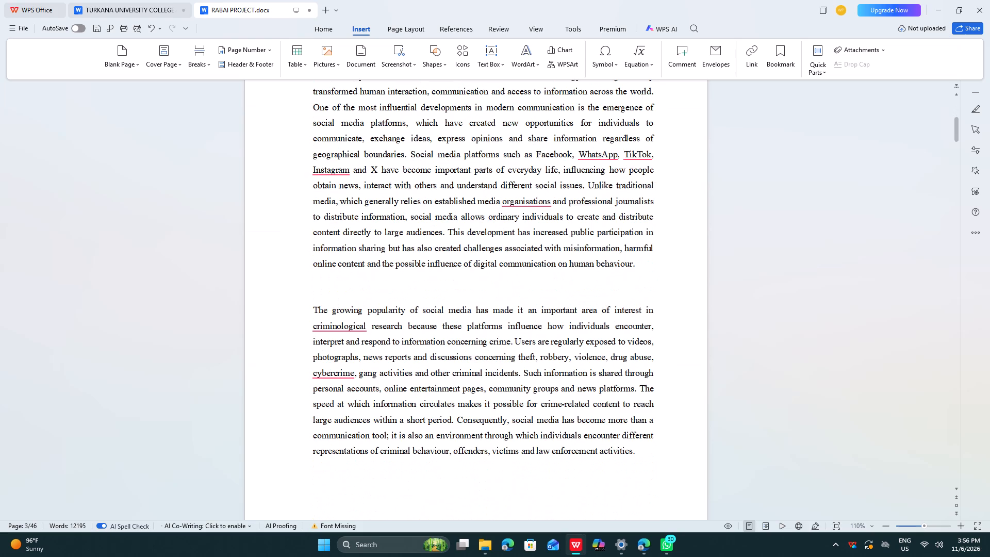
scroll(379, 208, down, 7)
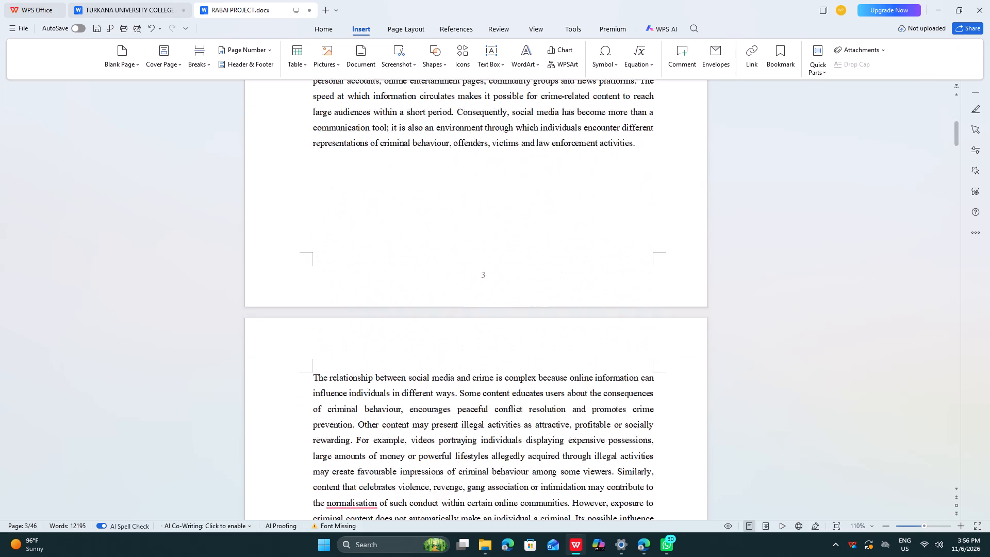
scroll(379, 208, down, 4)
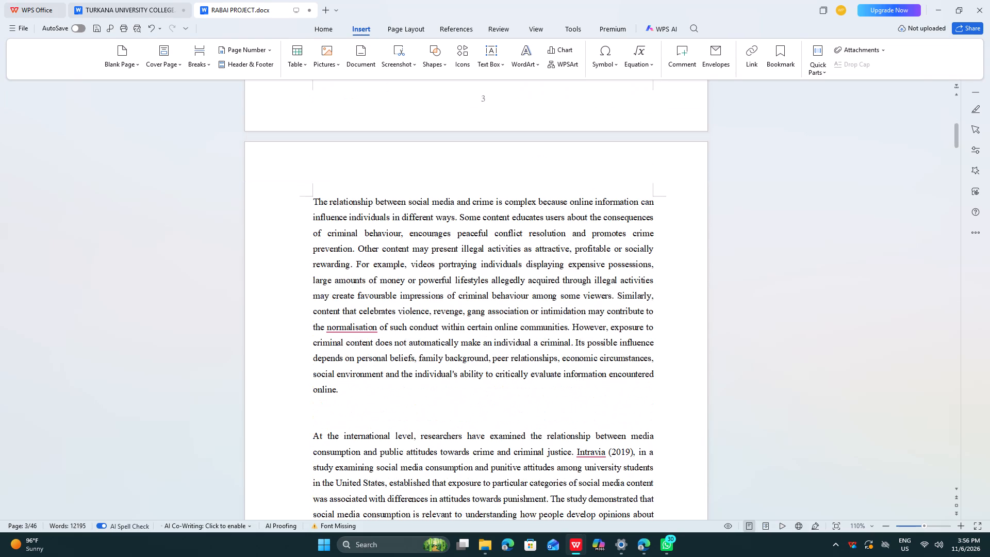
scroll(379, 208, down, 1)
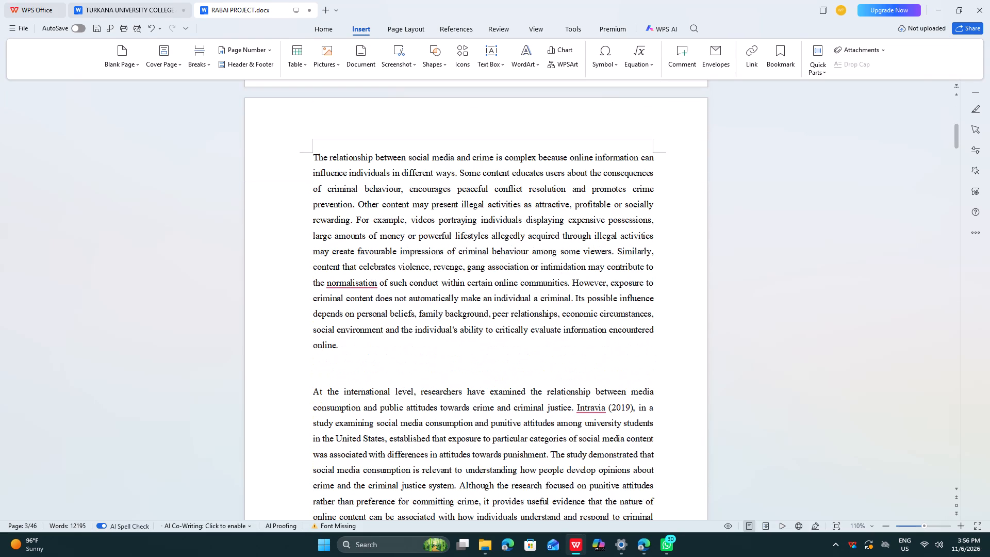
scroll(379, 208, down, 10)
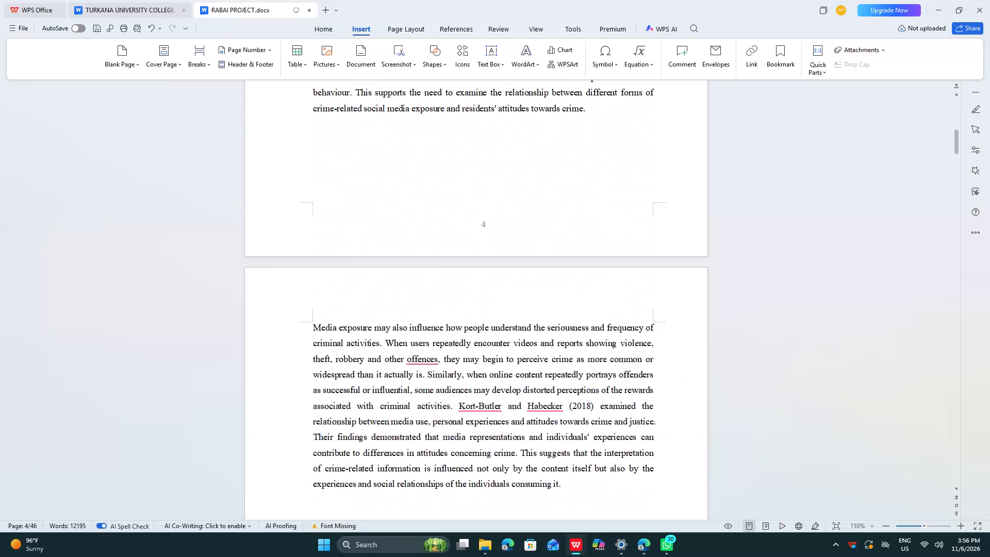
scroll(379, 208, down, 12)
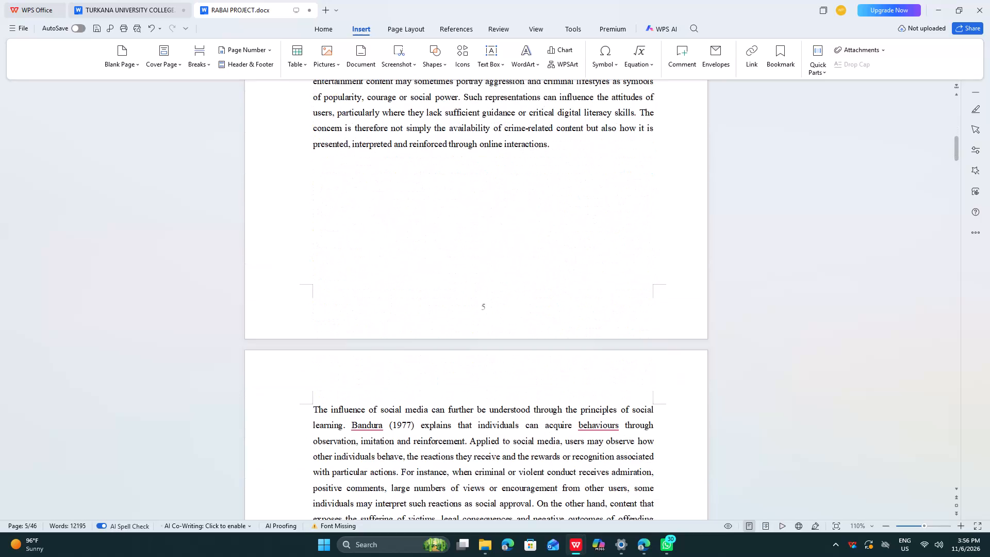
scroll(379, 208, down, 14)
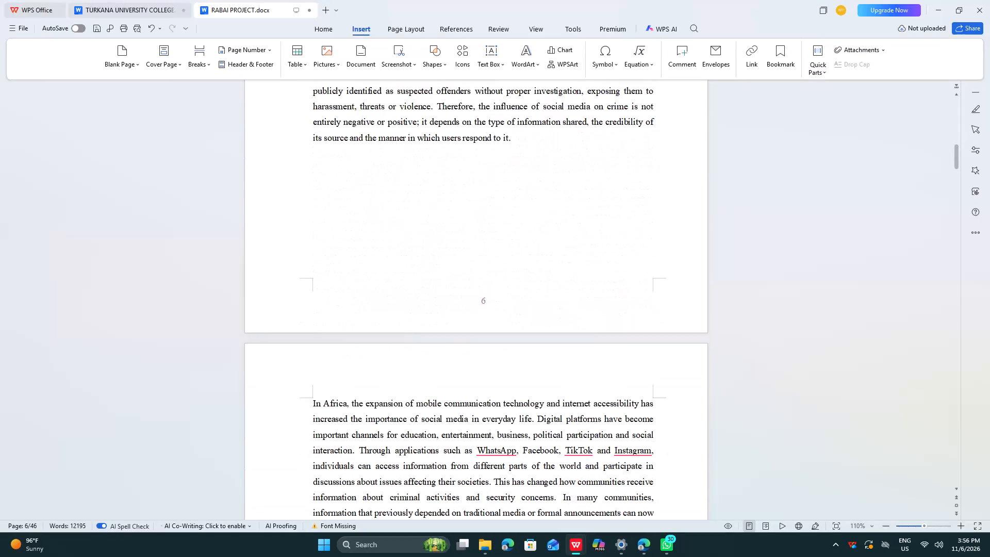
scroll(379, 208, down, 1)
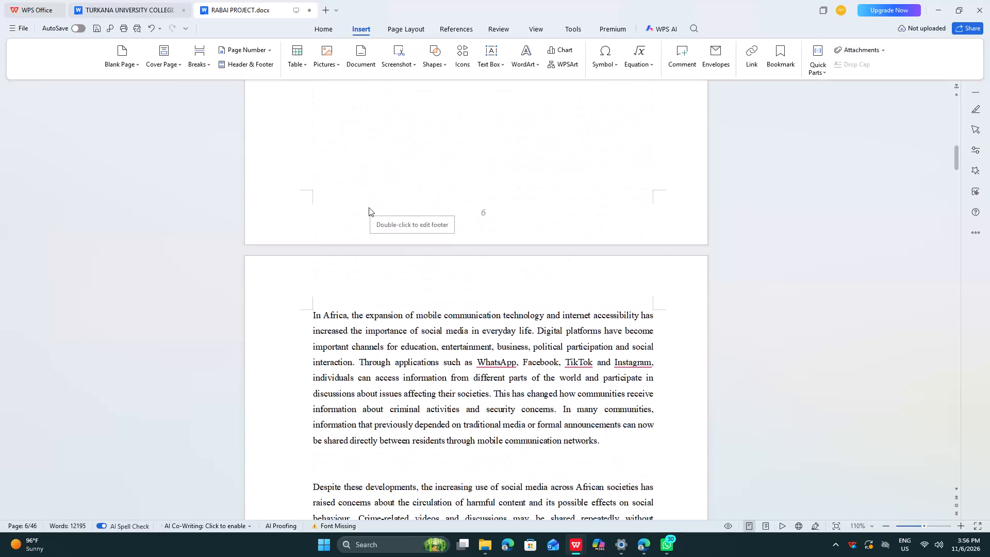
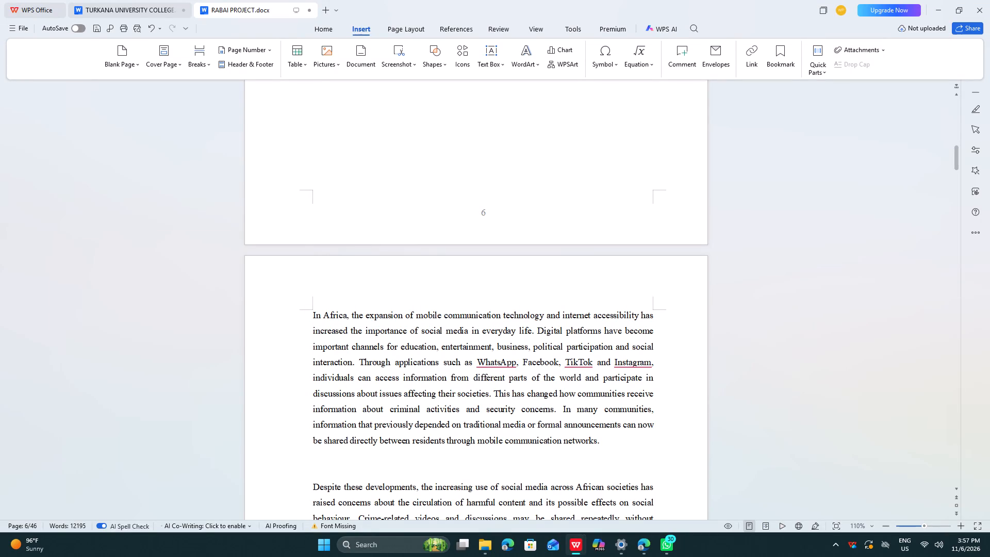
Examine the paragraph spacing and page-end gaps from the Africa paragraph on page 7 to the Media Council of Kenya paragraph on page 9.
scroll(356, 329, down, 20)
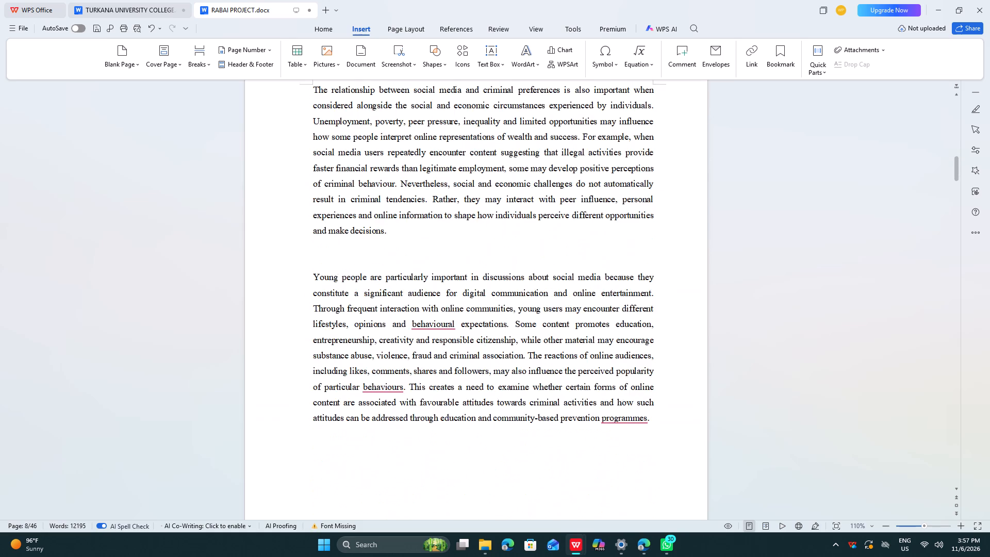
scroll(356, 329, down, 6)
scroll(356, 329, up, 6)
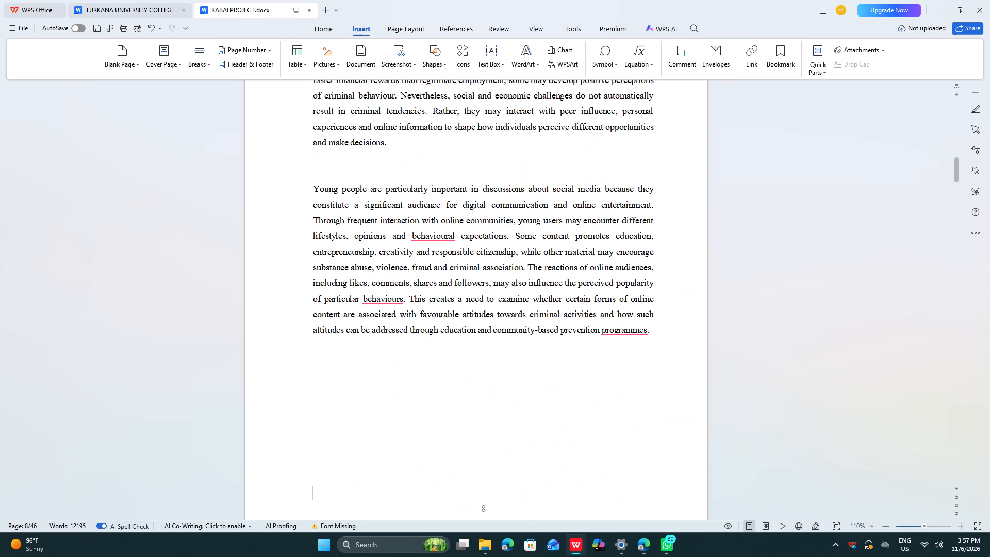
scroll(356, 329, up, 15)
scroll(356, 329, down, 7)
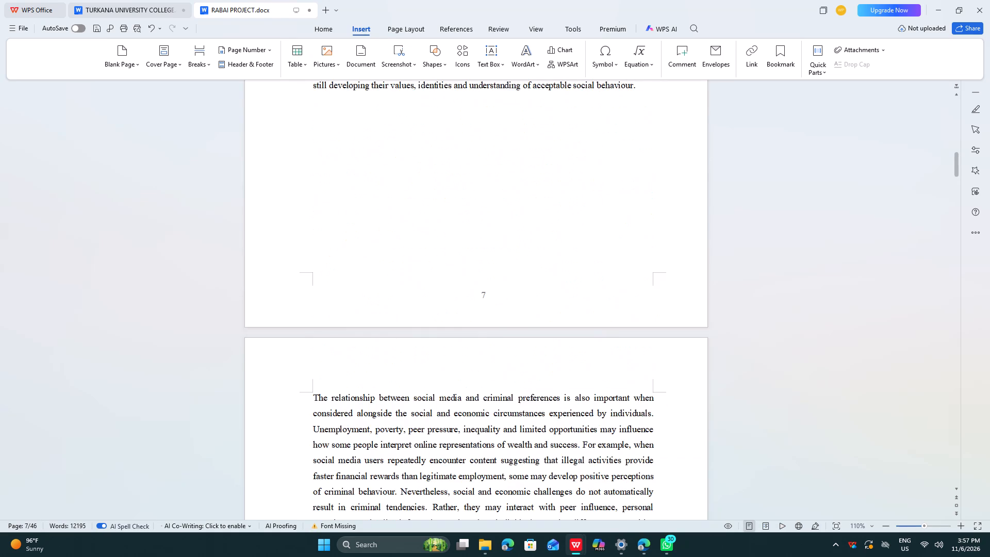
scroll(356, 329, down, 20)
scroll(356, 329, down, 6)
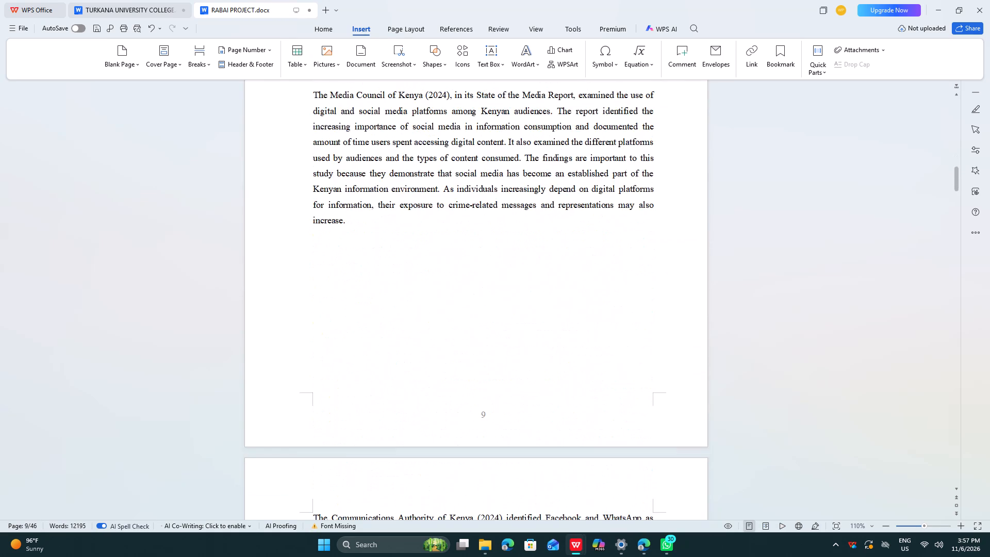
Check the background layout from the Communications Authority of Kenya paragraph on page 10 to the closing study-purpose paragraphs on page 14.
scroll(356, 329, down, 8)
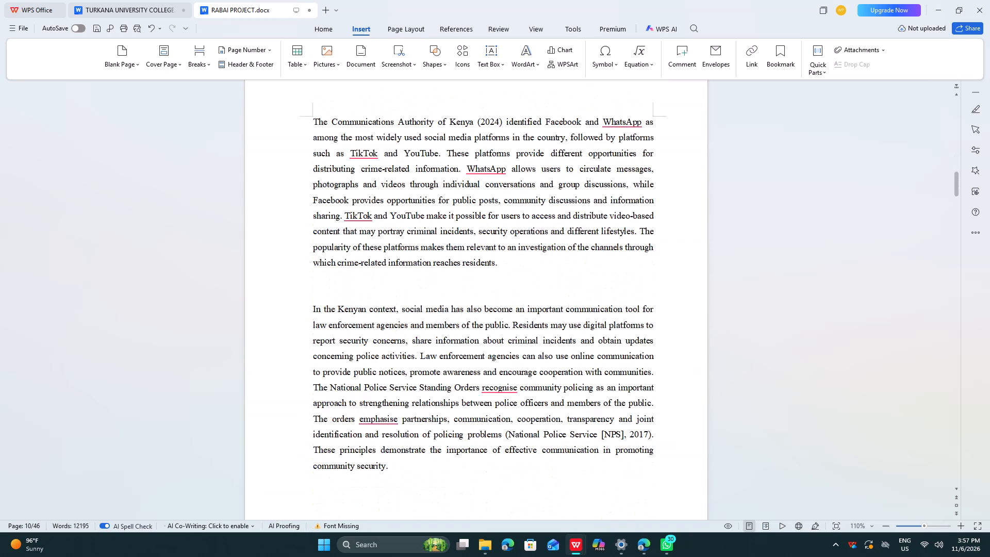
scroll(317, 338, down, 11)
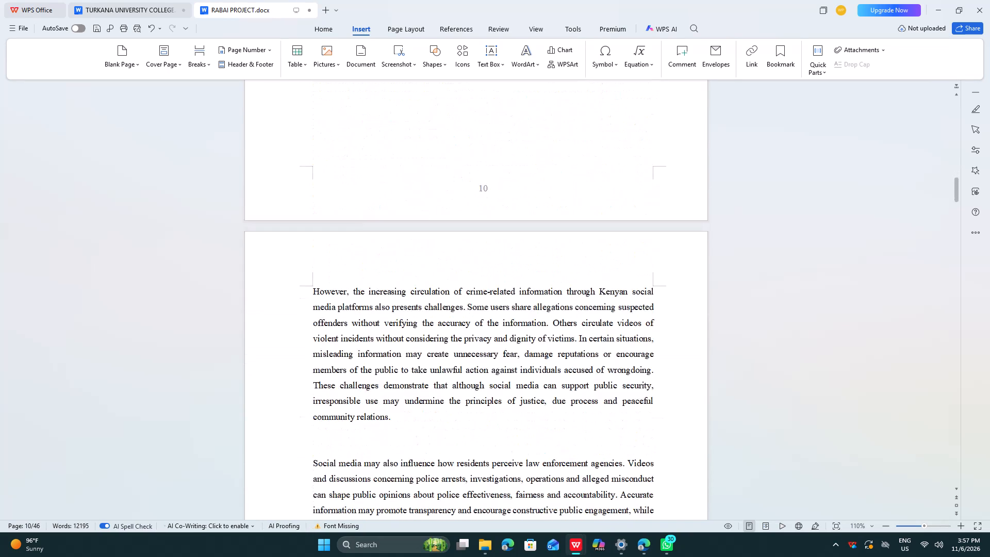
scroll(313, 350, down, 16)
scroll(312, 362, down, 5)
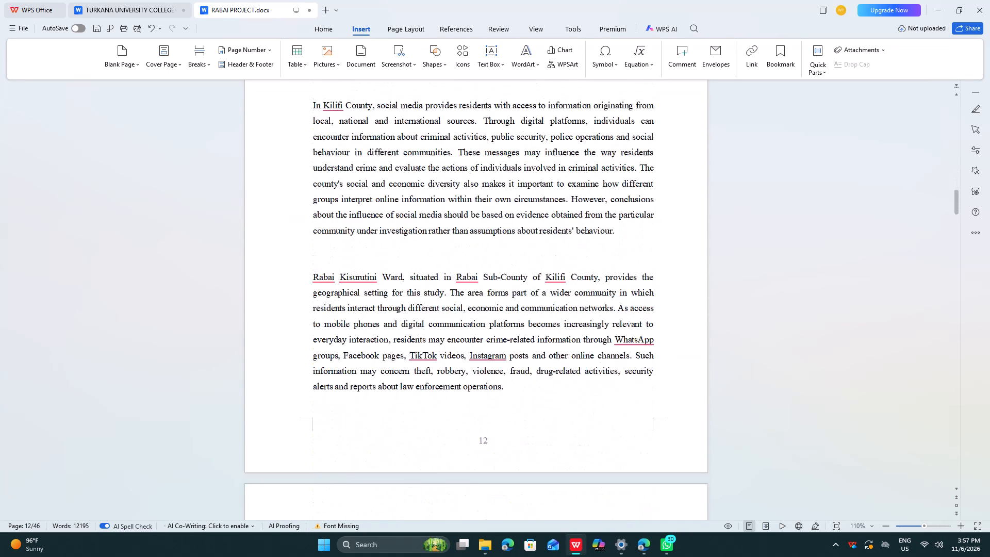
scroll(313, 367, down, 19)
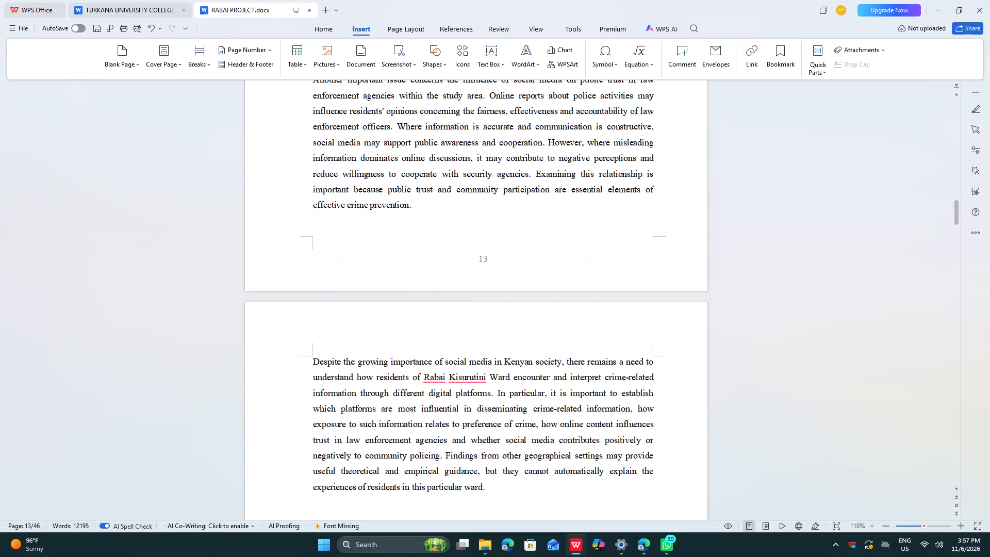
scroll(313, 367, down, 5)
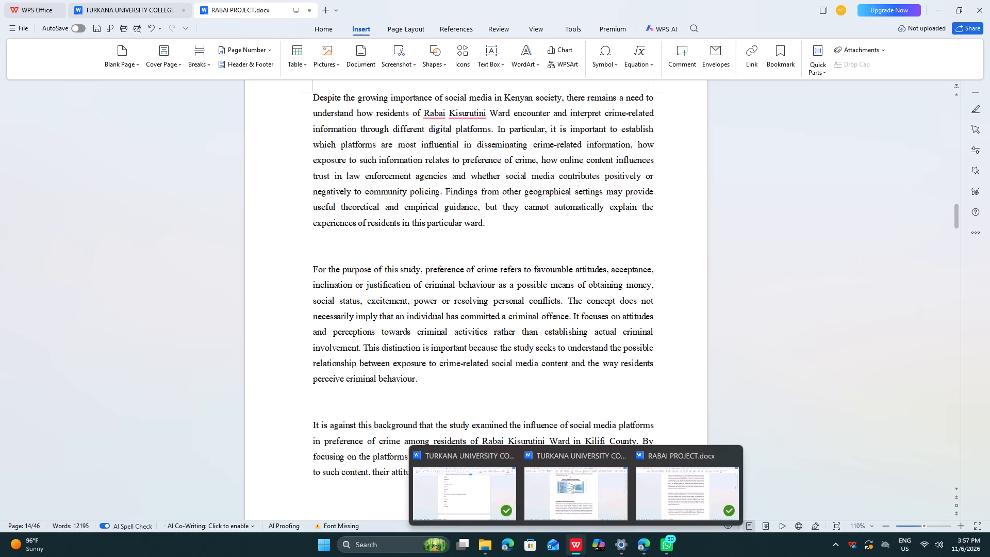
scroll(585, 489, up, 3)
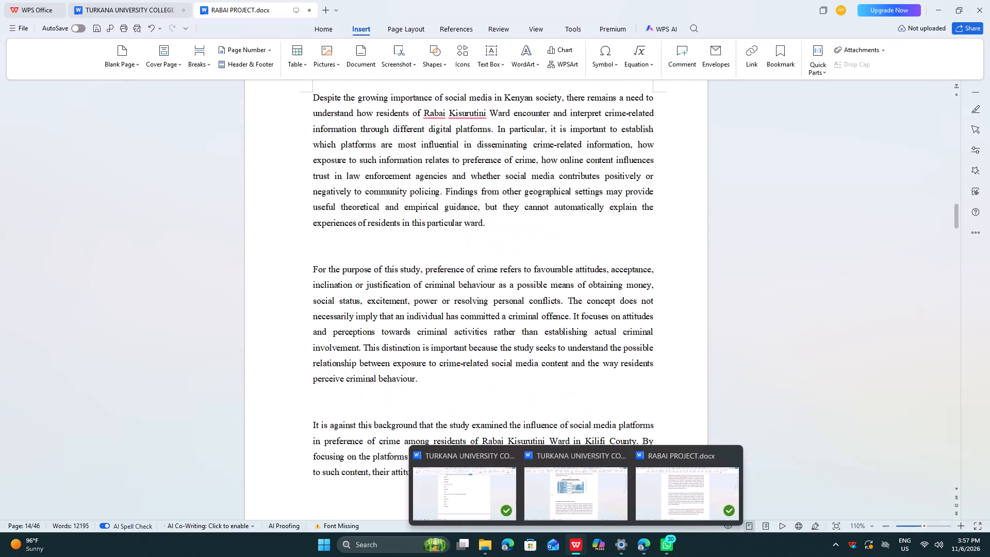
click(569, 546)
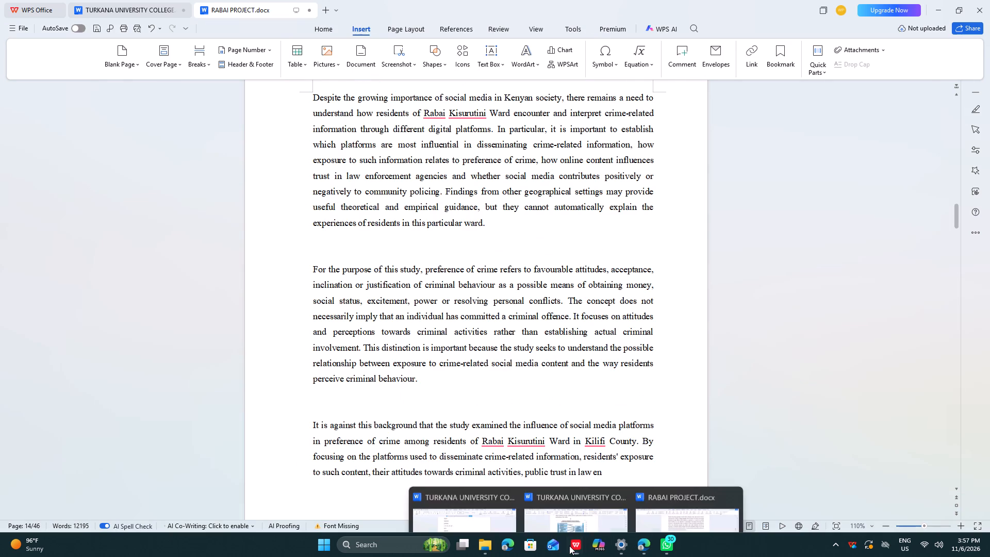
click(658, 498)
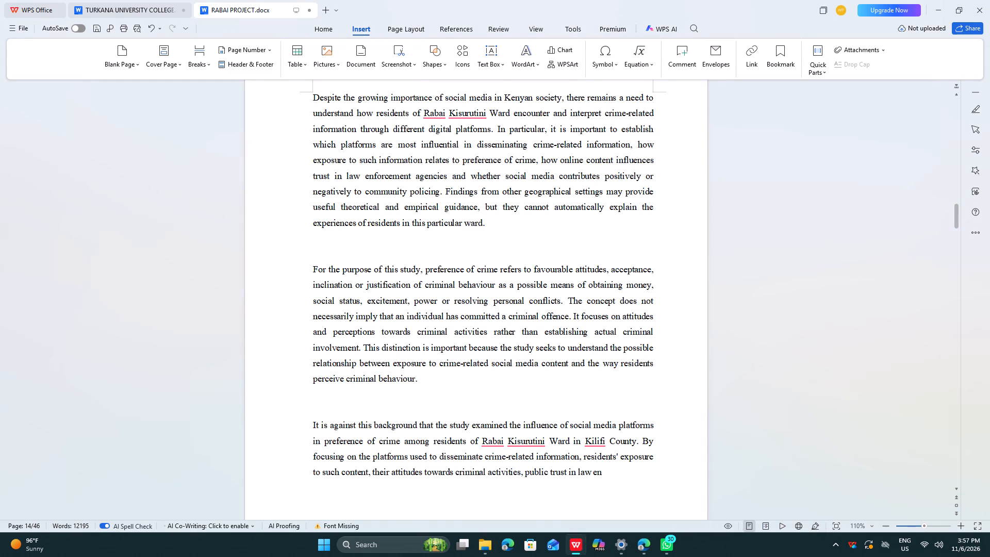
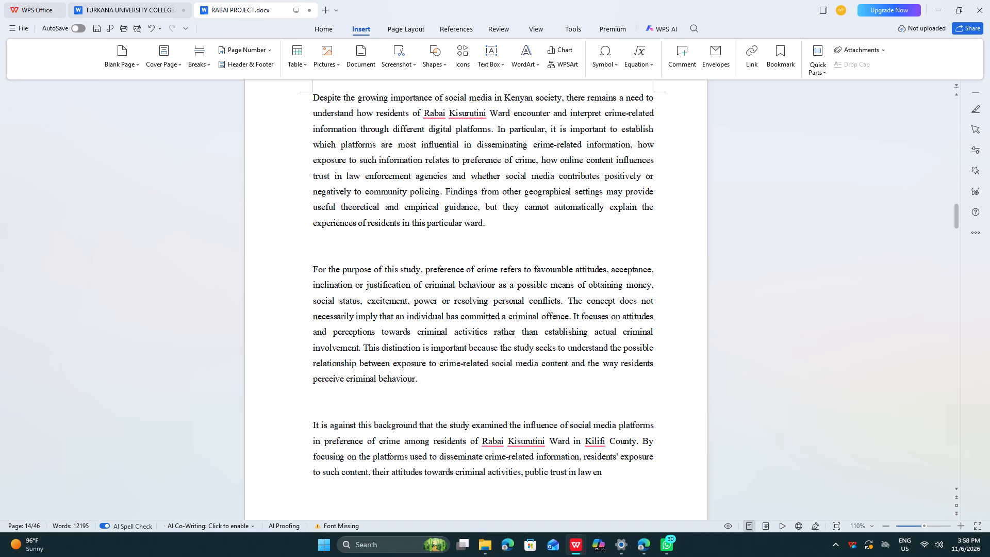
Examine the end of the closing background paragraph on page 14 and the page transition to page 15.
scroll(320, 428, down, 4)
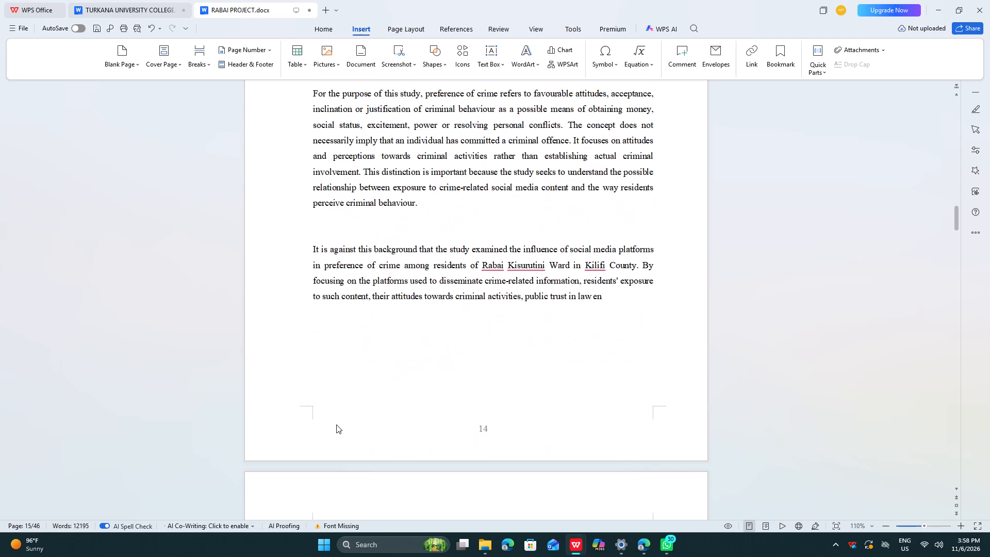
scroll(344, 418, down, 4)
scroll(376, 407, up, 2)
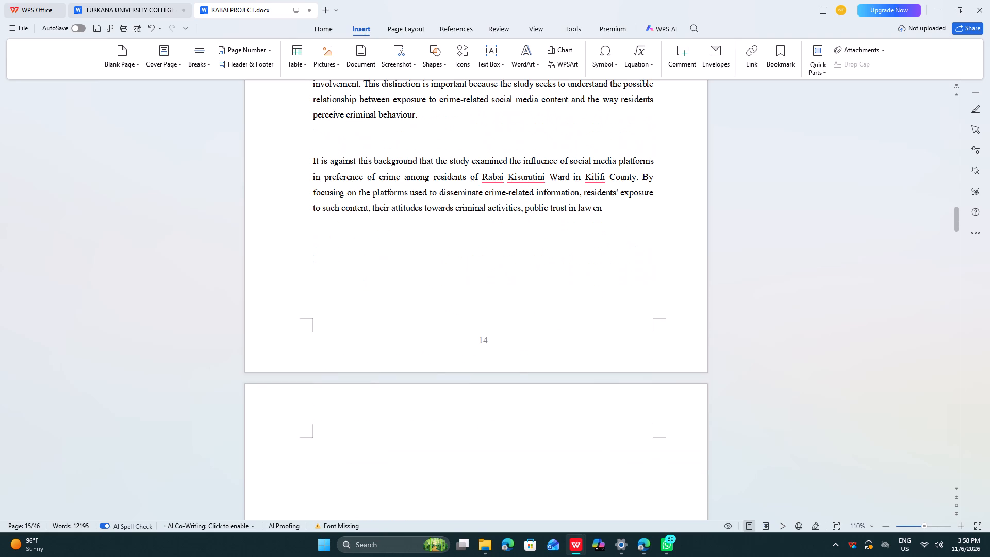
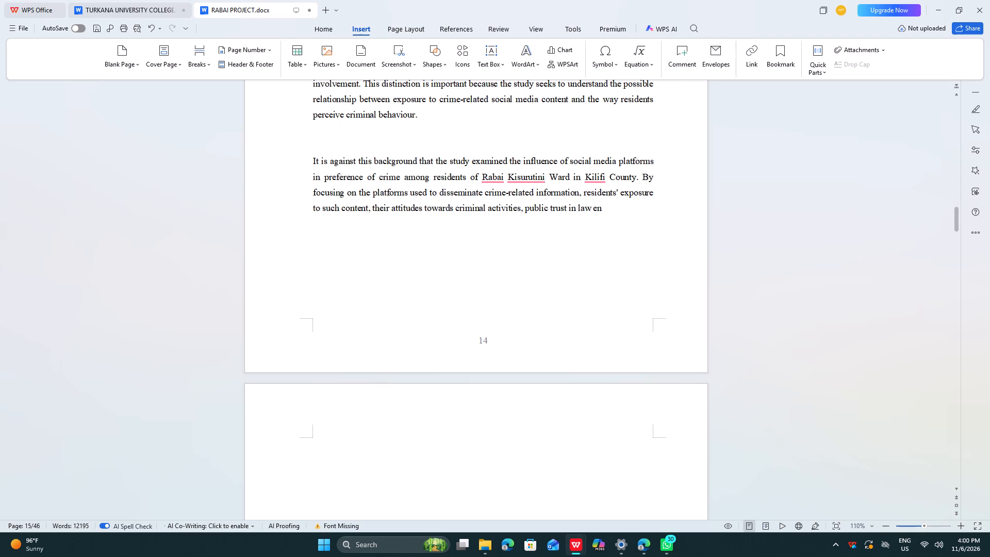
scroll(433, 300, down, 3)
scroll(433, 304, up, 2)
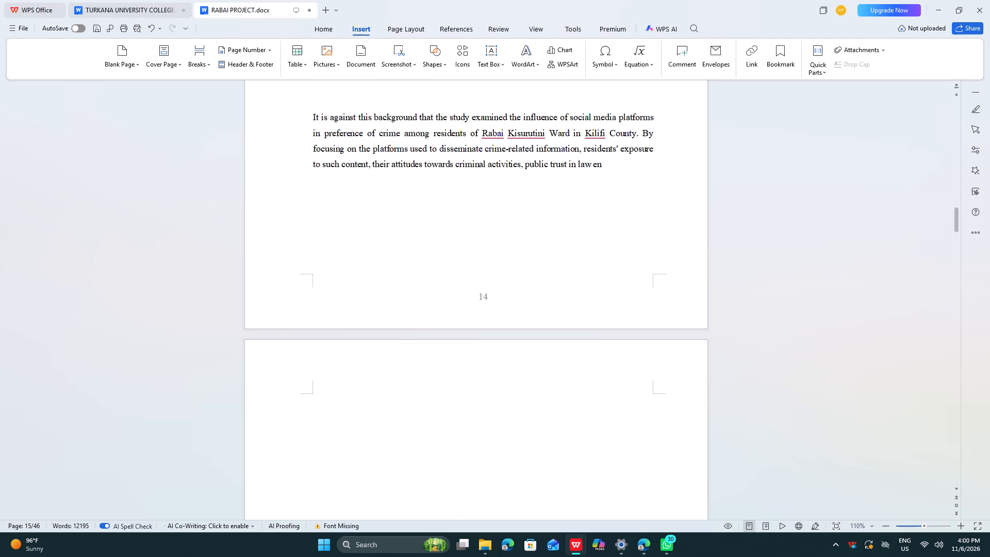
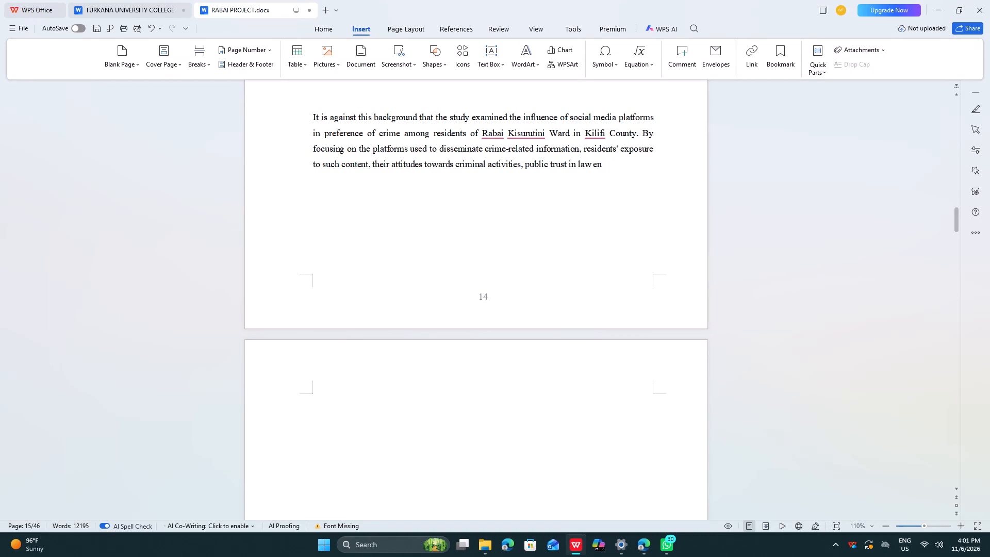
Place the cursor after "law en" at the end of page 14's closing background paragraph and bring up the paste options there.
click(602, 166)
right_click(602, 166)
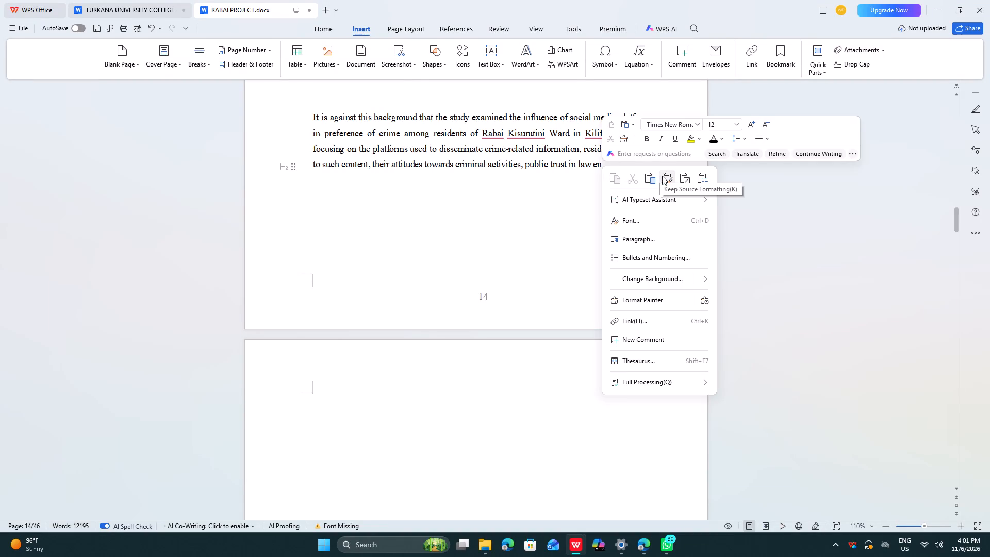
drag(317, 20, 325, 23)
click(327, 29)
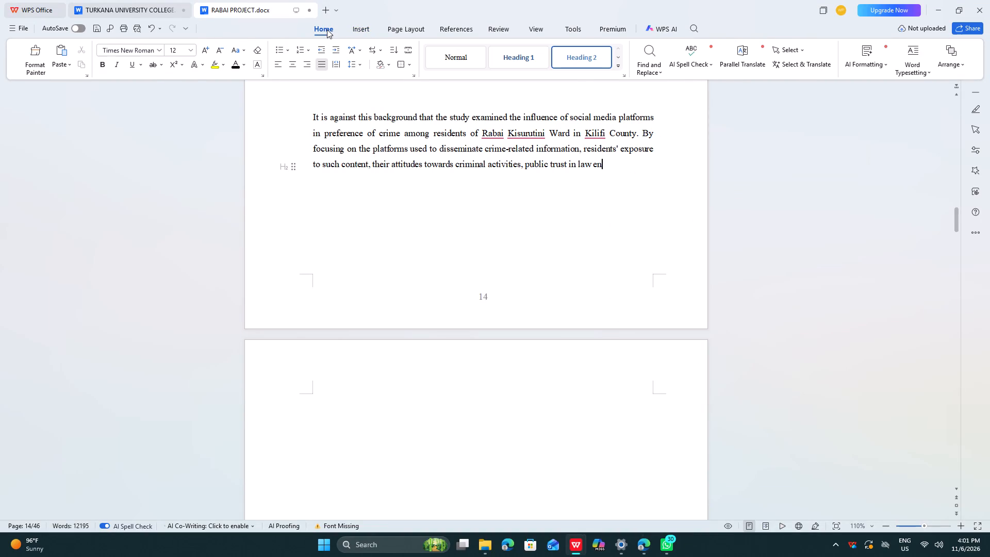
right_click(607, 164)
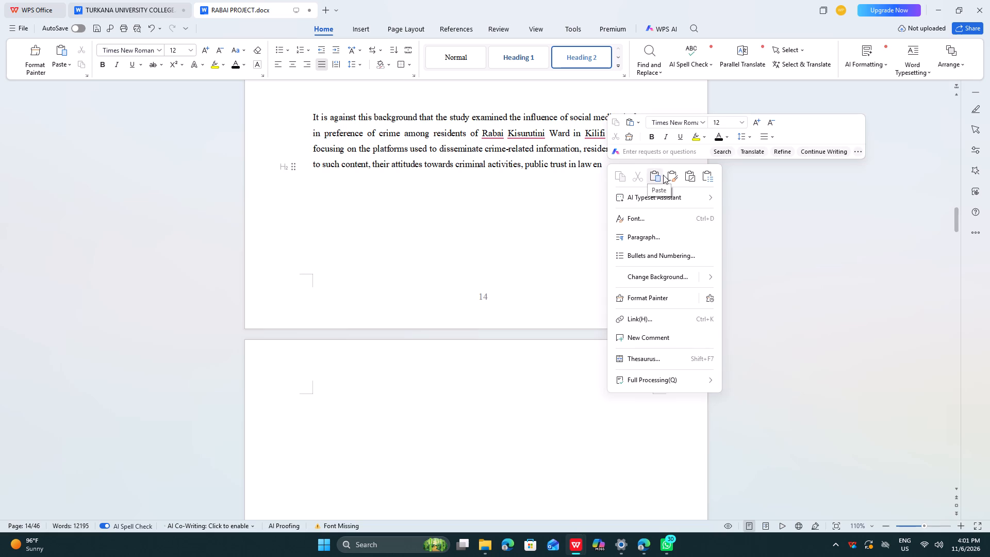
Paste the missing remainder of the closing background paragraph after "public trust in law en" on page 14.
click(669, 175)
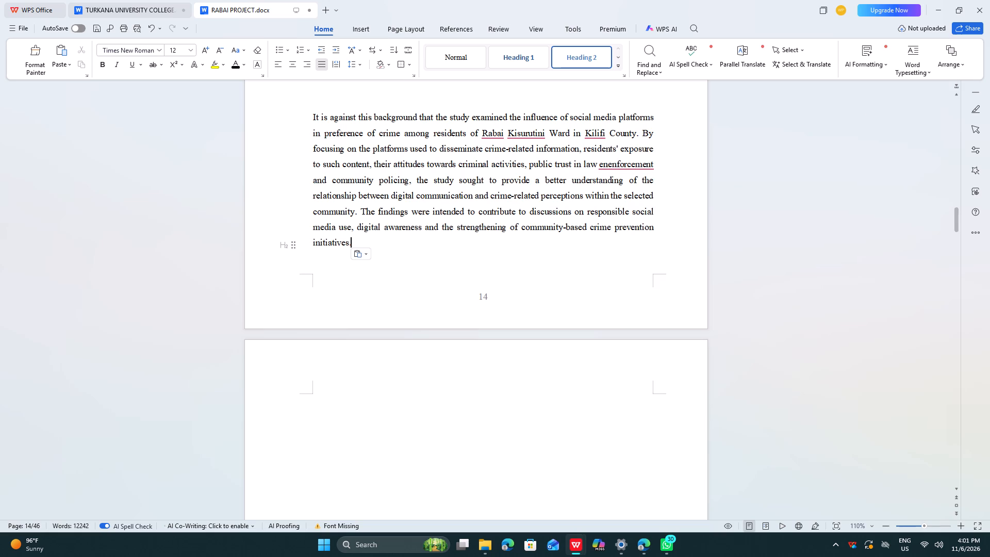
Review the background section's paragraphs on pages 10 to 14, through to the start of 1.2 Statement of the Problem.
scroll(374, 287, up, 5)
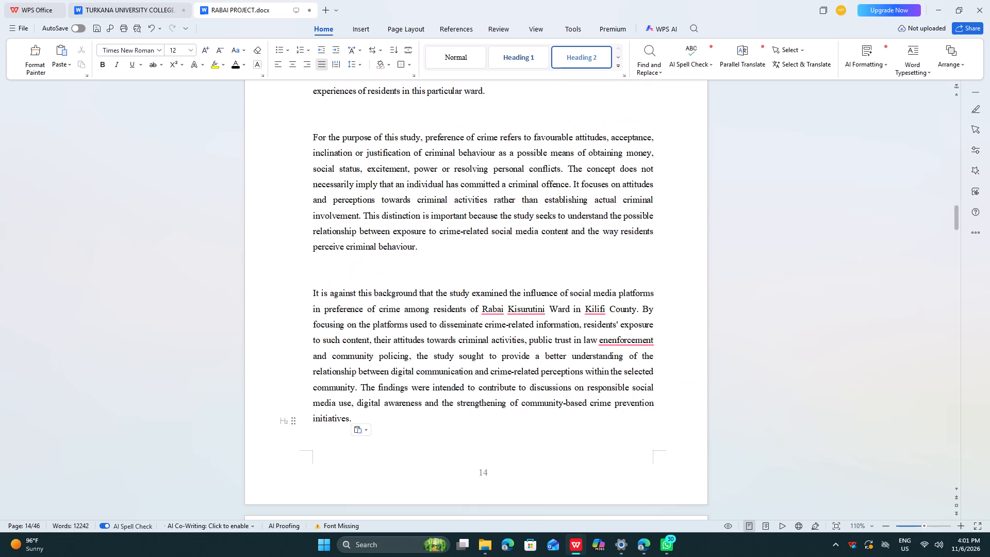
scroll(375, 287, up, 14)
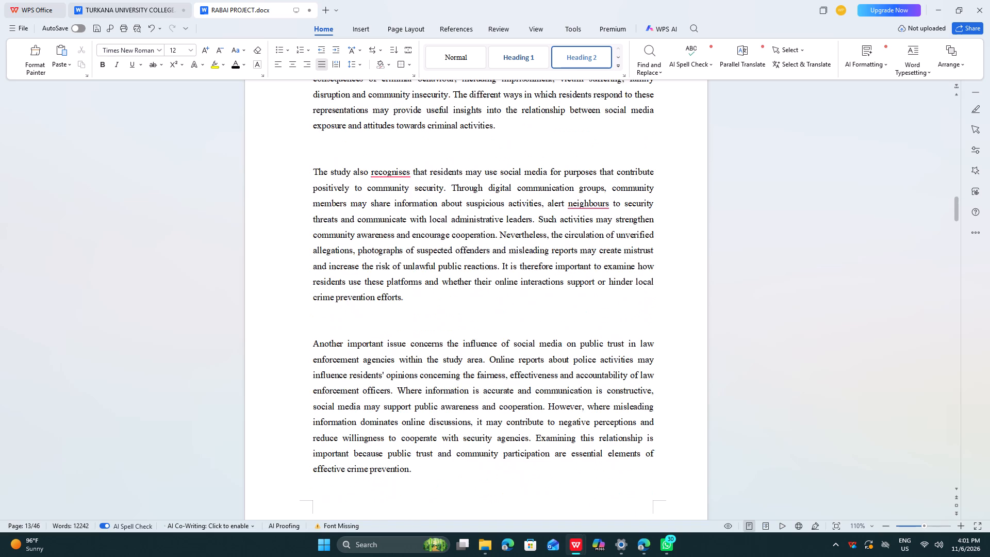
scroll(375, 287, up, 19)
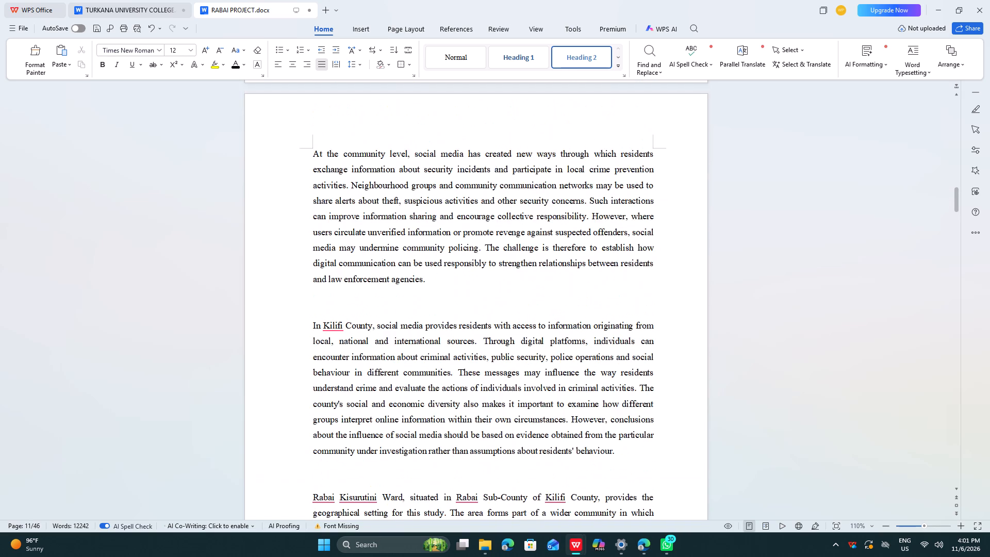
scroll(375, 287, up, 15)
scroll(375, 287, up, 8)
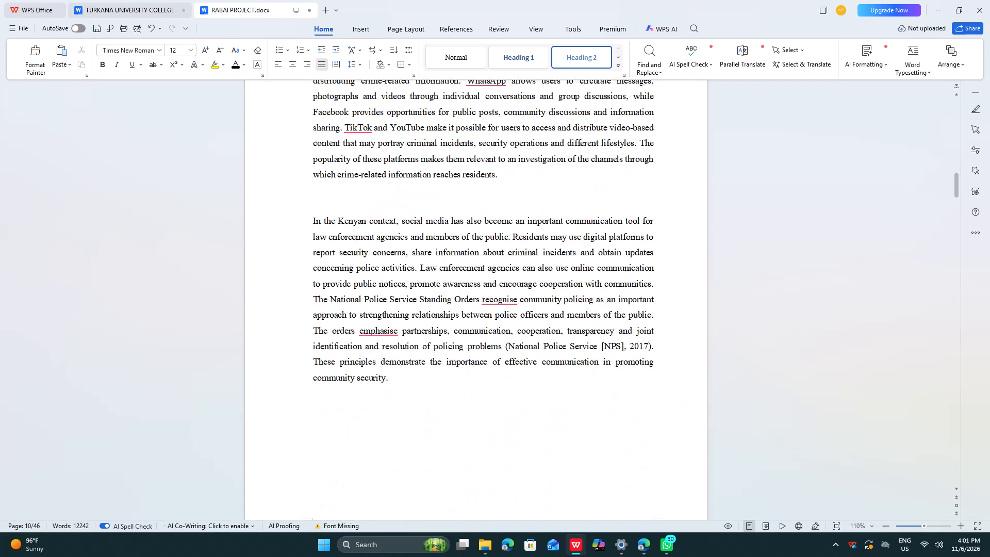
scroll(375, 287, up, 1)
scroll(375, 287, down, 16)
scroll(375, 287, down, 9)
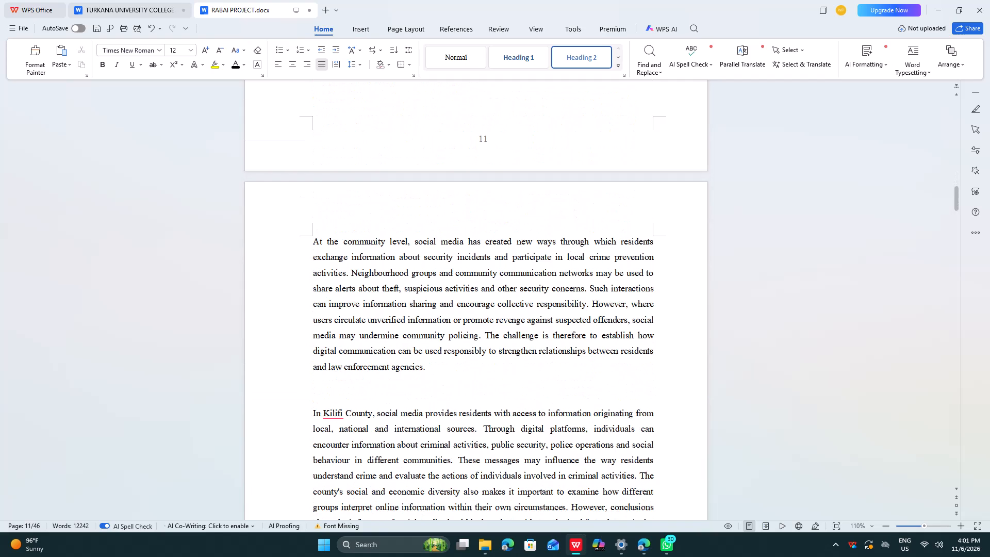
scroll(375, 287, down, 19)
scroll(375, 287, down, 6)
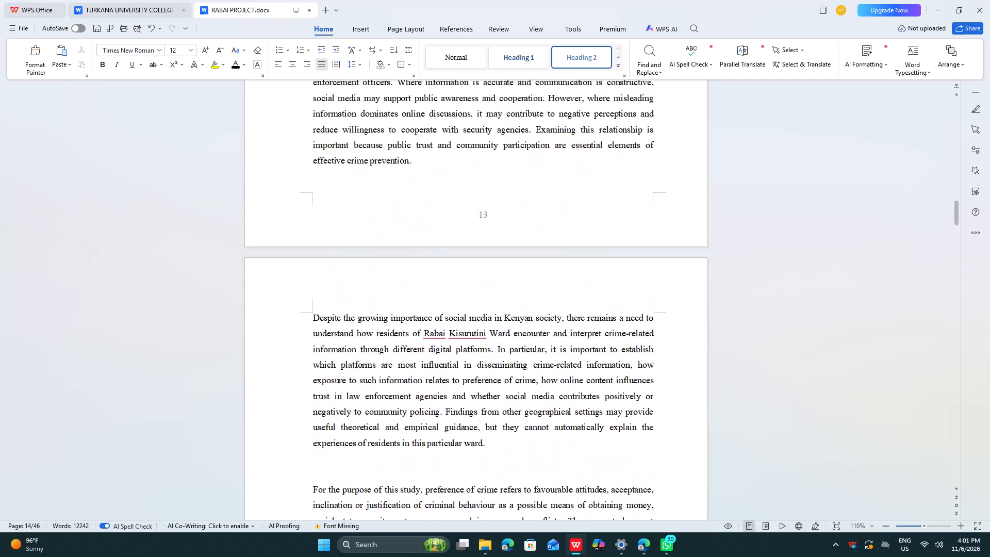
scroll(375, 287, down, 11)
scroll(375, 287, down, 12)
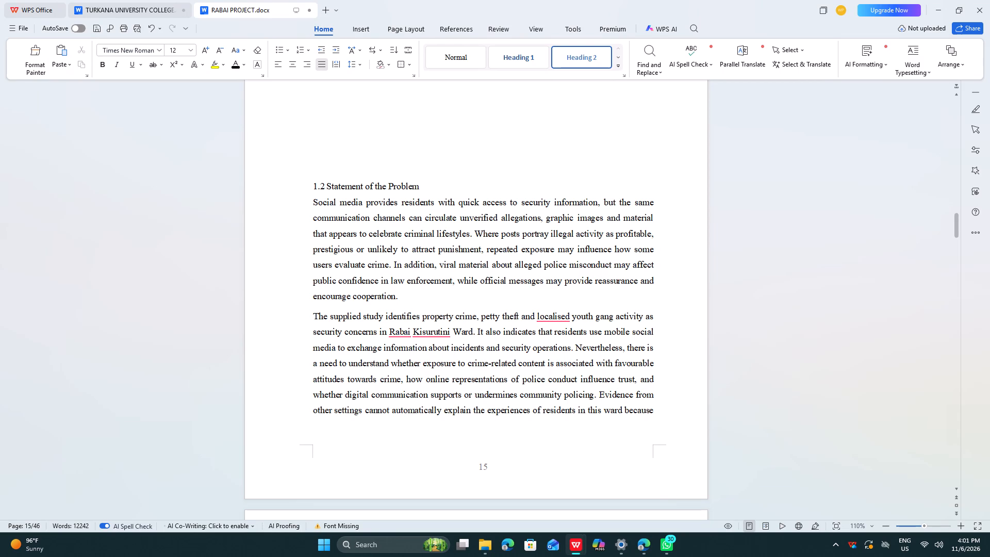
Delete everything from the heading 1.2 Statement of the Problem through the Nyumba Kumi definition just before CHAPTER TWO: LITERATURE REVIEW.
scroll(258, 196, down, 9)
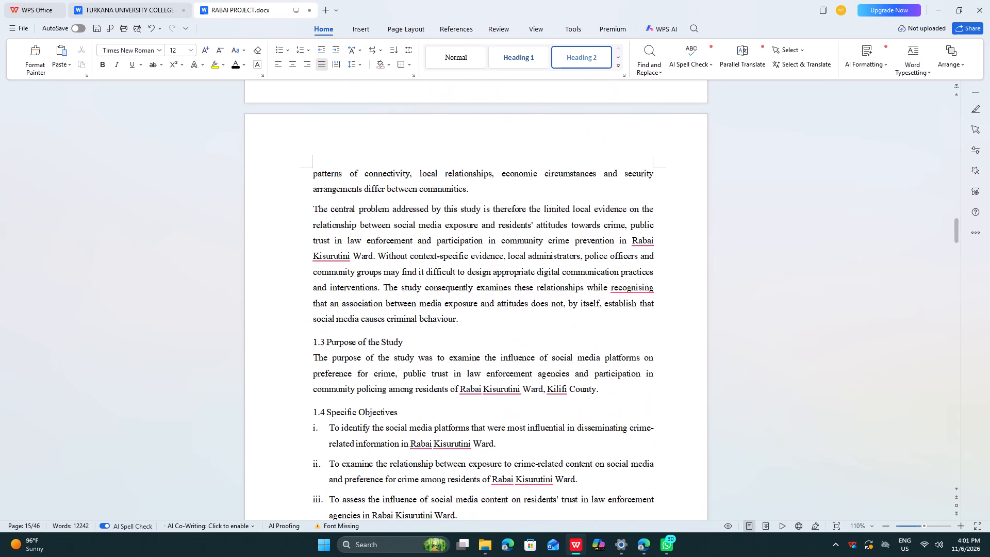
scroll(284, 222, up, 9)
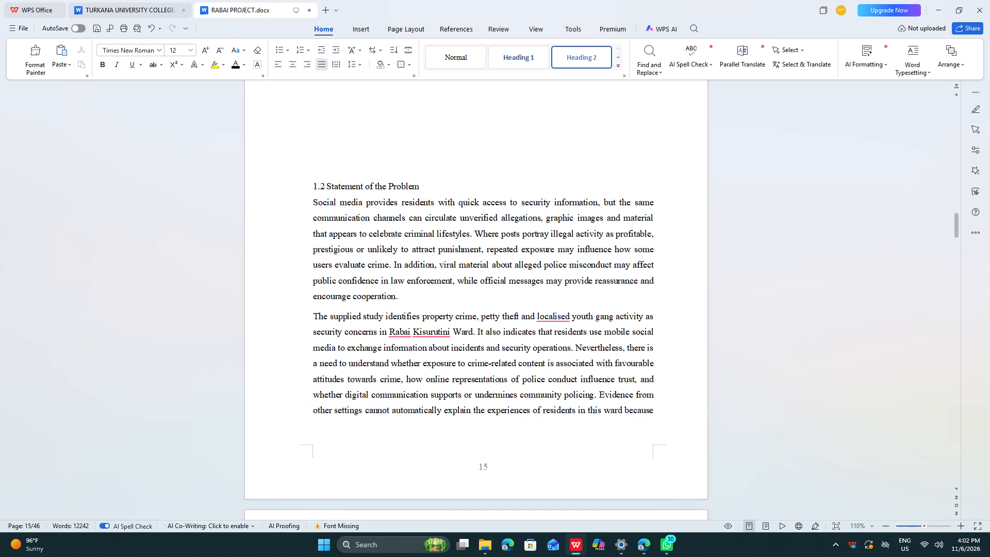
scroll(466, 292, down, 6)
scroll(312, 315, down, 9)
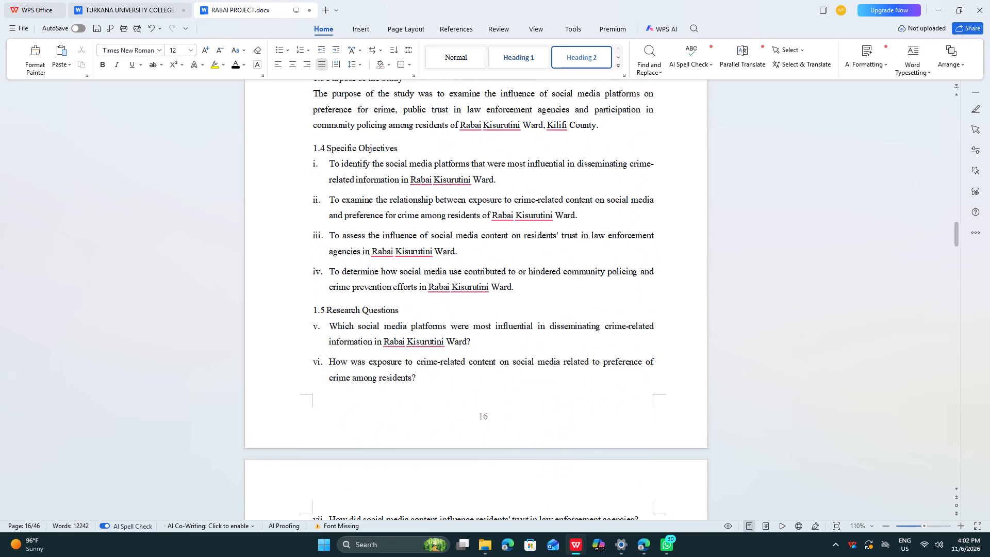
scroll(312, 325, up, 14)
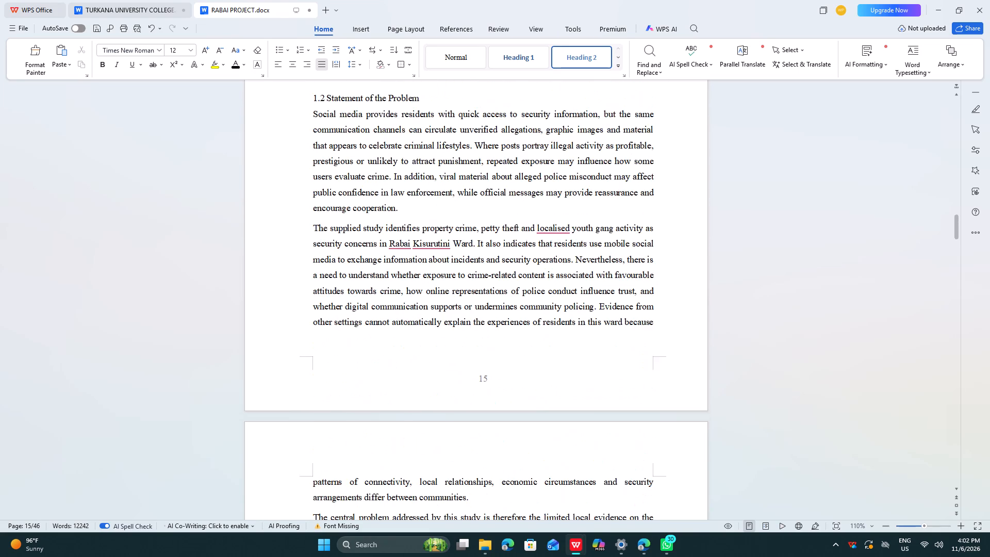
scroll(312, 325, up, 3)
drag(309, 272, 431, 333)
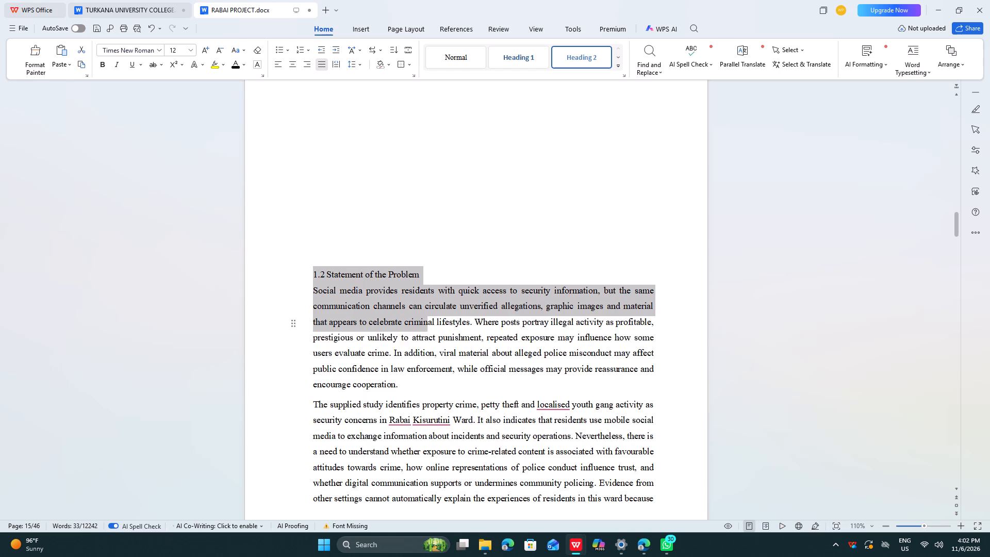
drag(431, 333, 623, 494)
scroll(506, 482, down, 3)
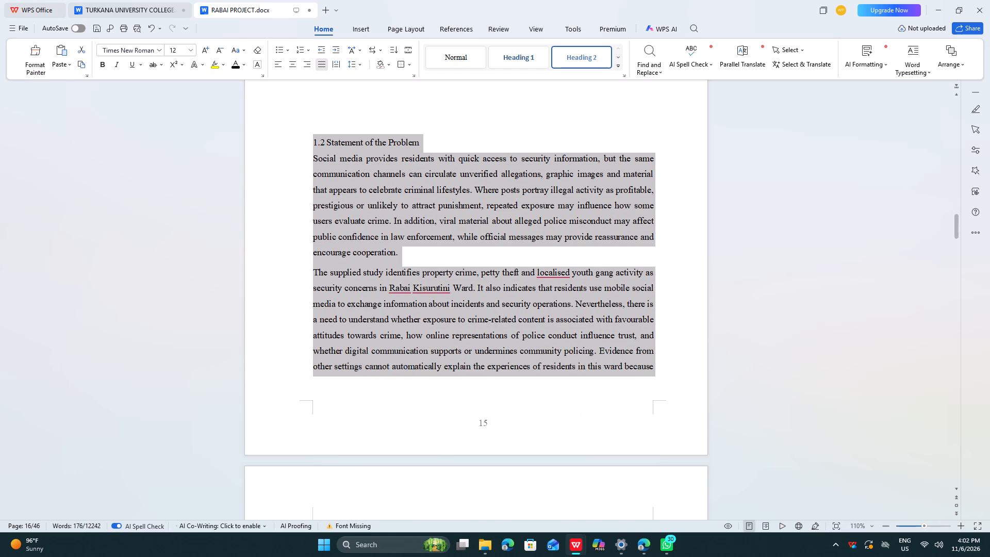
drag(623, 494, 632, 512)
scroll(628, 498, down, 10)
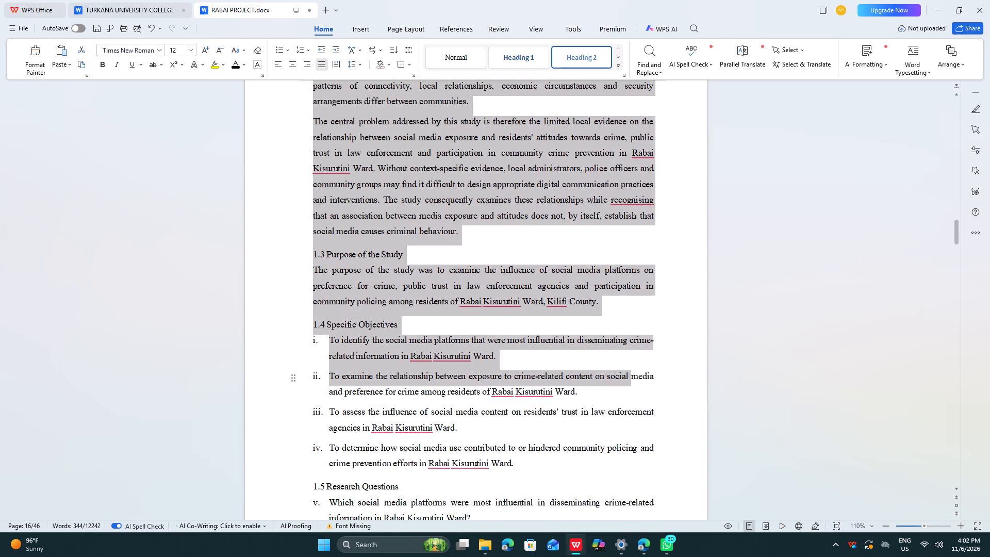
drag(632, 512, 620, 477)
scroll(632, 512, down, 1)
scroll(649, 471, down, 3)
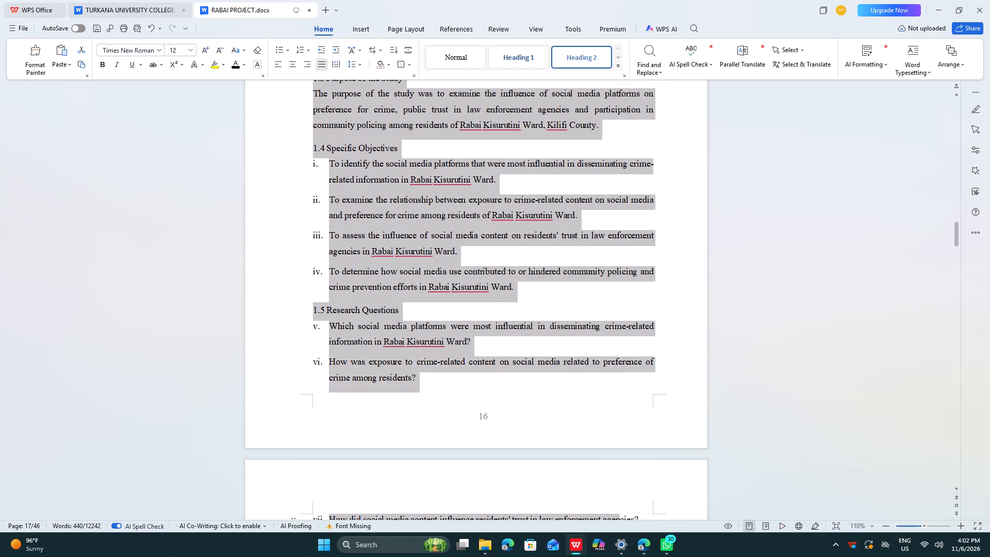
drag(620, 477, 616, 485)
scroll(620, 477, down, 10)
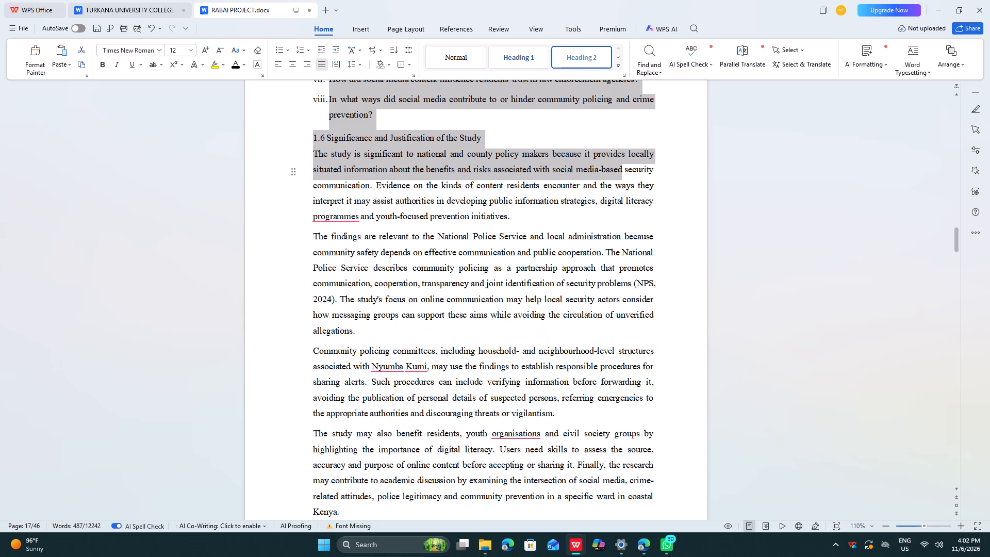
drag(616, 485, 629, 526)
scroll(610, 495, down, 11)
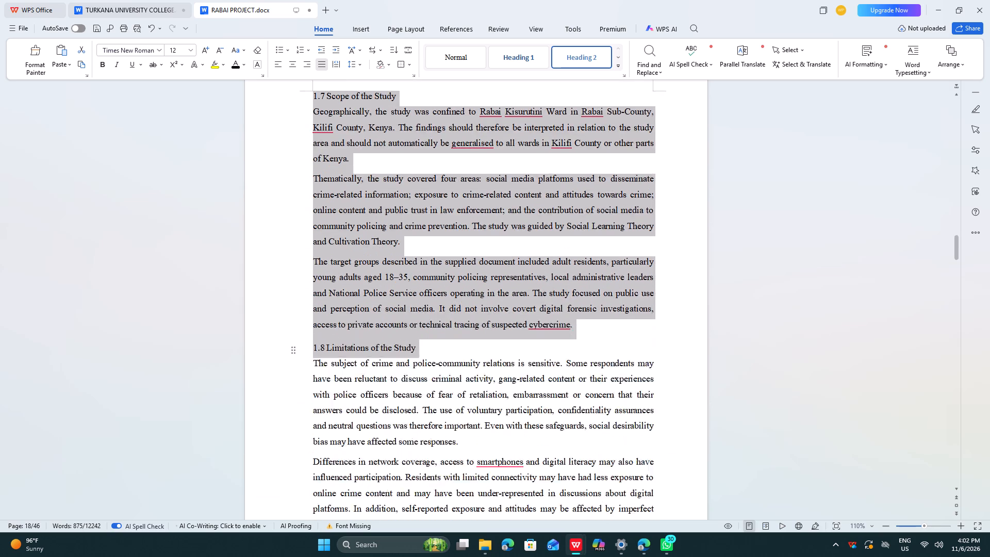
drag(629, 526, 633, 508)
scroll(633, 508, down, 3)
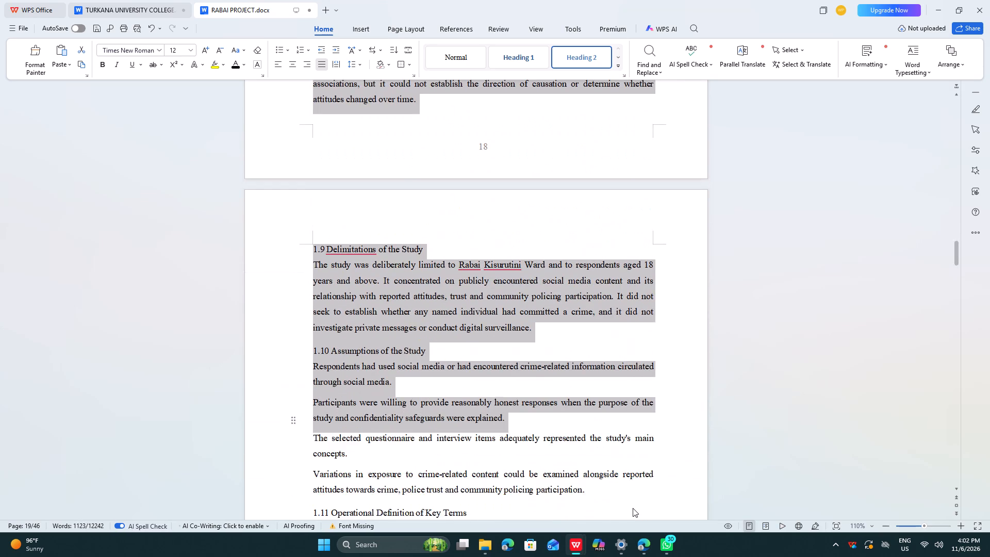
drag(633, 508, 623, 500)
scroll(629, 502, down, 10)
drag(623, 500, 610, 472)
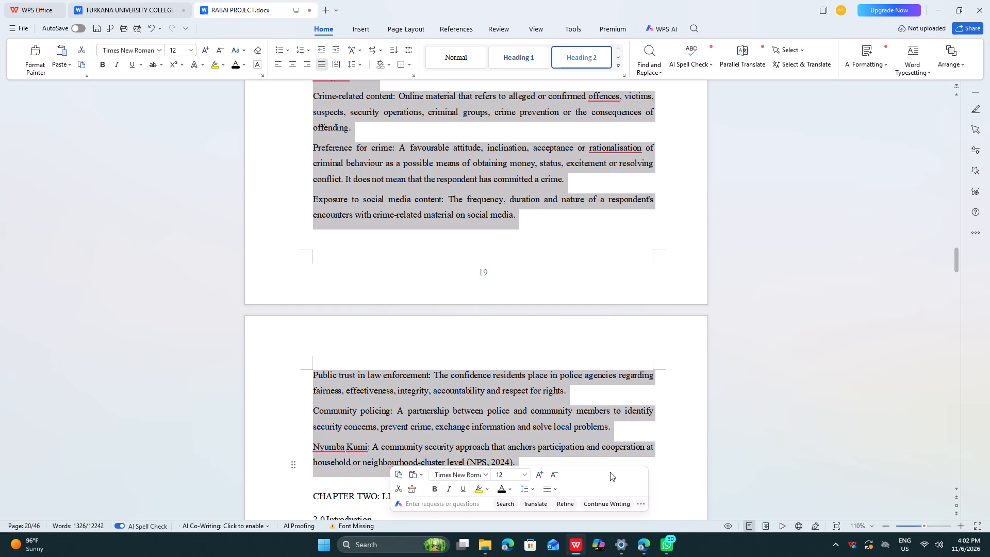
key(BackSpace)
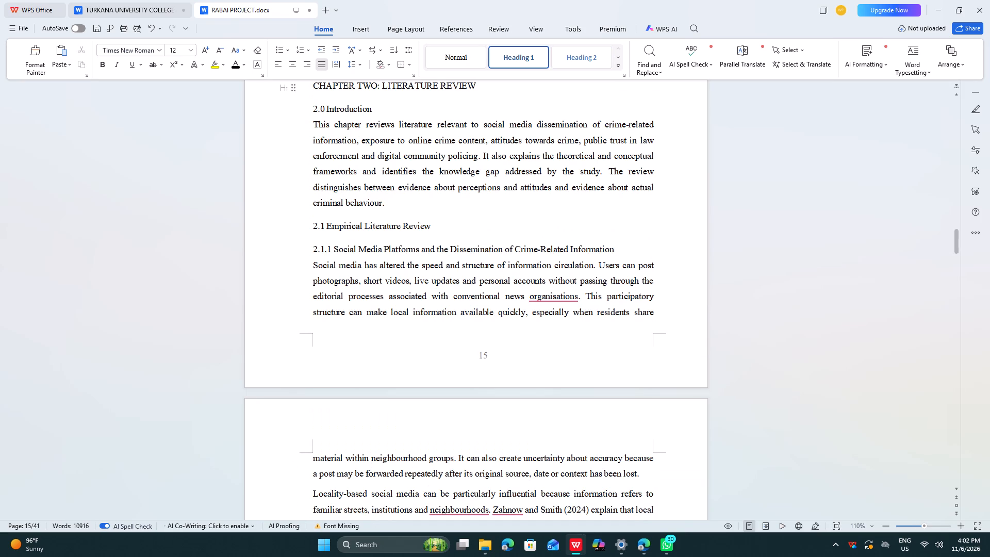
Examine the transition from the closing background paragraph on page 14 to the Chapter Two heading on page 15.
scroll(427, 363, up, 7)
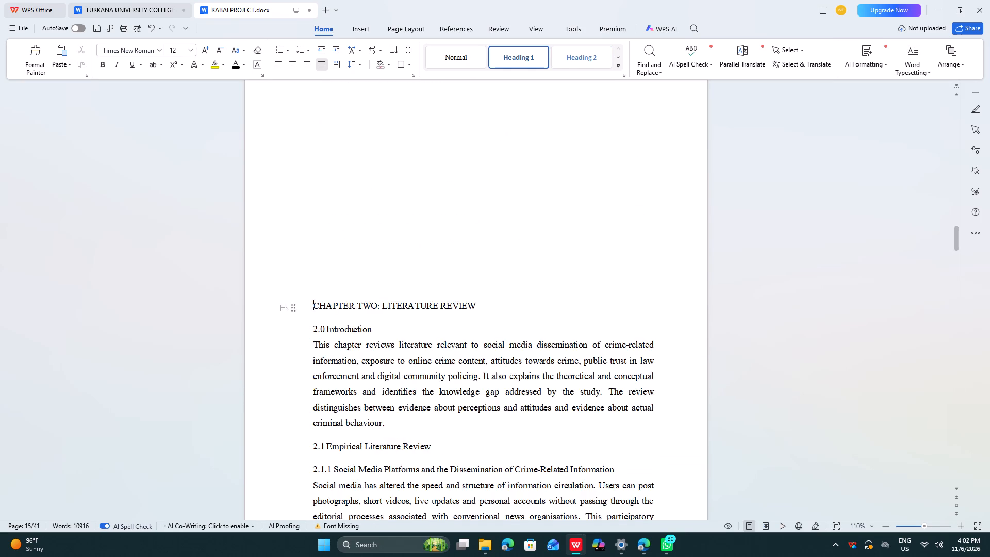
scroll(412, 362, up, 11)
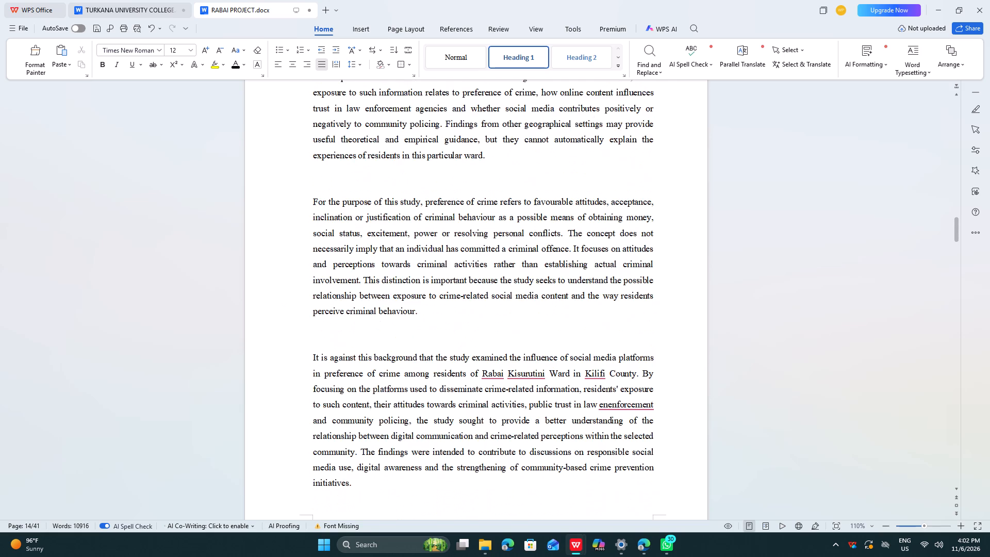
scroll(399, 365, down, 4)
scroll(387, 429, down, 2)
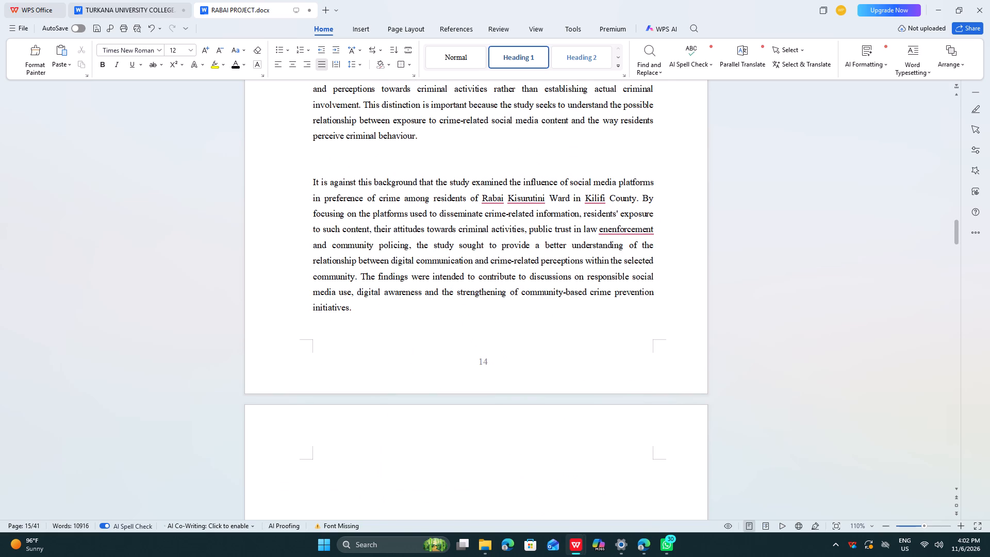
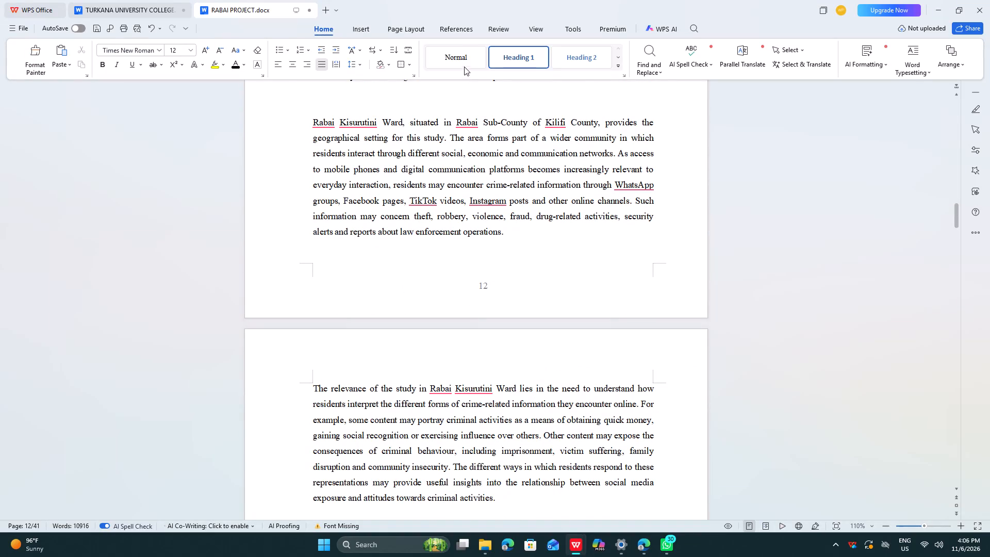
Apply the Normal style to the CHAPTER TWO: LITERATURE REVIEW line.
click(460, 44)
click(460, 53)
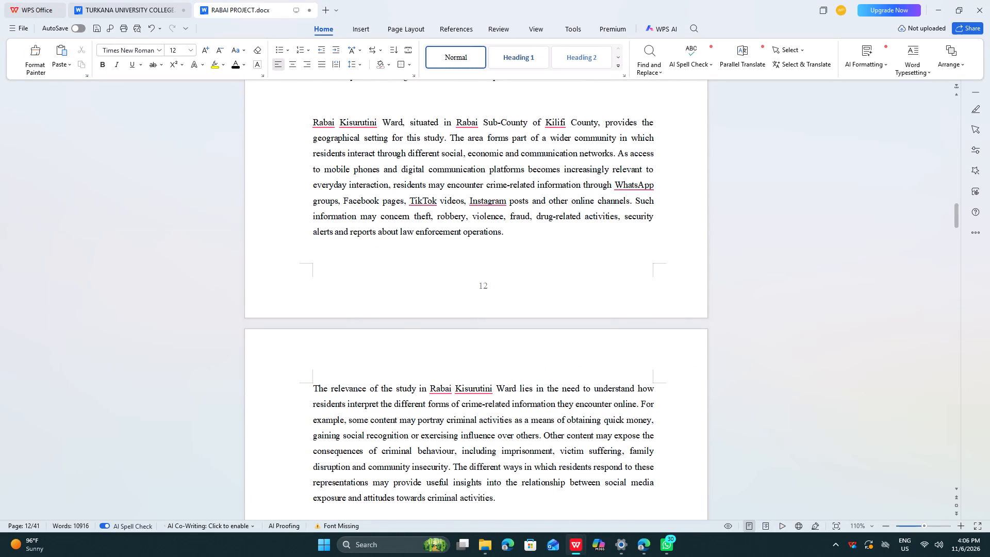
Examine the pages from the Rabai Kisurutini Ward paragraphs to the restyled Chapter Two line and the space above it on page 15.
scroll(445, 242, up, 3)
scroll(445, 242, down, 7)
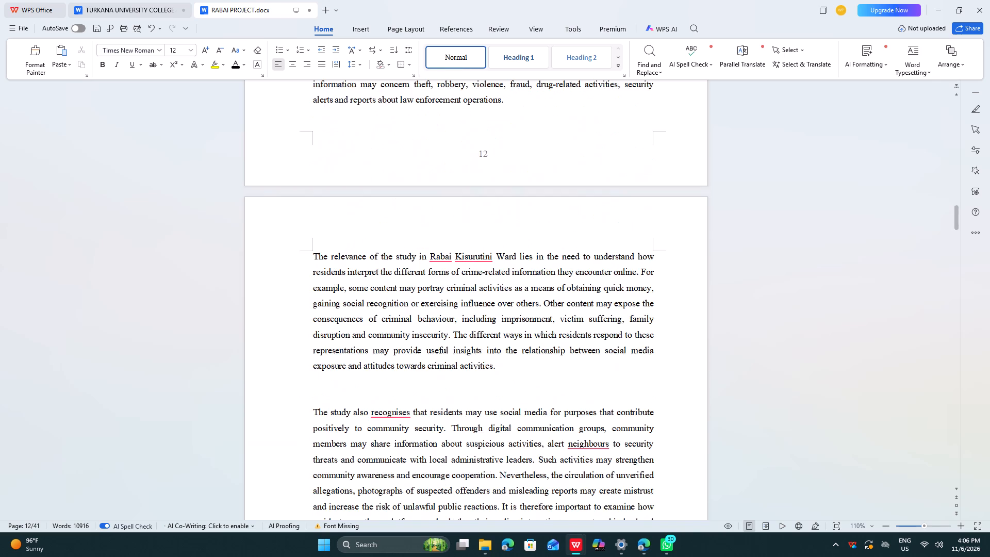
scroll(453, 265, down, 18)
scroll(453, 265, down, 10)
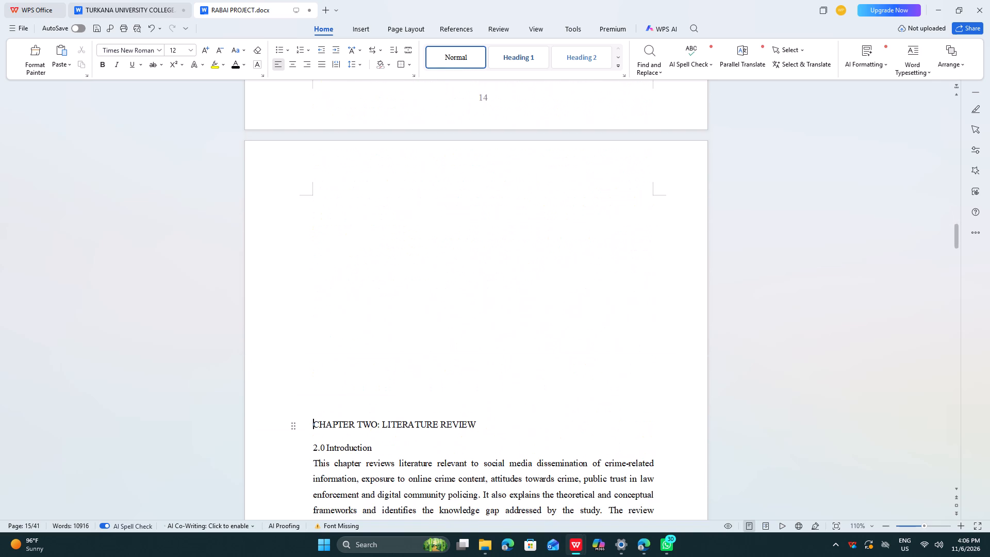
scroll(455, 266, down, 1)
scroll(367, 233, up, 3)
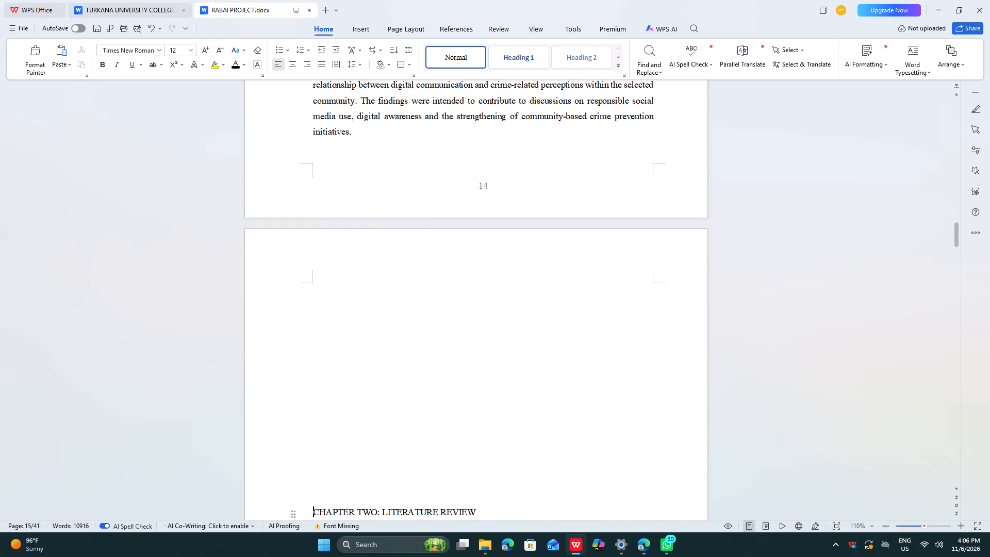
Paste the copied Chapter One sections, keeping source formatting, into the blank line atop page 15 after setting that line to Normal style.
click(355, 292)
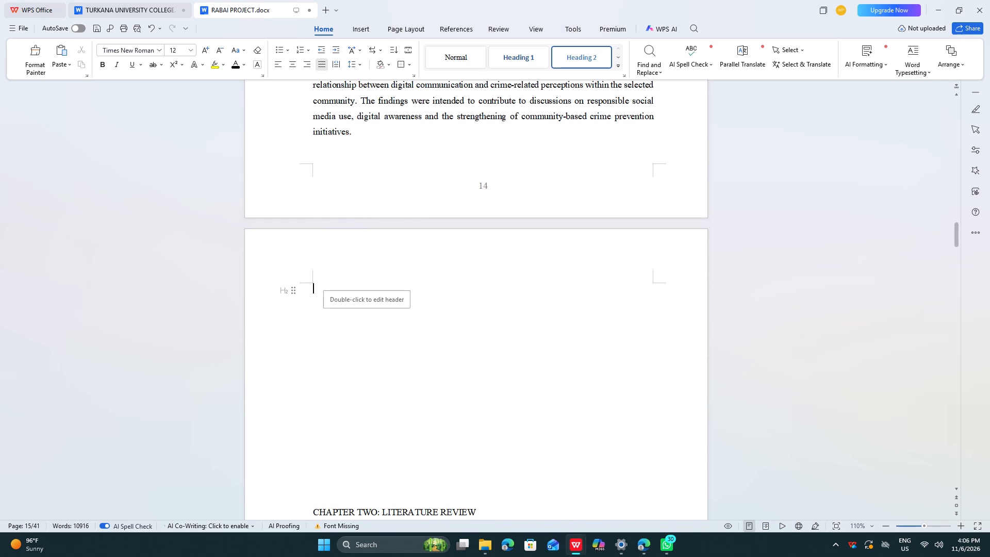
right_click(322, 282)
right_click(327, 272)
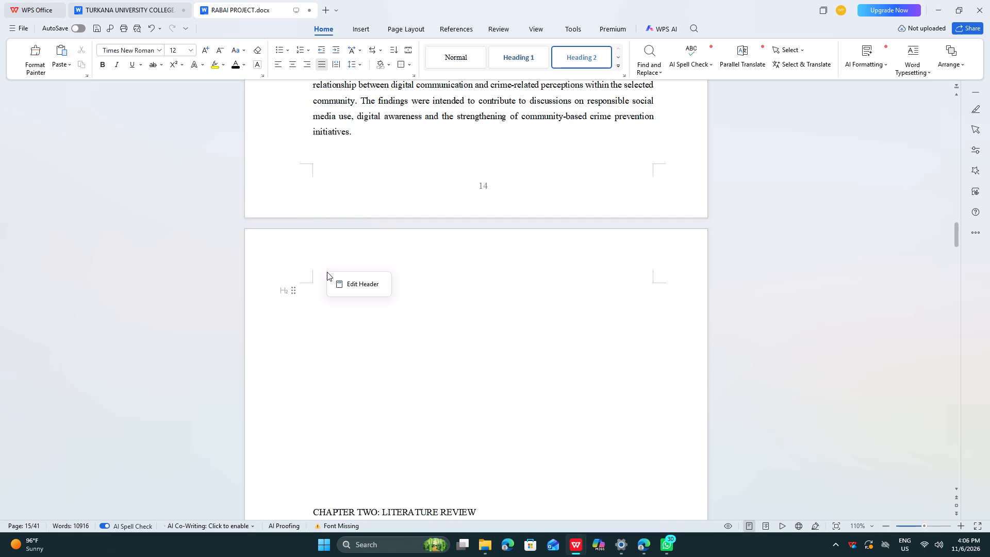
click(316, 293)
right_click(317, 297)
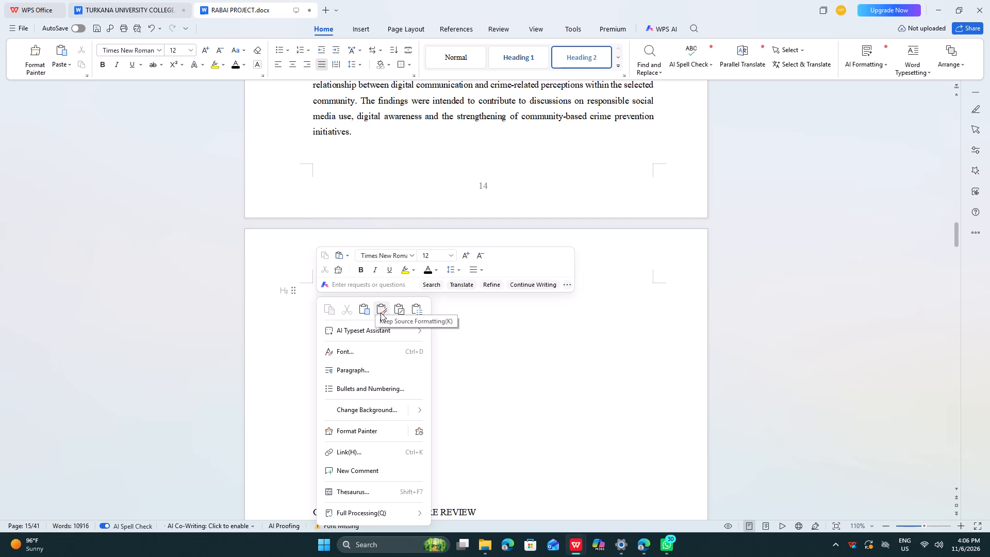
click(453, 54)
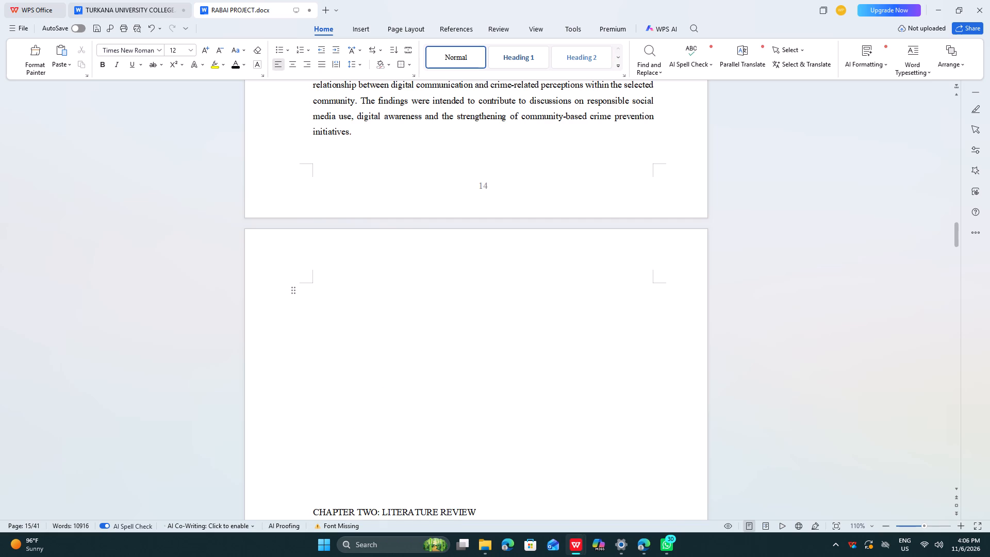
right_click(319, 295)
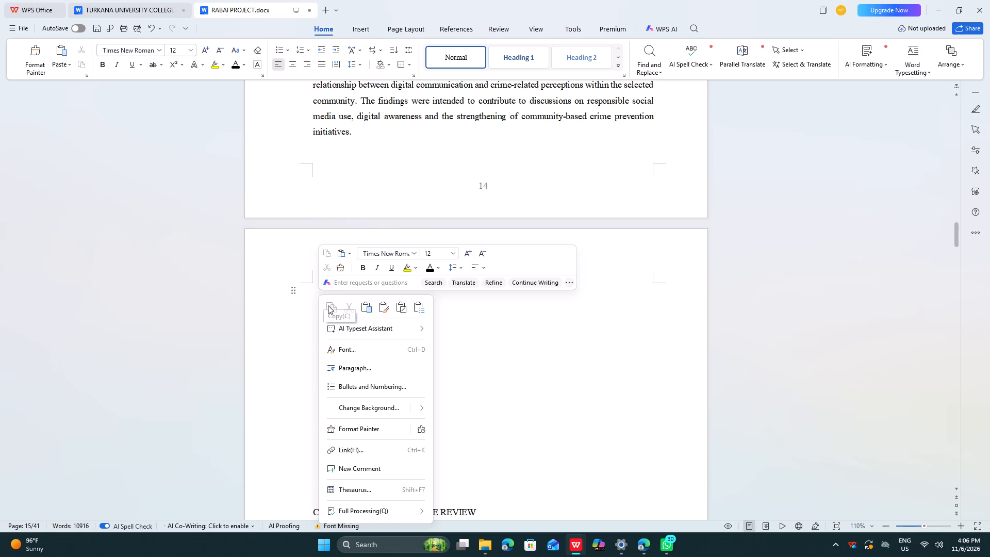
click(385, 308)
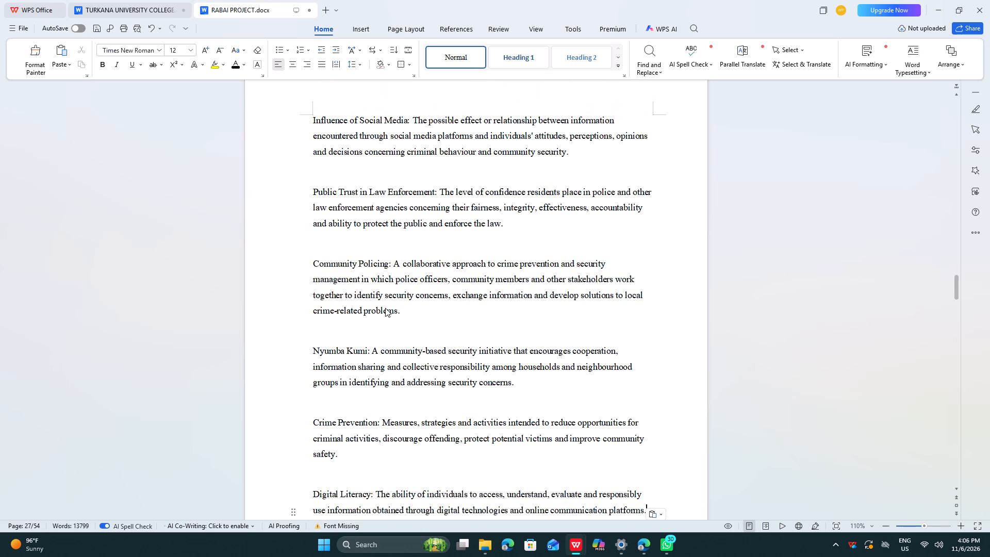
Review the pasted sections backwards from the definitions of key terms to the beneficiary subsections on pages 19 and 20.
scroll(386, 307, up, 15)
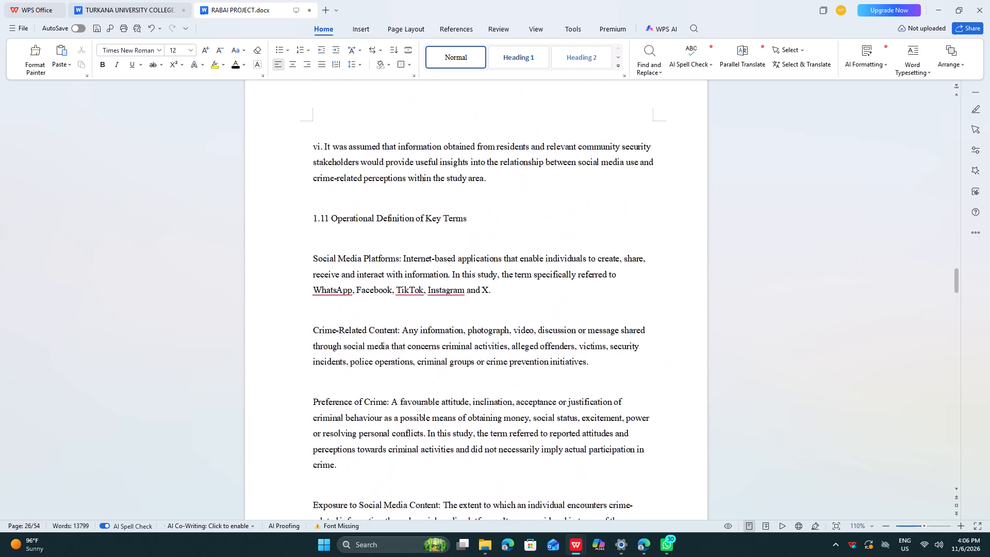
scroll(386, 307, up, 19)
scroll(386, 307, up, 13)
scroll(386, 307, down, 6)
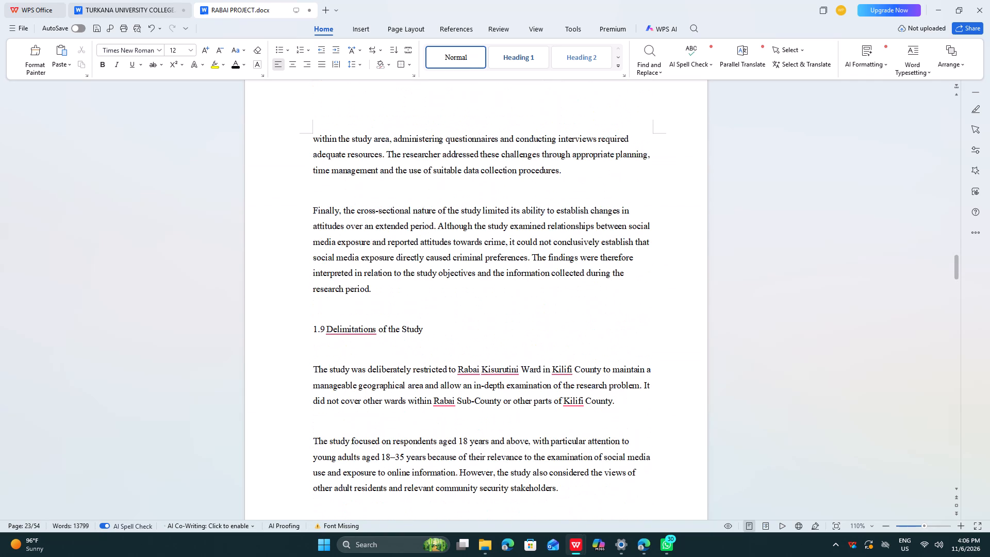
scroll(386, 307, down, 1)
scroll(386, 307, up, 19)
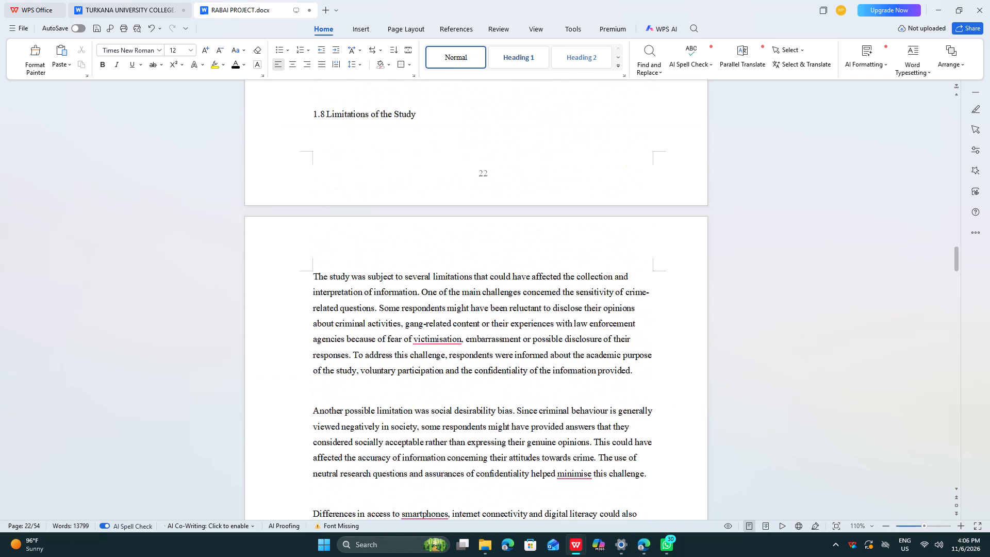
scroll(386, 307, up, 15)
scroll(385, 303, up, 10)
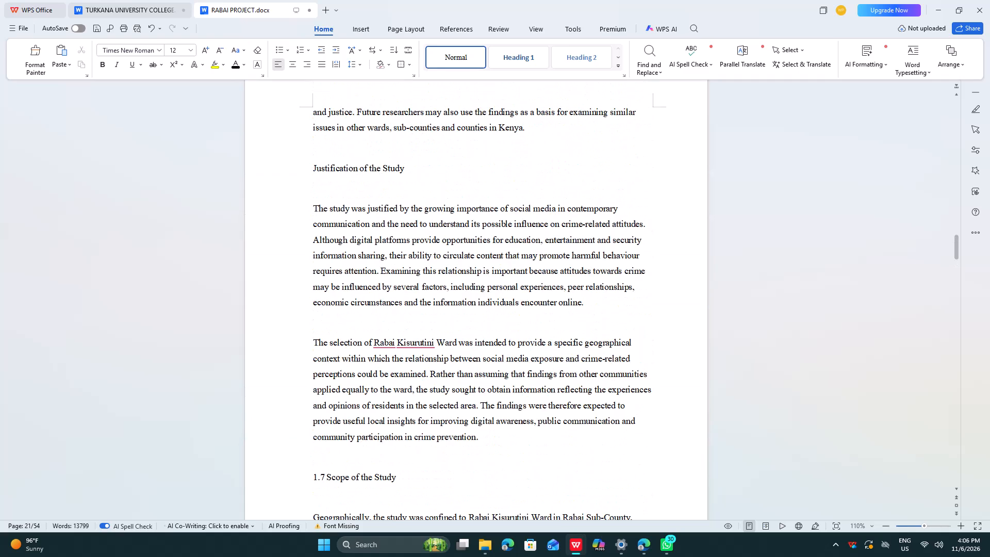
scroll(385, 303, up, 13)
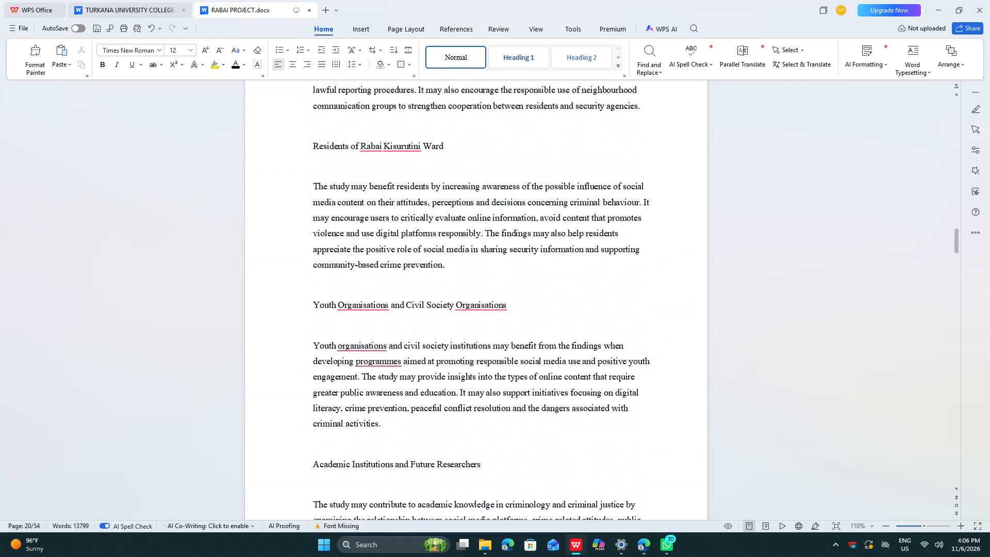
scroll(385, 303, up, 2)
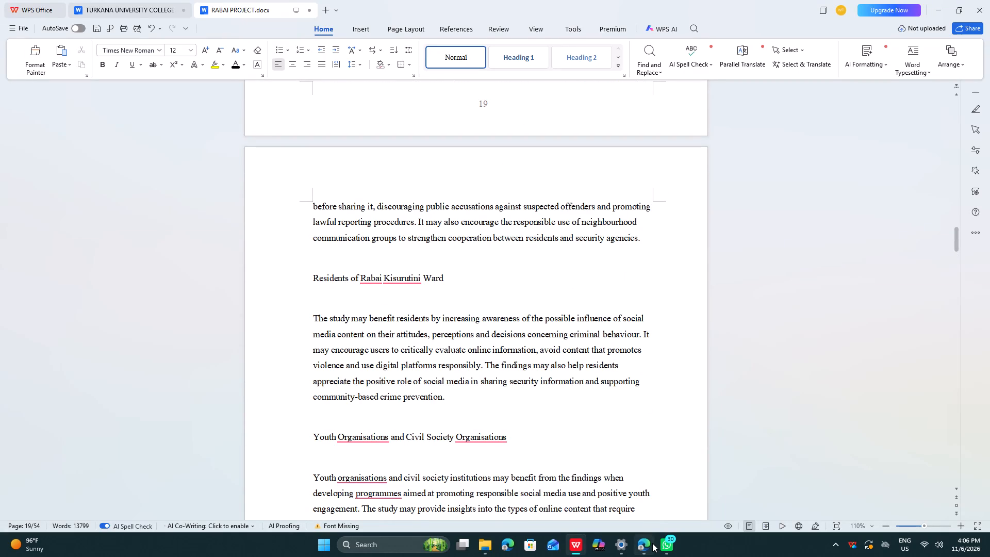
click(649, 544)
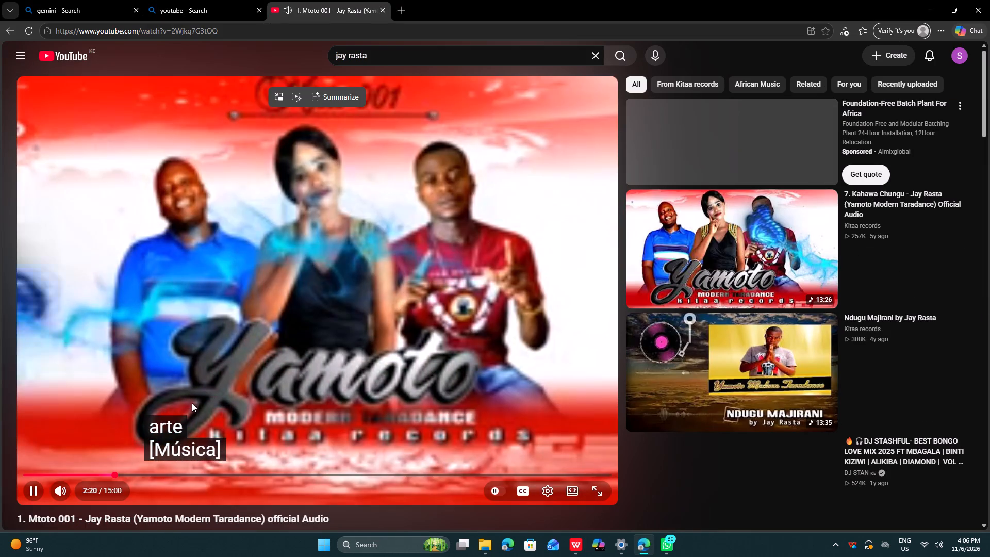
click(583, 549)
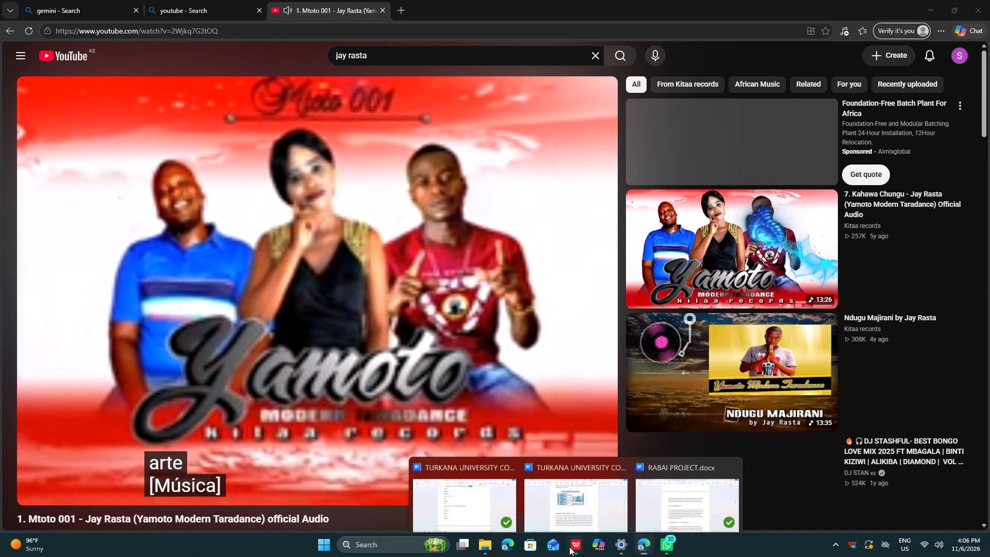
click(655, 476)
Remove the blank line below the heading 1.2 Statement of the Problem on page 15.
scroll(426, 364, up, 10)
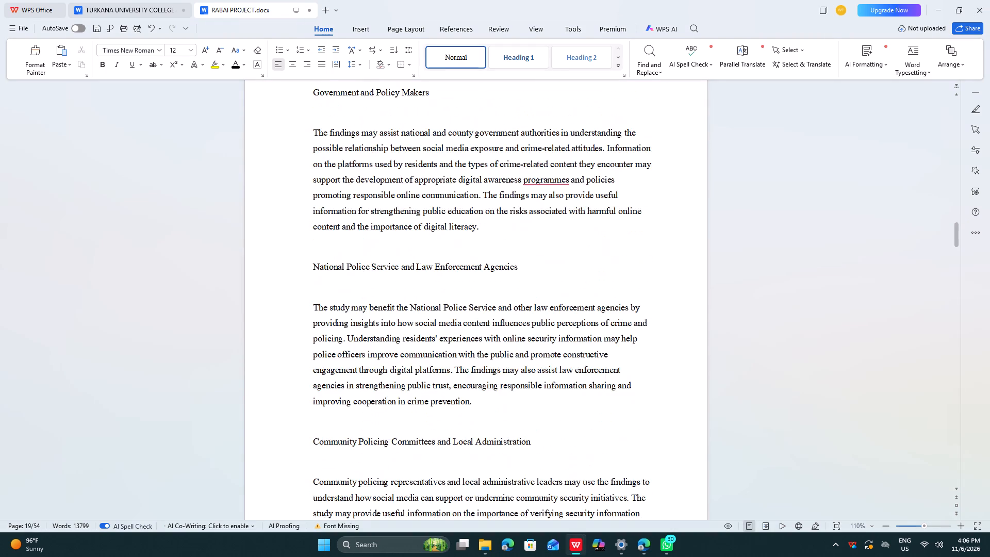
scroll(426, 364, up, 20)
scroll(426, 364, up, 9)
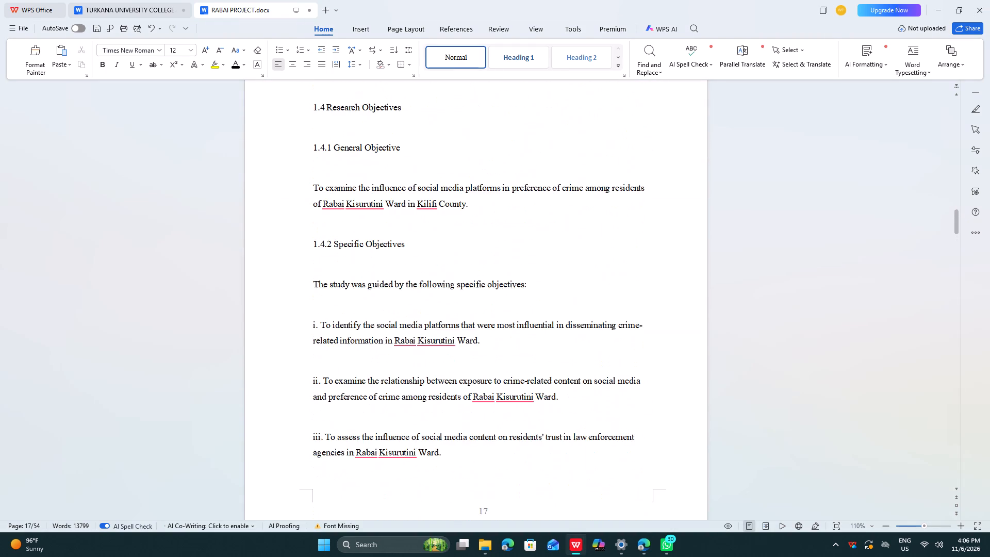
scroll(426, 364, up, 20)
scroll(426, 364, up, 13)
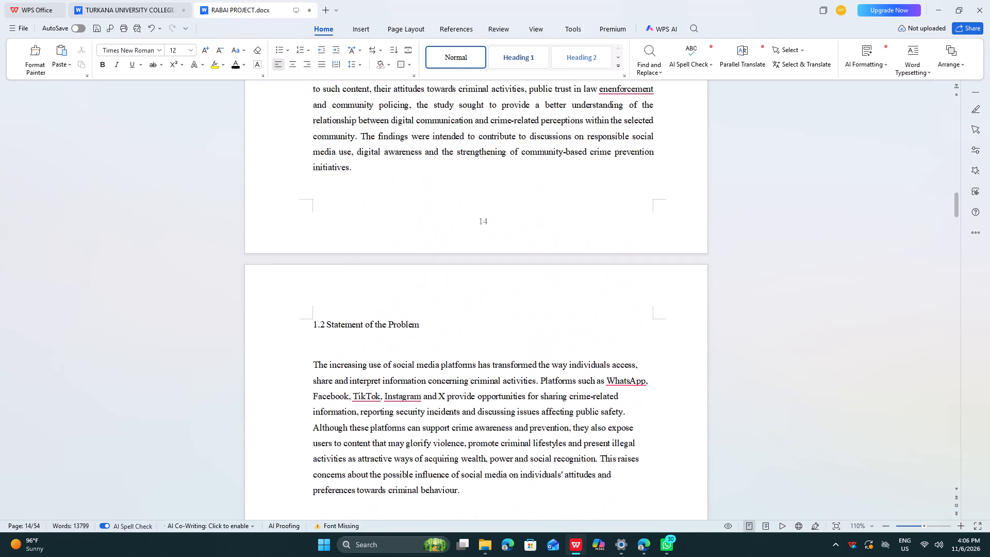
click(337, 349)
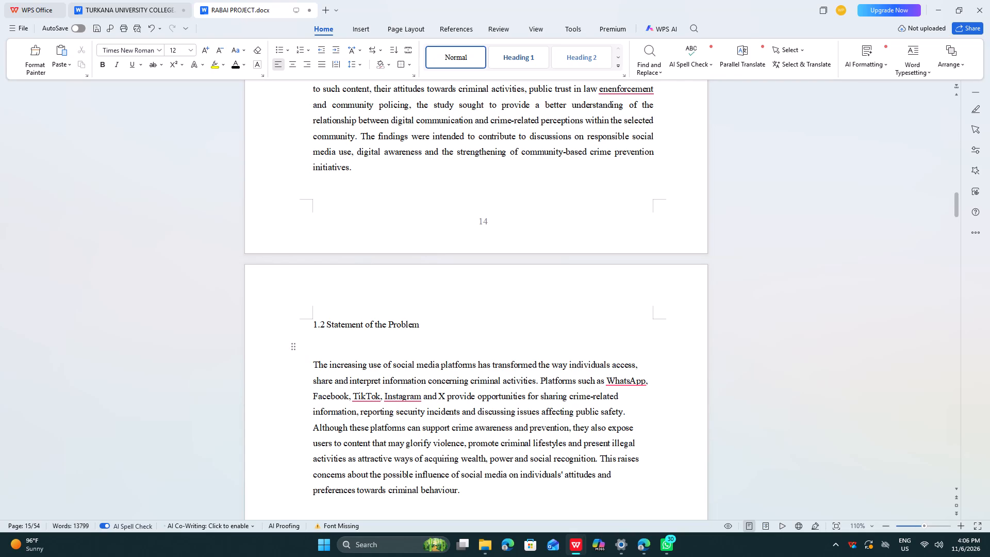
key(BackSpace)
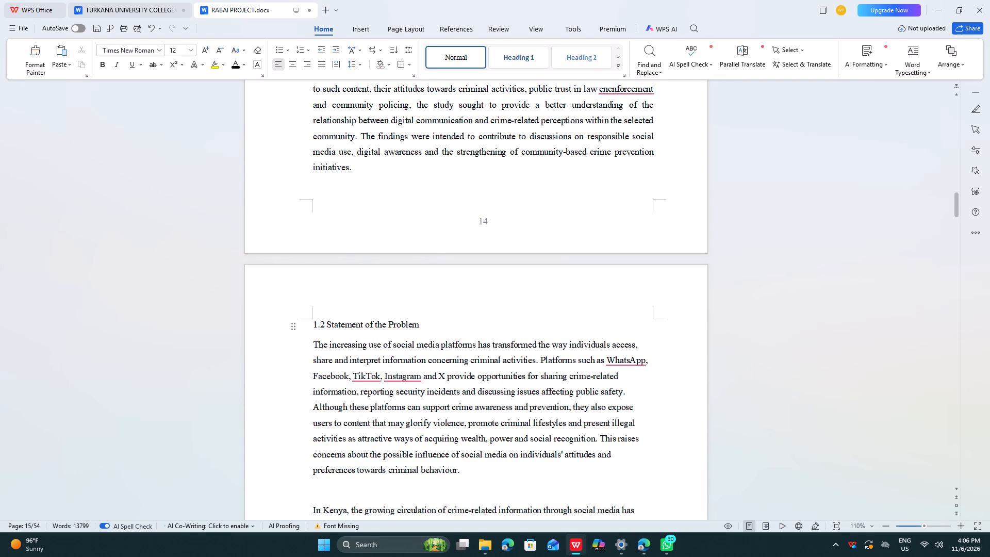
Make the heading 1.2 Statement of the Problem bold.
click(305, 324)
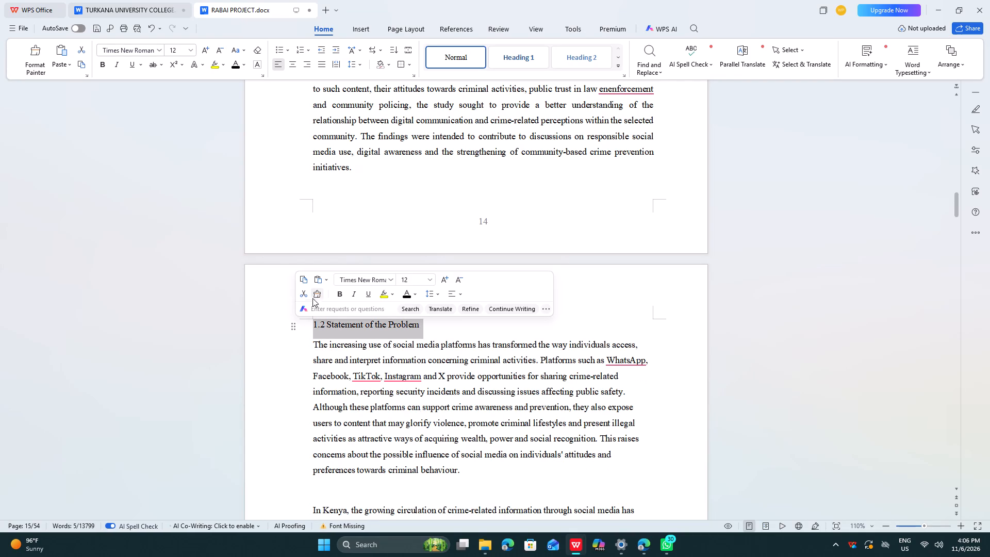
click(340, 295)
click(451, 223)
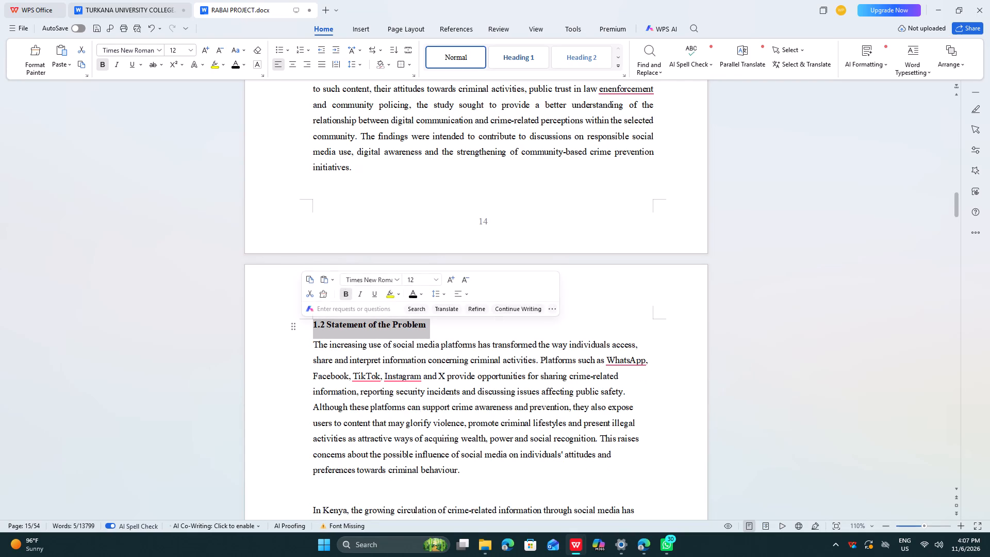
click(490, 337)
Review the Statement of the Problem paragraphs on pages 15 and 16, up to the heading 1.3 Purpose of the Study.
scroll(345, 334, down, 2)
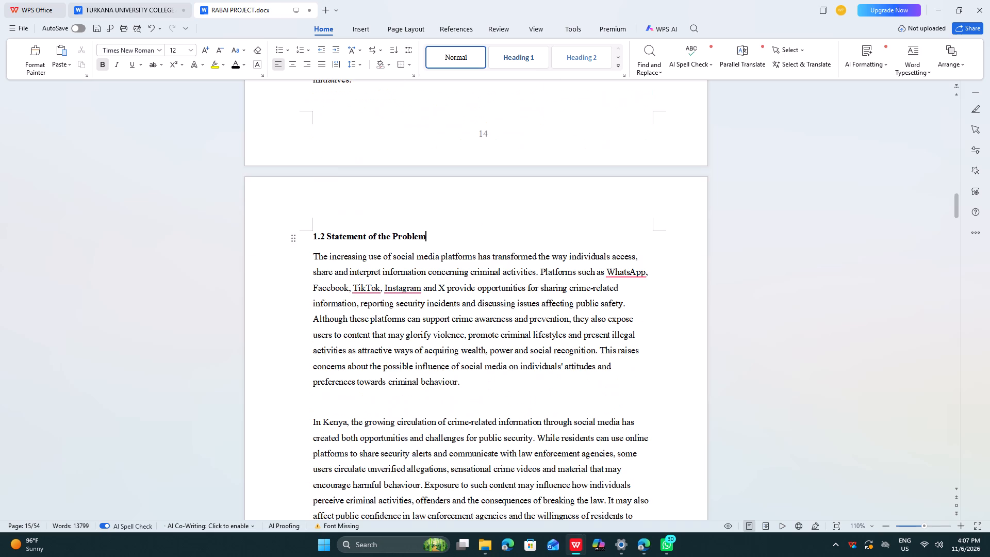
scroll(332, 318, down, 3)
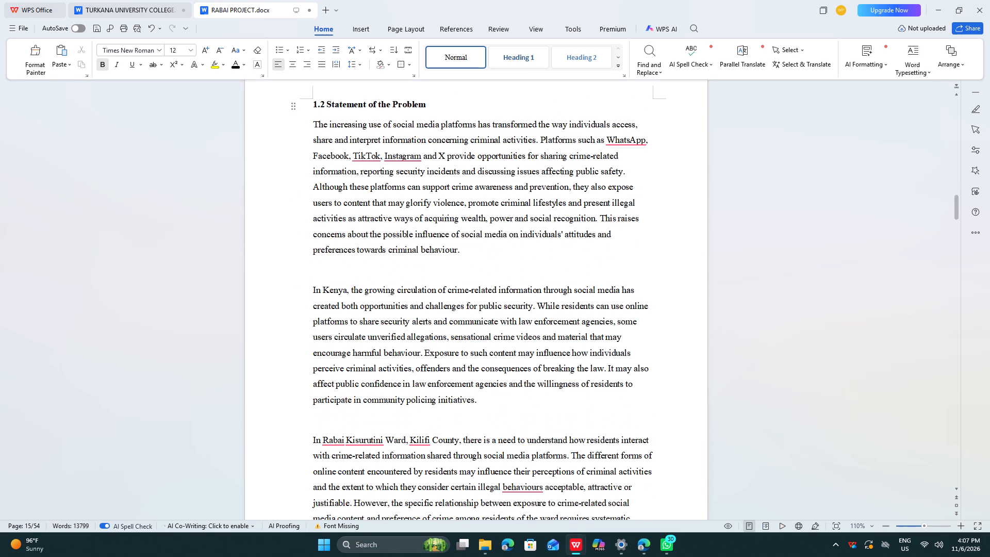
scroll(332, 316, down, 18)
scroll(332, 316, up, 2)
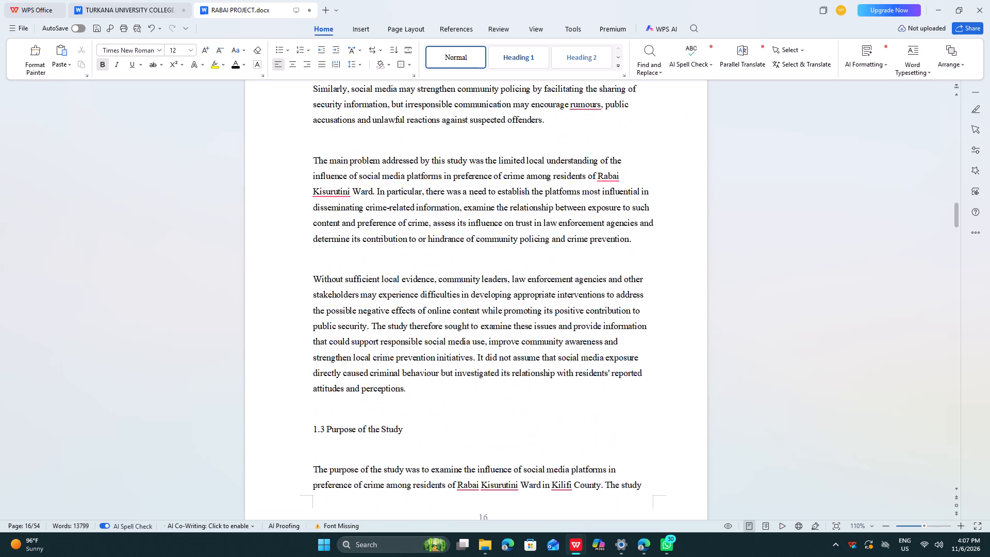
scroll(332, 316, up, 15)
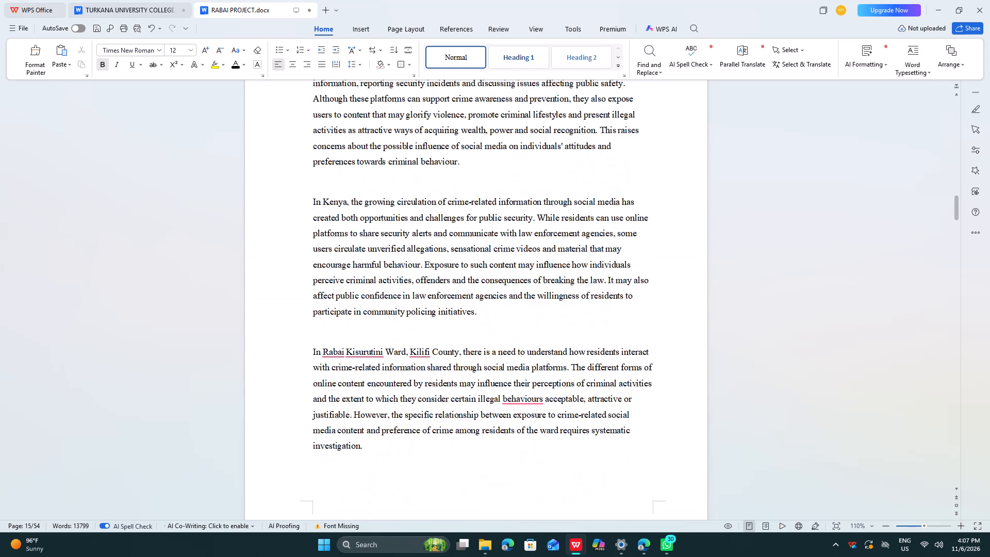
Make the heading 1.3 Purpose of the Study on page 16 bold.
scroll(332, 316, down, 17)
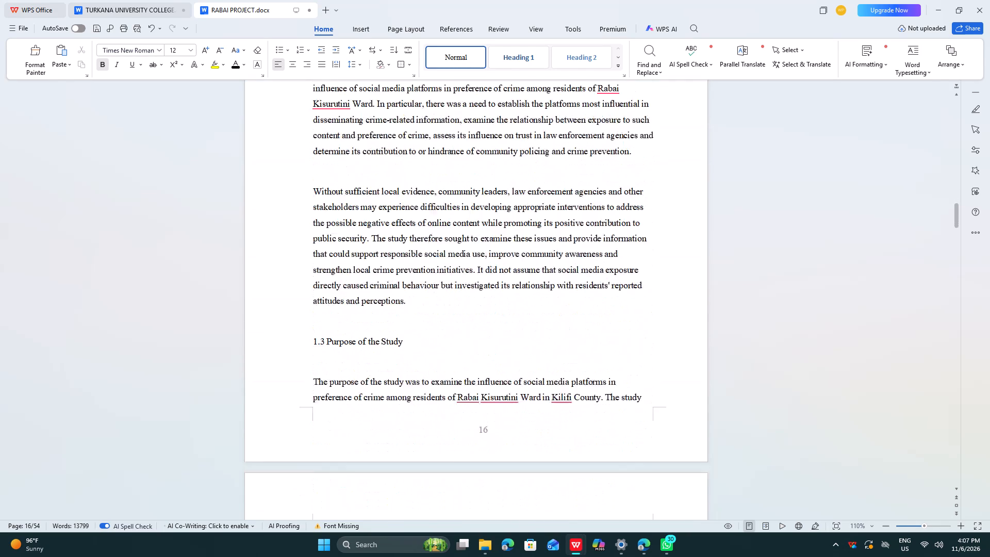
scroll(332, 316, down, 2)
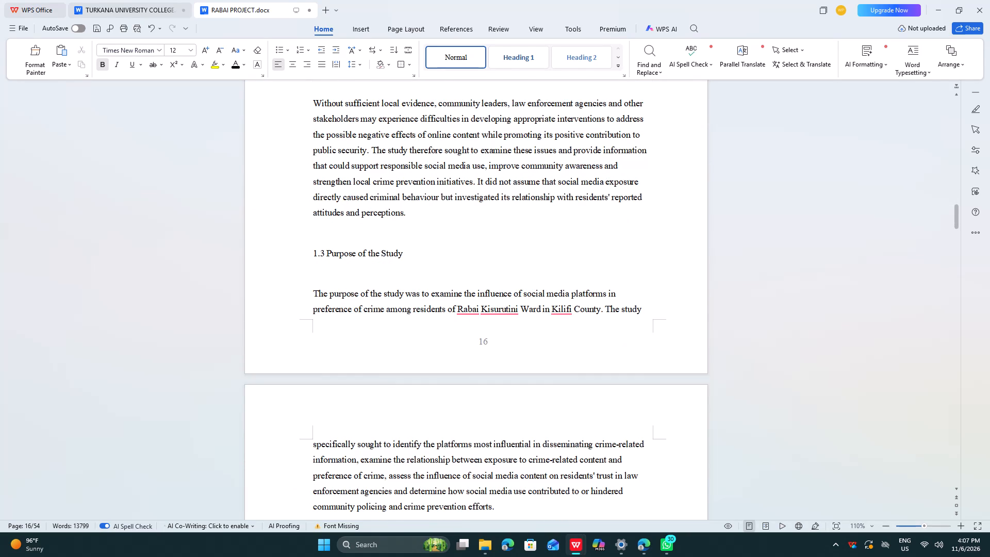
drag(313, 254, 397, 260)
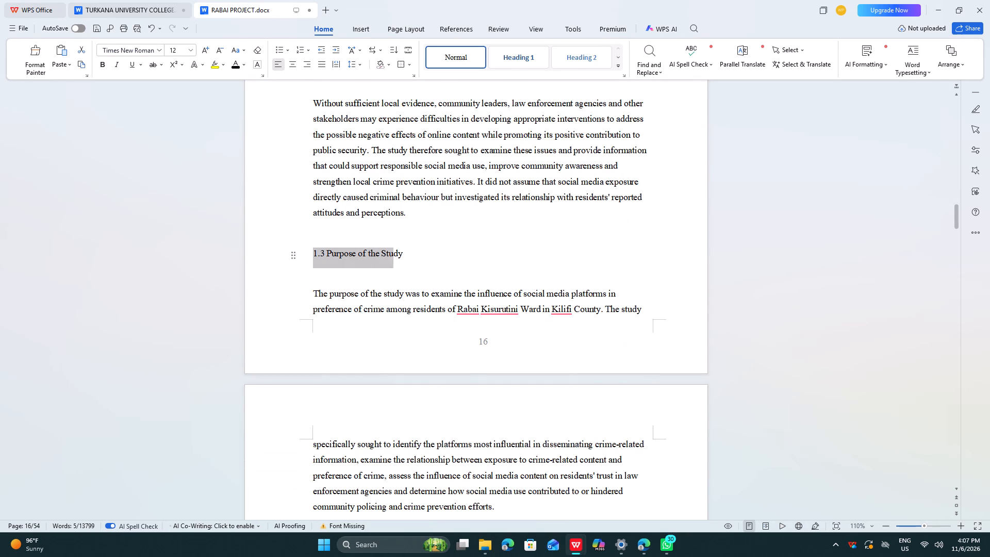
drag(397, 260, 402, 260)
click(325, 225)
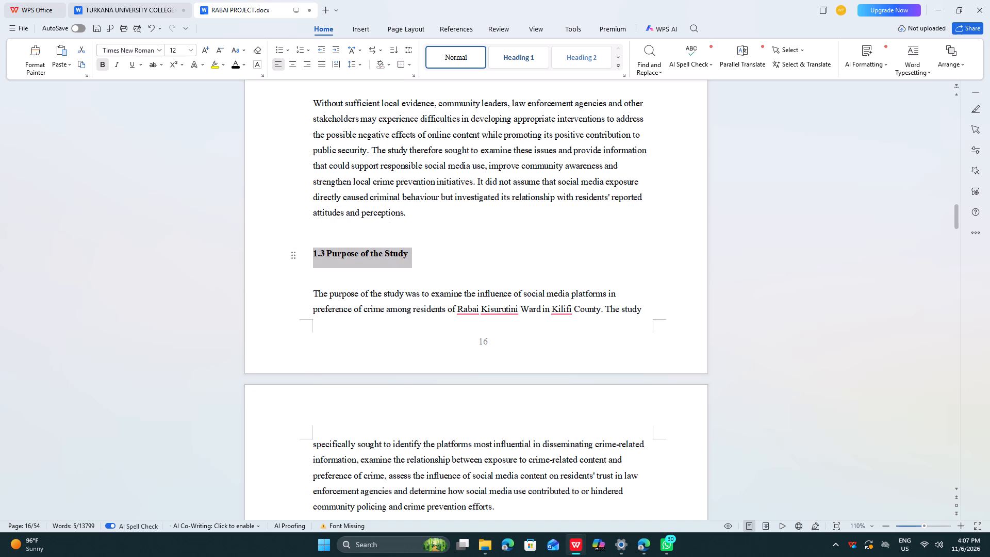
Delete the closing text of the 1.3 Purpose of the Study paragraph, from "community policing and crime prevention efforts" back through "specifically sought to identify".
scroll(356, 414, down, 4)
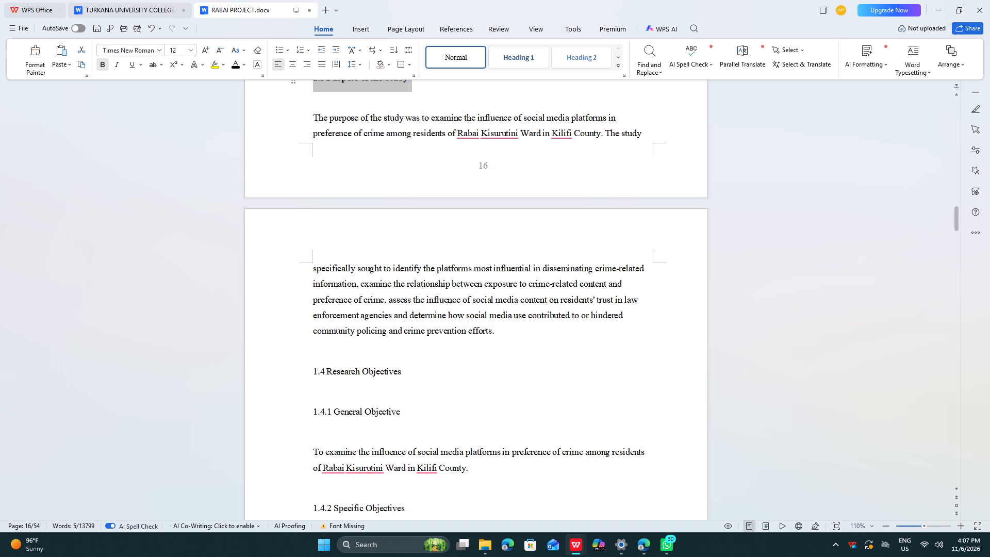
click(497, 333)
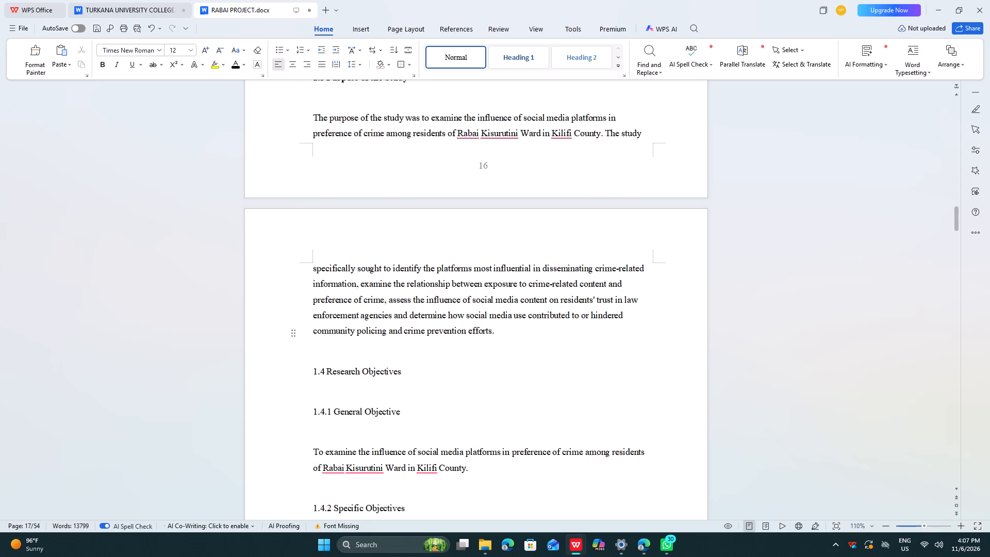
key(BackSpace)
key(BackSpace)
key(BackSpace)
key(BackSpace)
key(BackSpace)
key(BackSpace)
key(BackSpace)
key(BackSpace)
key(BackSpace)
key(BackSpace)
key(BackSpace)
key(BackSpace)
key(BackSpace)
key(BackSpace)
key(BackSpace)
key(BackSpace)
key(BackSpace)
key(BackSpace)
key(BackSpace)
key(BackSpace)
key(BackSpace)
key(BackSpace)
key(BackSpace)
key(BackSpace)
key(BackSpace)
key(BackSpace)
key(BackSpace)
key(BackSpace)
key(BackSpace)
key(BackSpace)
key(BackSpace)
key(BackSpace)
key(BackSpace)
key(BackSpace)
key(BackSpace)
key(BackSpace)
key(BackSpace)
key(BackSpace)
key(BackSpace)
key(BackSpace)
key(BackSpace)
key(BackSpace)
key(BackSpace)
key(BackSpace)
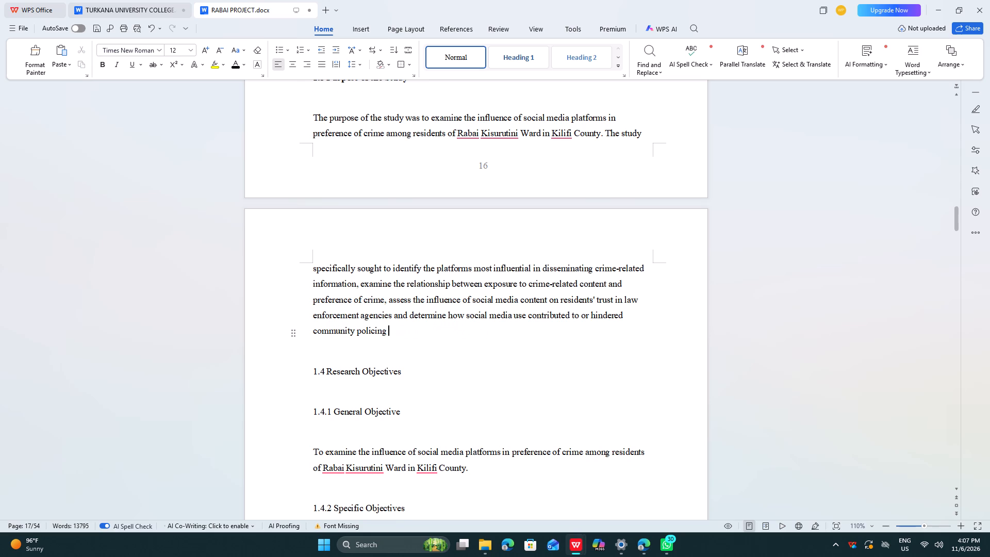
key(BackSpace)
key(BackSpace)
key(BackSpace)
key(BackSpace)
key(BackSpace)
key(BackSpace)
key(BackSpace)
key(BackSpace)
key(BackSpace)
key(BackSpace)
key(BackSpace)
key(BackSpace)
key(BackSpace)
key(BackSpace)
key(BackSpace)
key(BackSpace)
key(BackSpace)
key(BackSpace)
key(BackSpace)
key(BackSpace)
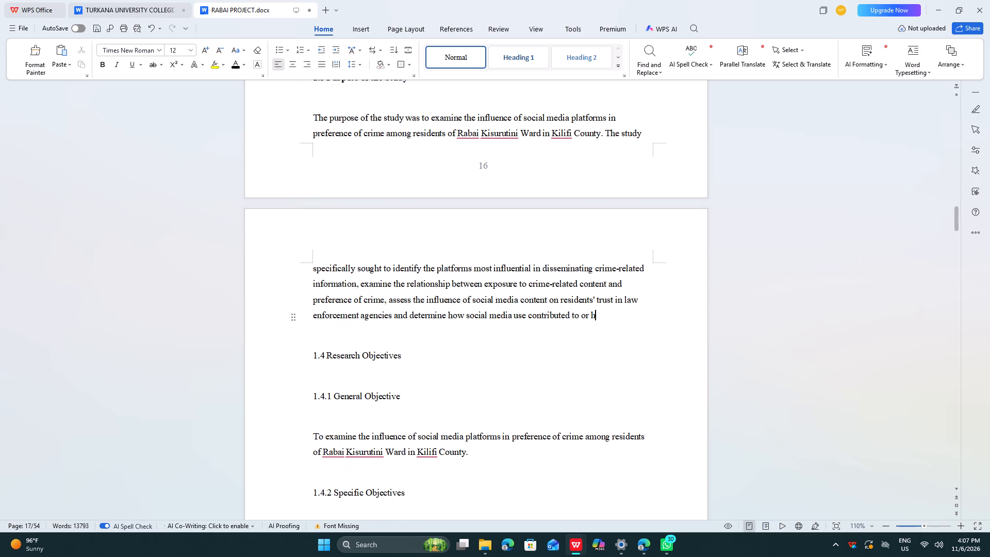
key(BackSpace)
key(BackSpace)
key(BackSpace)
key(BackSpace)
key(BackSpace)
key(BackSpace)
key(BackSpace)
key(BackSpace)
key(BackSpace)
key(BackSpace)
key(BackSpace)
key(BackSpace)
key(BackSpace)
key(BackSpace)
key(BackSpace)
key(BackSpace)
key(BackSpace)
key(BackSpace)
key(BackSpace)
key(BackSpace)
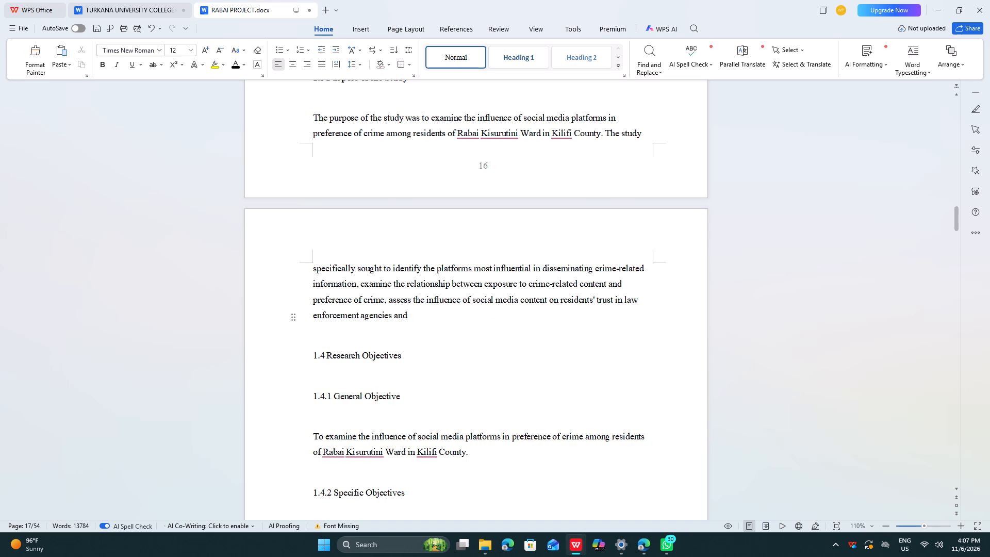
key(BackSpace)
key(BackSpace)
key(BackSpace)
key(BackSpace)
key(BackSpace)
key(BackSpace)
key(BackSpace)
key(BackSpace)
key(BackSpace)
key(BackSpace)
key(BackSpace)
key(BackSpace)
key(BackSpace)
key(BackSpace)
key(BackSpace)
key(BackSpace)
key(BackSpace)
key(BackSpace)
key(BackSpace)
key(BackSpace)
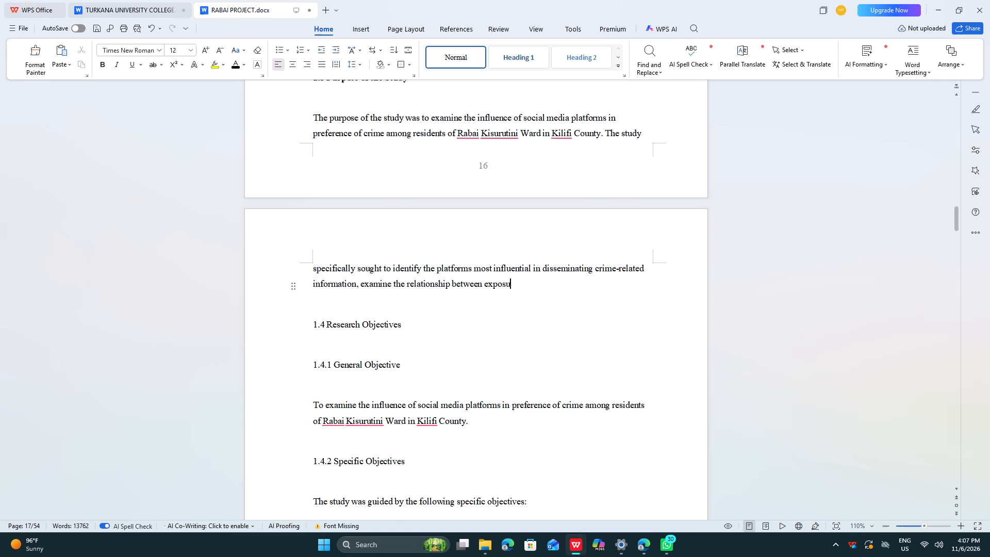
key(BackSpace)
key(BackSpace)
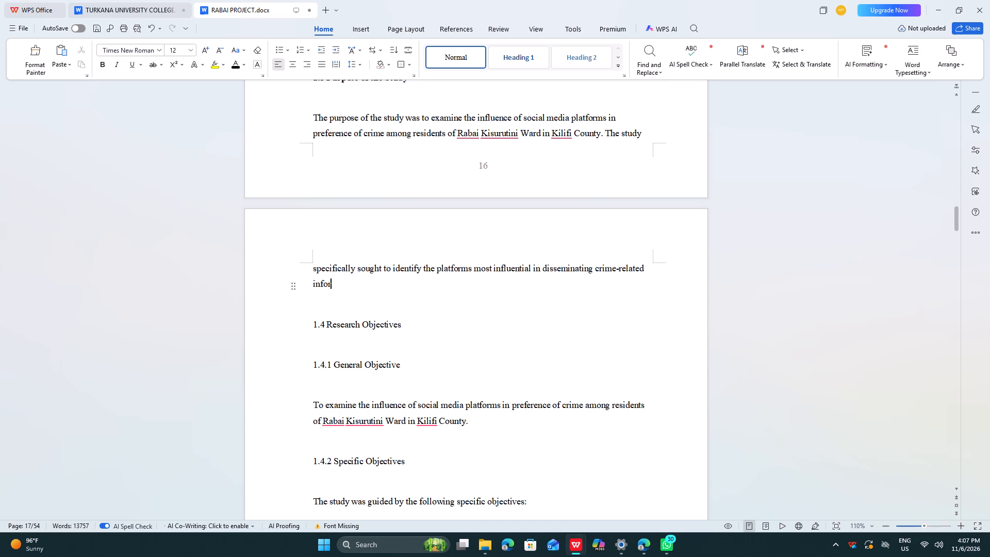
key(BackSpace)
key(BackSpace)
key(BackSpace)
key(BackSpace)
key(BackSpace)
key(BackSpace)
key(BackSpace)
key(BackSpace)
key(BackSpace)
key(BackSpace)
key(BackSpace)
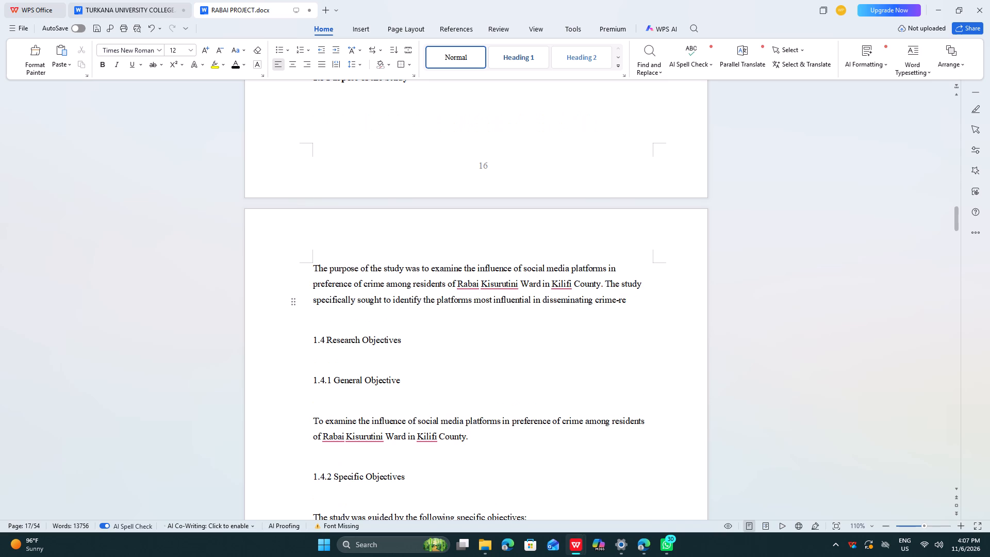
key(BackSpace)
key(BackSpace)
key(BackSpace)
key(BackSpace)
key(BackSpace)
key(BackSpace)
key(BackSpace)
key(BackSpace)
key(BackSpace)
key(BackSpace)
key(BackSpace)
key(BackSpace)
key(BackSpace)
key(BackSpace)
key(BackSpace)
key(BackSpace)
key(BackSpace)
key(BackSpace)
key(BackSpace)
key(BackSpace)
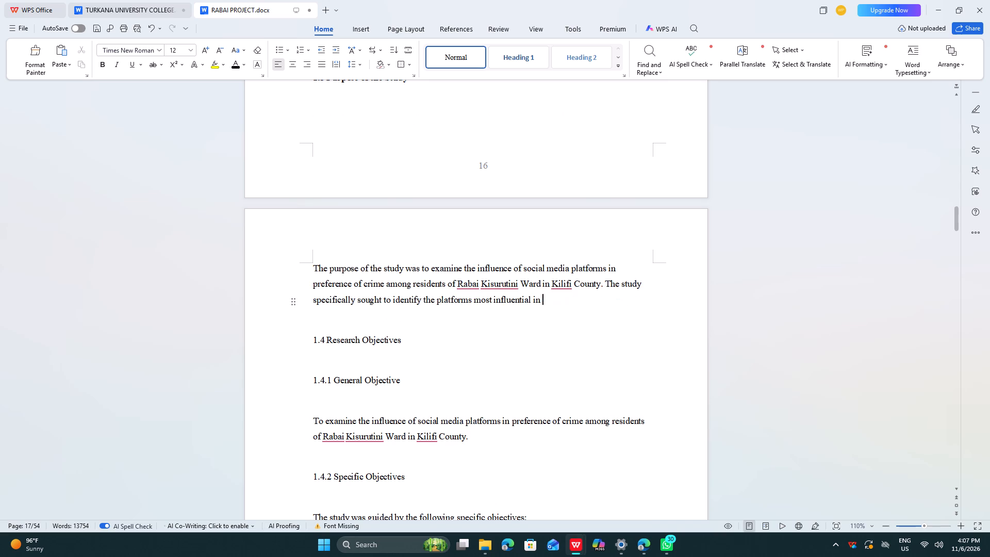
key(BackSpace)
key(BackSpace)
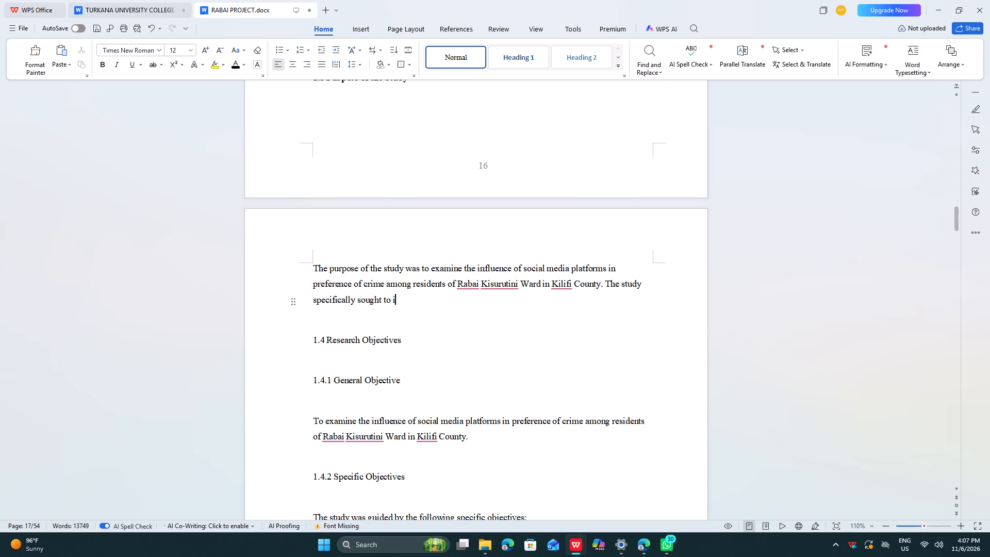
key(BackSpace)
key(BackSpace)
key(BackSpace)
key(BackSpace)
key(BackSpace)
key(BackSpace)
key(BackSpace)
key(BackSpace)
key(BackSpace)
key(BackSpace)
key(BackSpace)
key(BackSpace)
key(BackSpace)
key(BackSpace)
key(BackSpace)
key(BackSpace)
key(BackSpace)
key(BackSpace)
Delete the leftover sentence fragment "The study specif" so the 1.3 Purpose of the Study paragraph ends at "Kilifi County.".
key(BackSpace)
key(BackSpace)
key(BackSpace)
key(BackSpace)
key(BackSpace)
key(BackSpace)
key(BackSpace)
key(BackSpace)
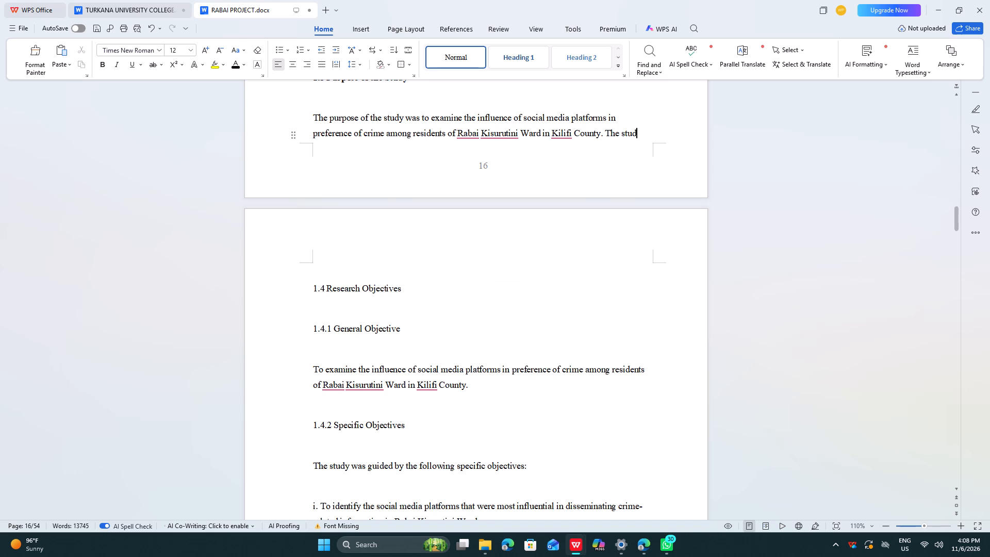
key(BackSpace)
key(BackSpace)
key(BackSpace)
key(BackSpace)
key(BackSpace)
key(BackSpace)
key(BackSpace)
key(BackSpace)
Remove the blank line between the heading 1.3 Purpose of the Study and its paragraph.
scroll(359, 273, down, 1)
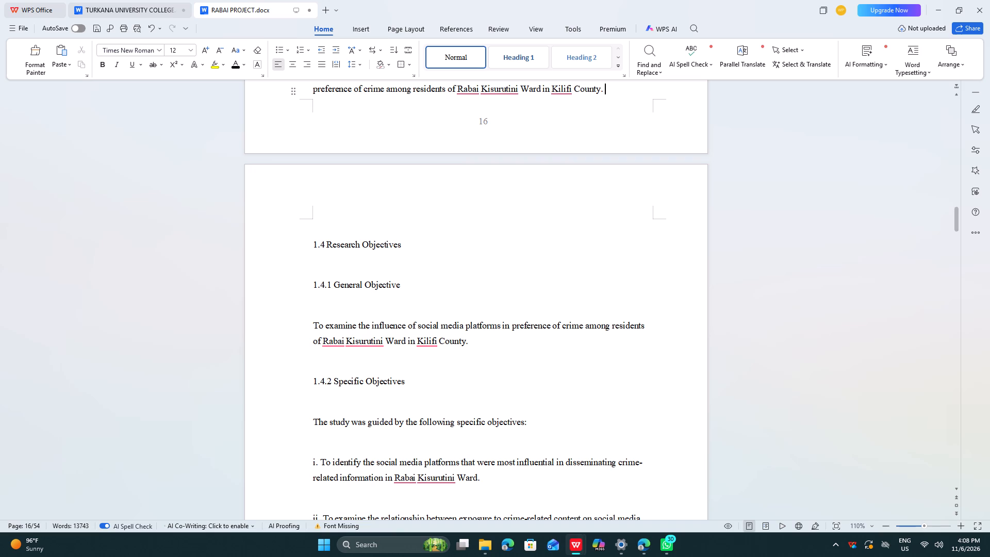
scroll(387, 263, down, 4)
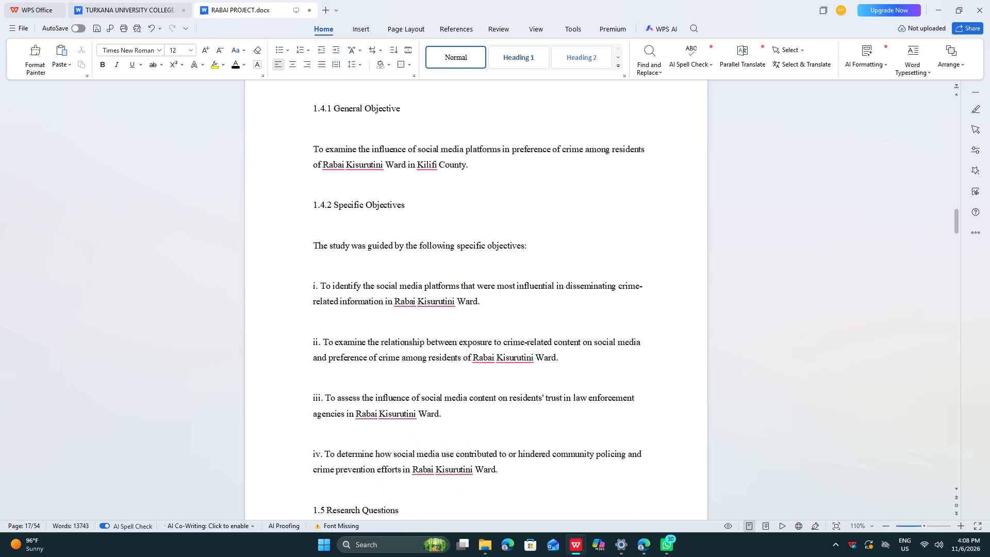
scroll(373, 210, up, 1)
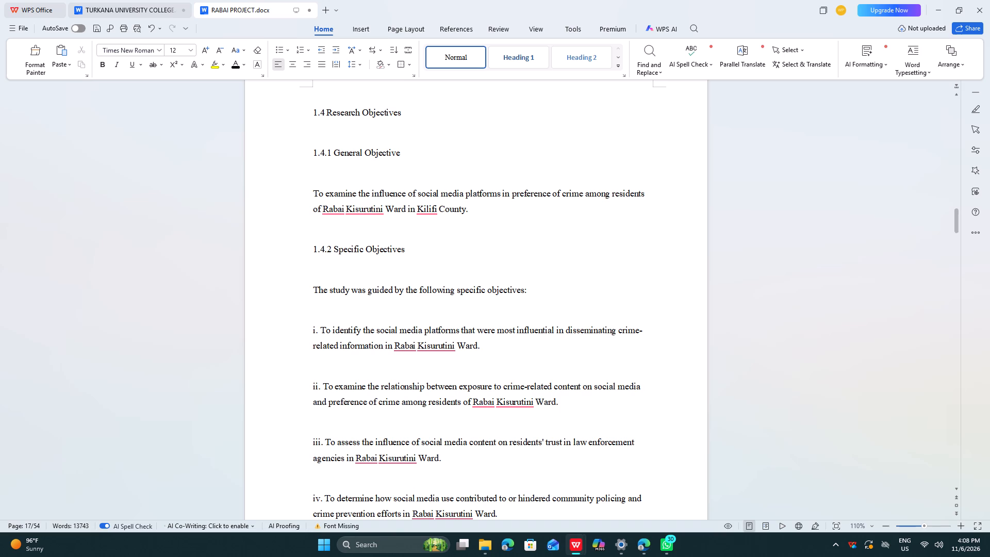
scroll(366, 220, up, 6)
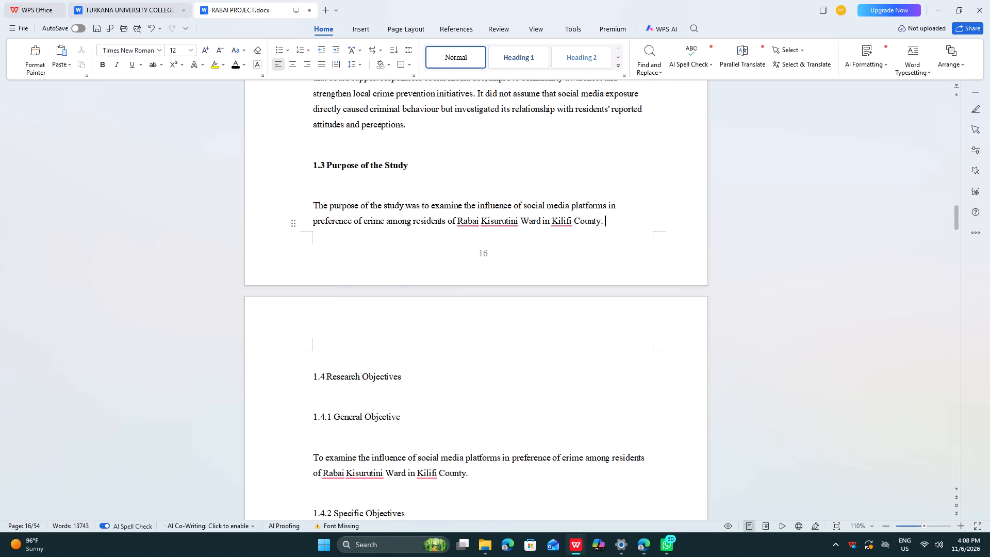
click(346, 188)
key(BackSpace)
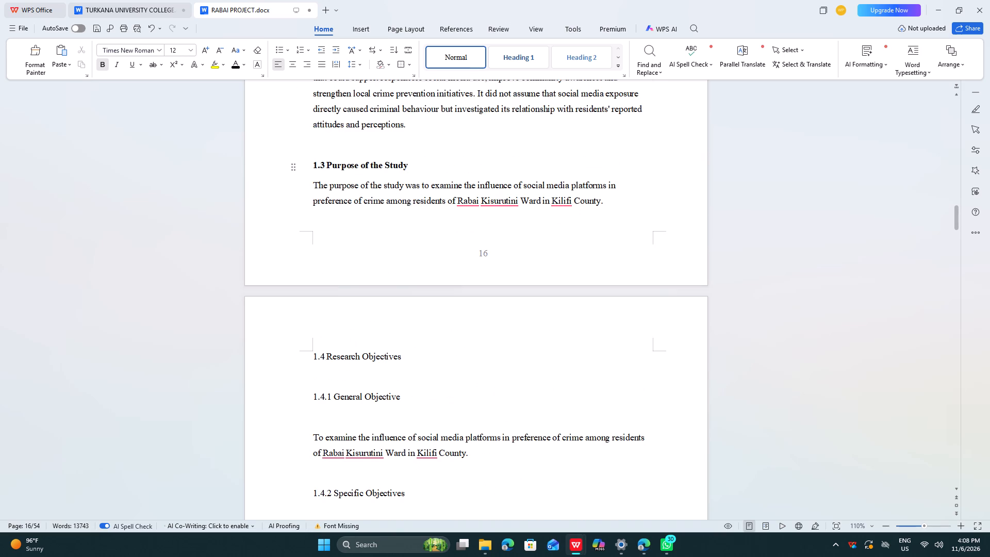
Remove the blank line beneath the heading 1.4.2 Specific Objectives.
scroll(383, 365, down, 3)
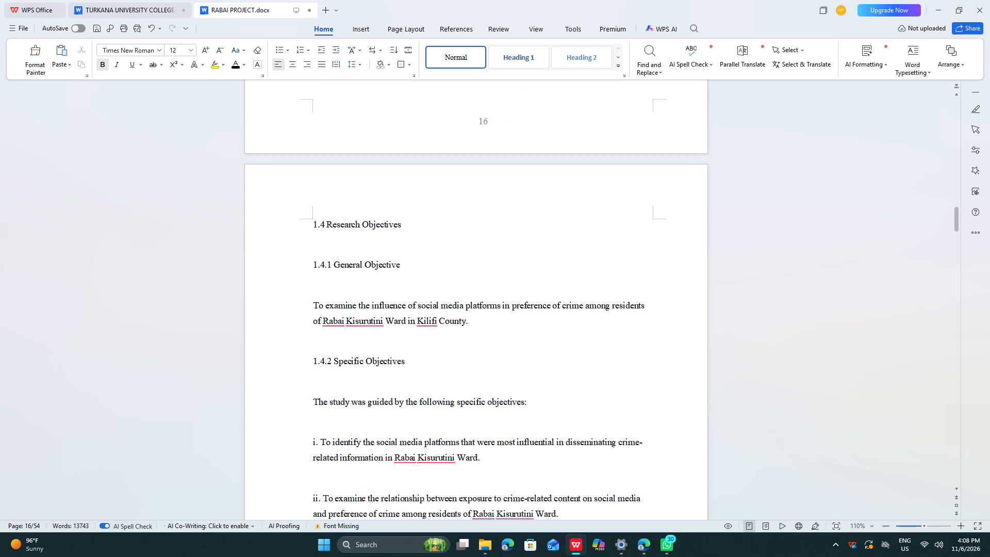
scroll(339, 328, down, 2)
click(335, 294)
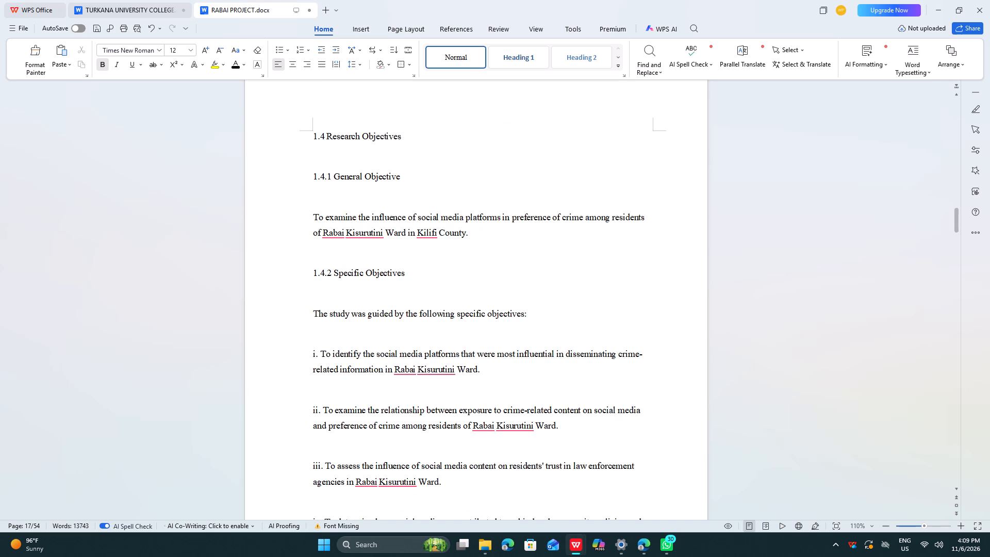
key(BackSpace)
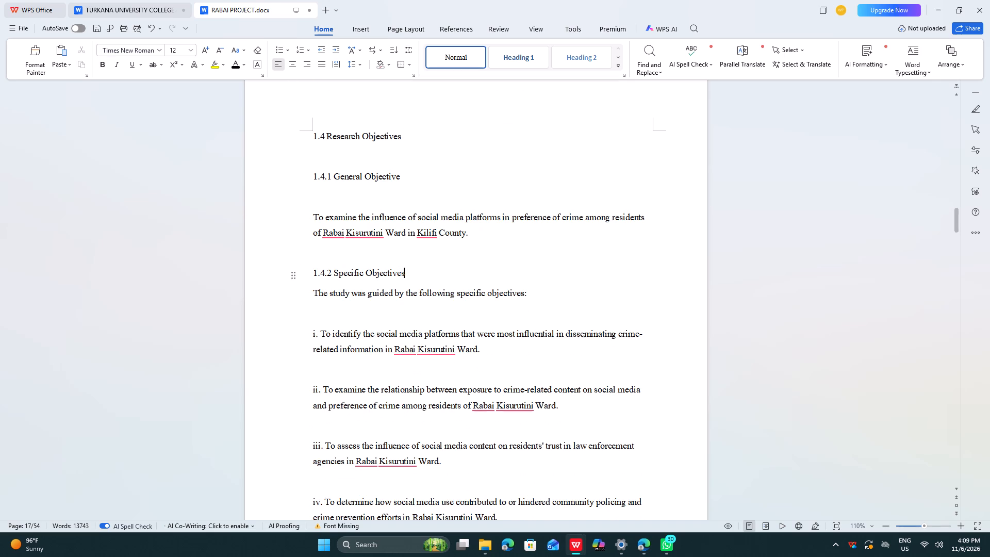
Make the heading 1.4.2 Specific Objectives bold.
drag(312, 273, 434, 283)
click(322, 241)
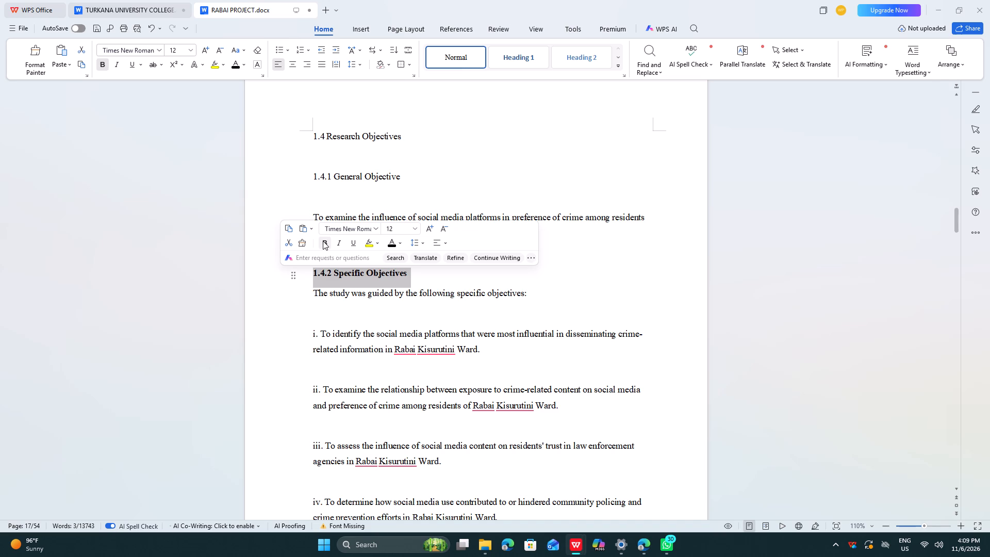
click(560, 273)
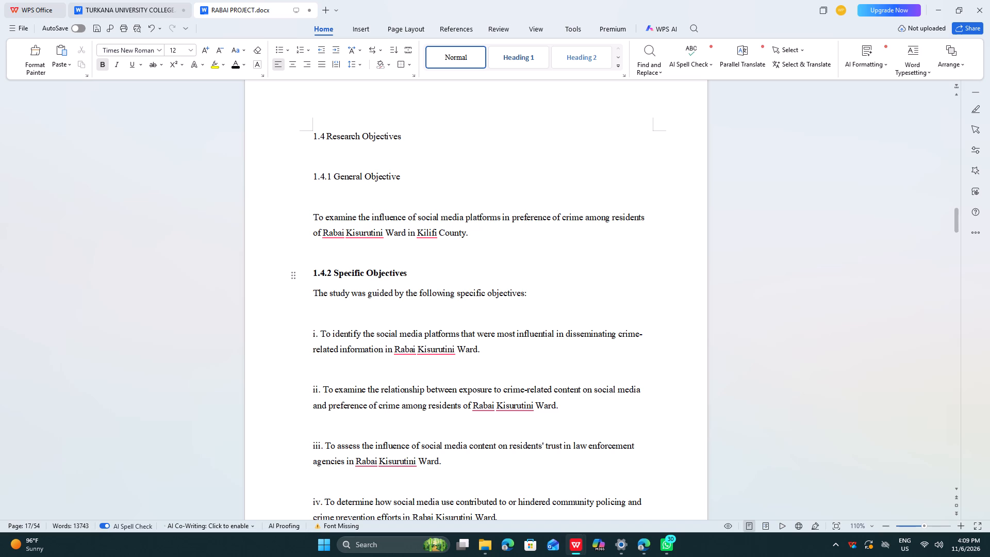
Renumber the Specific Objectives heading as 1.4, keeping a space before the title.
click(331, 273)
key(BackSpace)
key(BackSpace)
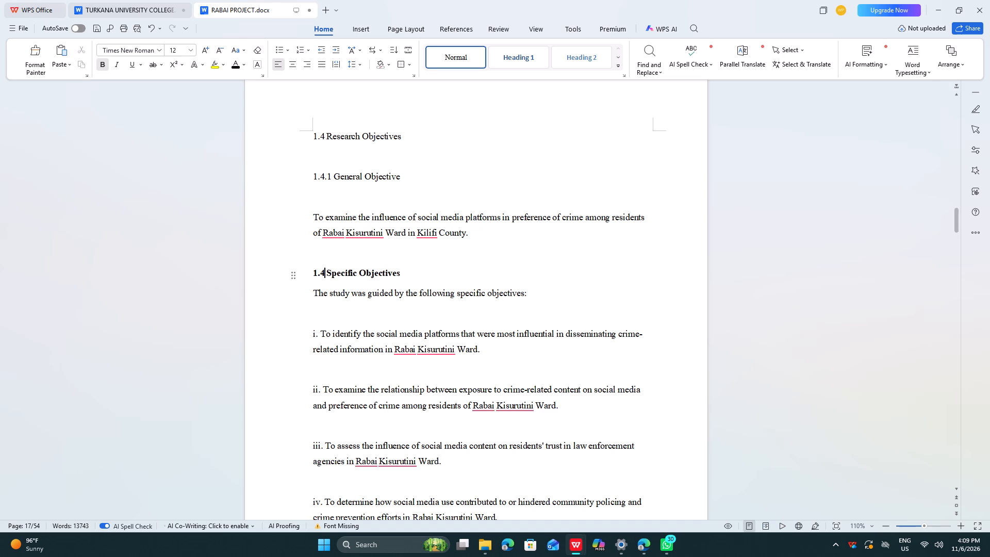
key(space)
Delete the 1.4 Research Objectives heading, the 1.4.1 General Objective heading with its paragraph, and the blank lines left above Specific Objectives.
scroll(339, 181, up, 2)
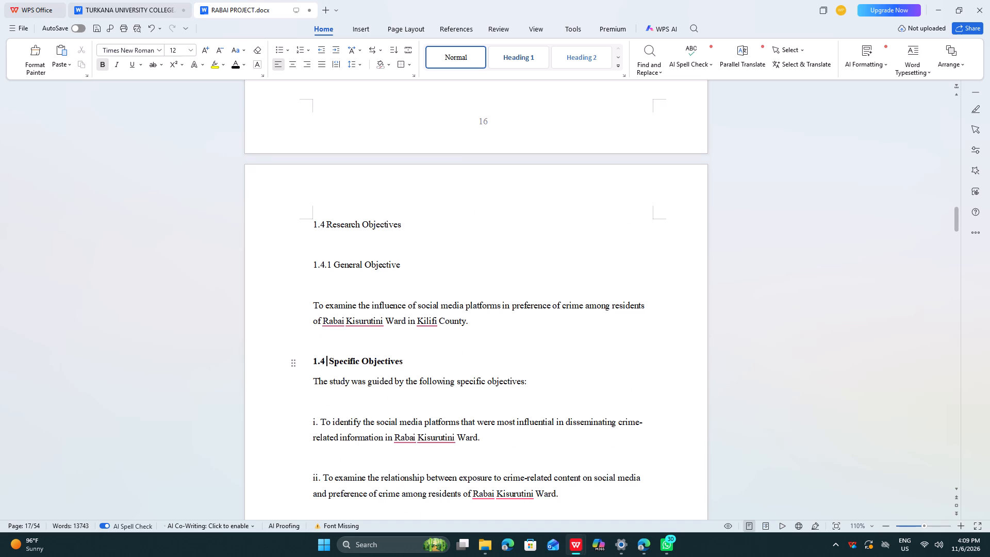
drag(349, 226, 421, 299)
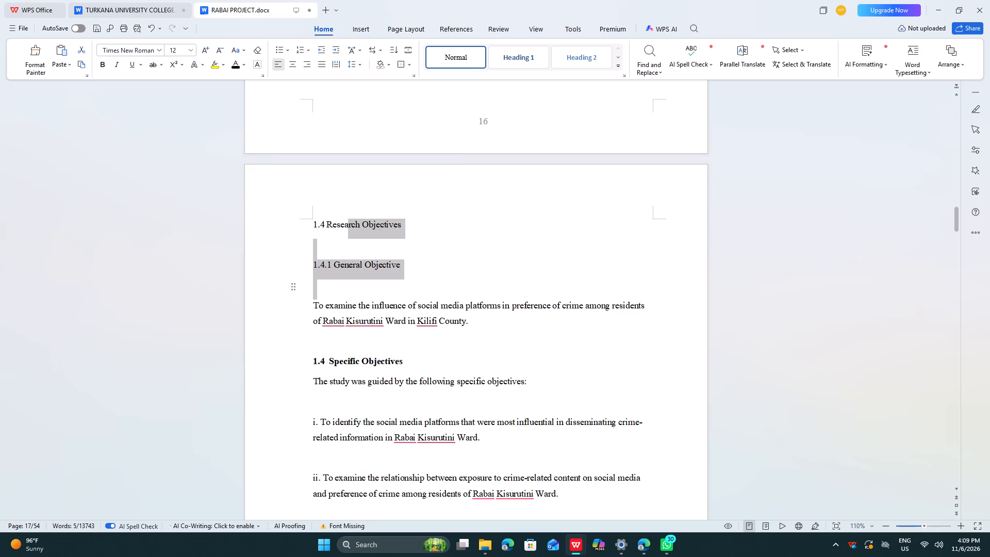
drag(421, 299, 471, 320)
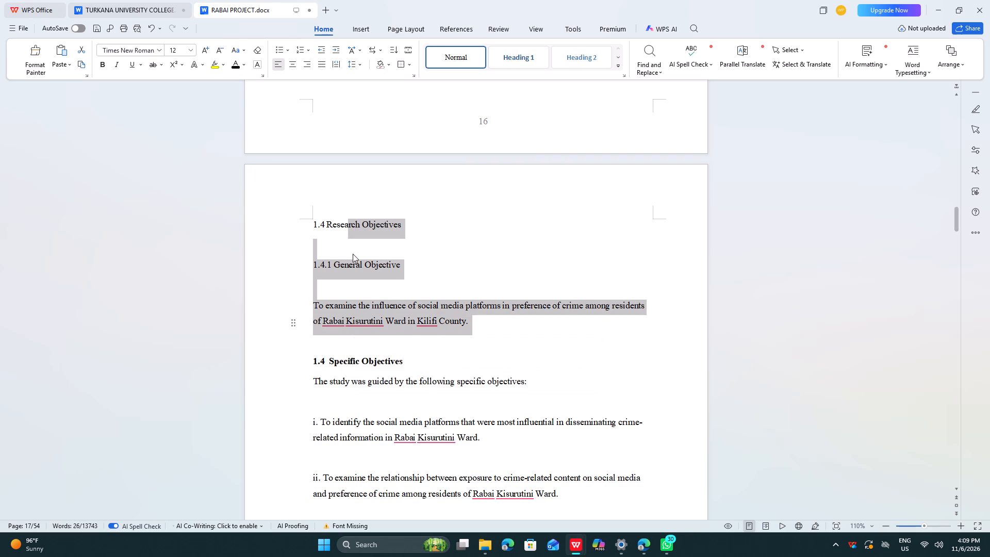
key(BackSpace)
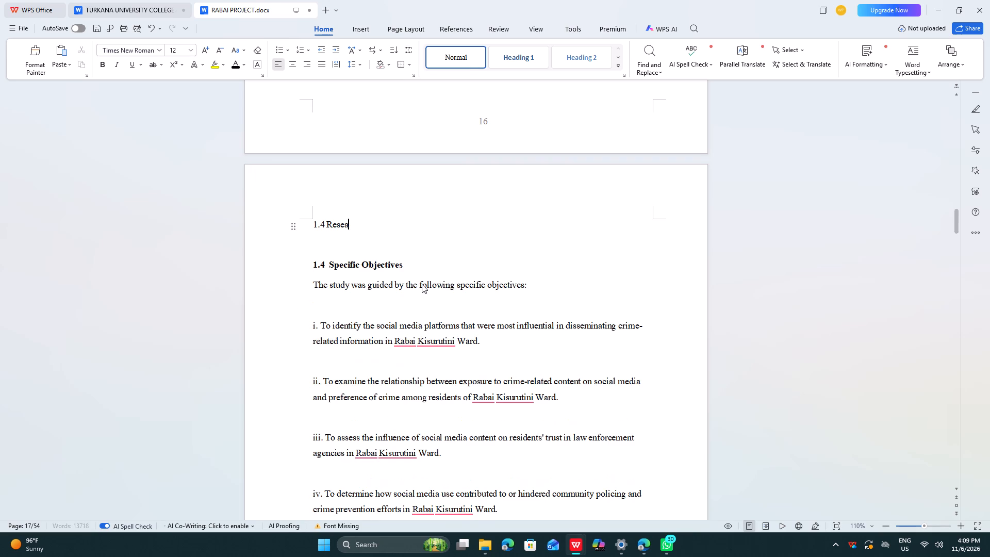
key(BackSpace)
key(BackSpace)
key(BackSpace)
key(BackSpace)
key(BackSpace)
key(BackSpace)
key(BackSpace)
key(BackSpace)
key(BackSpace)
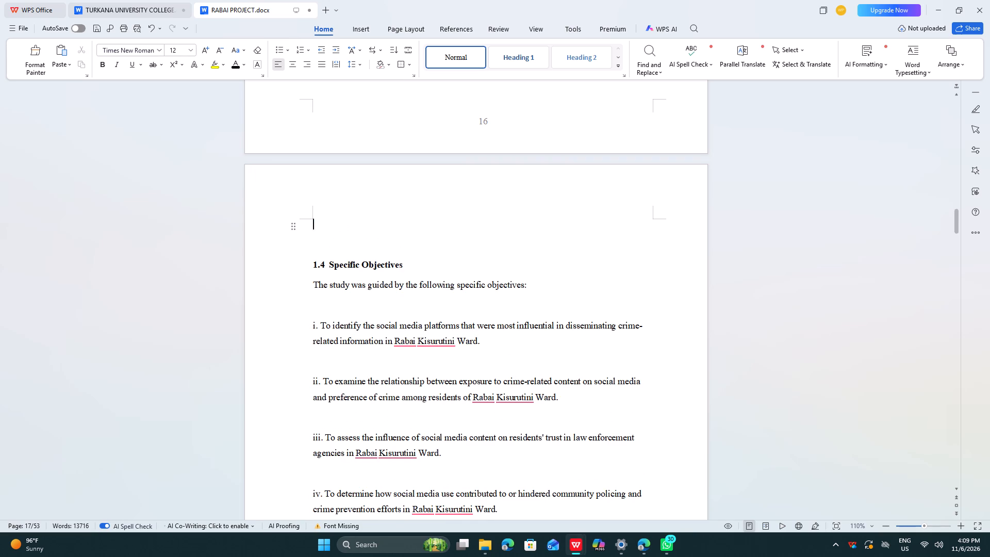
key(BackSpace)
scroll(366, 230, up, 1)
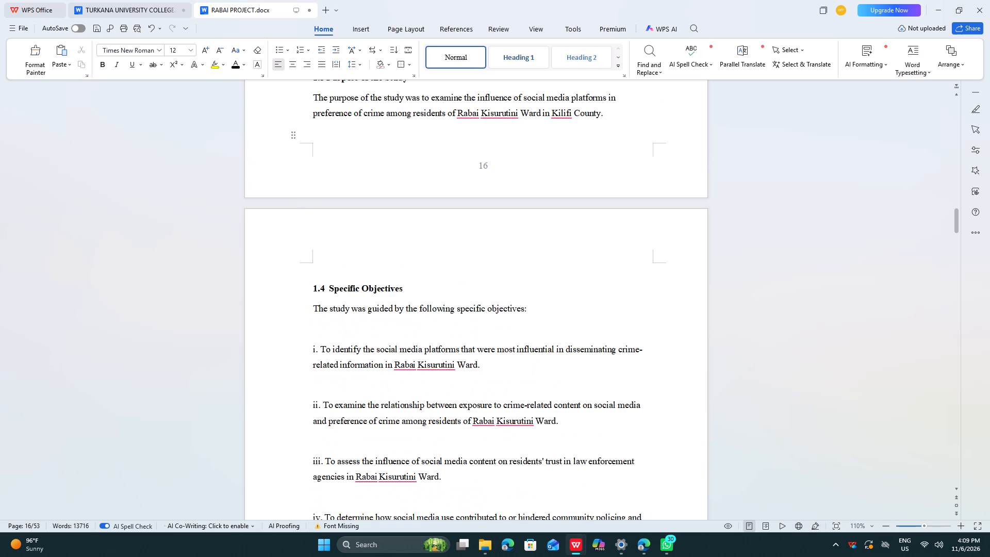
key(BackSpace)
Remove the blank lines between the Specific Objectives introductory sentence and objectives i, ii, iii and iv.
scroll(366, 230, up, 1)
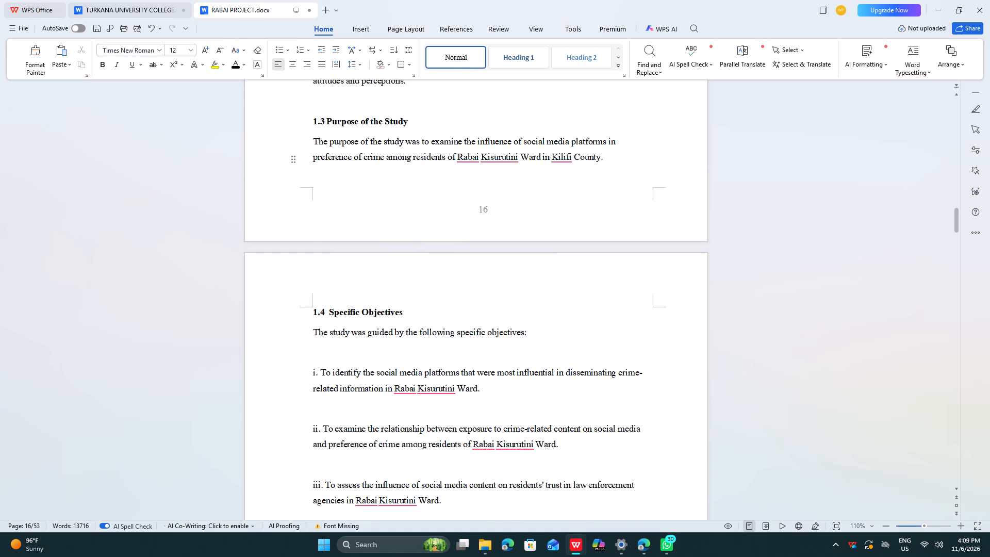
scroll(359, 228, up, 7)
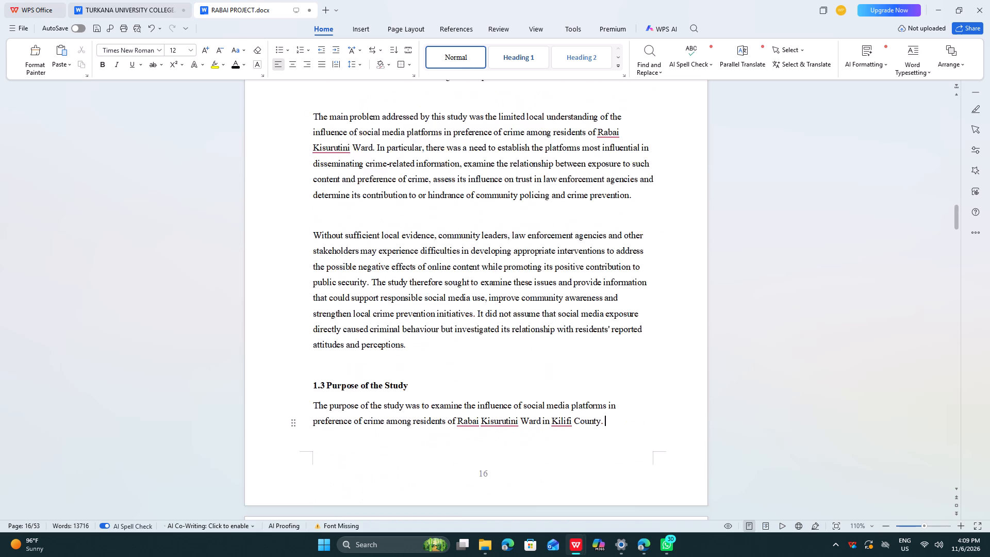
scroll(359, 228, down, 9)
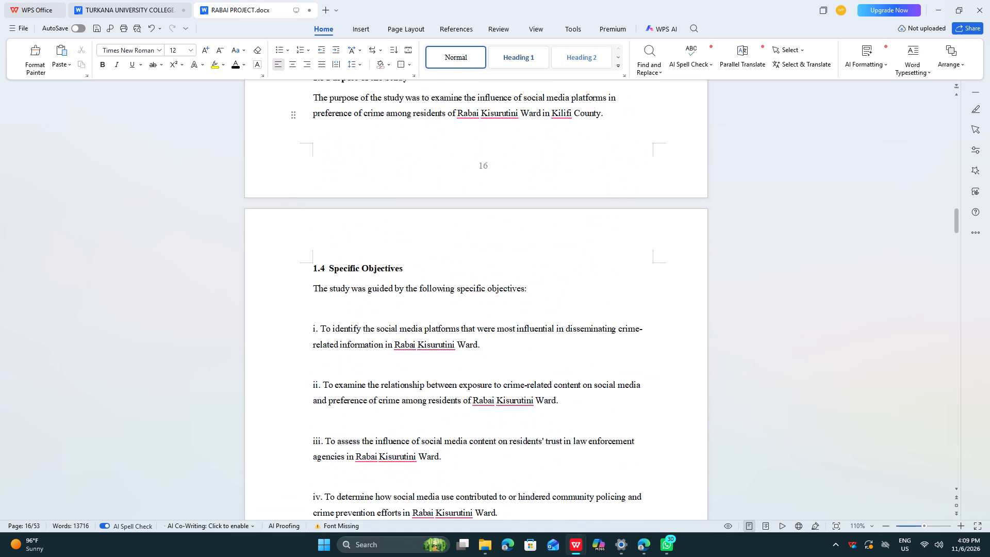
scroll(359, 228, down, 2)
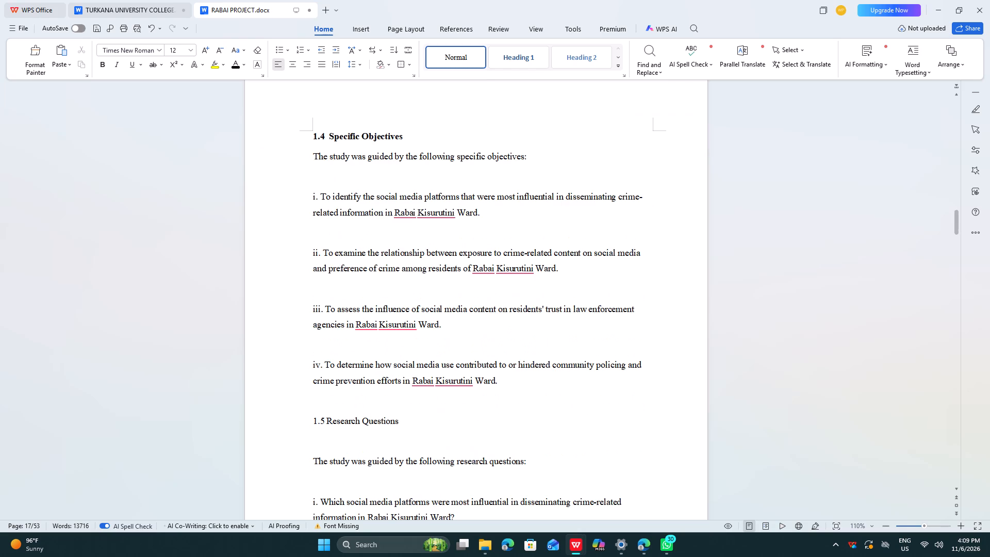
click(328, 185)
key(BackSpace)
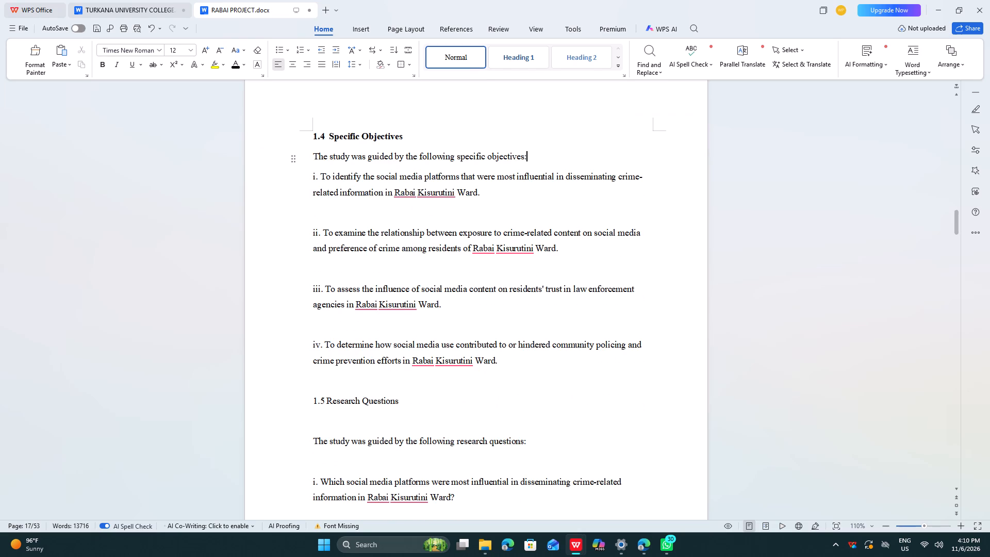
click(333, 218)
key(BackSpace)
click(352, 247)
key(BackSpace)
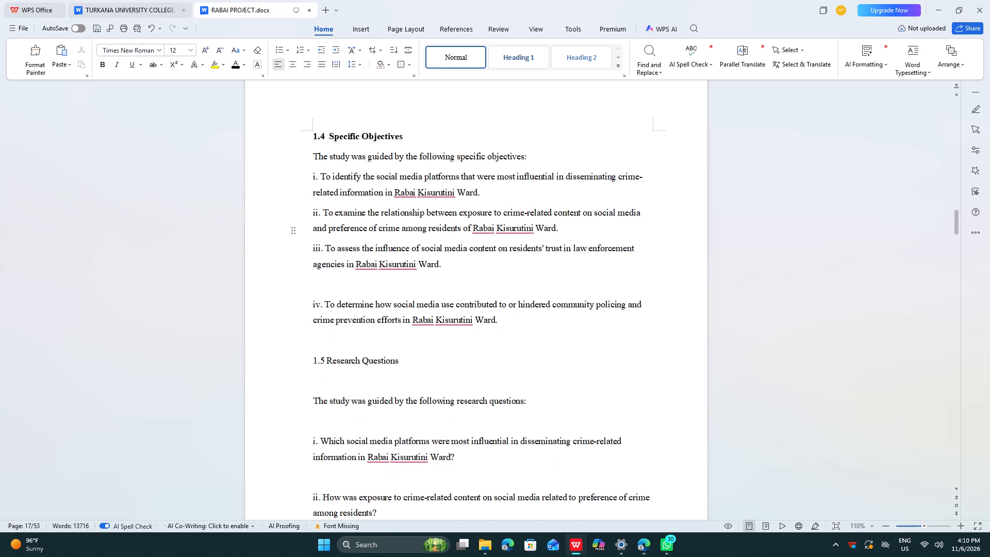
click(341, 284)
key(BackSpace)
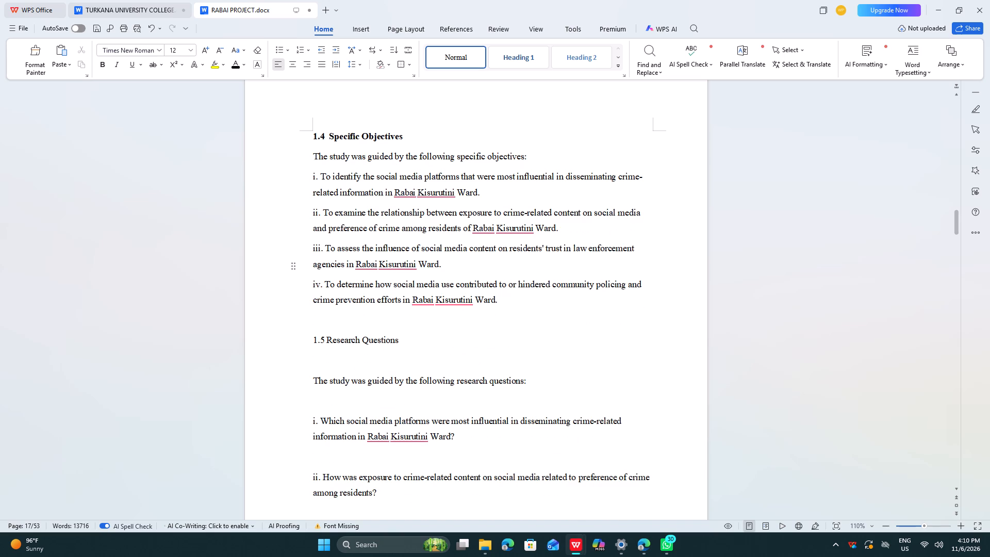
Apply automatic i, ii, iii list numbering to the four objectives under 1.4 Specific Objectives.
drag(309, 176, 441, 272)
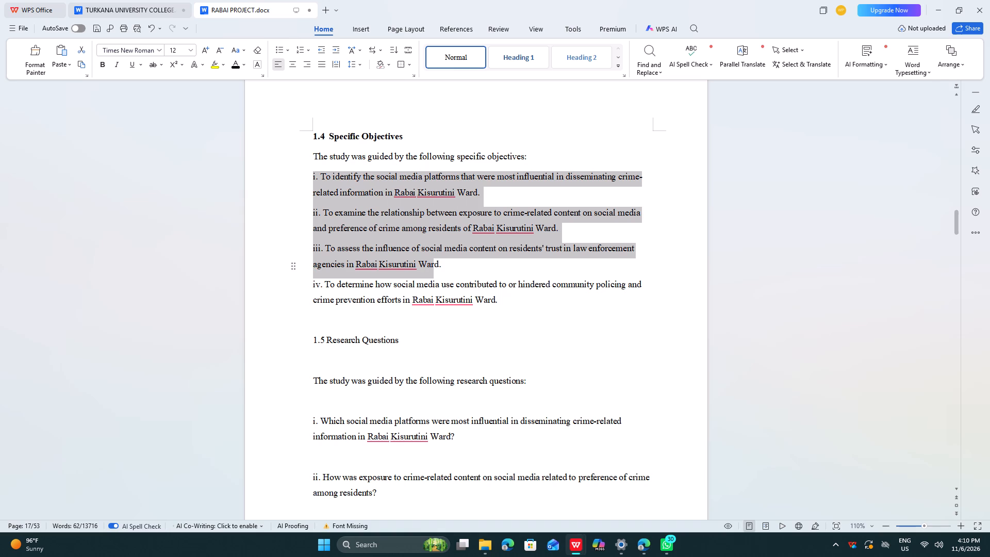
drag(441, 272, 524, 303)
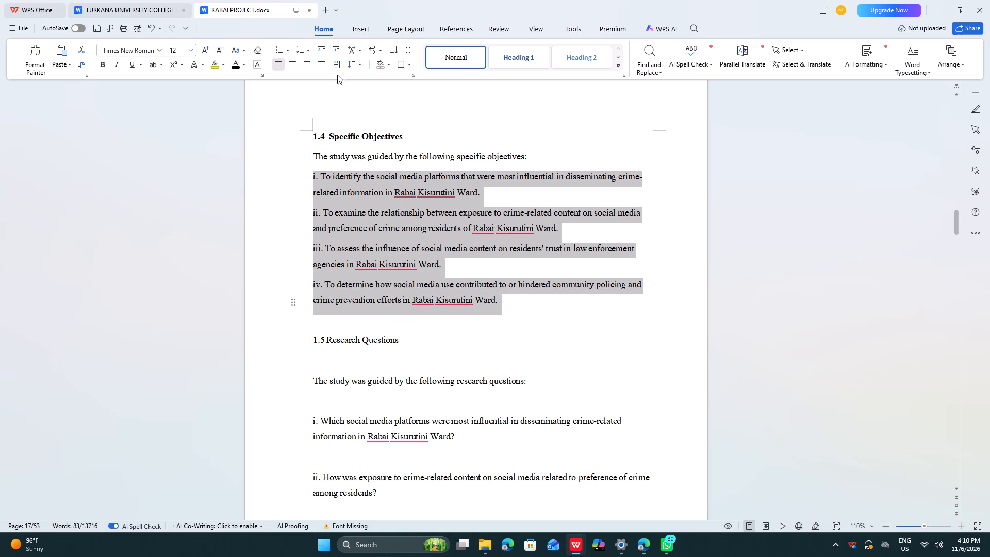
click(309, 51)
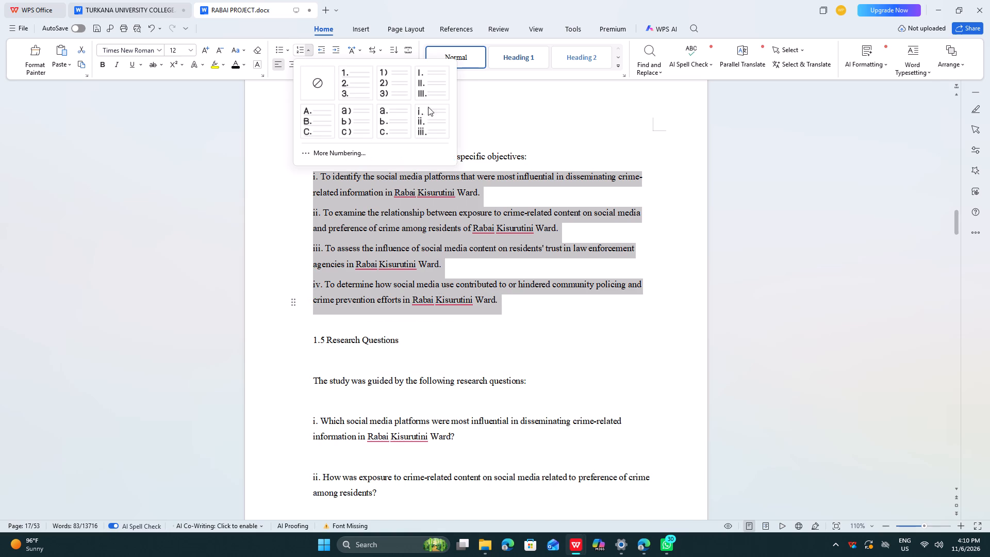
click(432, 120)
click(505, 118)
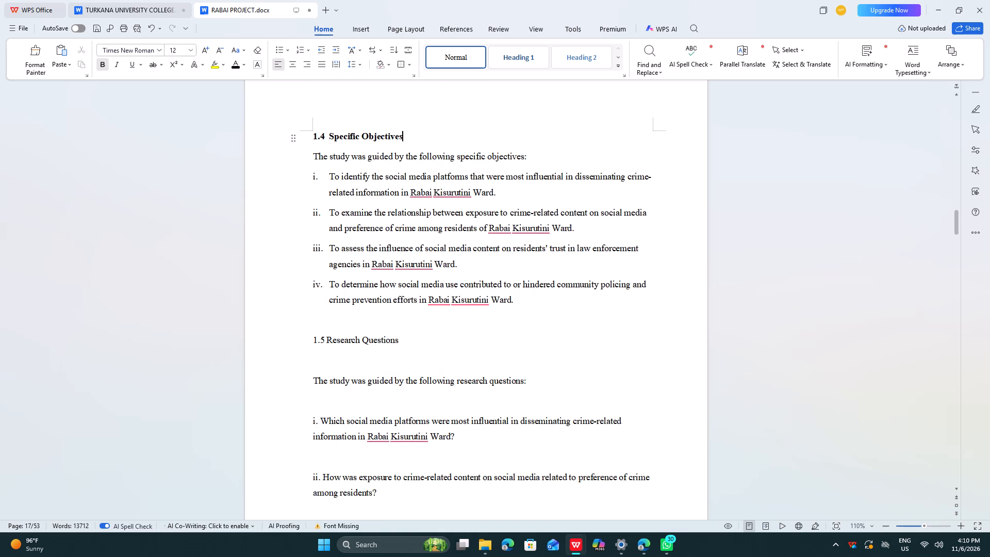
Make the heading 1.5 Research Questions bold.
scroll(393, 277, down, 1)
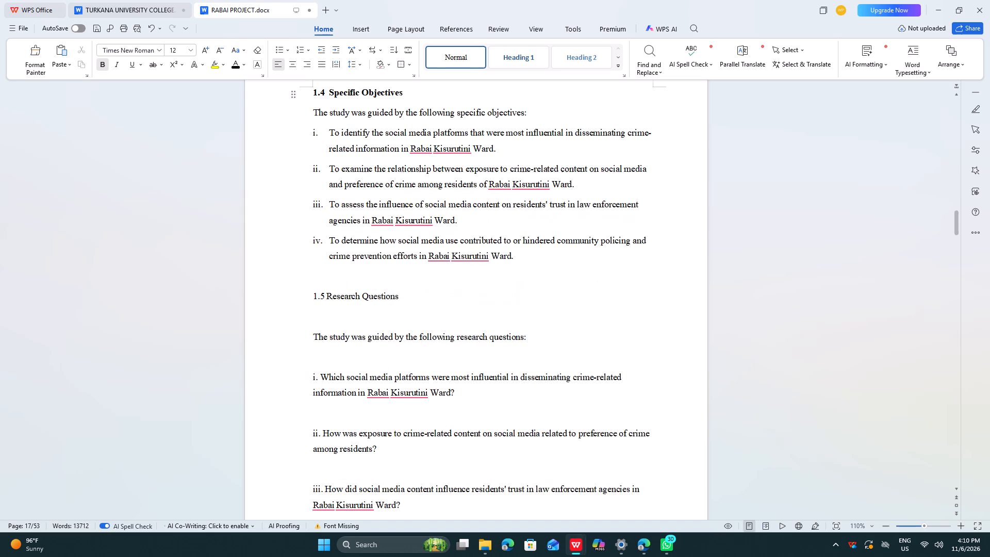
scroll(374, 281, down, 2)
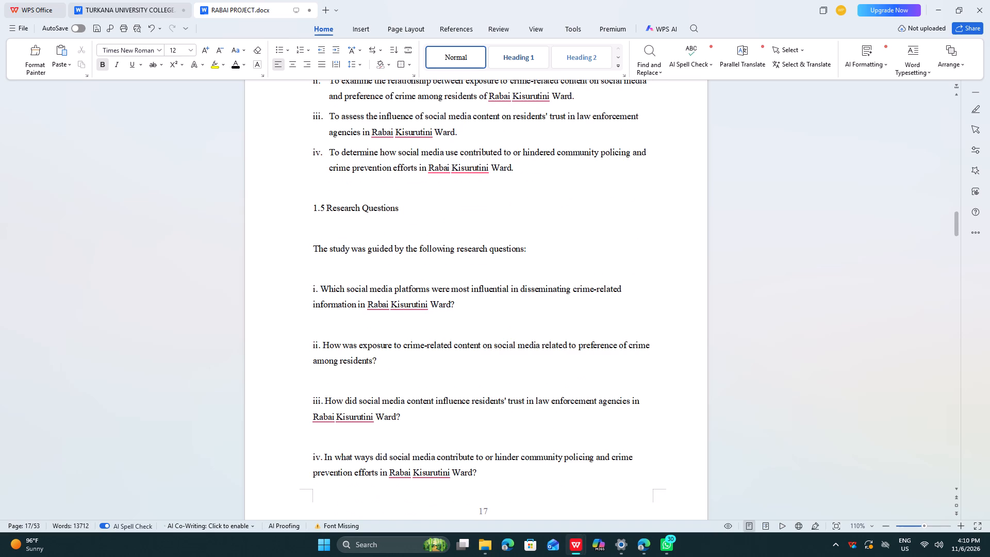
drag(311, 207, 430, 207)
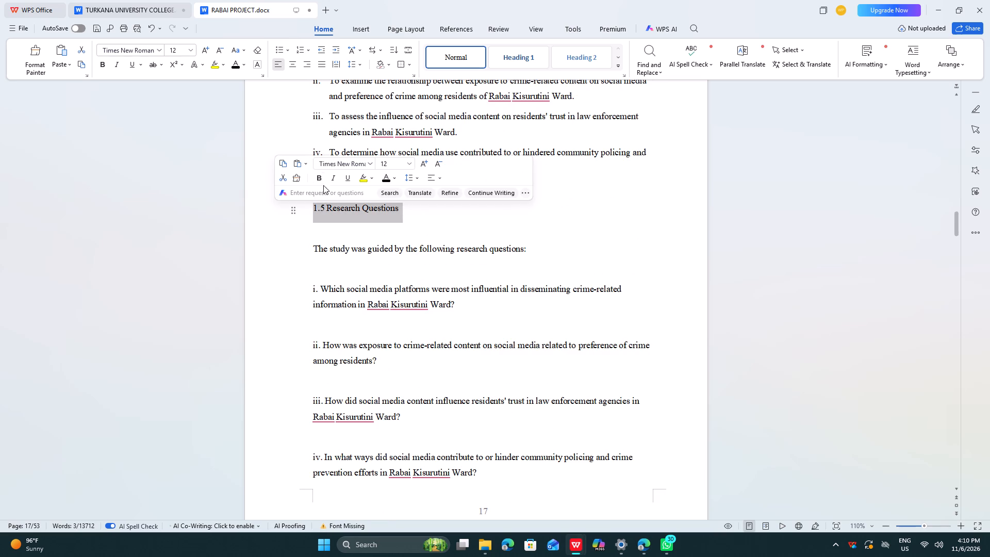
click(319, 181)
click(566, 226)
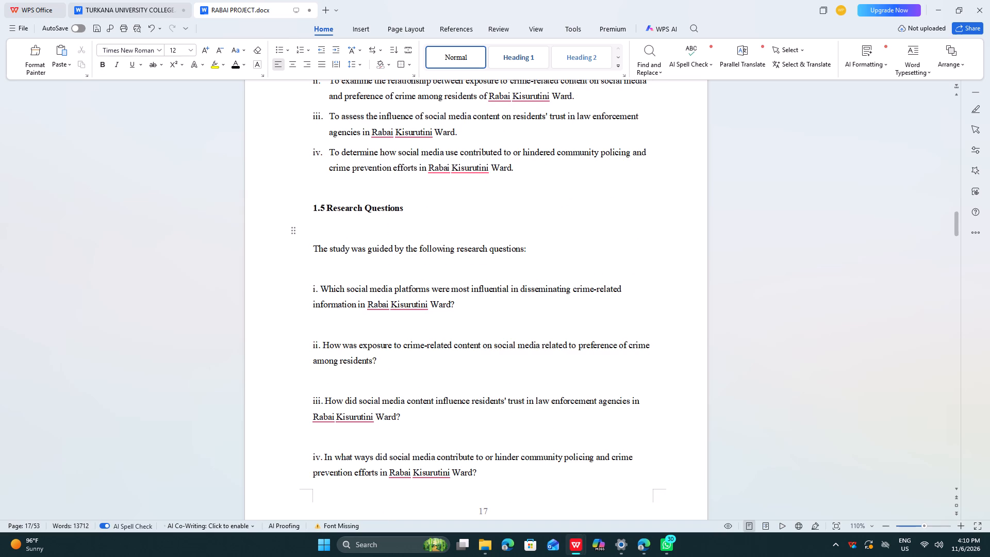
Remove the blank lines between the Research Questions heading, its introductory sentence and questions i to iv, plus question iii's closing question mark.
click(325, 233)
key(BackSpace)
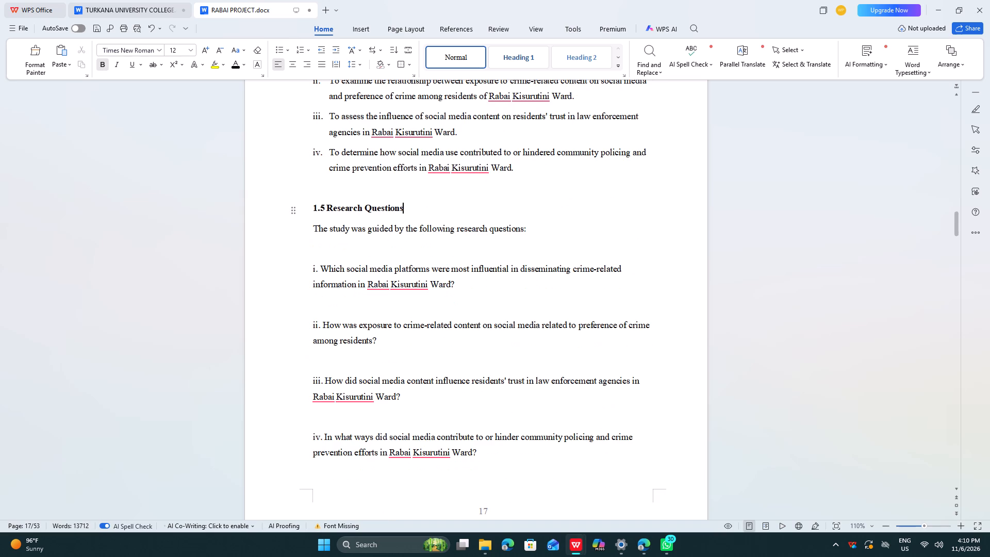
click(325, 253)
key(BackSpace)
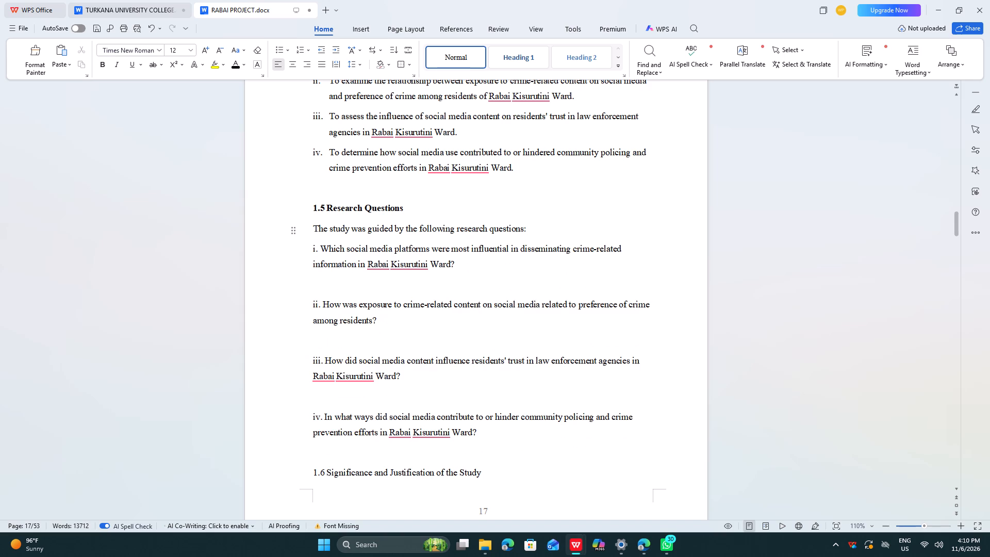
click(325, 285)
key(BackSpace)
click(330, 315)
key(BackSpace)
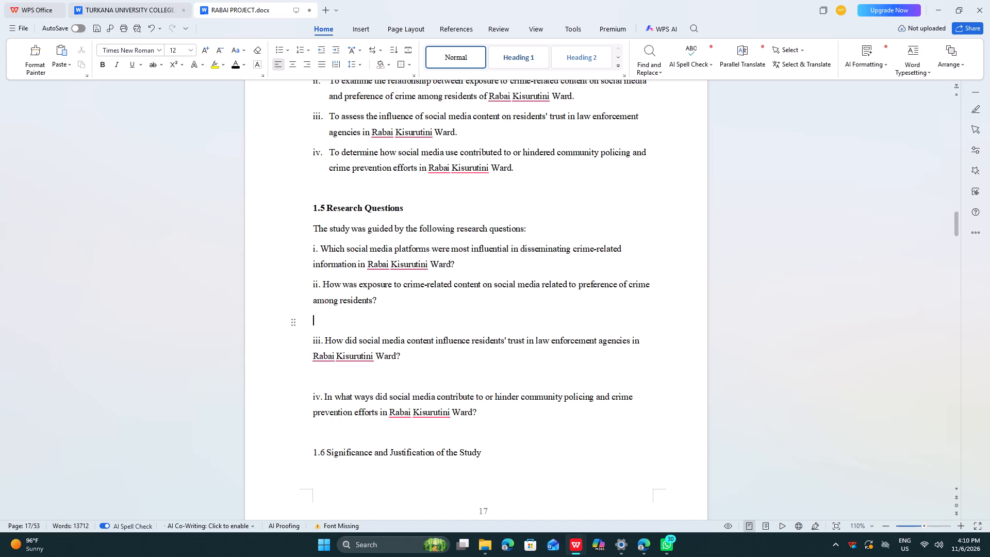
click(332, 358)
key(BackSpace)
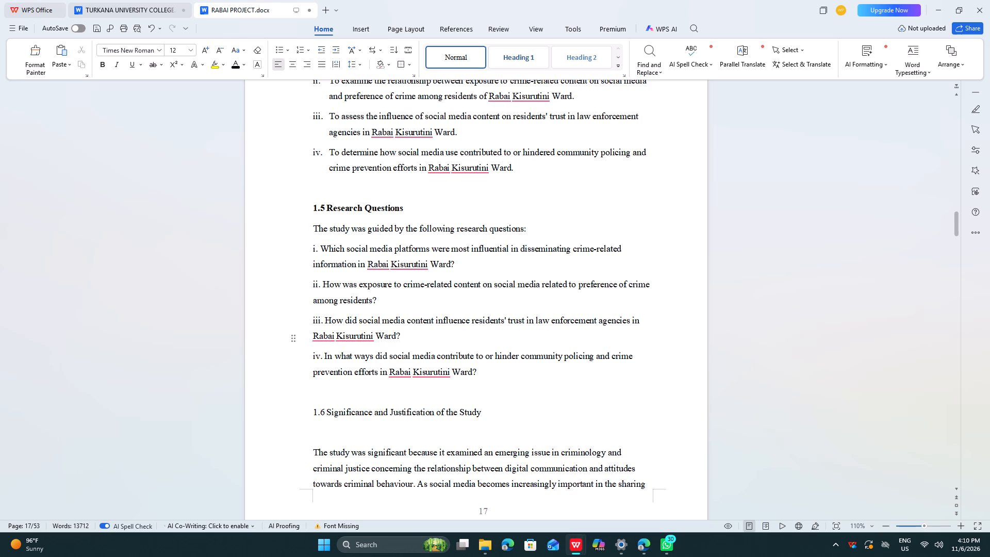
key(BackSpace)
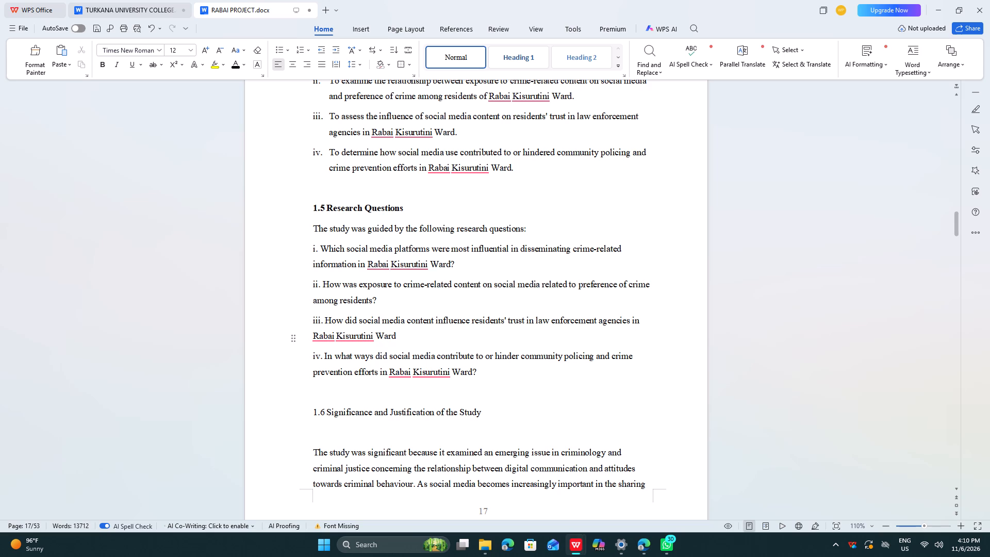
Reword the opening of research question iv, replacing "In what ways did" with "Does".
click(374, 355)
key(BackSpace)
key(BackSpace)
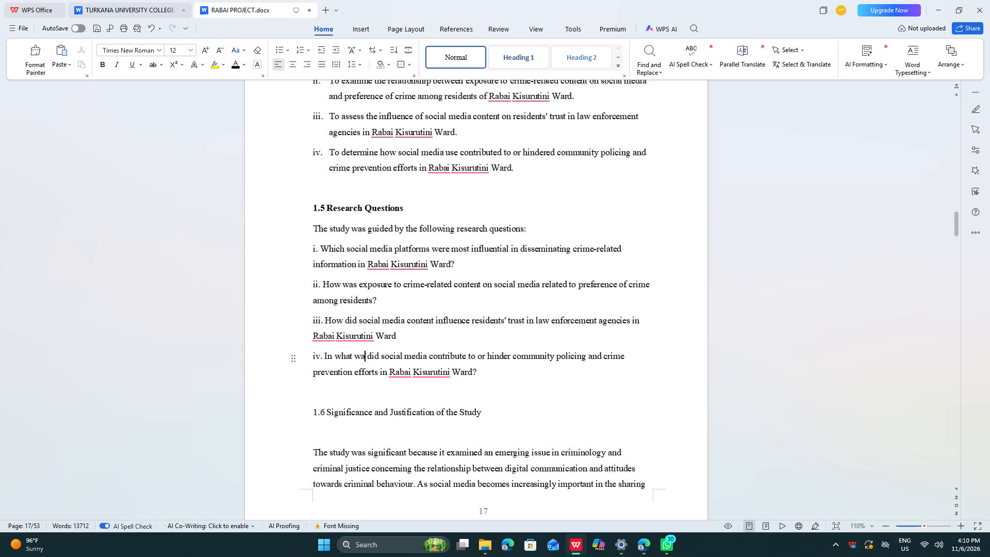
key(BackSpace)
key(BackSpace)
key(BackSpace)
key(BackSpace)
key(BackSpace)
key(BackSpace)
key(BackSpace)
key(BackSpace)
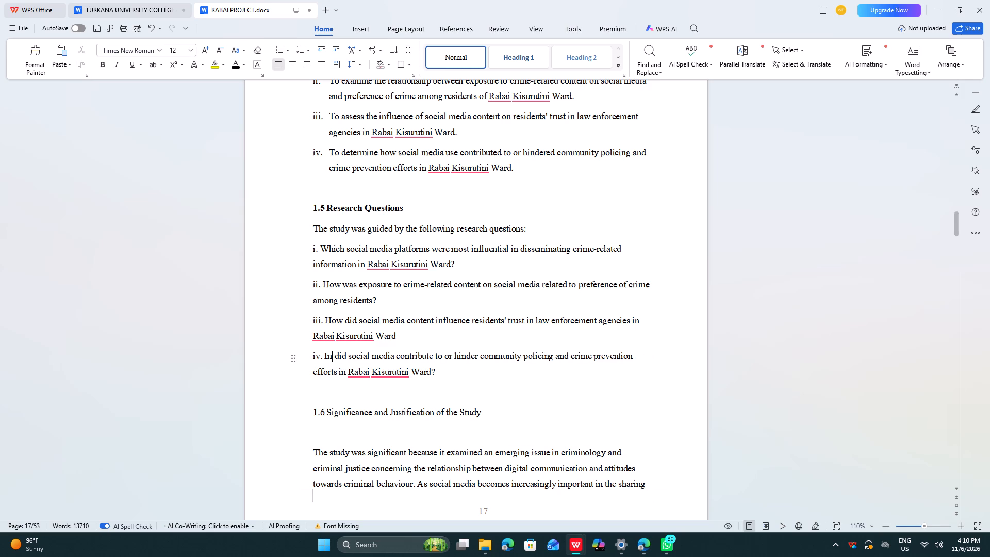
key(BackSpace)
key(BackSpace)
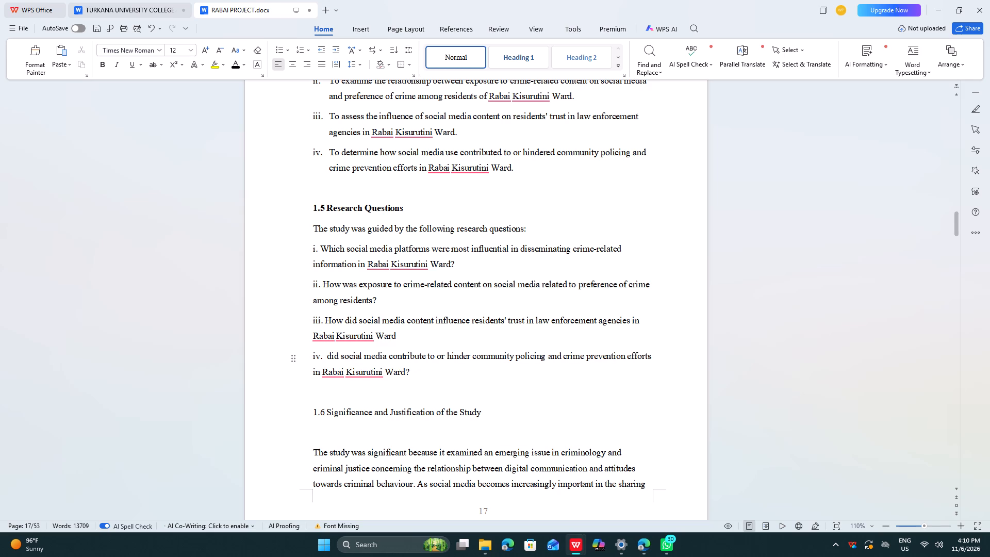
key(BackSpace)
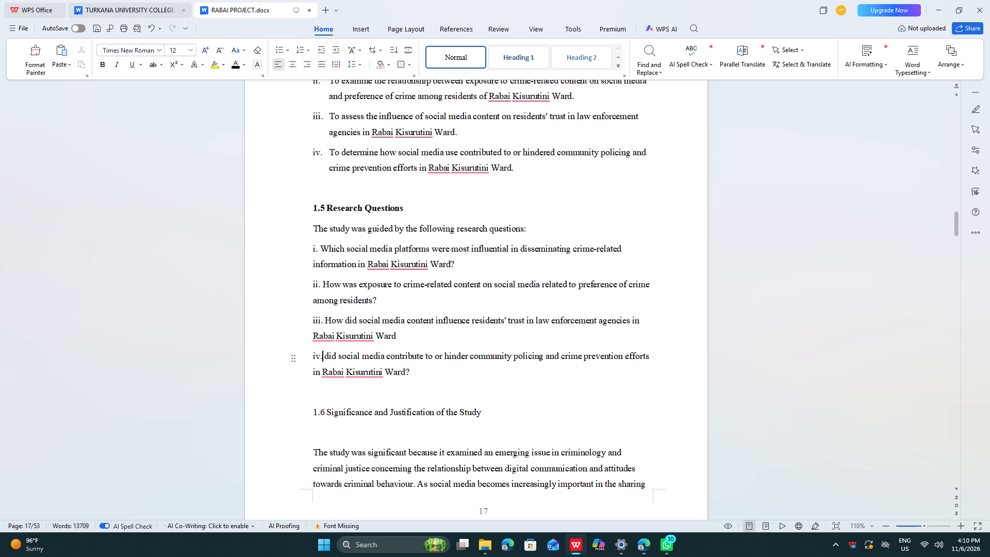
click(335, 355)
key(BackSpace)
key(BackSpace)
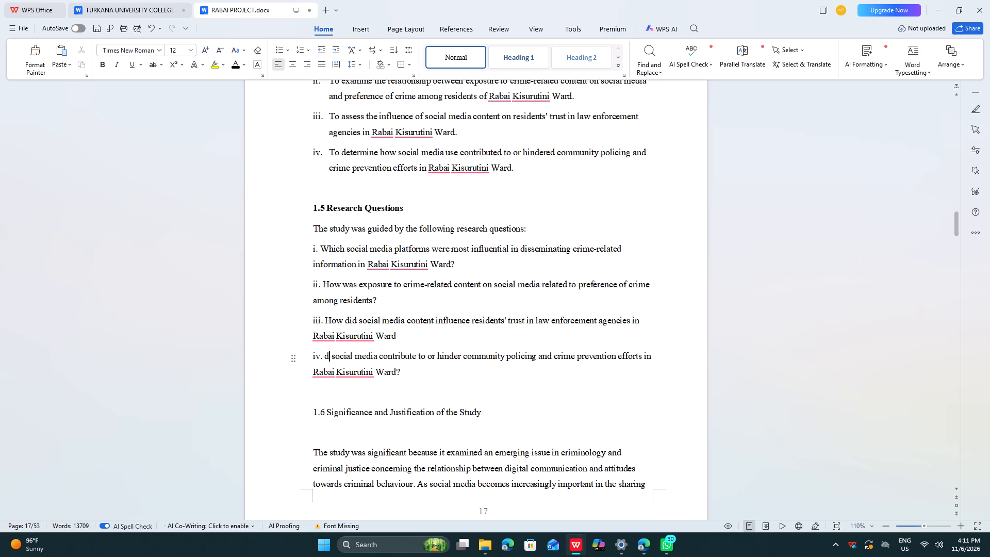
text(oes)
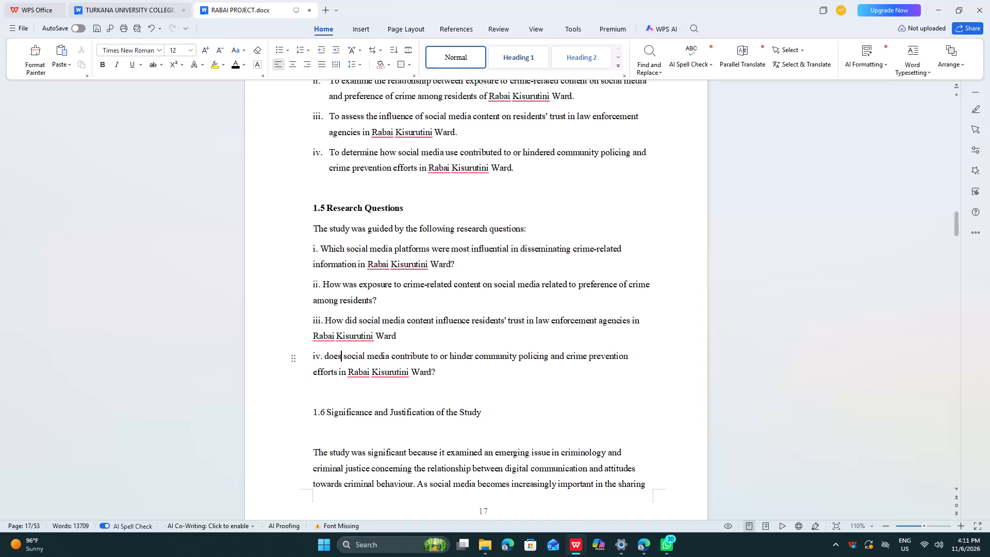
key(space)
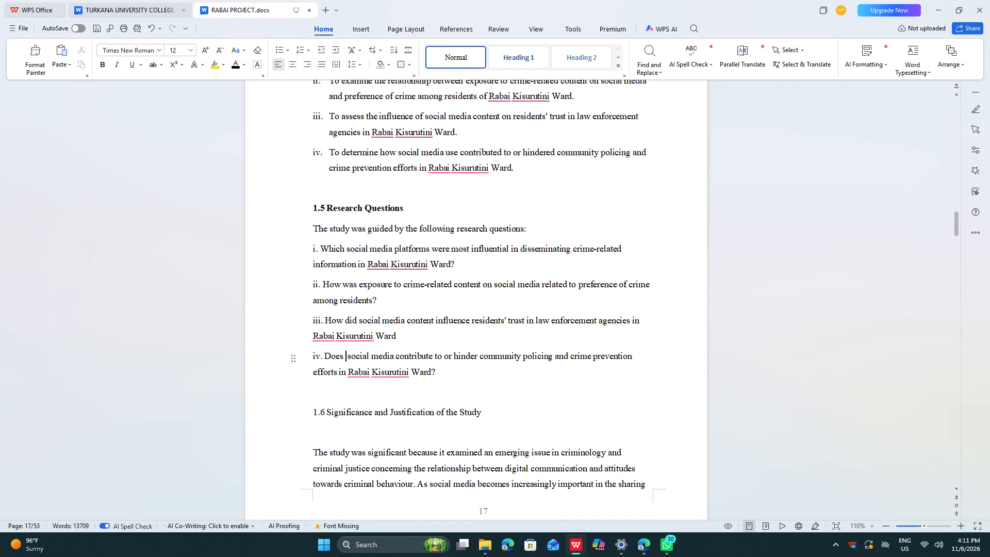
Apply automatic lowercase Roman numeral list numbering to the four questions under 1.5 Research Questions.
drag(309, 248, 344, 274)
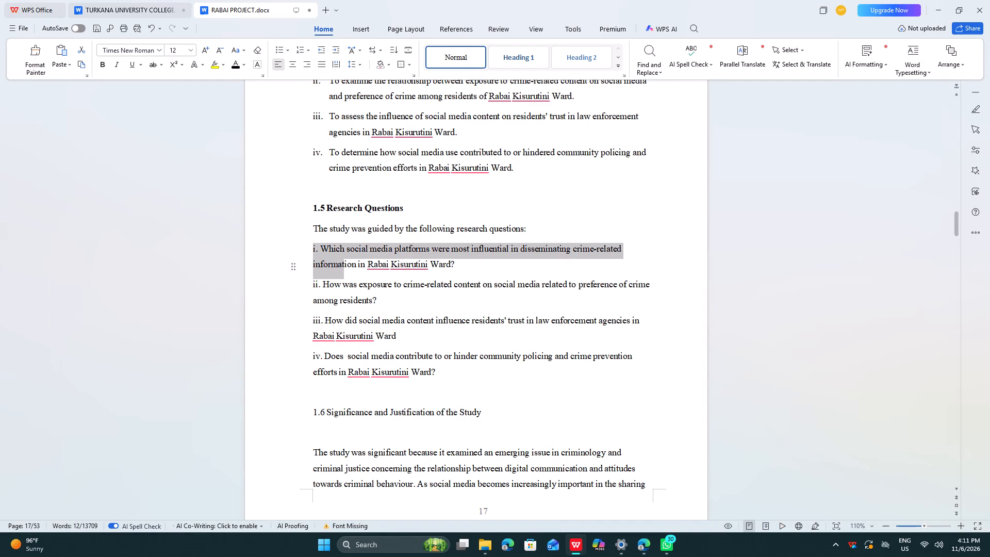
drag(344, 274, 433, 369)
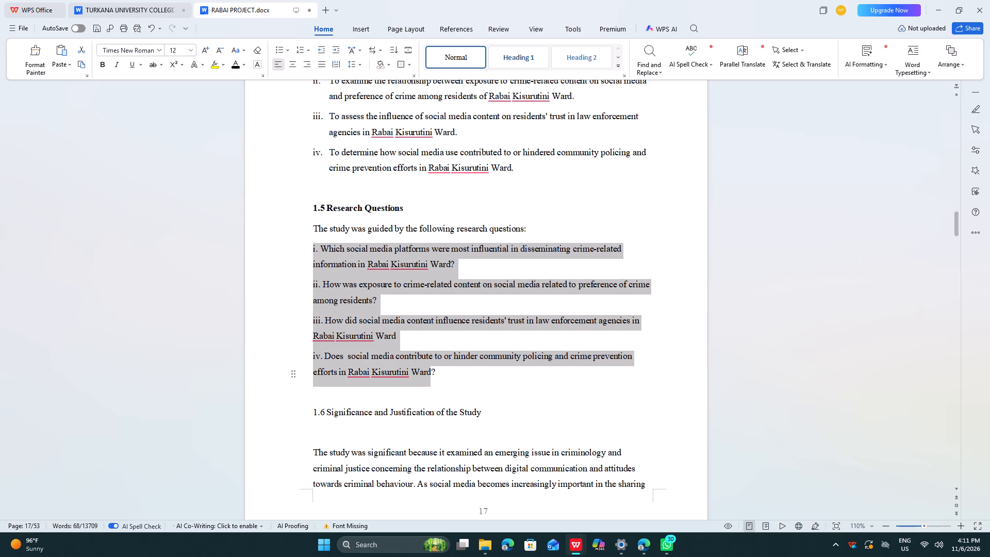
drag(433, 369, 445, 369)
click(310, 52)
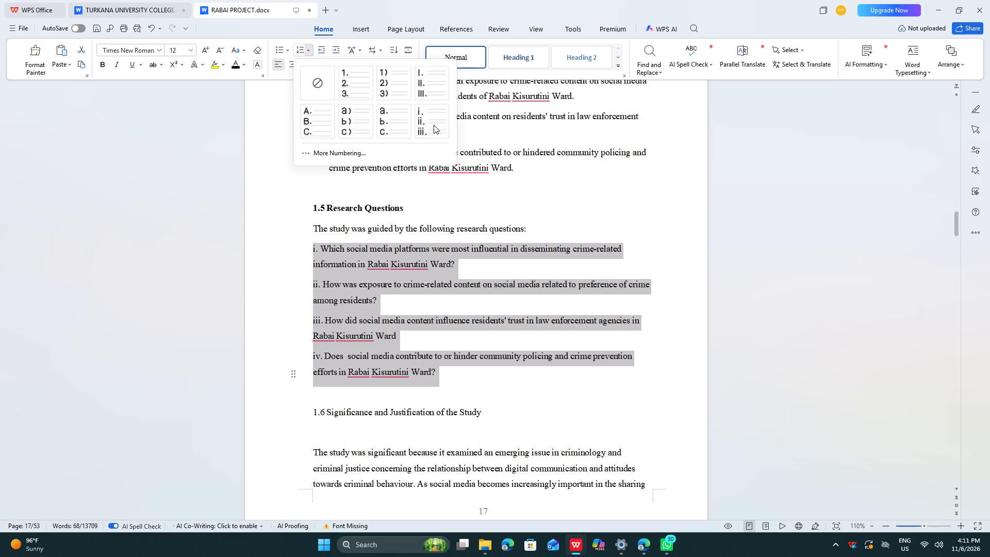
click(434, 125)
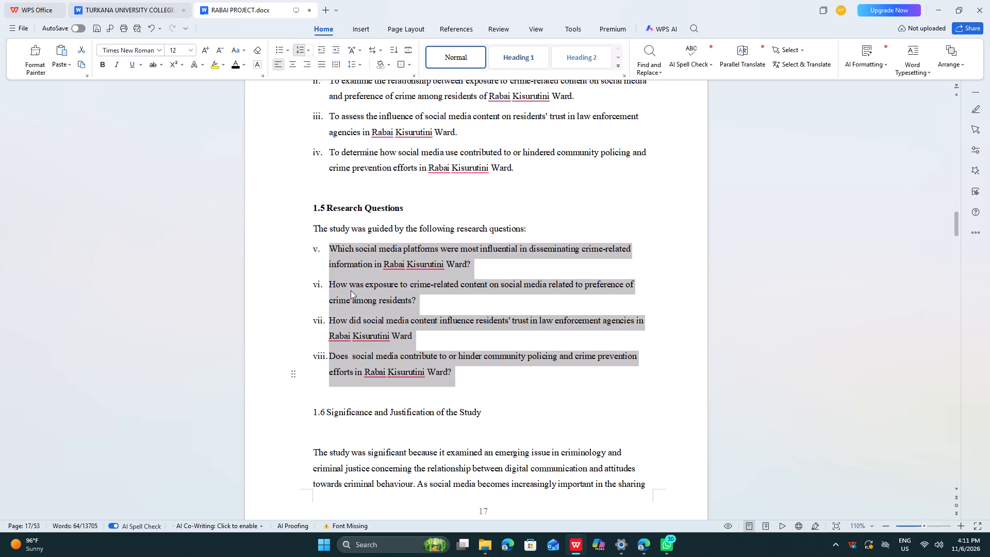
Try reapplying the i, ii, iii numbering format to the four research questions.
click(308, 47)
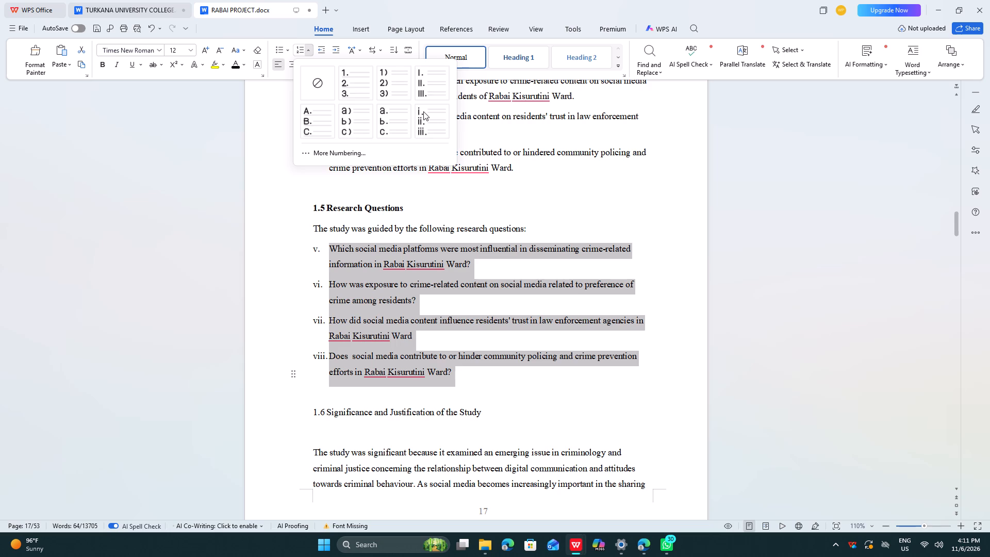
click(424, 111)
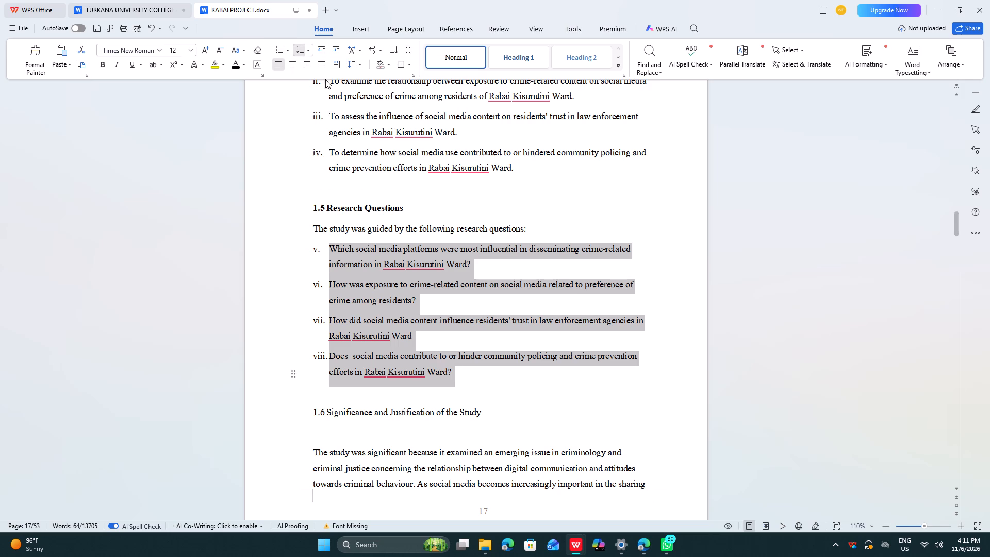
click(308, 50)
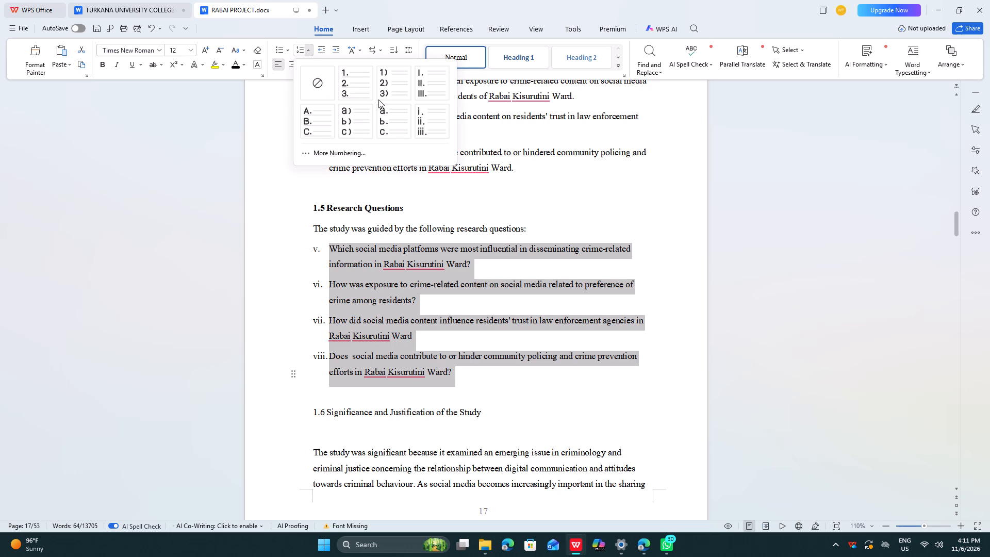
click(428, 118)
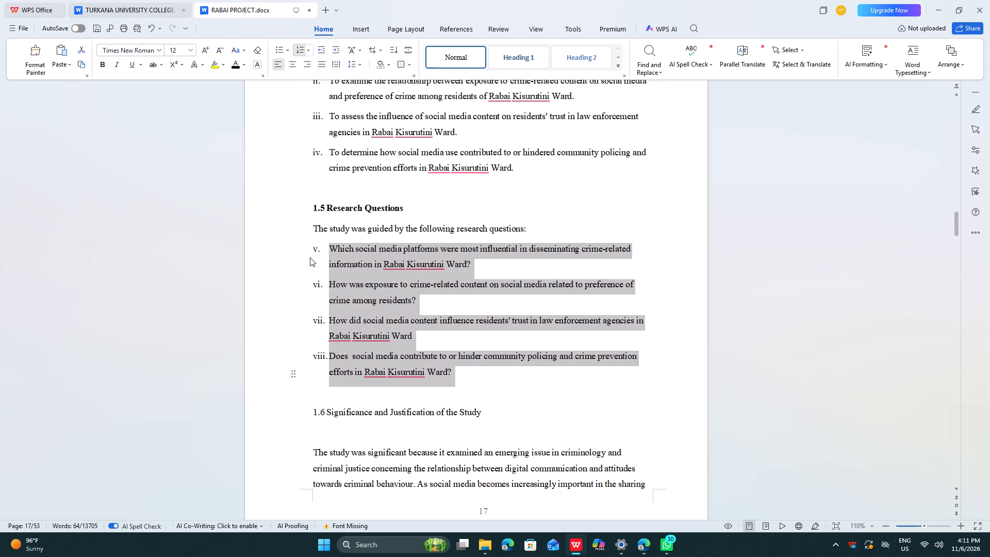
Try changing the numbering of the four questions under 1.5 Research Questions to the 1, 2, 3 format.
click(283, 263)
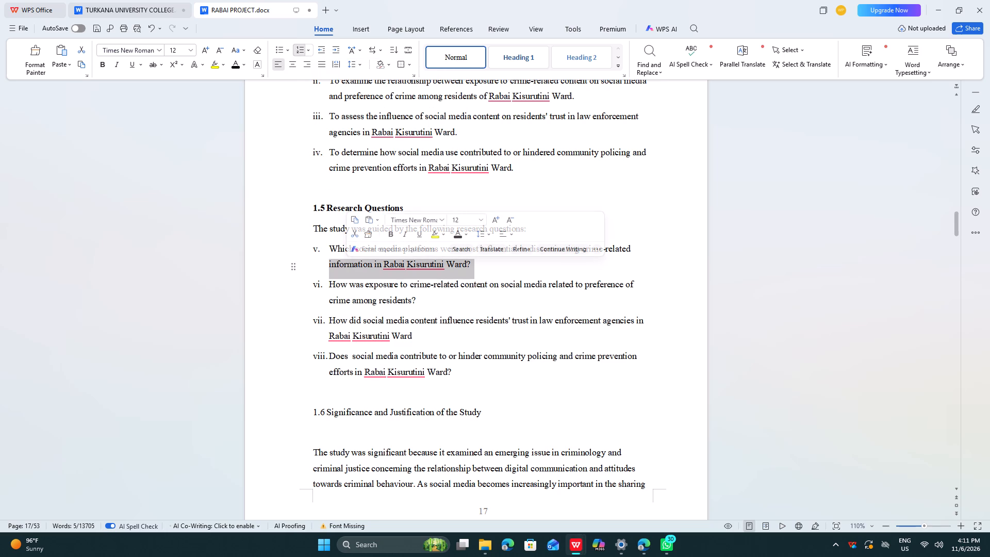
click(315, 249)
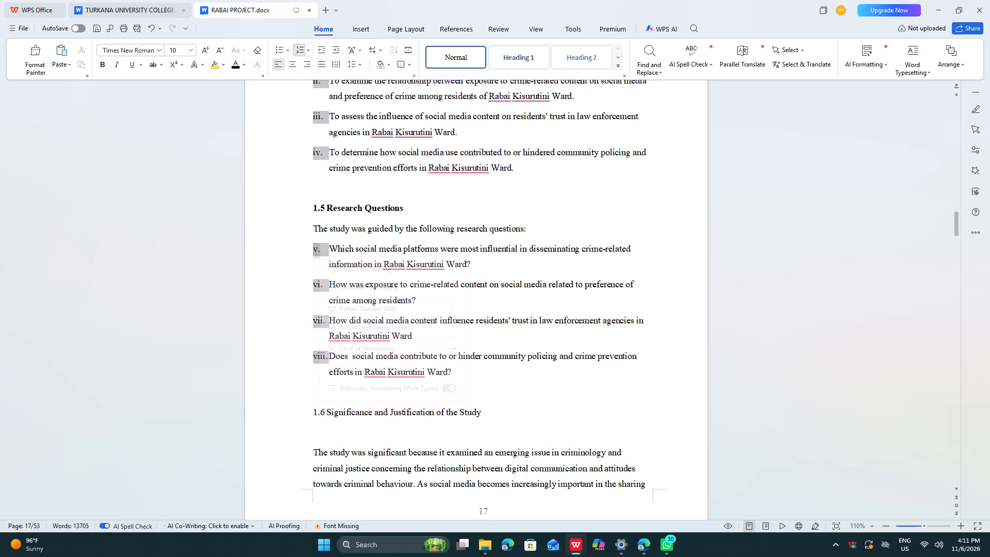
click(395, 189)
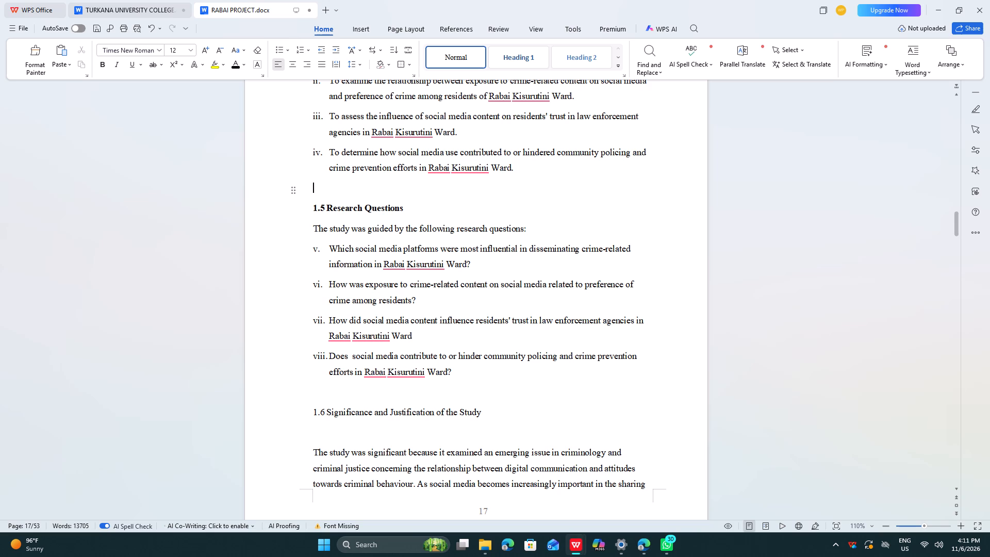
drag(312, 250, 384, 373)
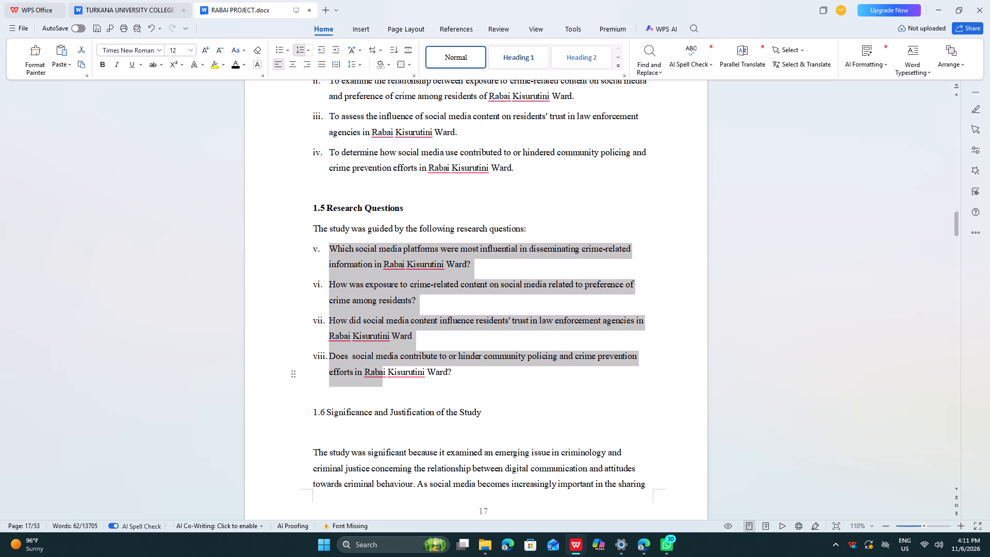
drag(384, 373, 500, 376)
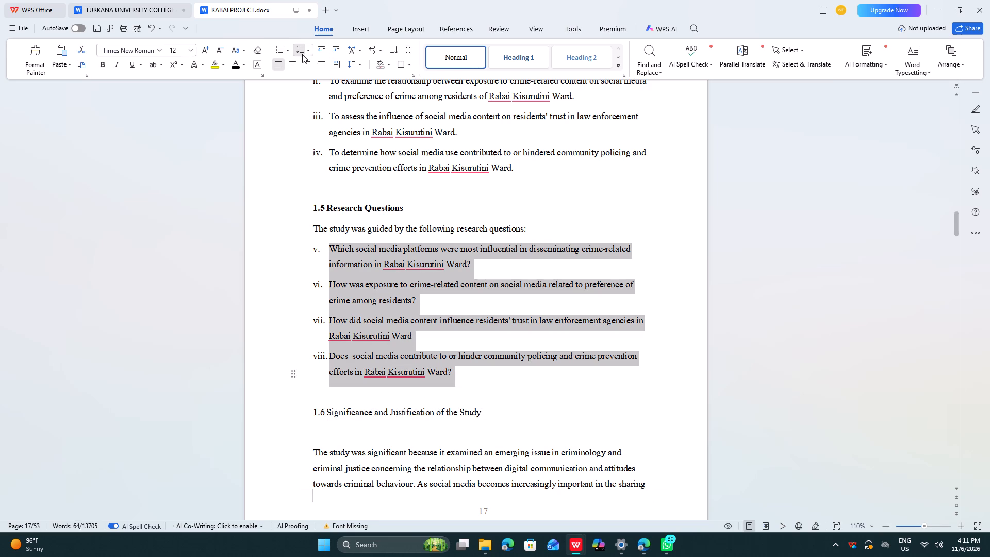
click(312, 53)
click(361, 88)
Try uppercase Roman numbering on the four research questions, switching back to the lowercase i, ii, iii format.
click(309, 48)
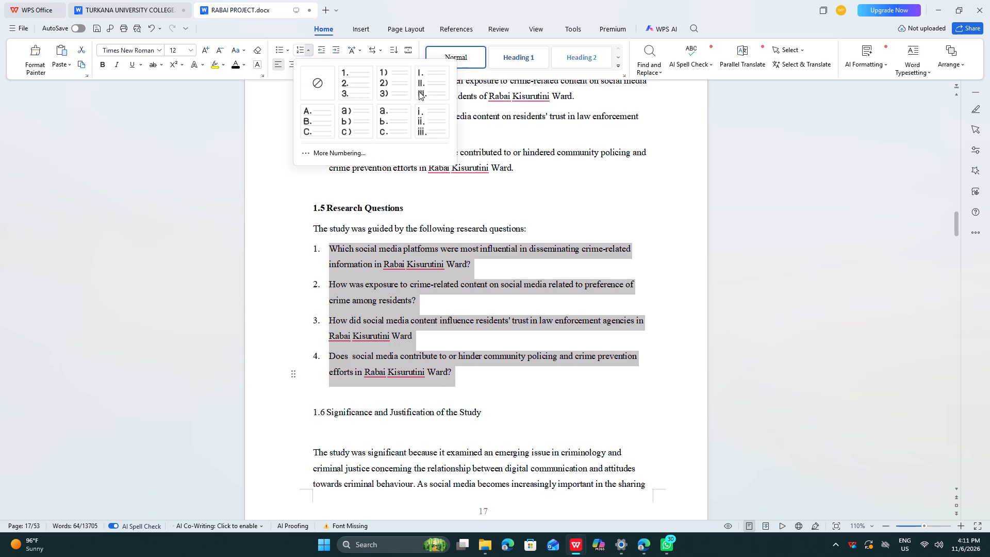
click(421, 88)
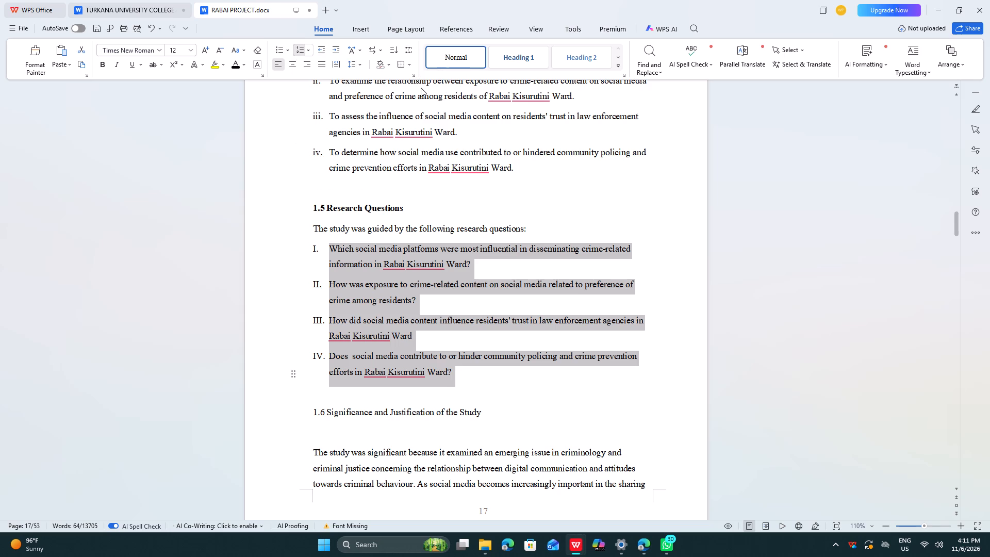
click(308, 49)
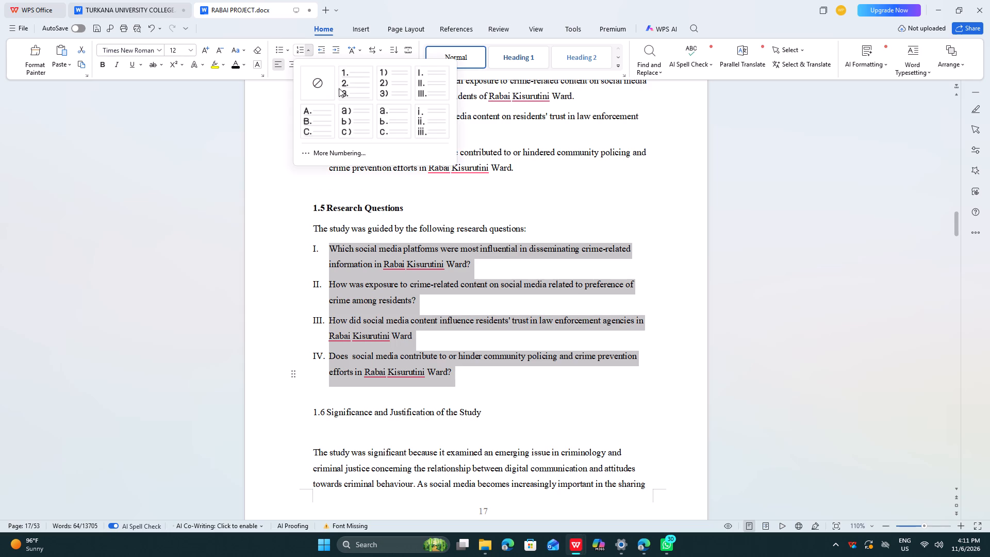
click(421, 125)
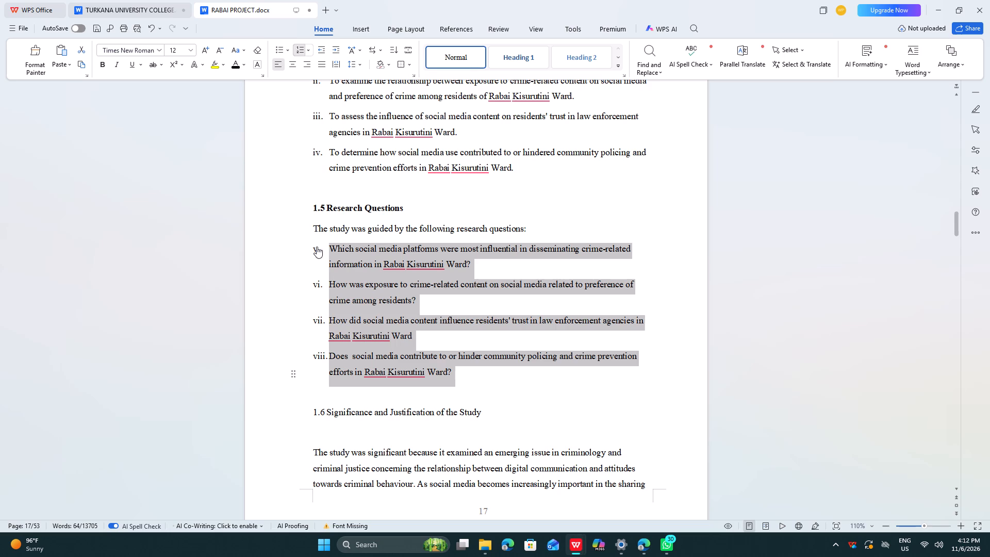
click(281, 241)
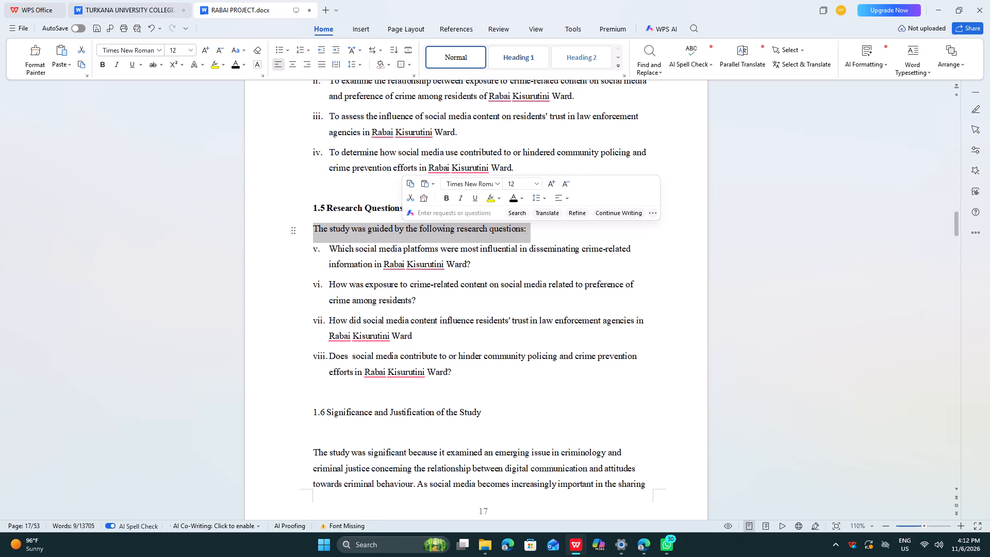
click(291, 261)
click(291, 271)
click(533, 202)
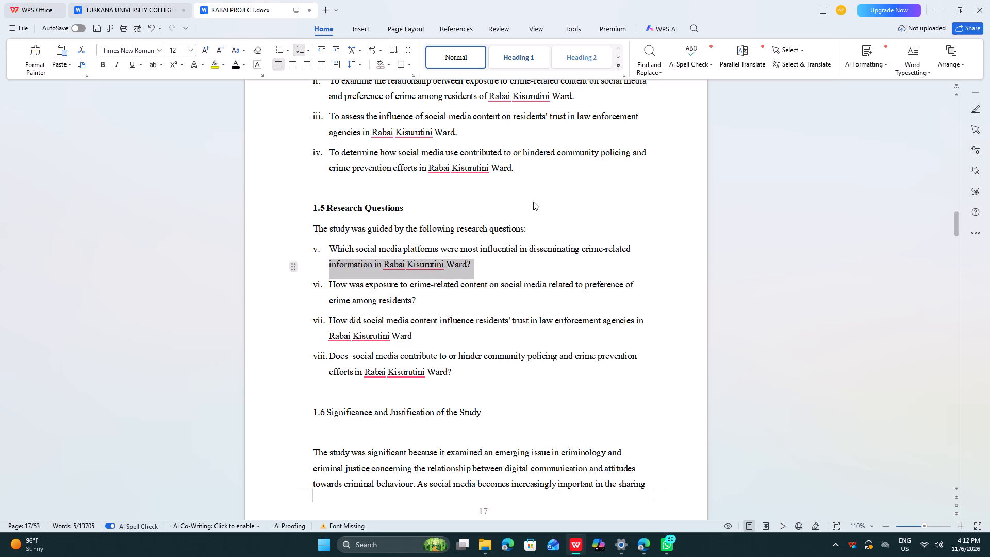
Remove the blank lines under the headings 1.6 Significance and Justification of the Study and Government and Policy Makers.
scroll(398, 241, down, 1)
scroll(354, 232, down, 3)
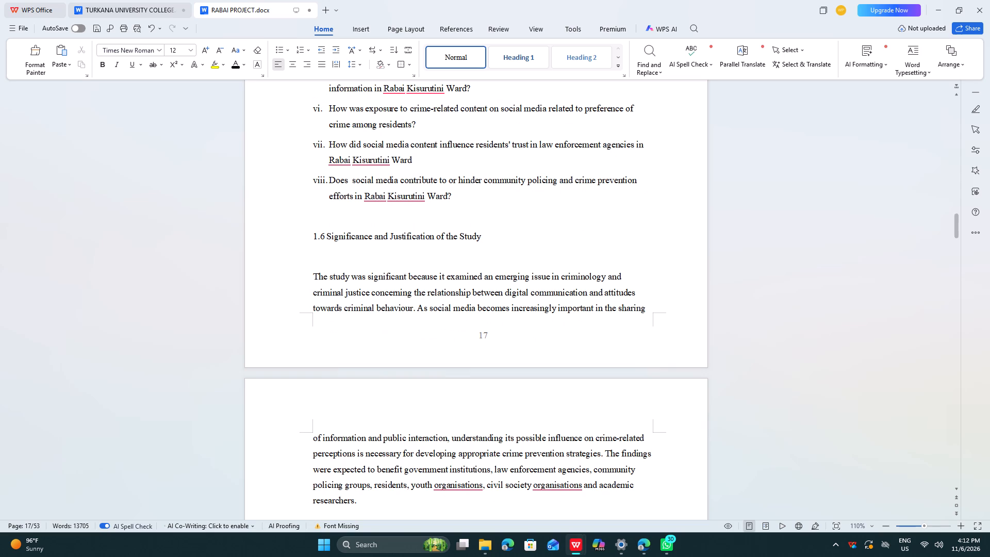
click(327, 255)
key(BackSpace)
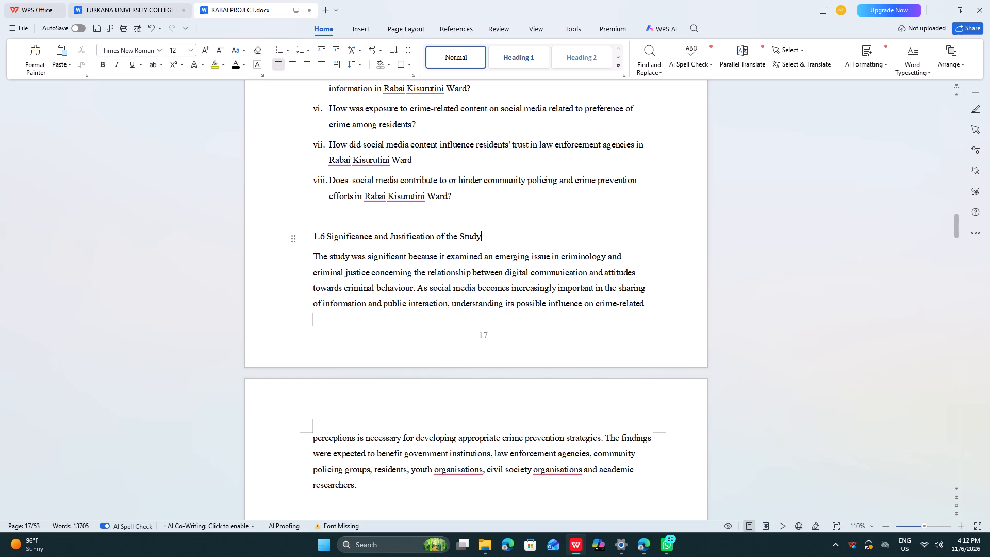
scroll(393, 328, down, 4)
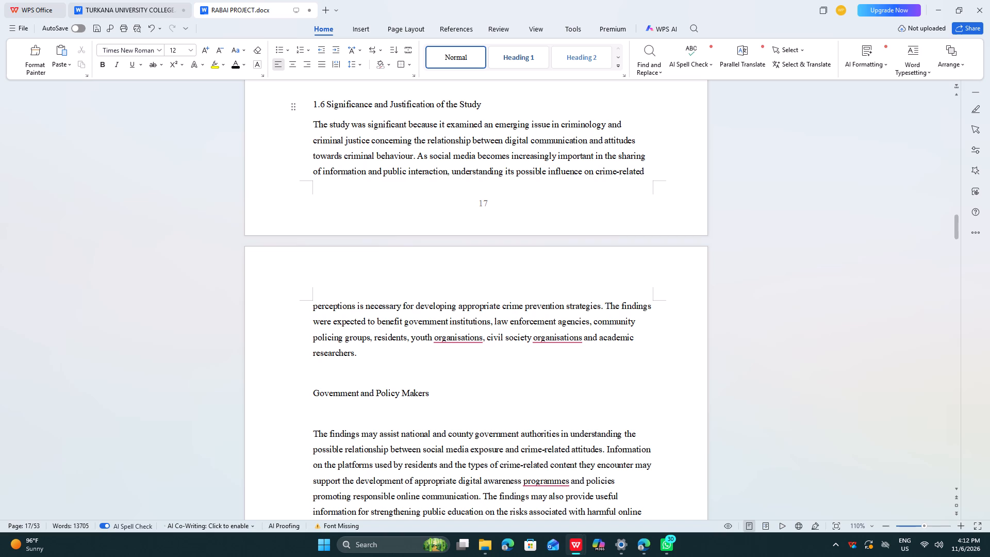
scroll(393, 327, down, 1)
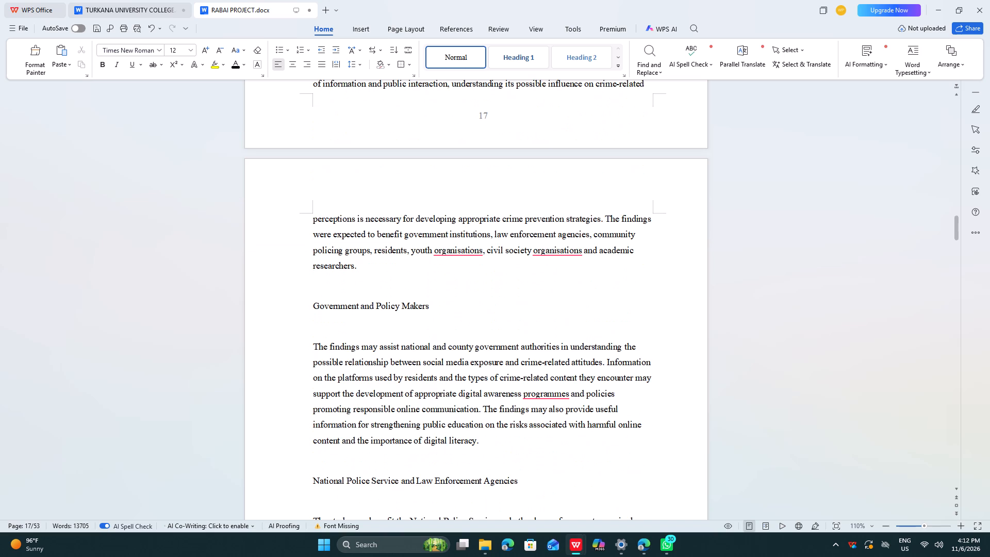
click(346, 331)
key(BackSpace)
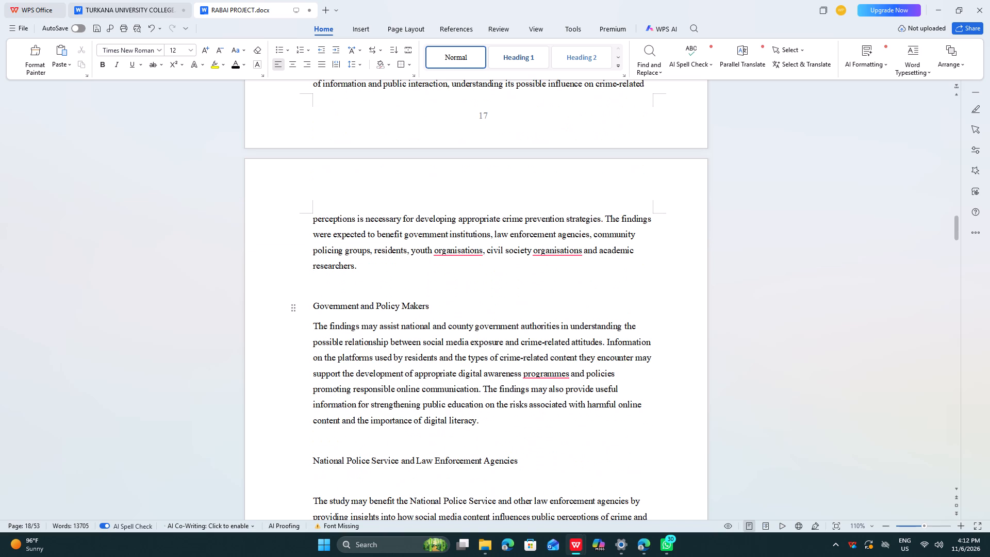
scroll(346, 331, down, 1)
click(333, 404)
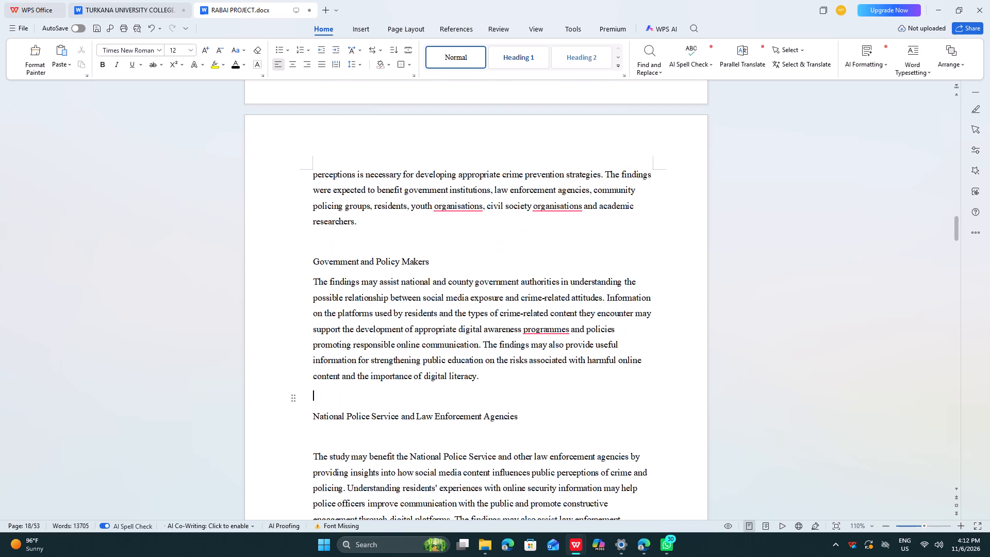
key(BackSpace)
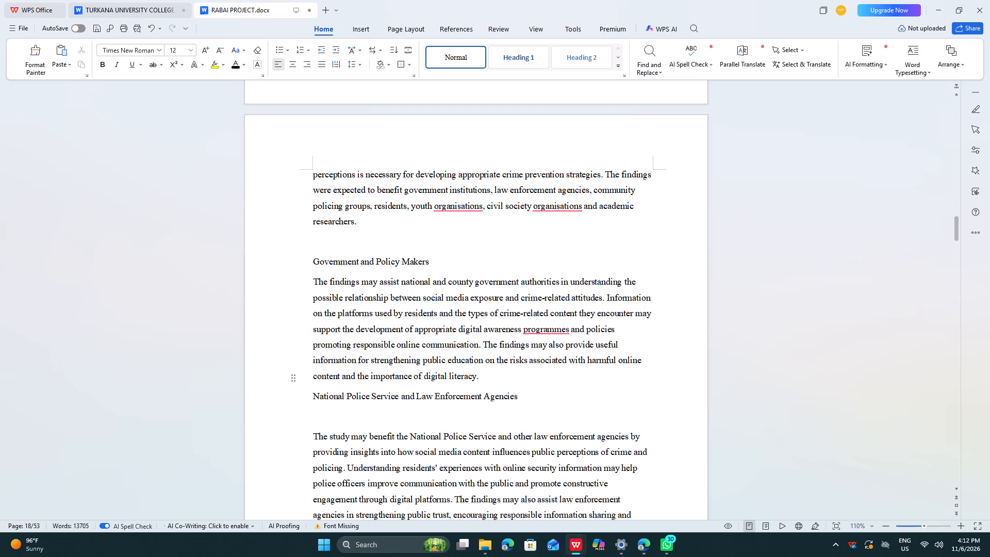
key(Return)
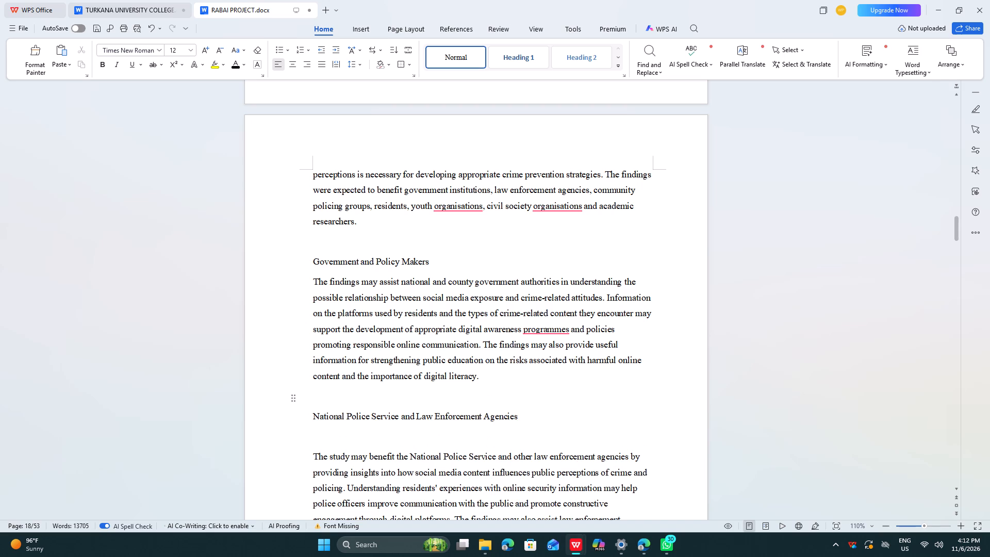
Remove the blank line under the National Police Service and Law Enforcement Agencies heading.
click(353, 444)
key(BackSpace)
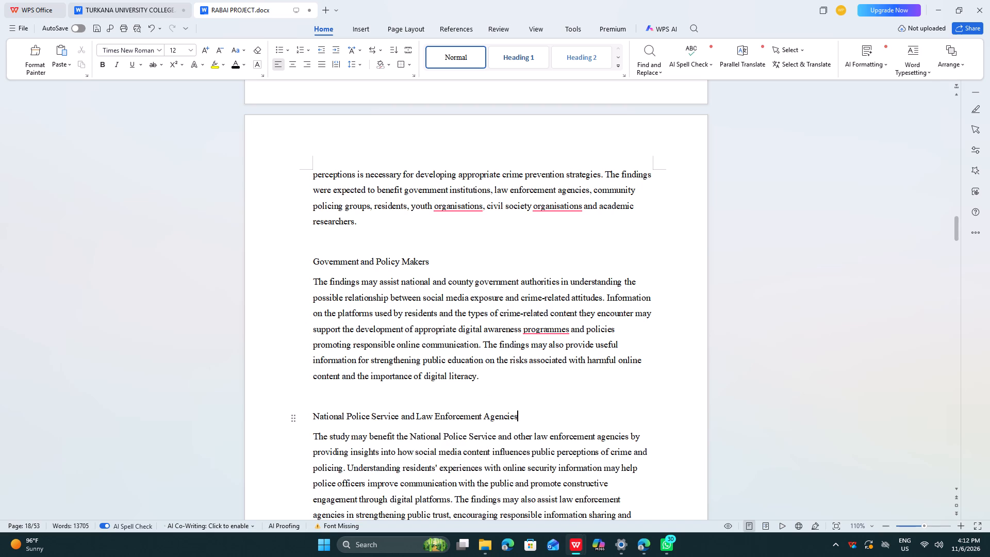
Bold the headings National Police Service and Law Enforcement Agencies and Government and Policy Makers.
click(311, 414)
drag(313, 414, 328, 412)
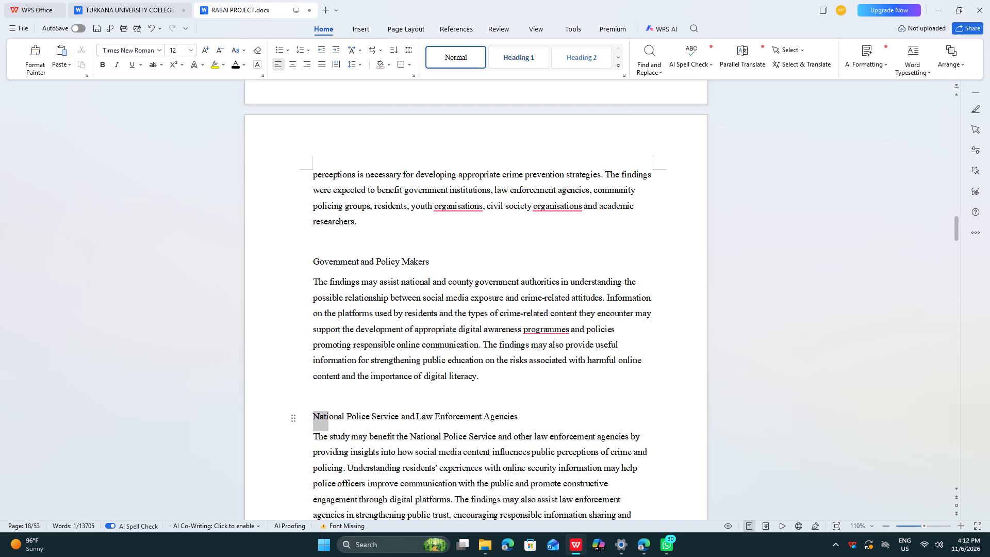
drag(328, 412, 524, 424)
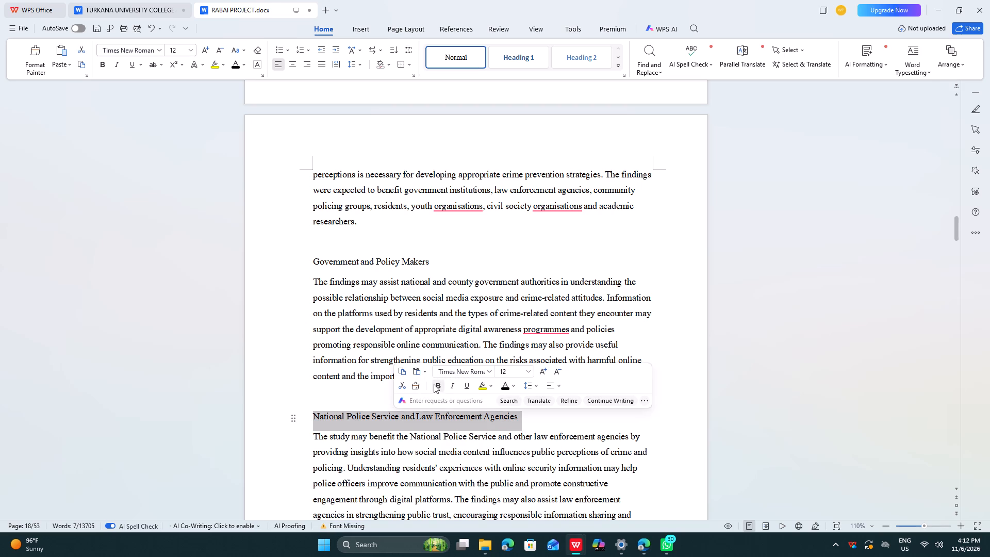
click(434, 384)
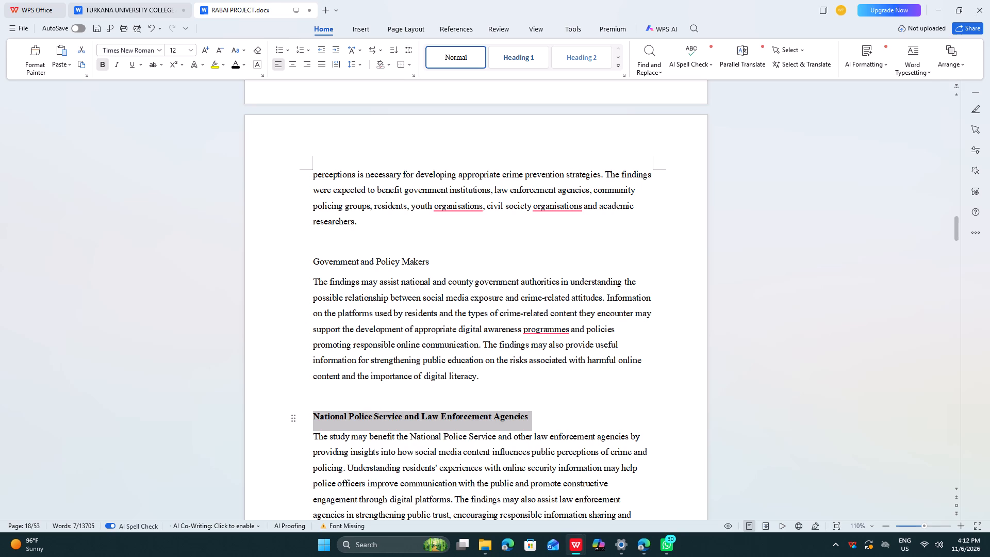
drag(311, 262, 430, 276)
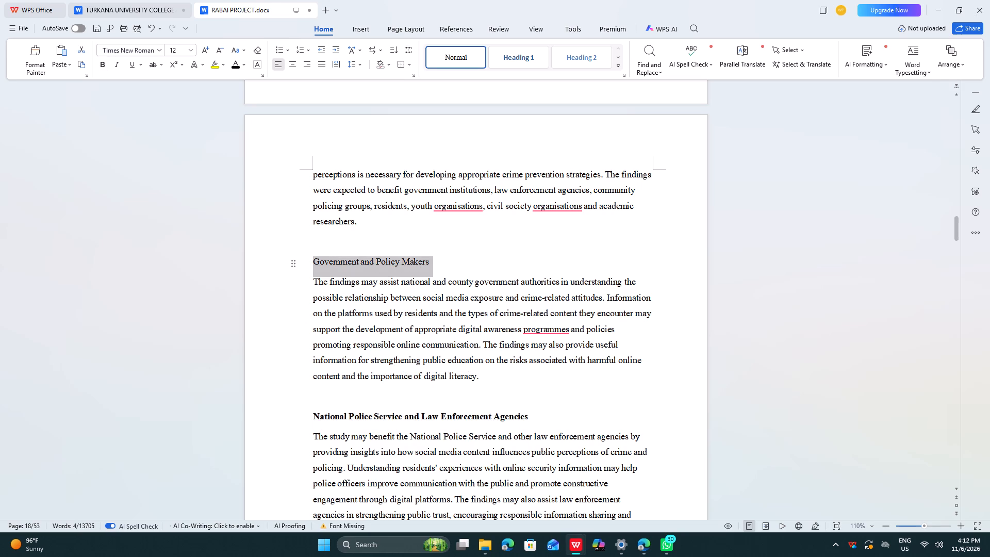
click(351, 231)
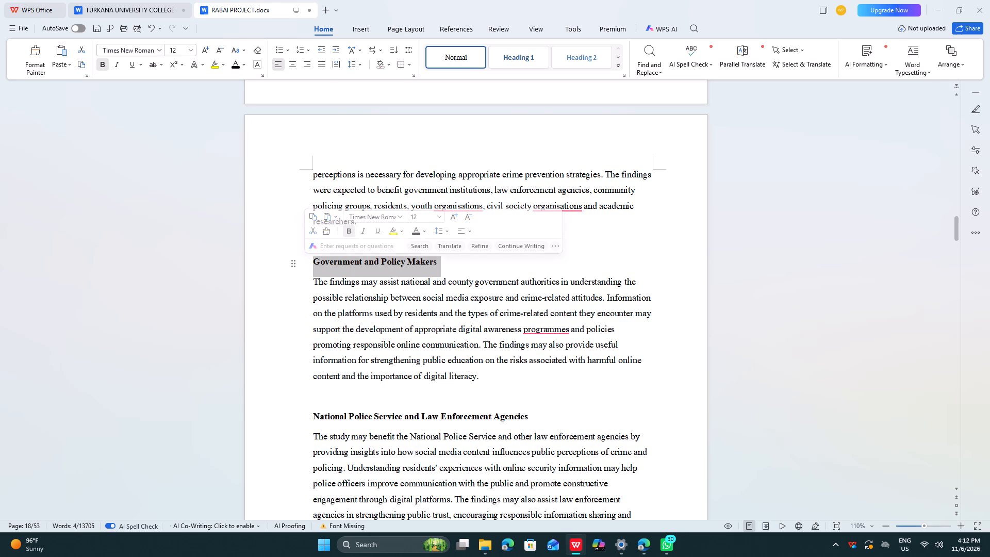
Bold the heading 1.6 Significance and Justification of the Study.
scroll(368, 288, up, 5)
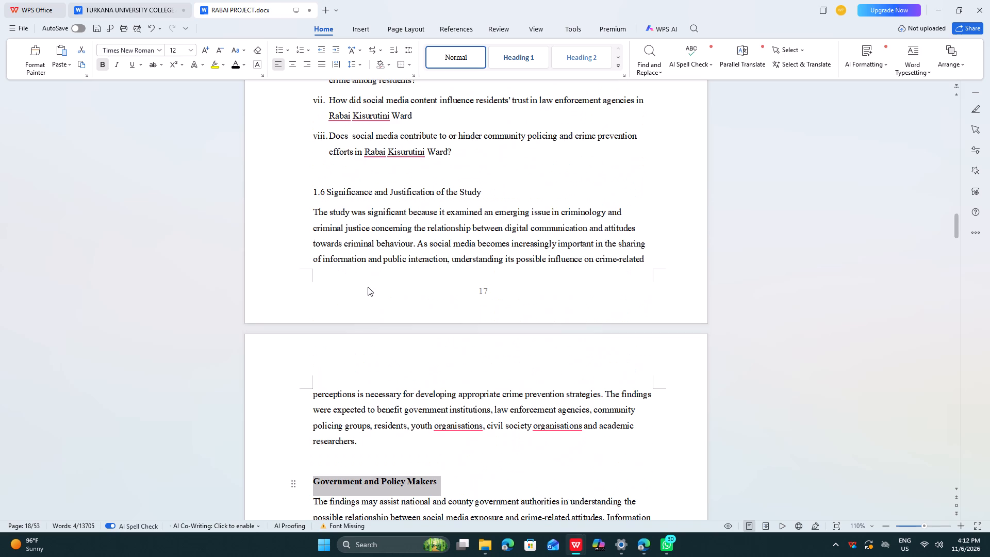
drag(312, 189, 486, 207)
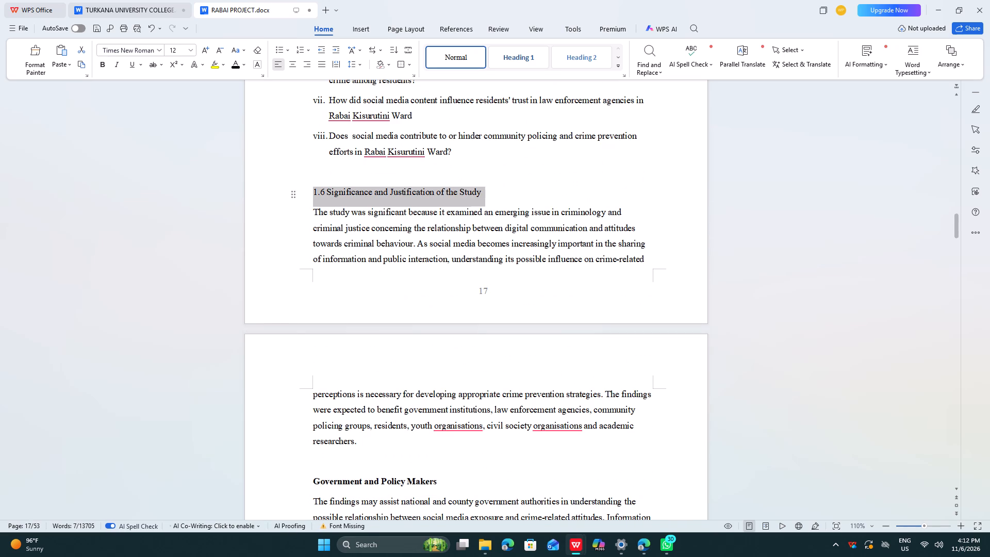
drag(486, 207, 489, 207)
click(401, 159)
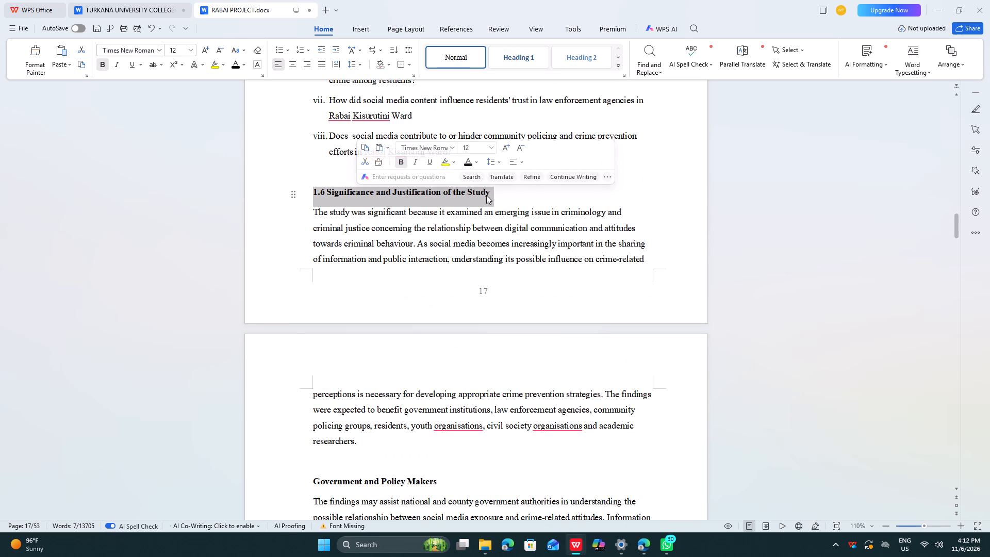
click(536, 189)
Bold the Community Policing Committees and Local Administration heading in section 1.6.
scroll(478, 234, down, 7)
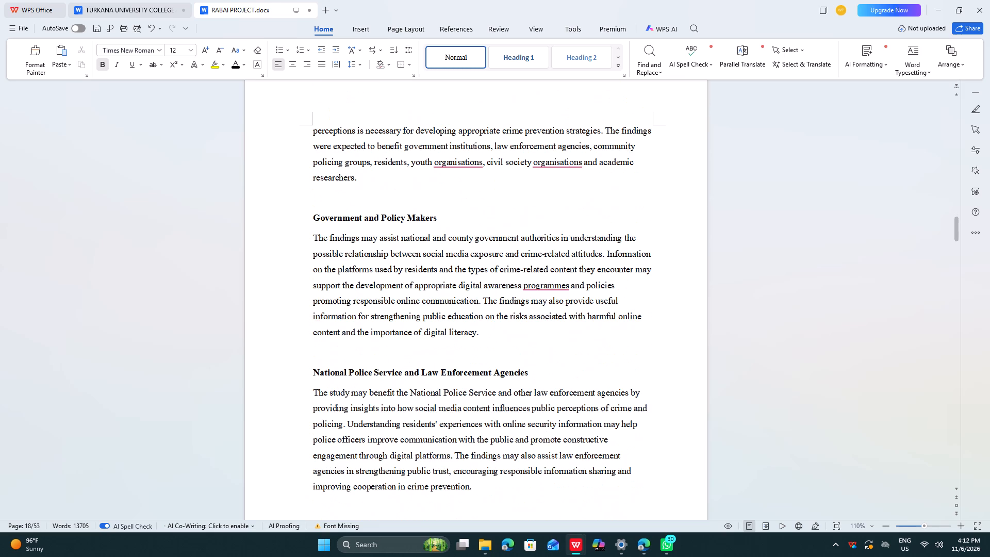
scroll(478, 234, down, 1)
scroll(419, 257, down, 2)
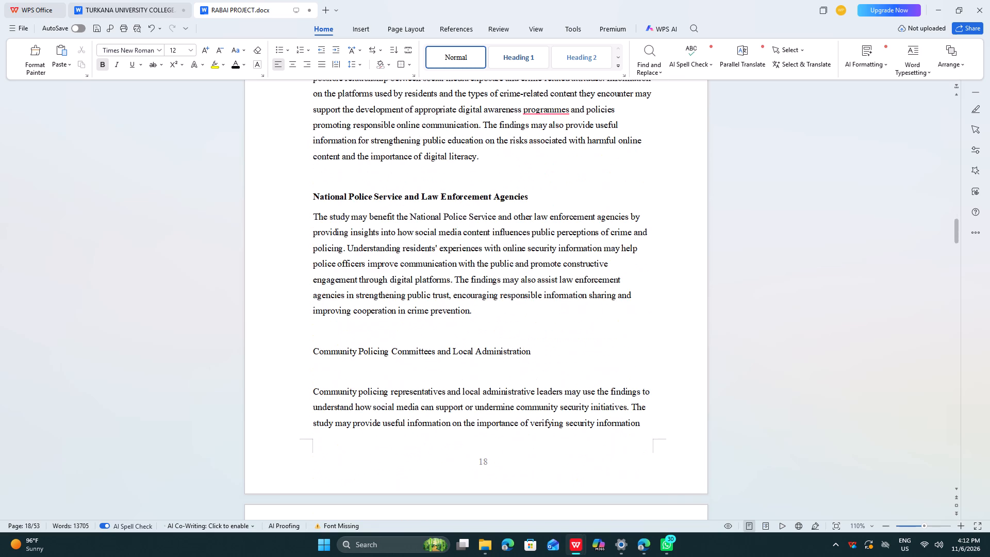
scroll(415, 255, down, 1)
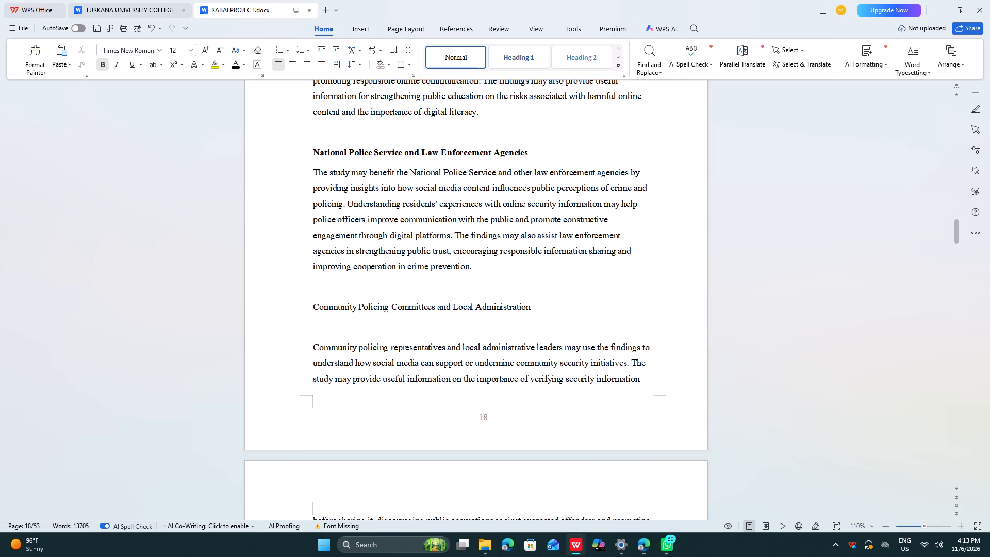
drag(308, 308, 526, 325)
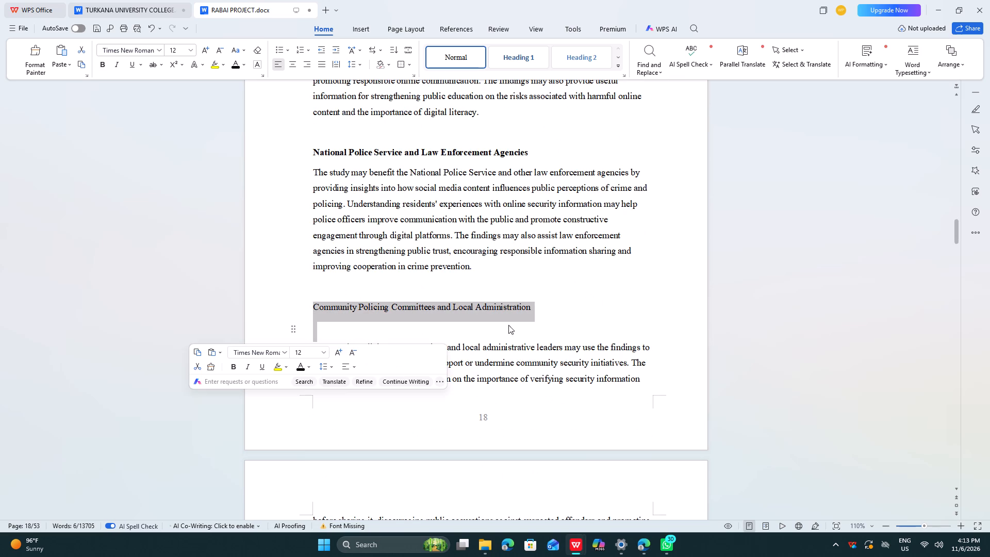
click(229, 369)
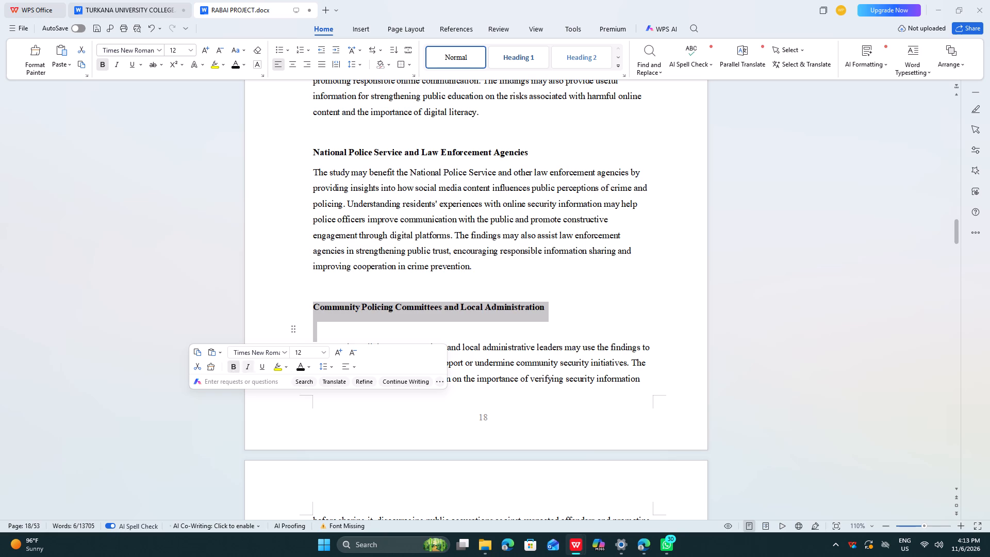
click(493, 286)
Remove the blank line under the Community Policing Committees and Local Administration heading.
click(343, 337)
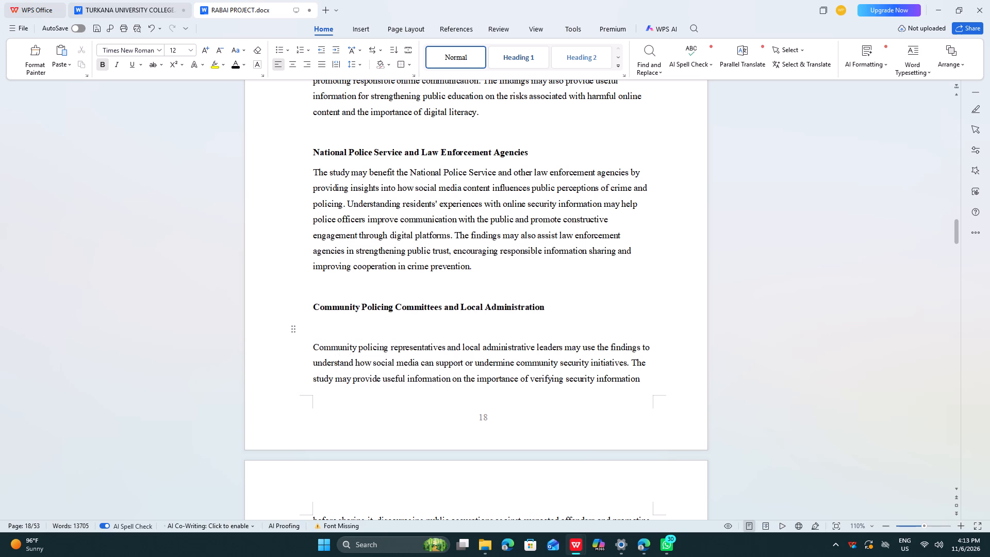
key(BackSpace)
Bold the Residents of Rabai Kisurutini Ward heading and remove the blank line beneath it.
scroll(340, 367, down, 5)
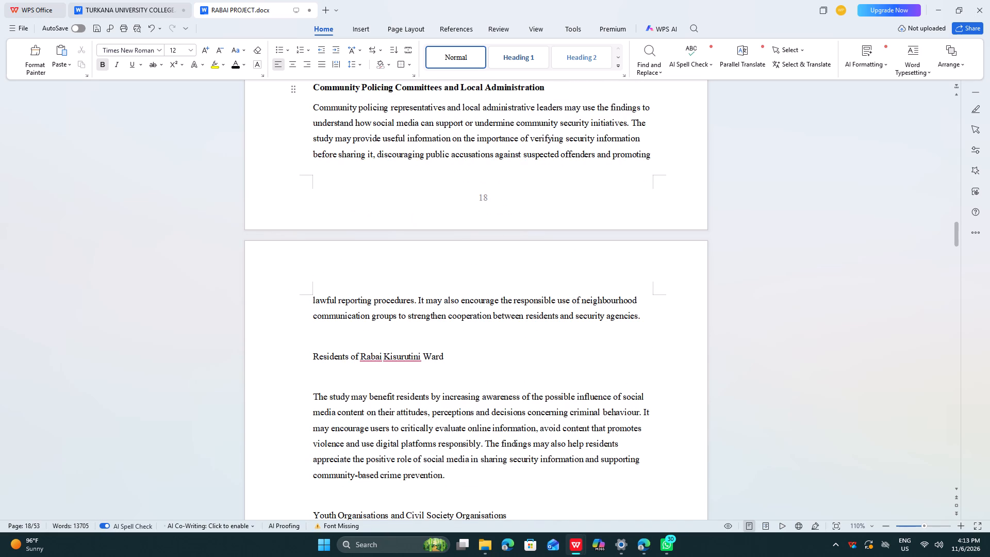
drag(313, 356, 468, 364)
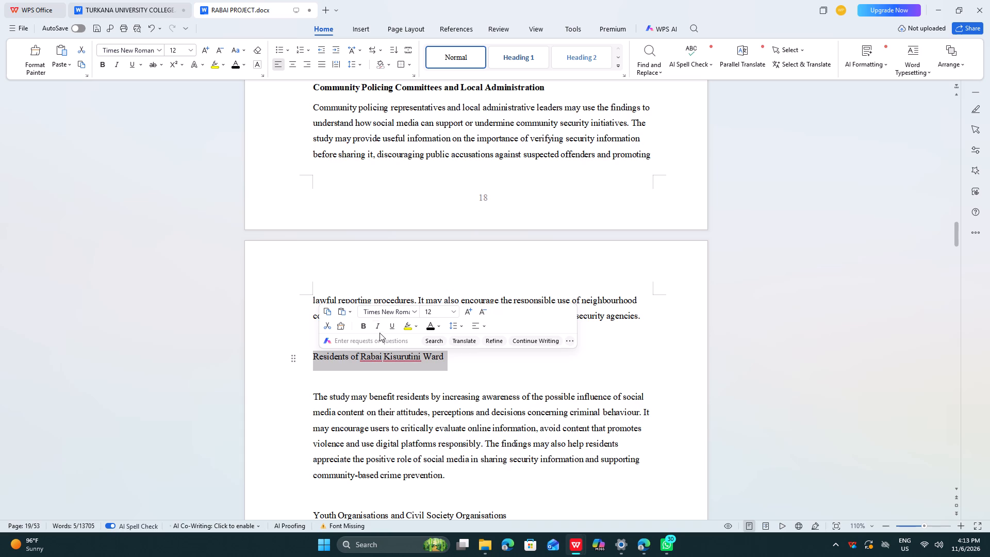
click(364, 326)
click(346, 381)
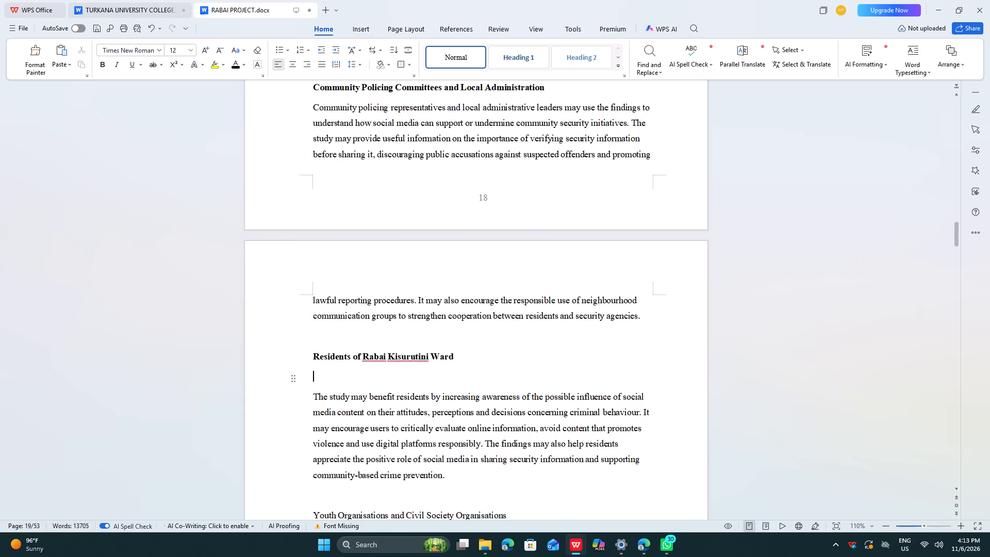
key(BackSpace)
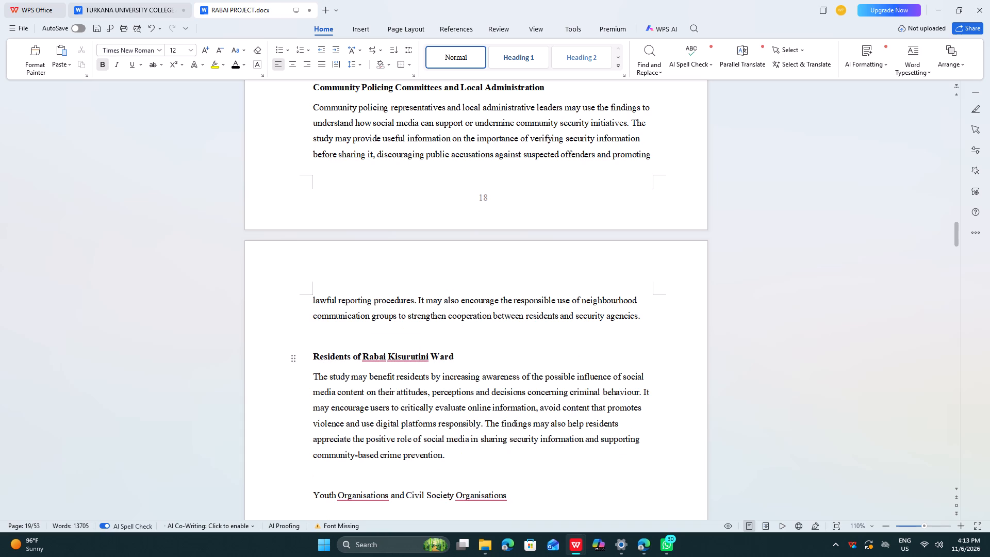
Bold the Youth Organisations and Civil Society Organisations heading and remove the blank line beneath it.
scroll(346, 381, down, 3)
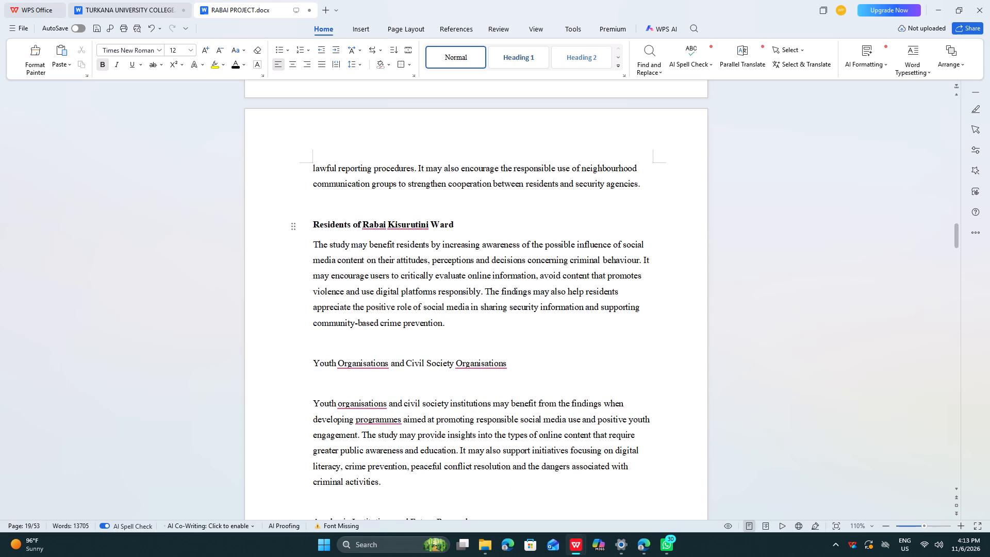
drag(309, 364, 507, 376)
click(425, 335)
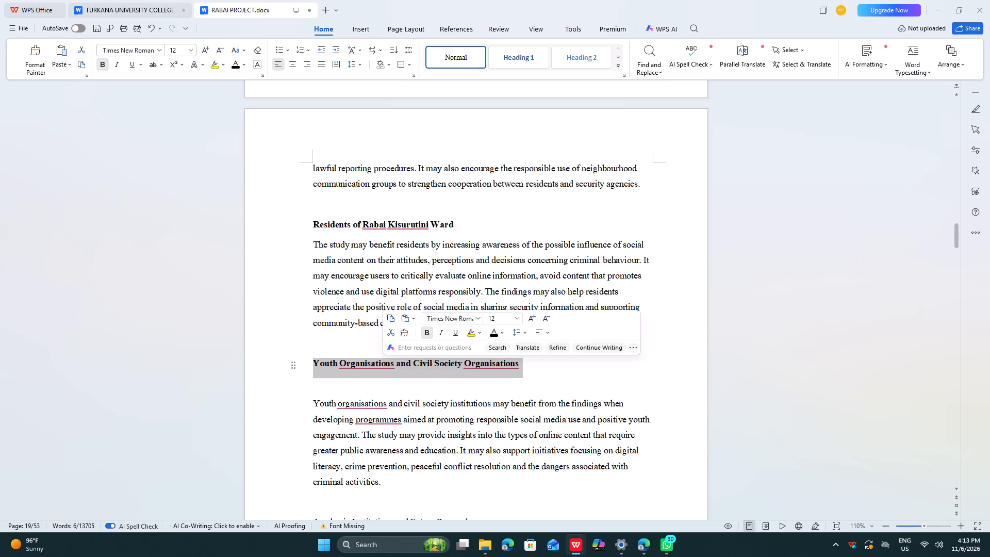
click(382, 382)
key(BackSpace)
Bold the Academic Institutions and Future Researchers heading and remove the blank line beneath it.
scroll(372, 416, down, 3)
drag(311, 368, 469, 367)
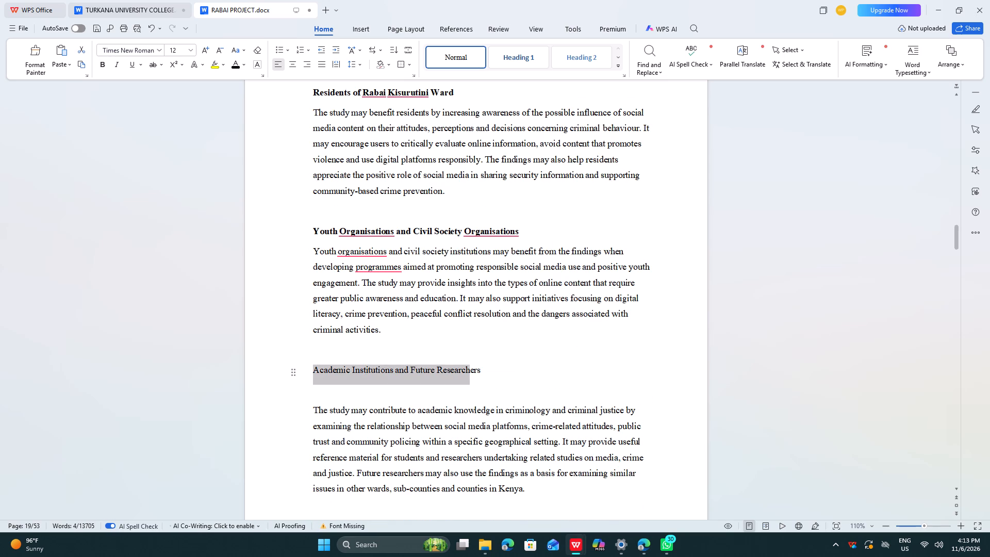
drag(469, 367, 489, 367)
click(398, 338)
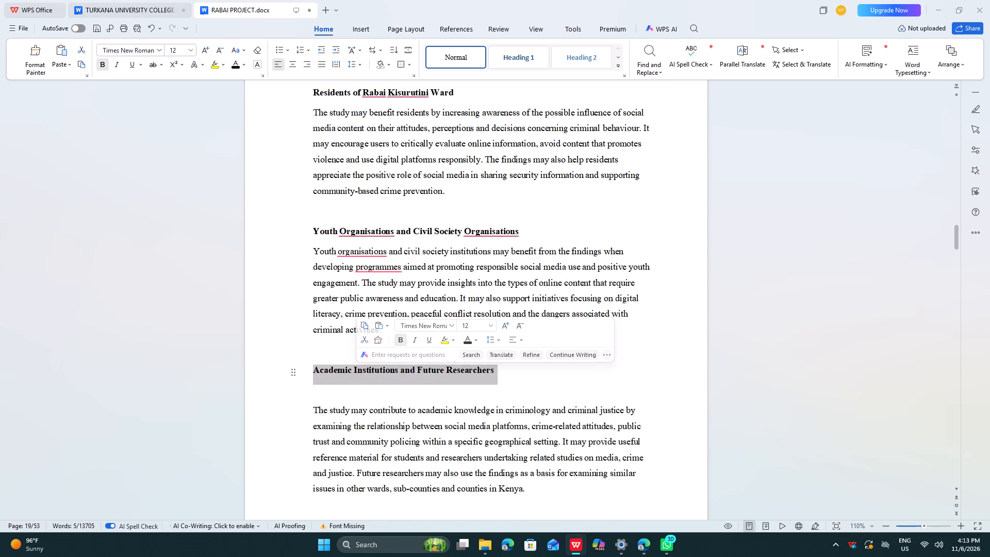
click(391, 389)
key(BackSpace)
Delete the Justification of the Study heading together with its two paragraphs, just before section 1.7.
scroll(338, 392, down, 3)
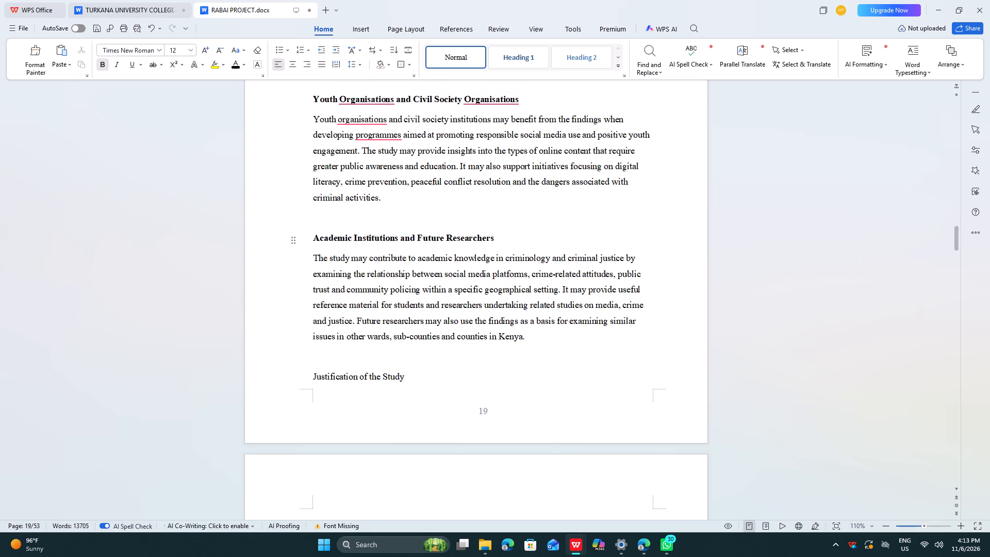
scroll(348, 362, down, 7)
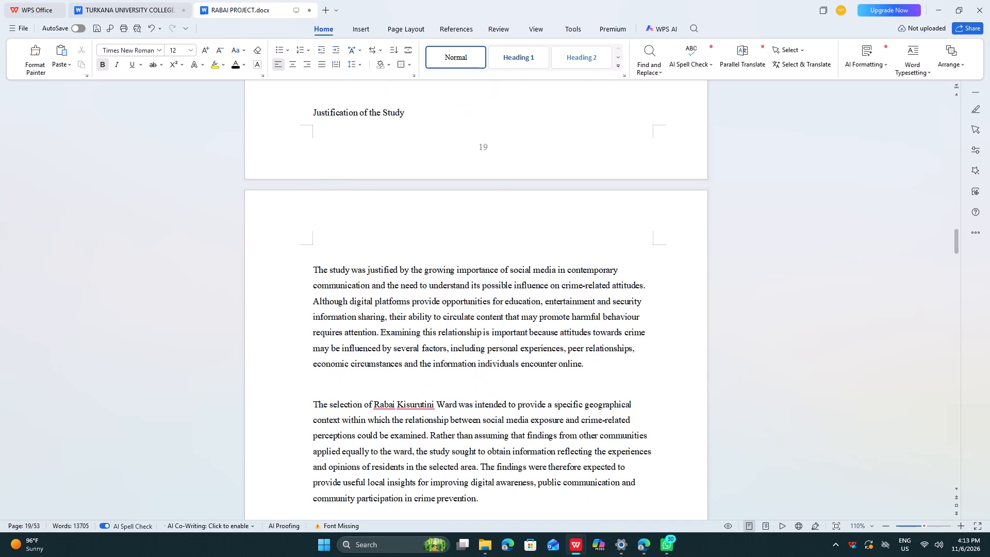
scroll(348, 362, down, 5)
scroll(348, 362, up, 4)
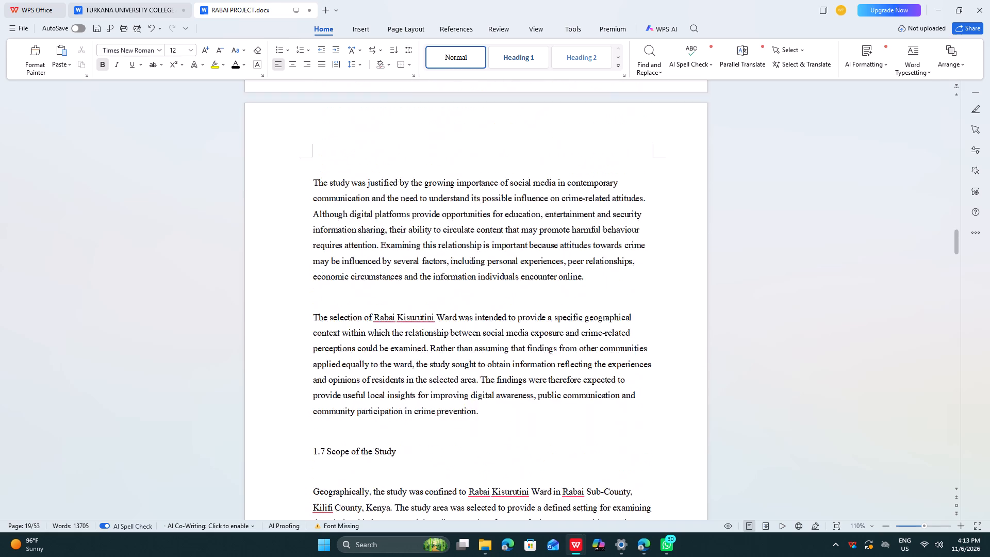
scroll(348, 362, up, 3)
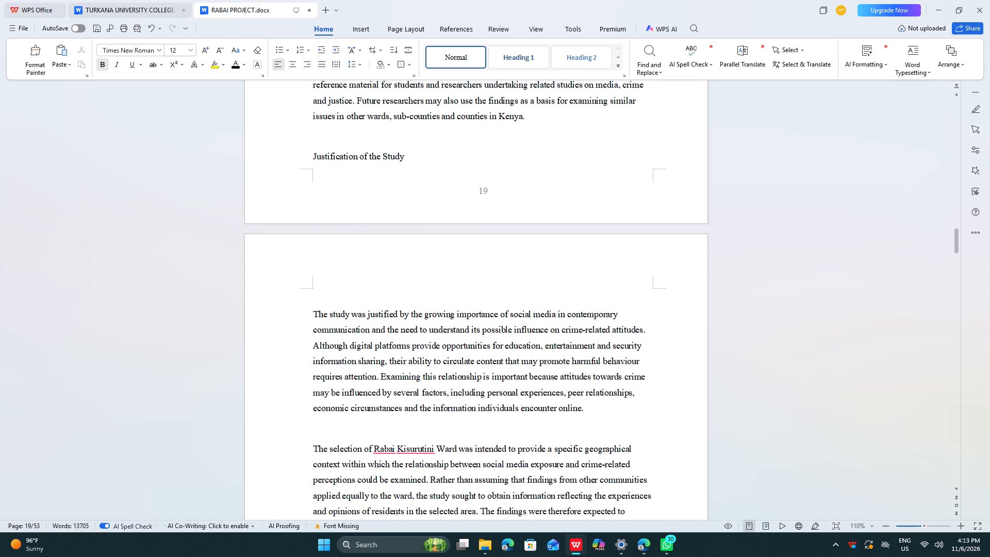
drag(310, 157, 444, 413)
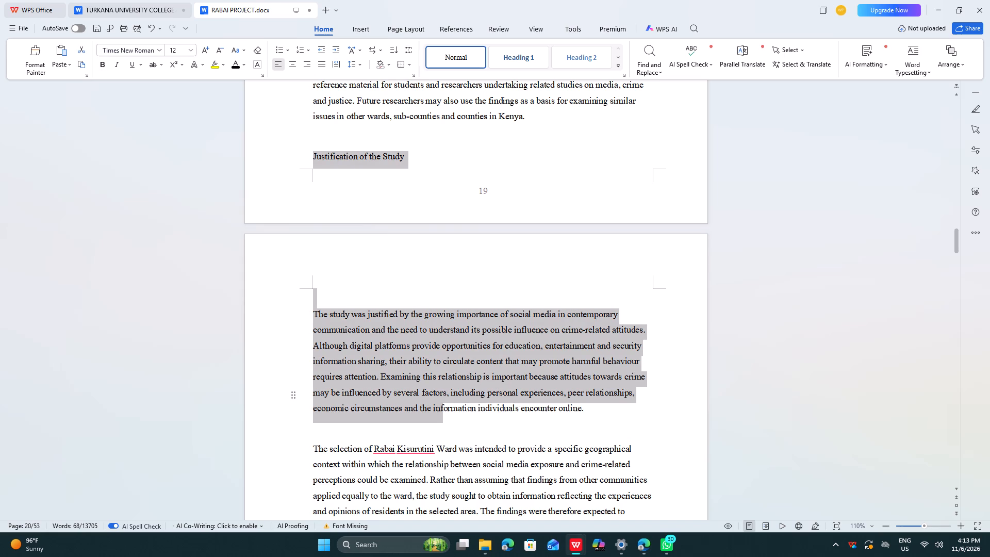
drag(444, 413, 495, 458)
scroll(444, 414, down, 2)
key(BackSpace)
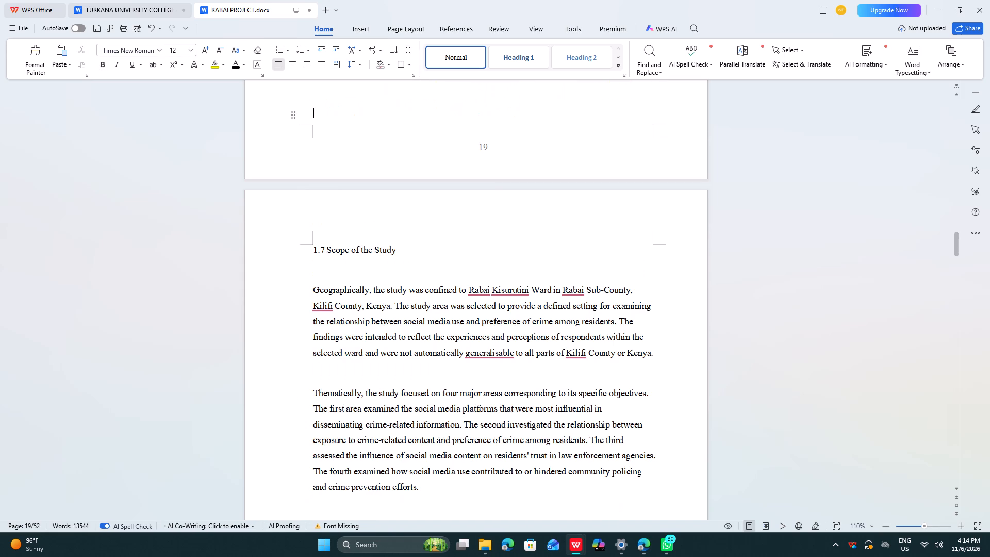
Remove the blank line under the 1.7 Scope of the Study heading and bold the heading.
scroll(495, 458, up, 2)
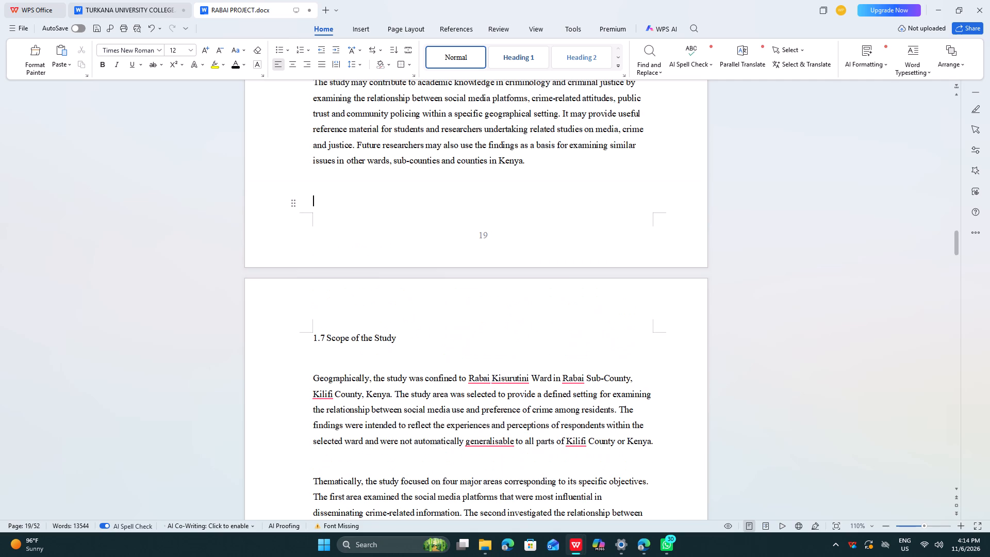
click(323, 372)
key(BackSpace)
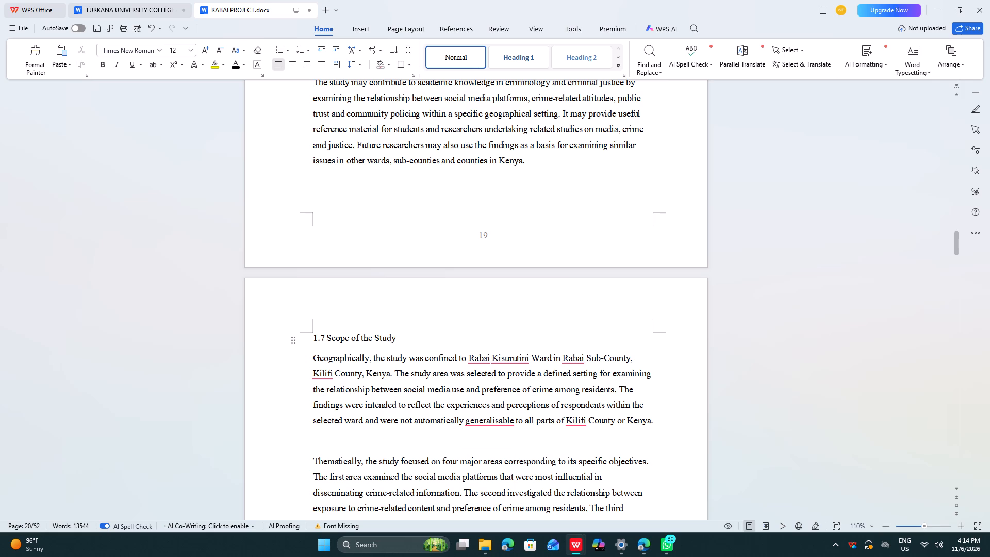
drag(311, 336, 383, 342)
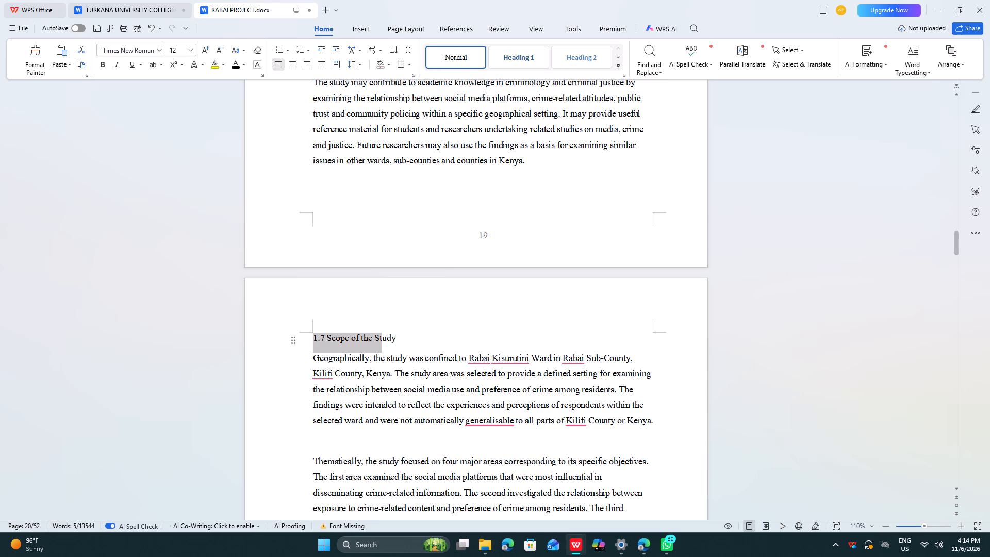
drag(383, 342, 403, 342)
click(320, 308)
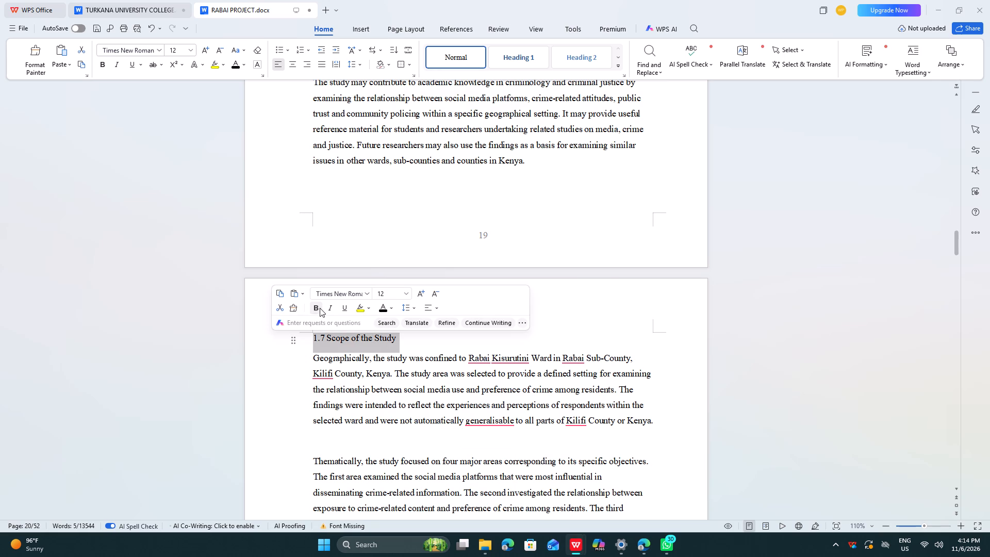
Review section 1.6 Significance and Justification of the Study and the section 1.7 Scope of the Study text.
scroll(387, 251, up, 10)
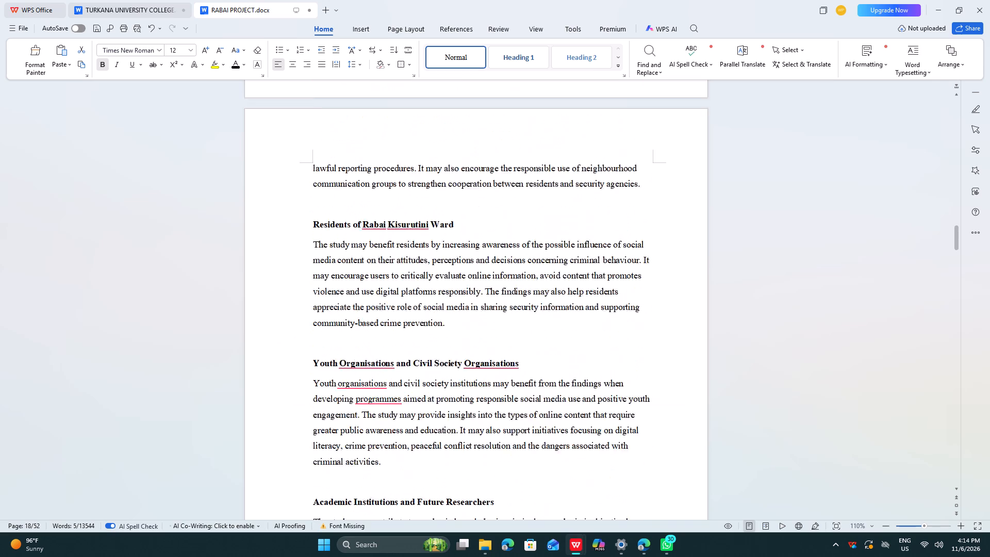
scroll(387, 251, up, 16)
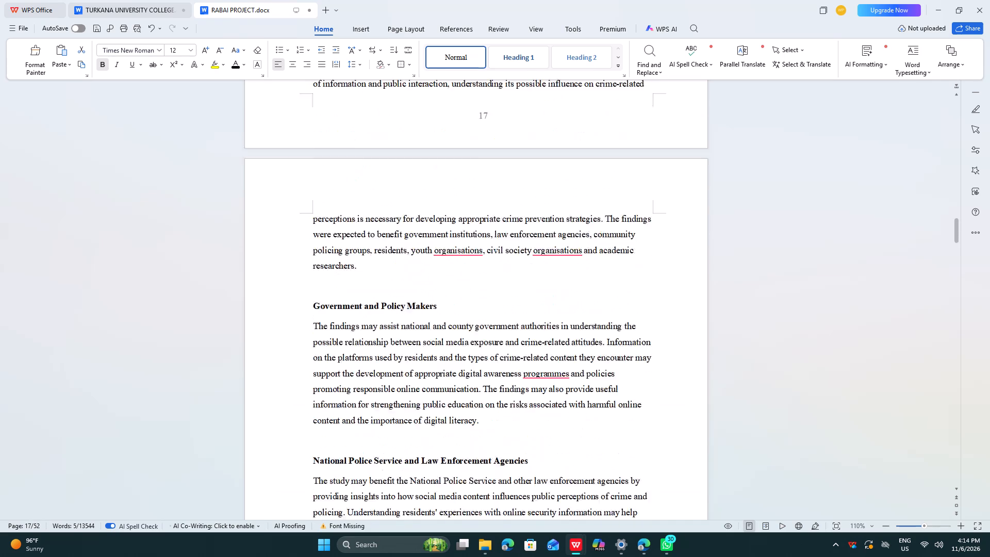
scroll(387, 251, up, 4)
scroll(387, 251, down, 7)
scroll(387, 251, up, 5)
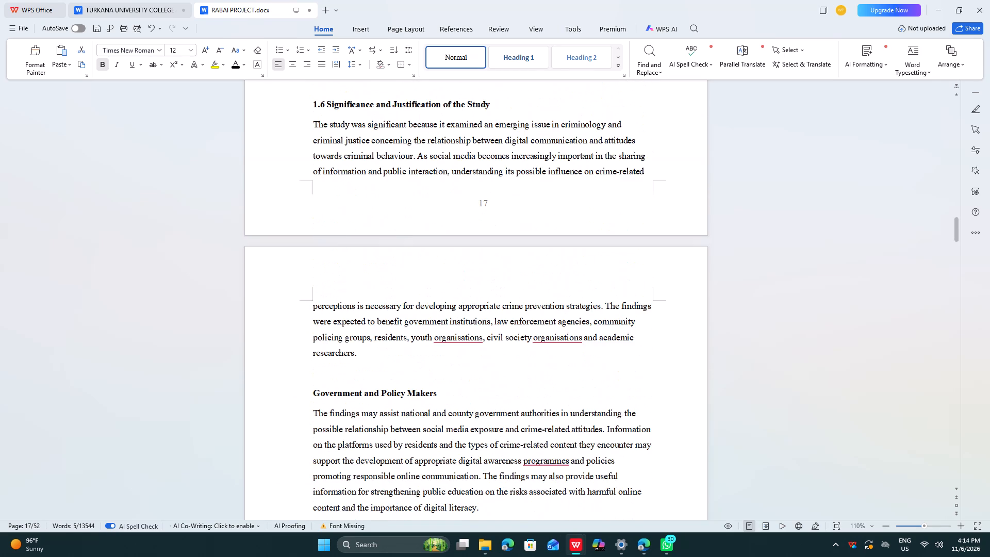
scroll(387, 251, up, 5)
scroll(387, 251, down, 5)
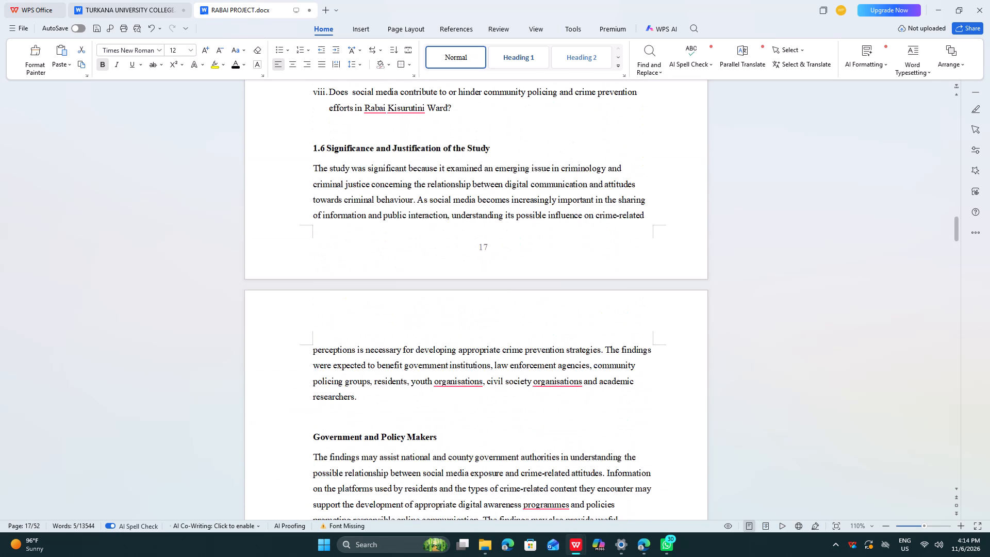
scroll(387, 251, down, 14)
scroll(387, 251, down, 14)
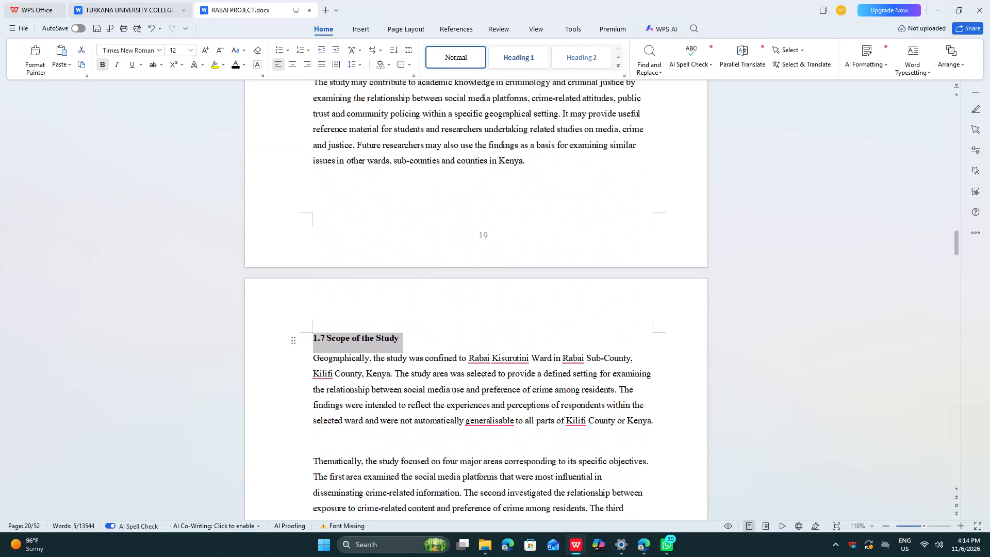
scroll(387, 251, down, 9)
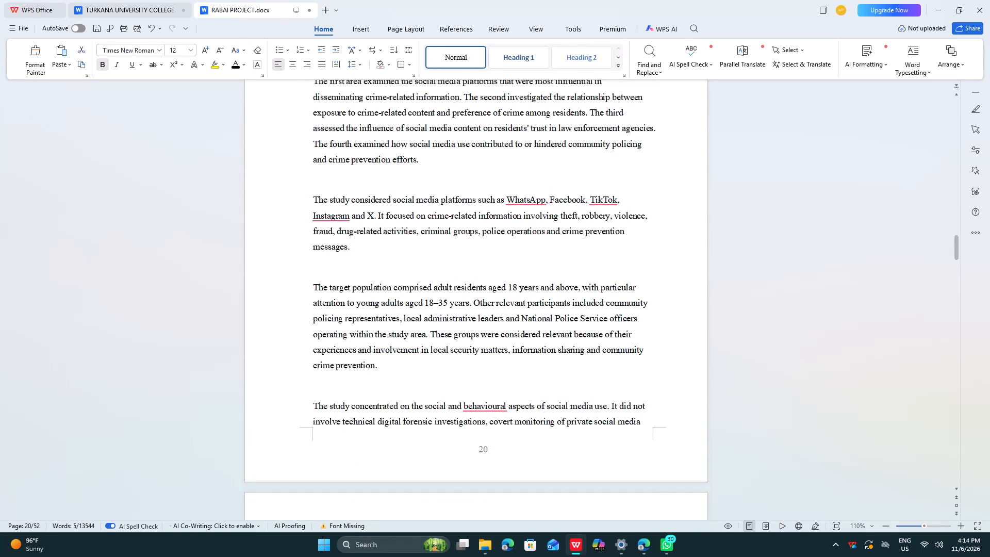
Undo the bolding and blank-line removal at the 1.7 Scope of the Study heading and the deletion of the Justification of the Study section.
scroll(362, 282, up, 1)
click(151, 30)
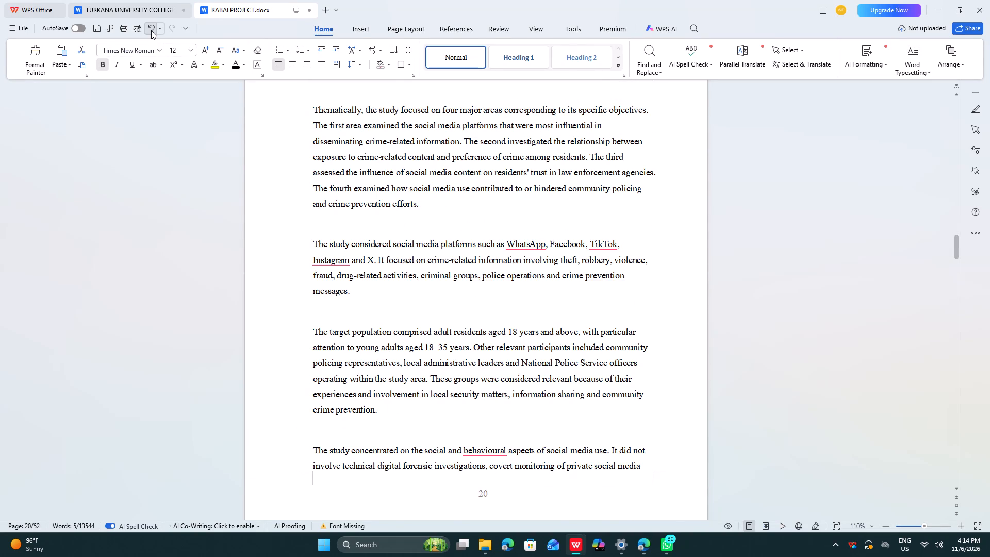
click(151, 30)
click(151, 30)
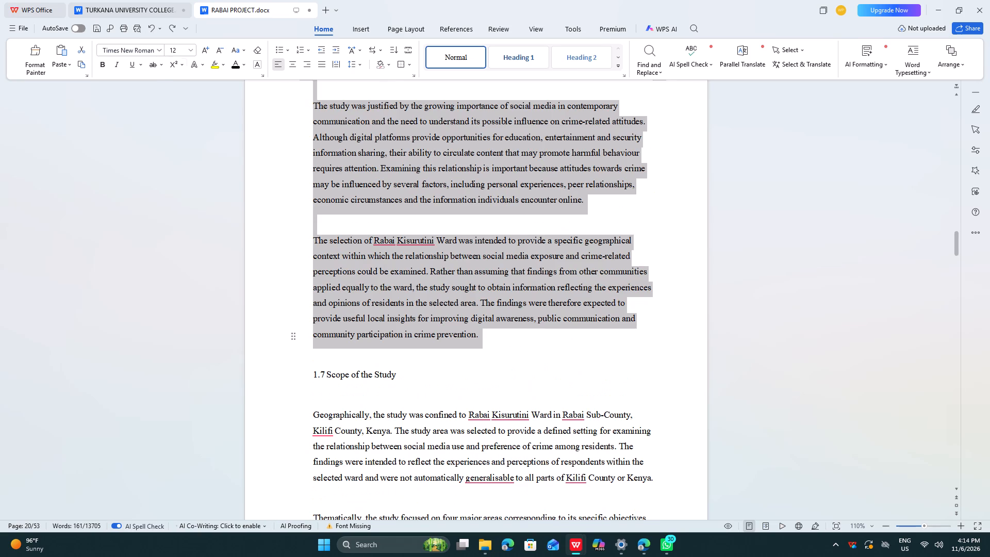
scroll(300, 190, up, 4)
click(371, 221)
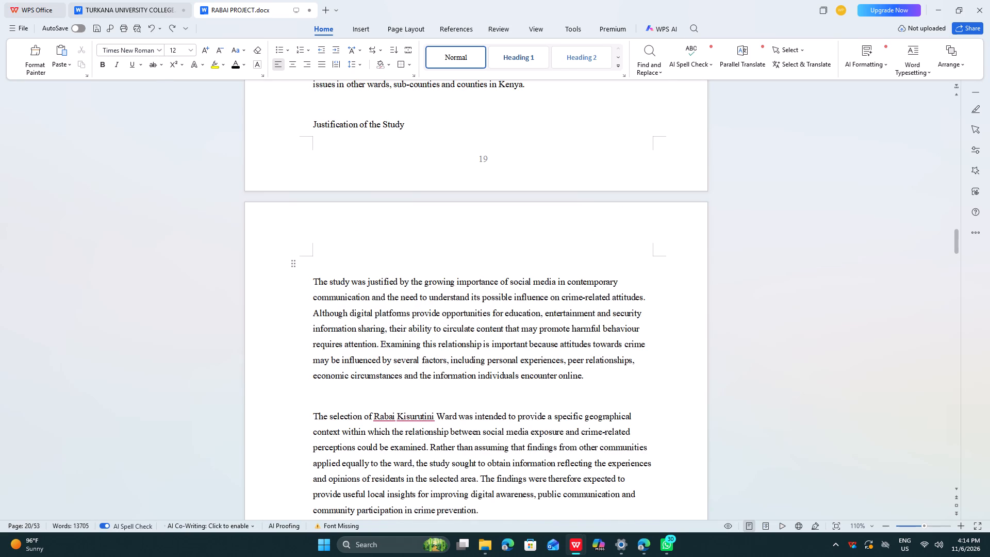
Bold the 1.7 Scope of the Study heading and remove the blank line beneath it.
scroll(327, 199, down, 7)
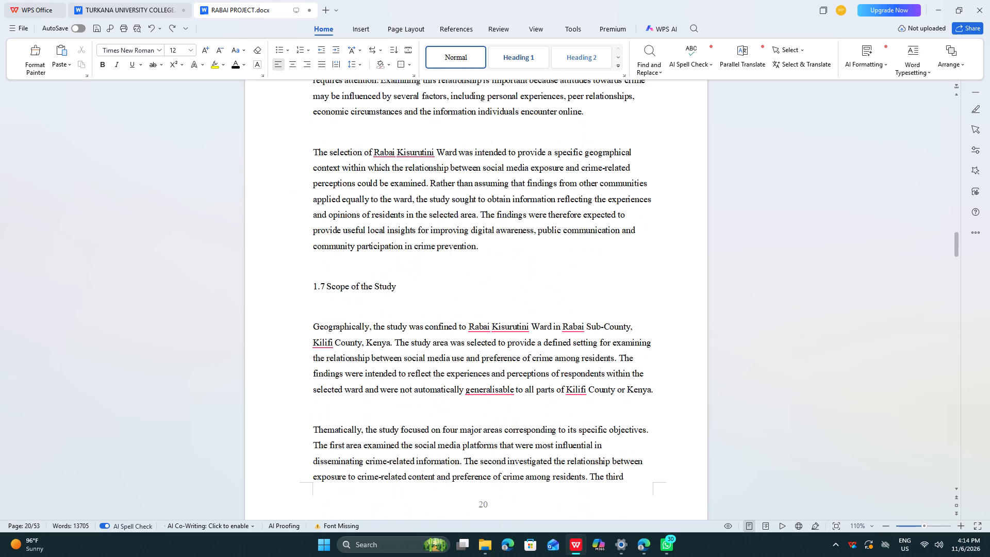
scroll(327, 199, down, 1)
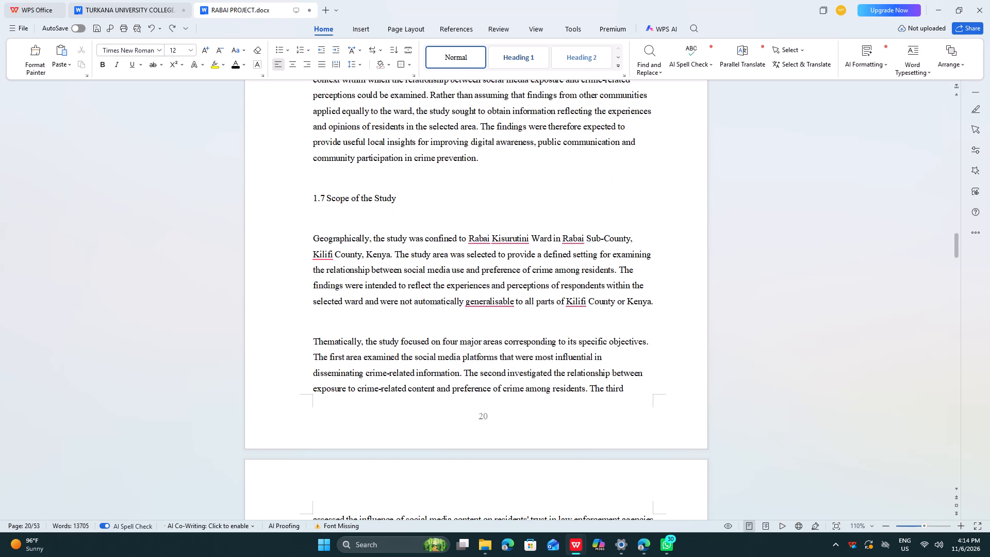
drag(312, 197, 393, 195)
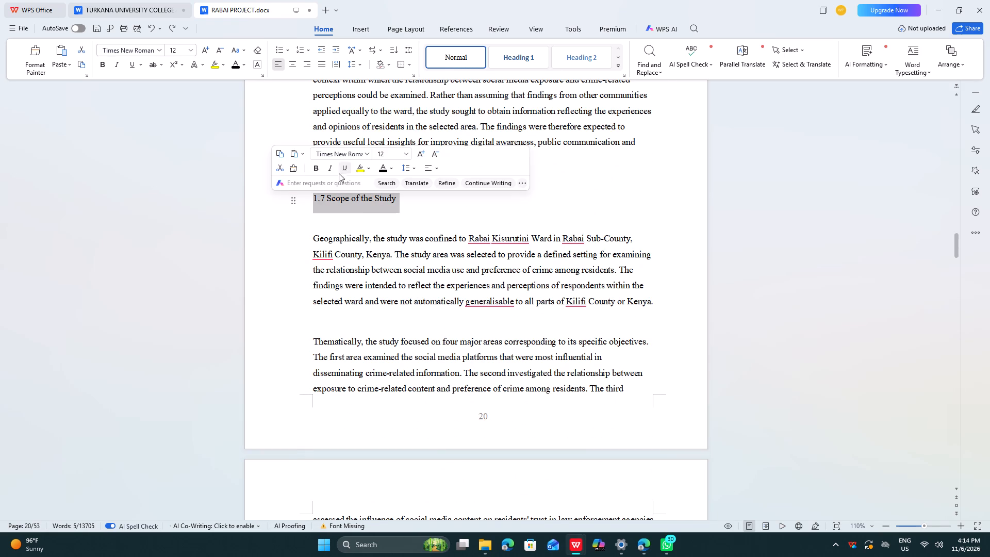
click(318, 168)
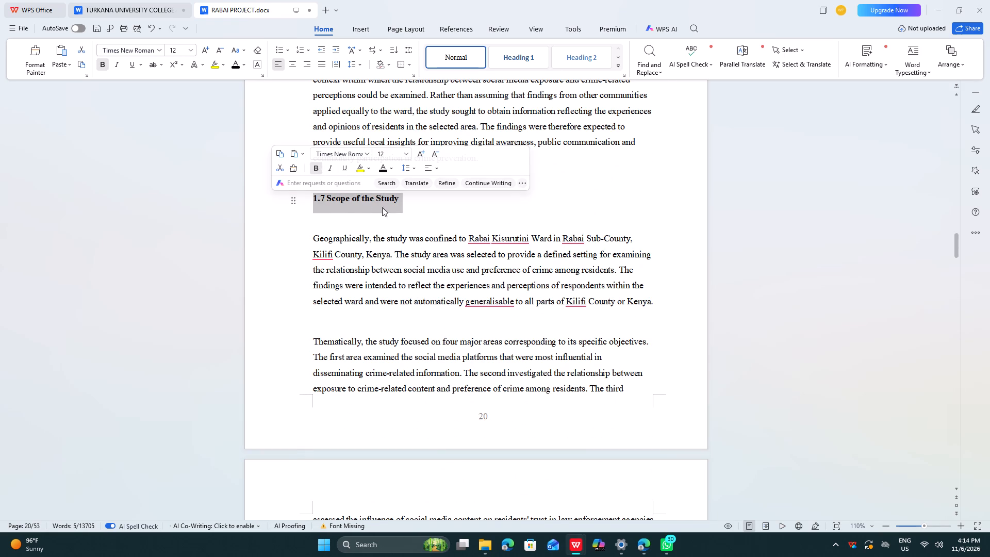
click(412, 209)
click(340, 220)
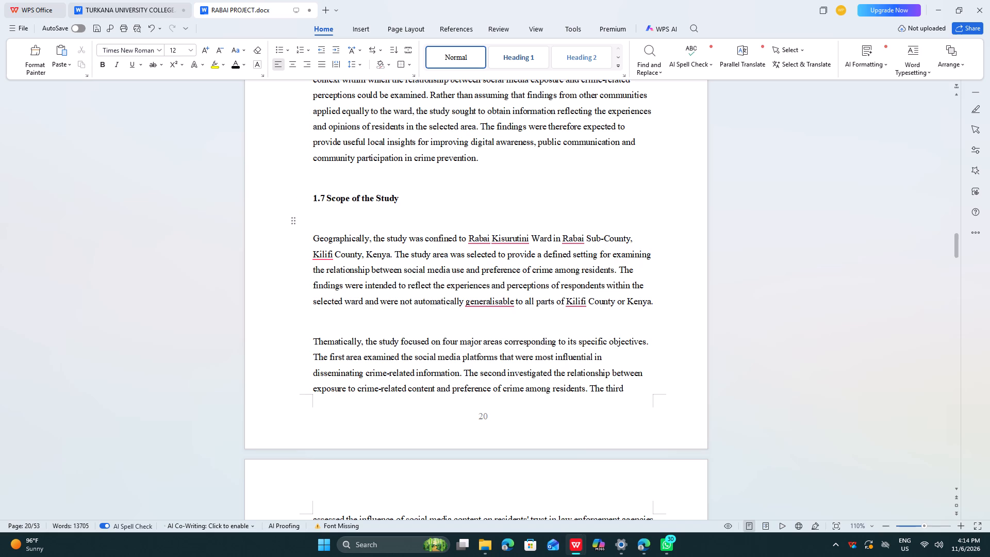
key(BackSpace)
scroll(337, 231, down, 3)
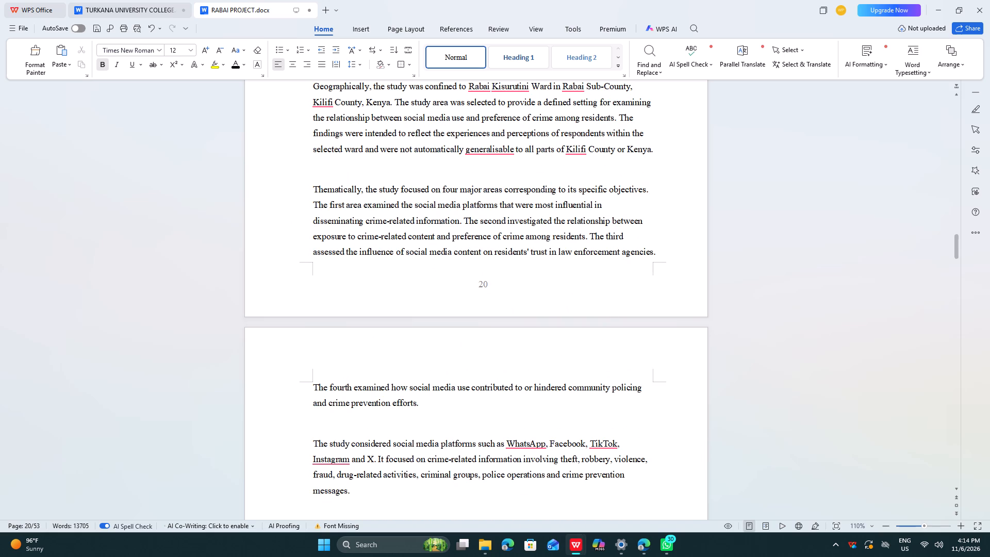
Remove the blank lines between the section 1.7 paragraphs, from "The study considered social media platforms" through "The study concentrated on the social".
scroll(337, 242, down, 1)
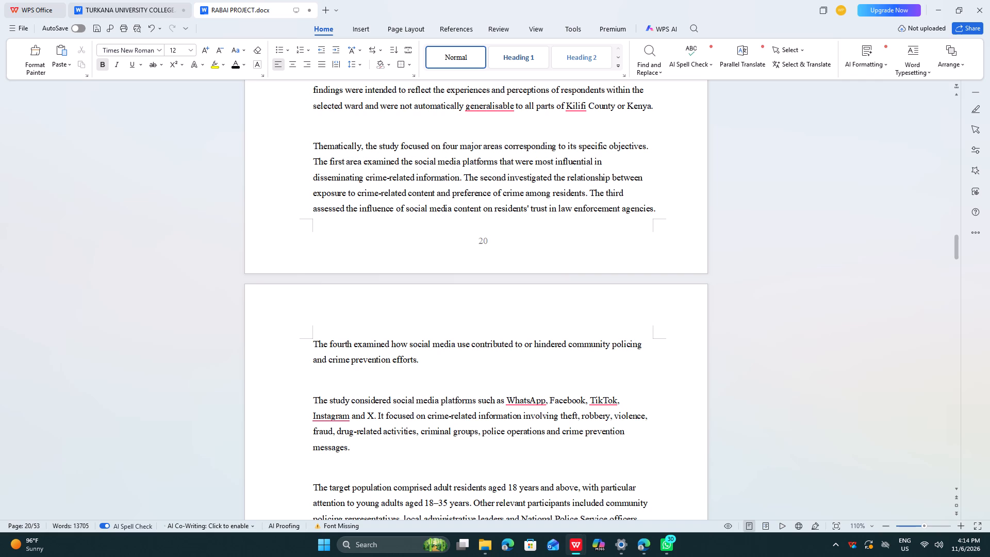
click(329, 385)
key(BackSpace)
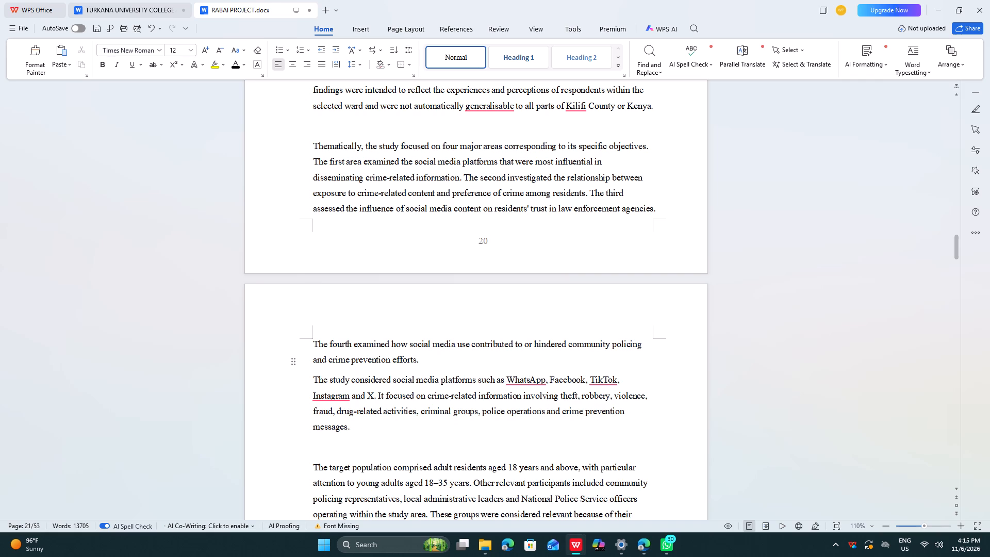
scroll(348, 345, down, 1)
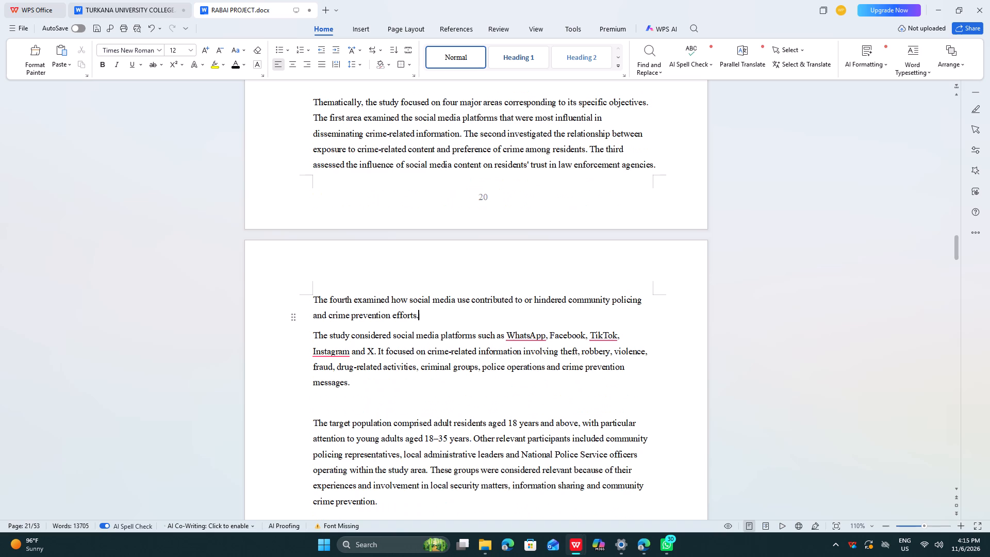
scroll(347, 344, down, 2)
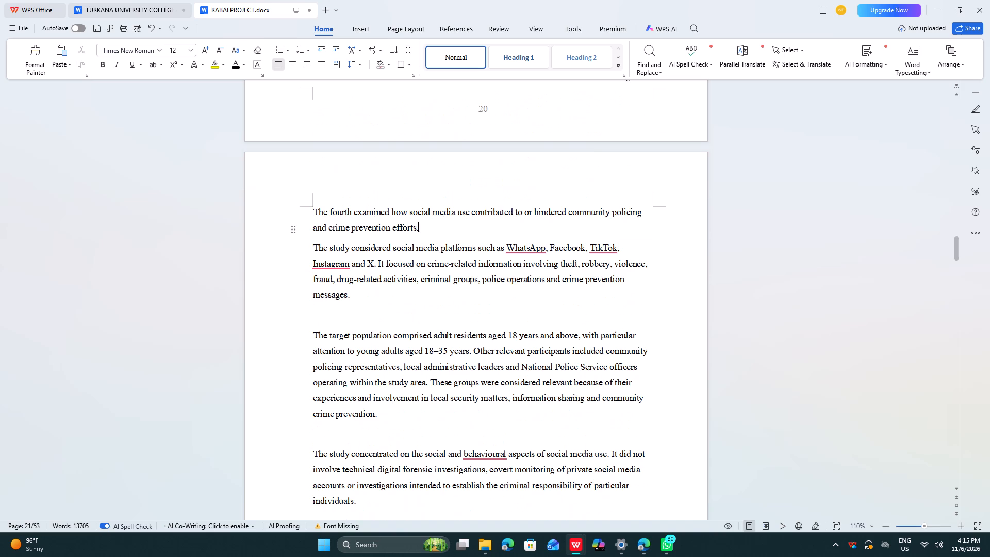
click(344, 323)
key(BackSpace)
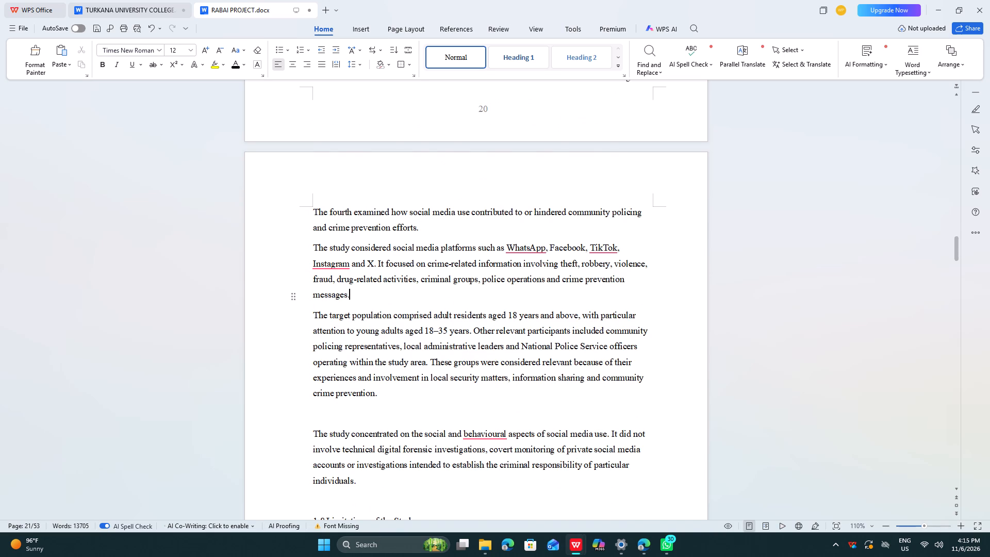
scroll(327, 338, down, 3)
click(331, 284)
key(BackSpace)
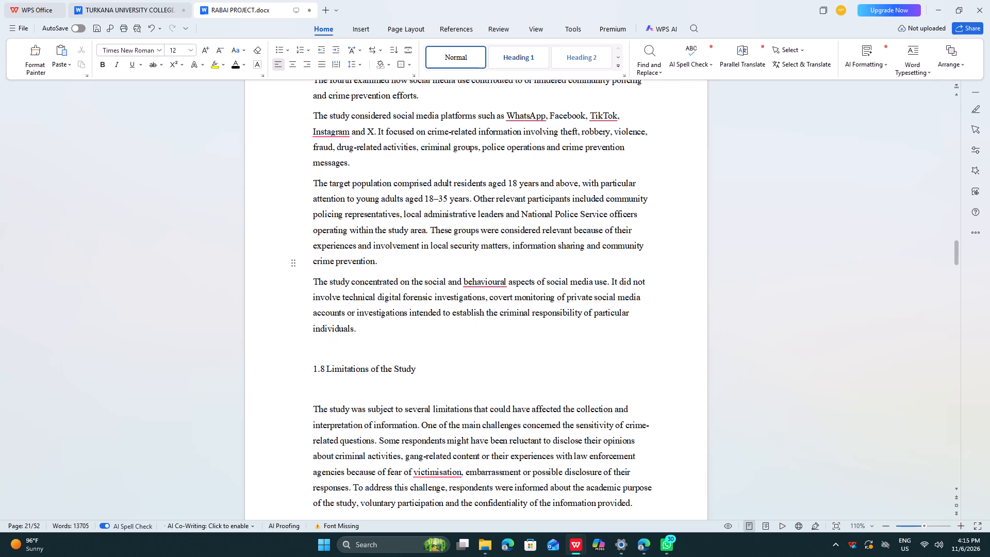
Bold the 1.8 Limitations of the Study heading and remove the blank line beneath it.
drag(307, 367, 434, 380)
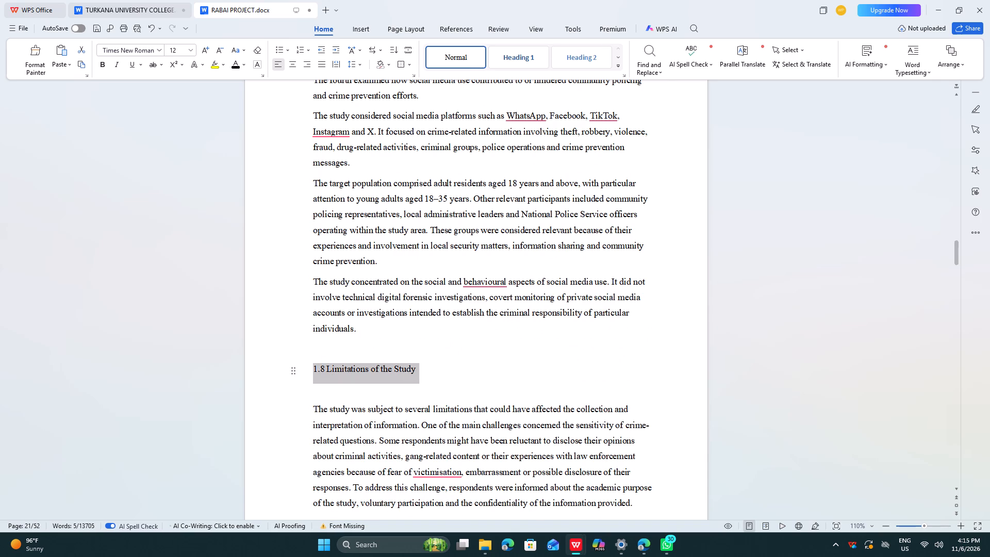
drag(434, 380, 438, 381)
click(333, 339)
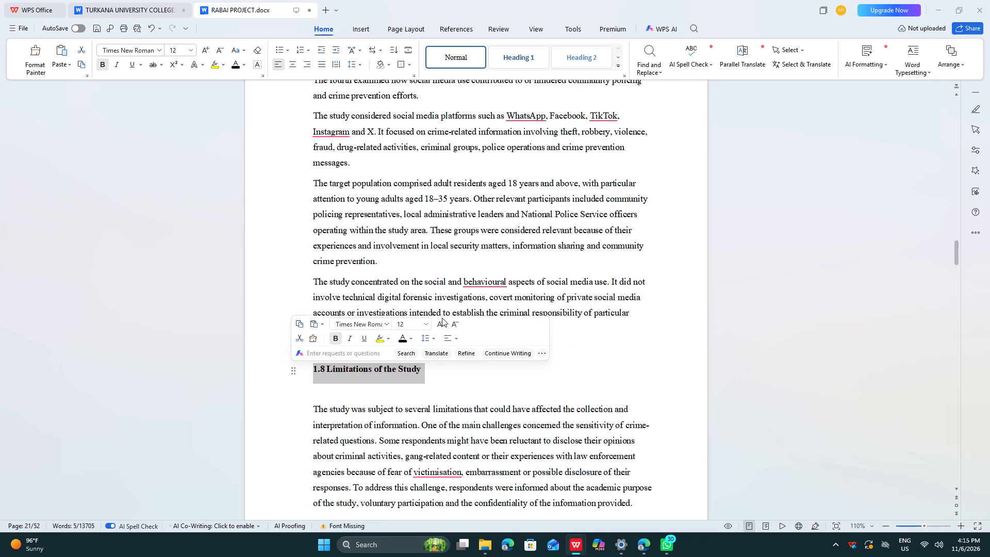
click(463, 273)
scroll(386, 372, down, 3)
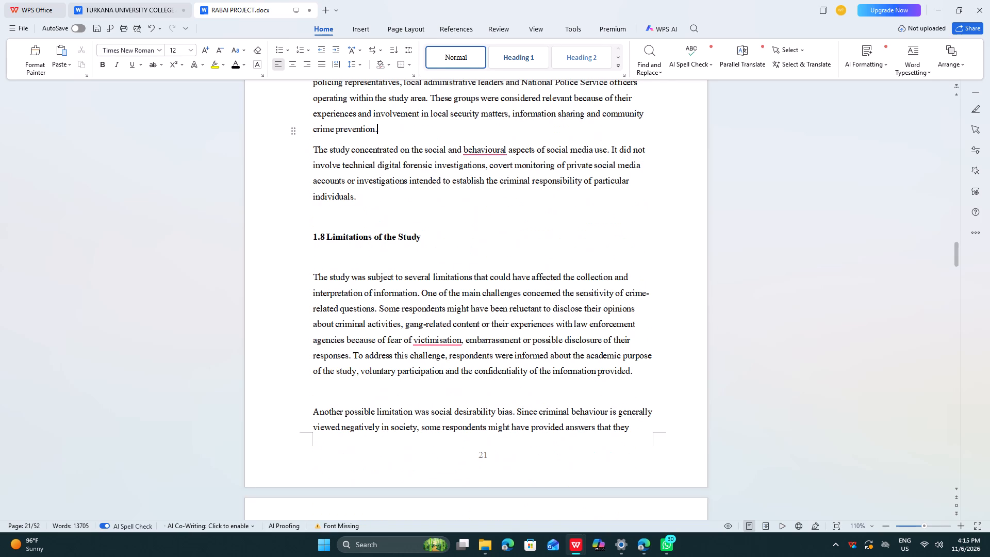
click(321, 249)
click(320, 264)
key(BackSpace)
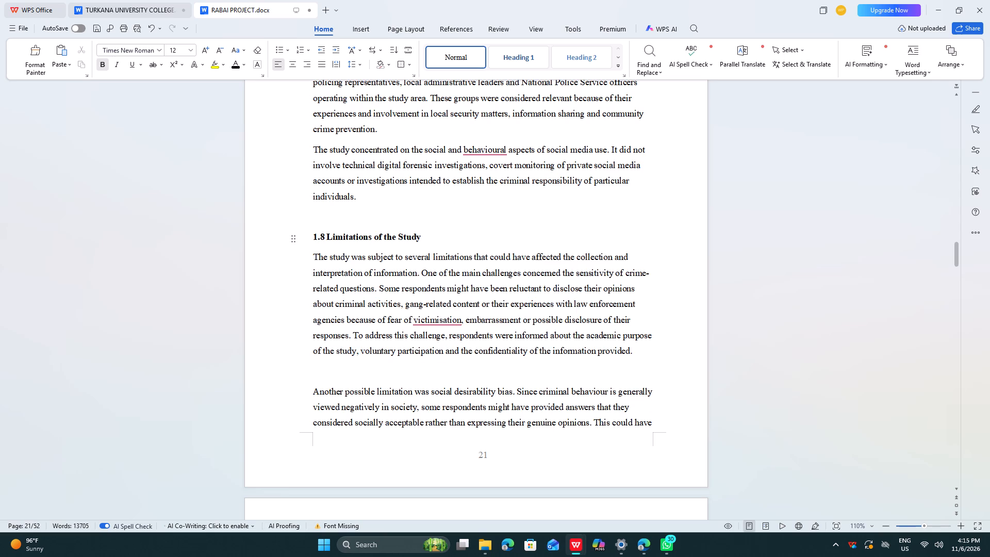
Remove the blank lines between the paragraphs of section 1.8, from "Another possible limitation" through "Finally, the cross-sectional nature".
scroll(332, 329, down, 1)
click(313, 339)
key(BackSpace)
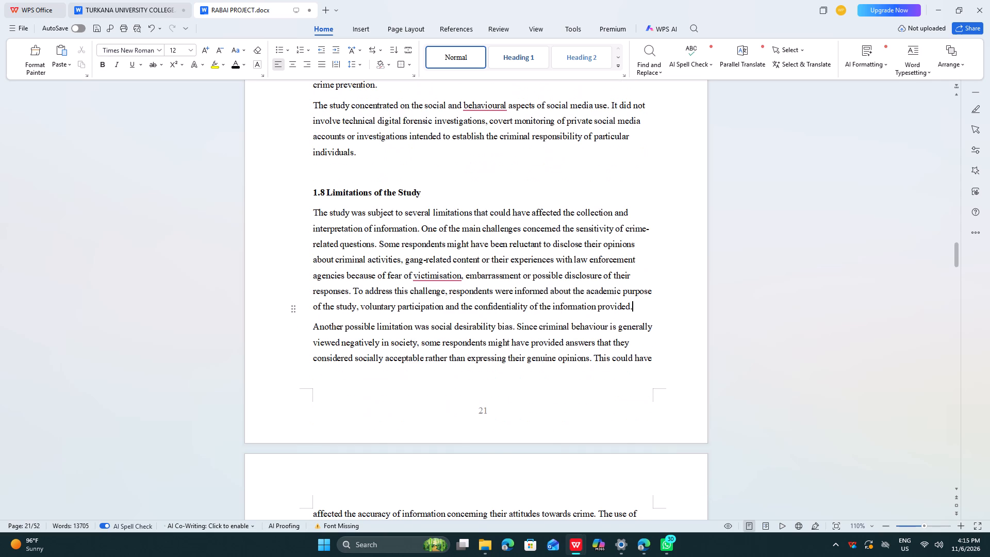
scroll(313, 339, down, 4)
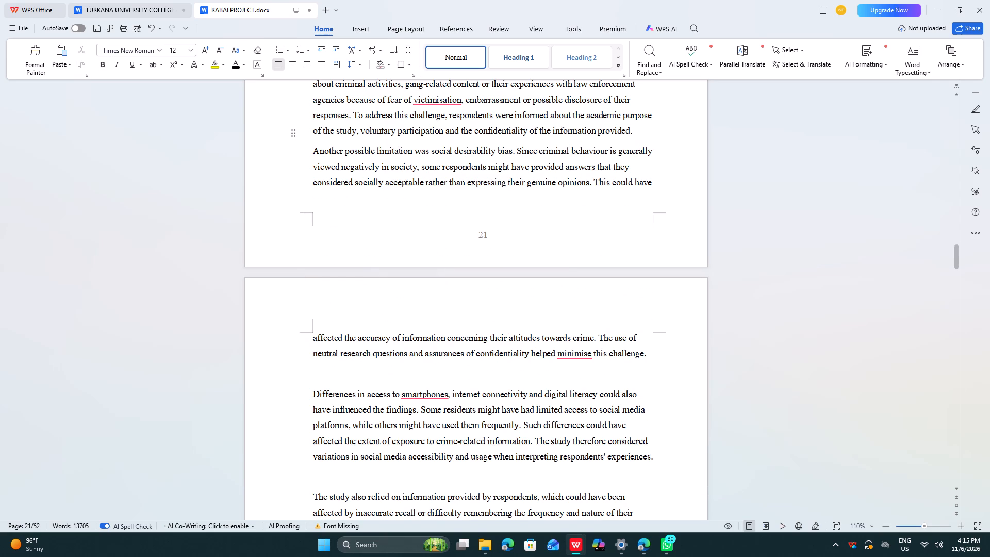
click(320, 371)
key(BackSpace)
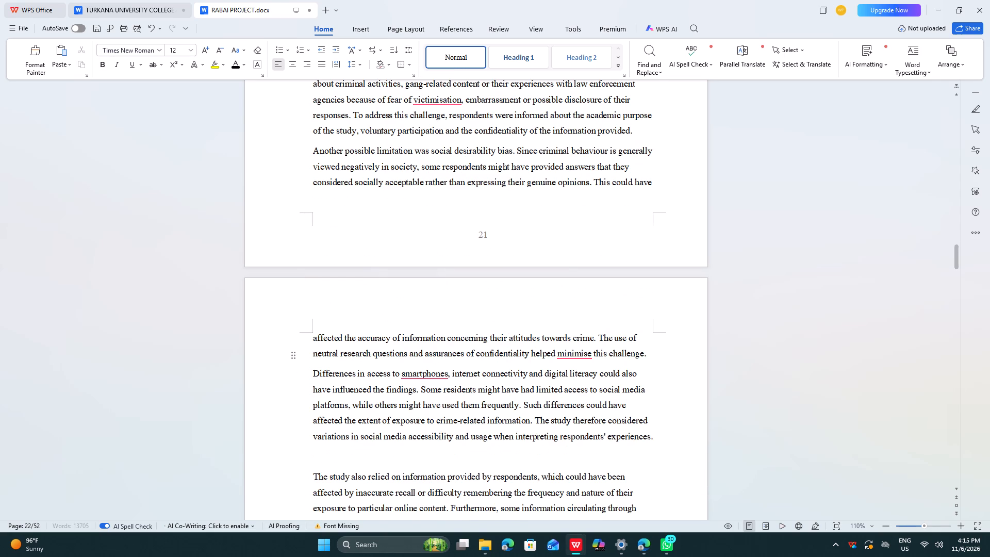
scroll(329, 368, down, 2)
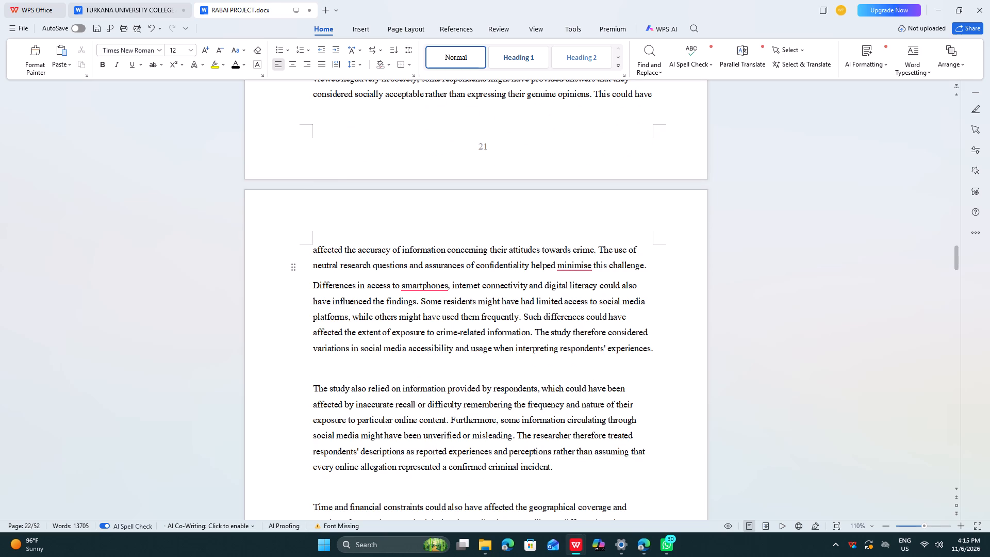
click(338, 371)
key(BackSpace)
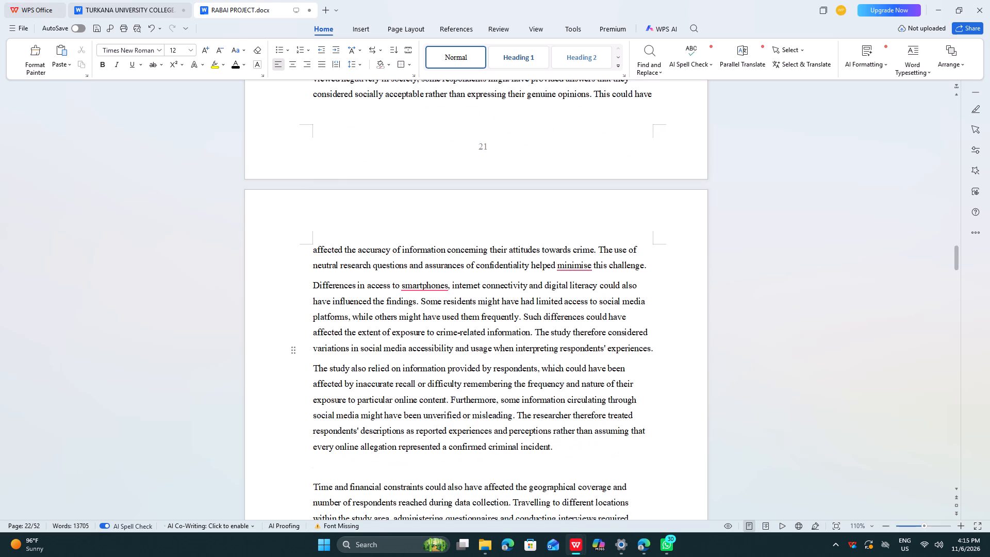
scroll(333, 355, down, 4)
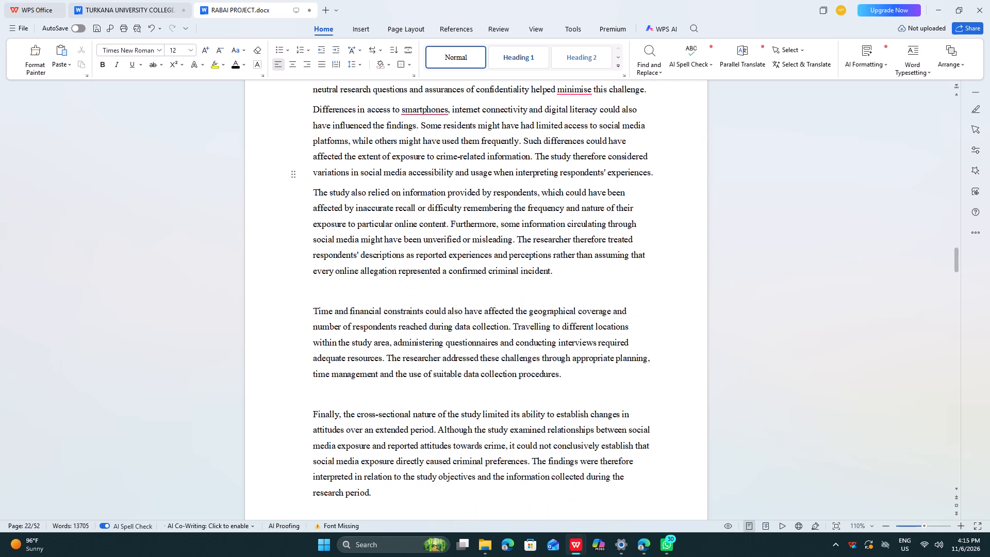
click(335, 298)
key(BackSpace)
scroll(335, 298, down, 2)
click(333, 295)
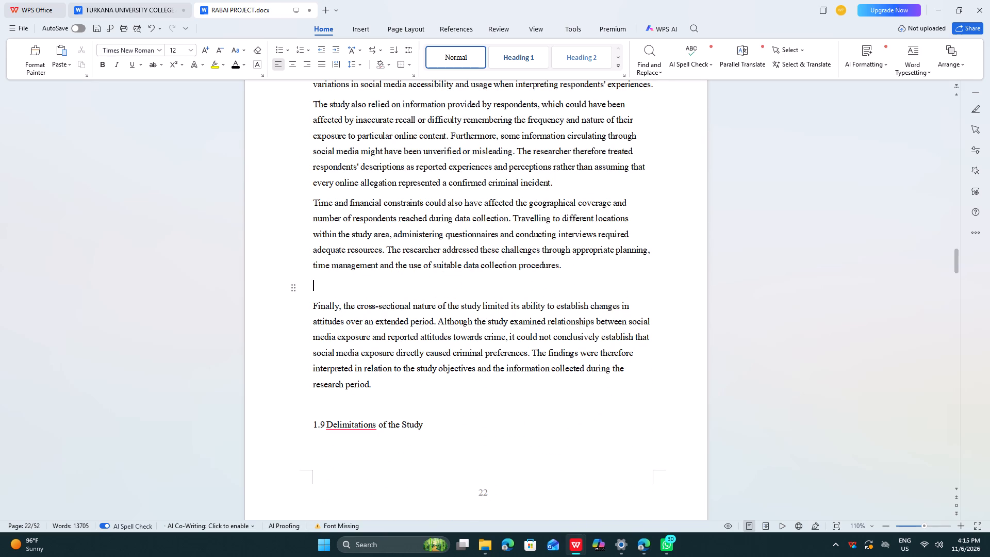
key(BackSpace)
Bold the 1.9 Delimitations of the Study heading.
scroll(333, 295, down, 2)
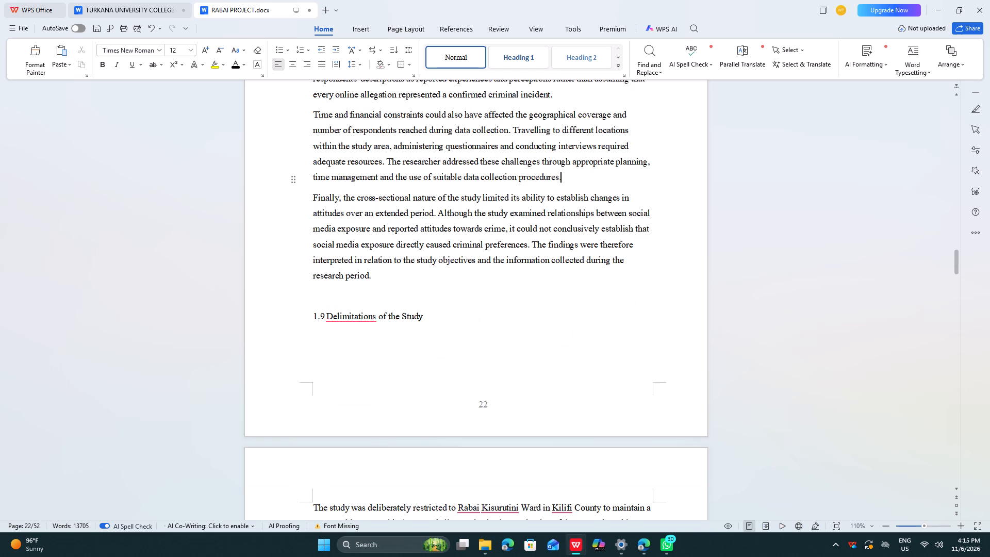
drag(313, 316, 427, 321)
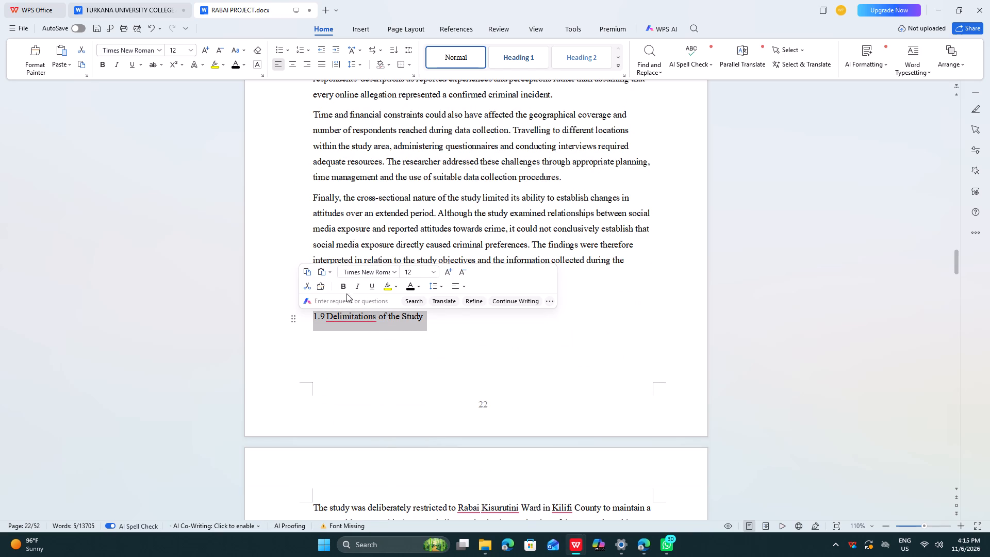
click(344, 289)
Remove the blank lines between the body paragraphs of section 1.9 Delimitations of the Study.
scroll(369, 348, down, 3)
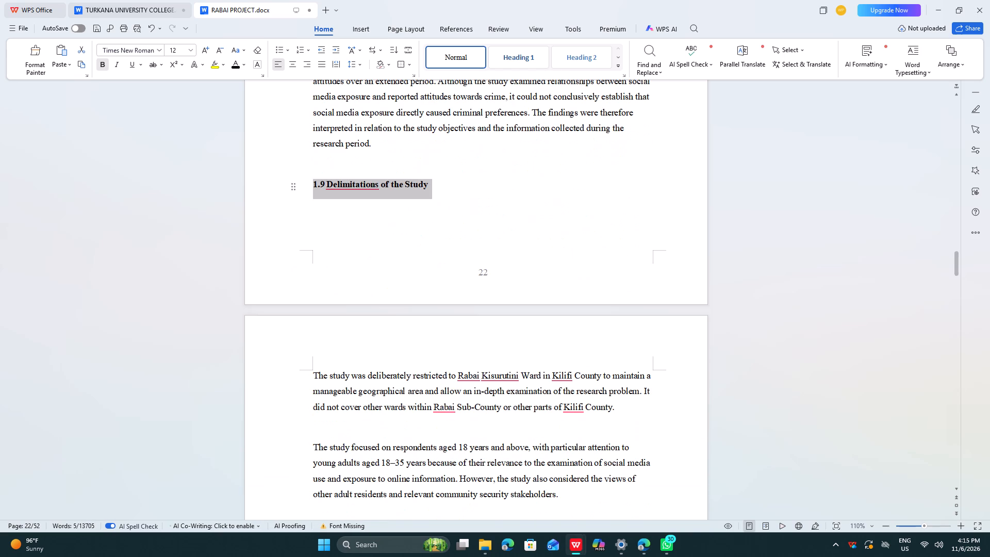
scroll(341, 345, down, 2)
click(341, 345)
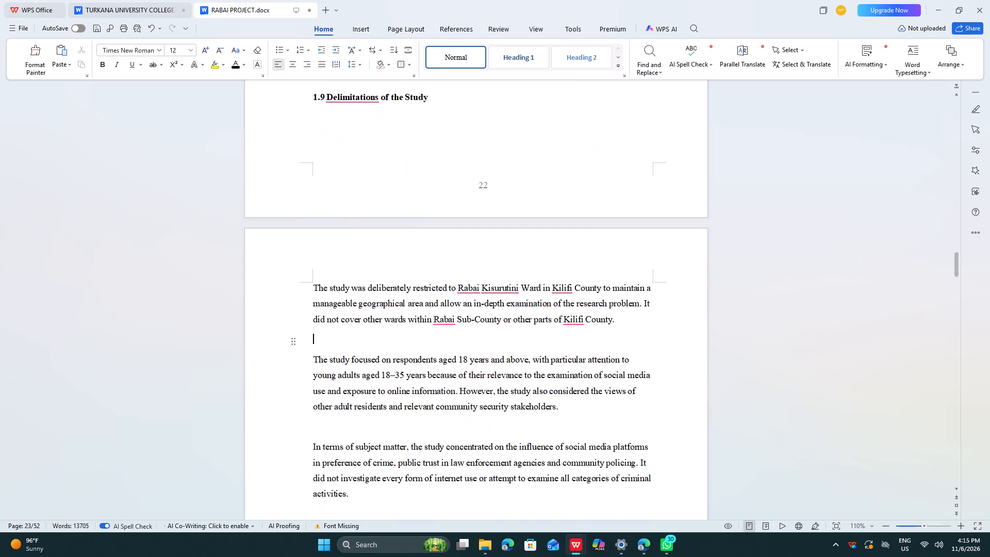
key(BackSpace)
click(338, 404)
key(BackSpace)
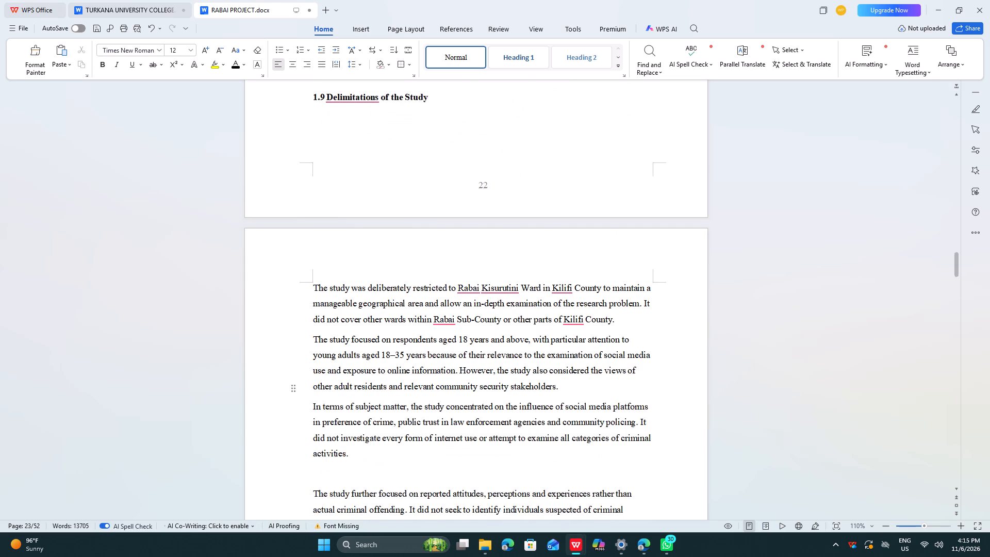
scroll(322, 380, down, 4)
click(331, 298)
key(BackSpace)
Bold the 1.10 Assumptions of the Study heading and remove the blank line beneath it.
scroll(331, 298, down, 3)
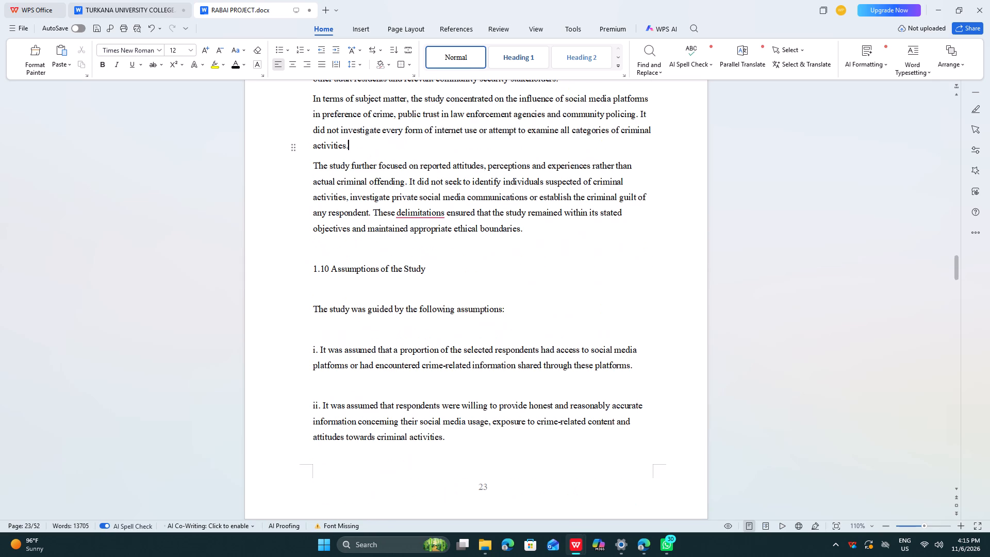
drag(310, 269, 444, 275)
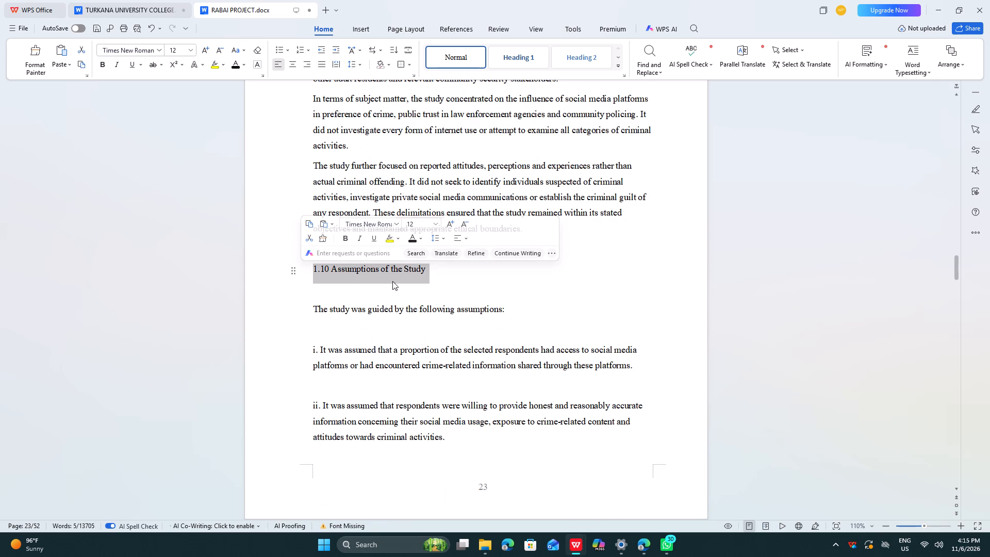
click(345, 240)
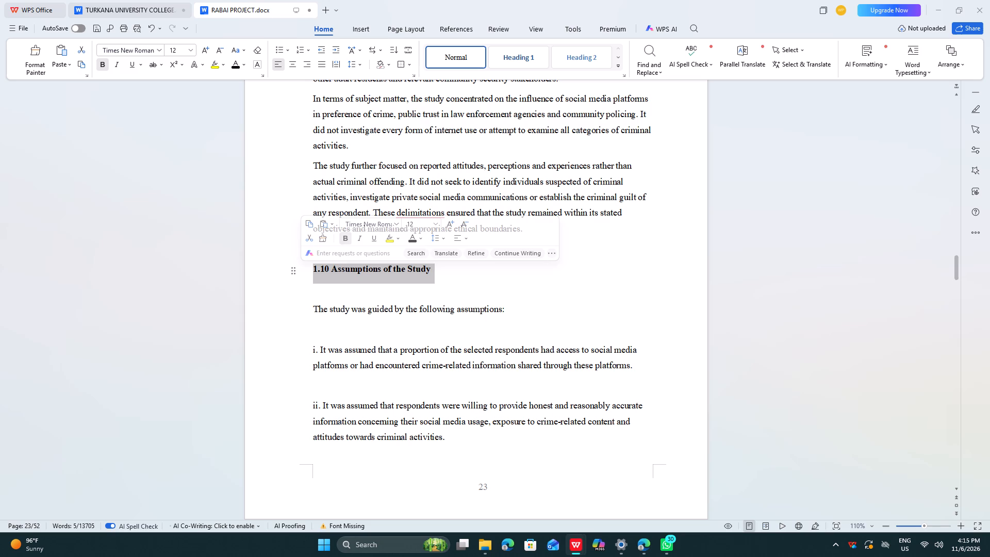
click(340, 292)
click(334, 297)
key(BackSpace)
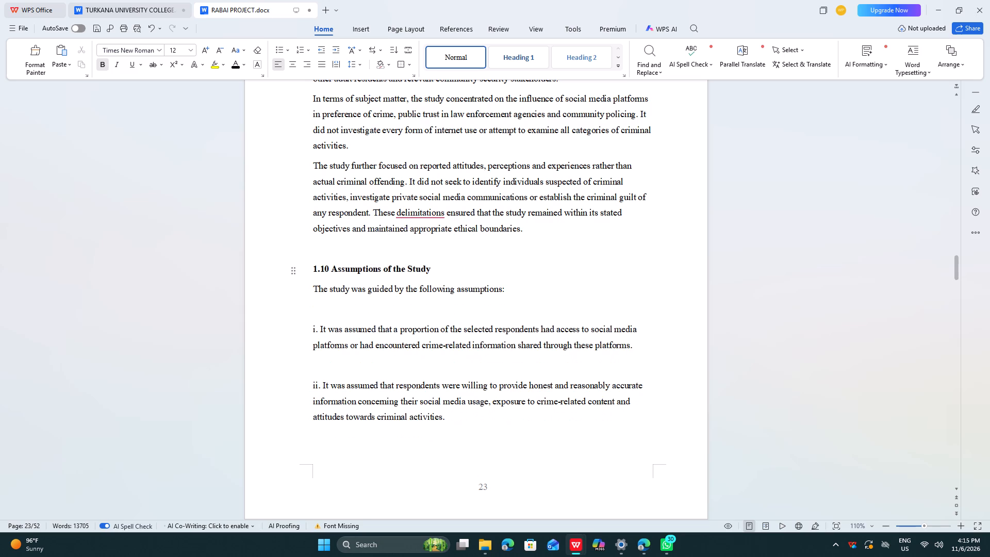
Remove the blank lines from the section 1.10 introductory sentence through assumption iii, and between assumptions iv, v and vi.
click(321, 316)
key(BackSpace)
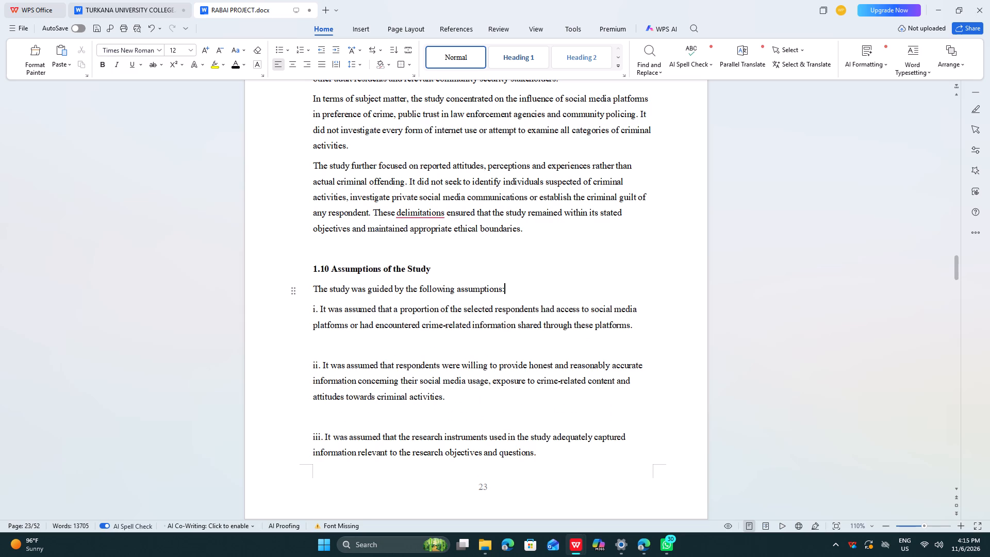
click(327, 354)
key(BackSpace)
click(333, 389)
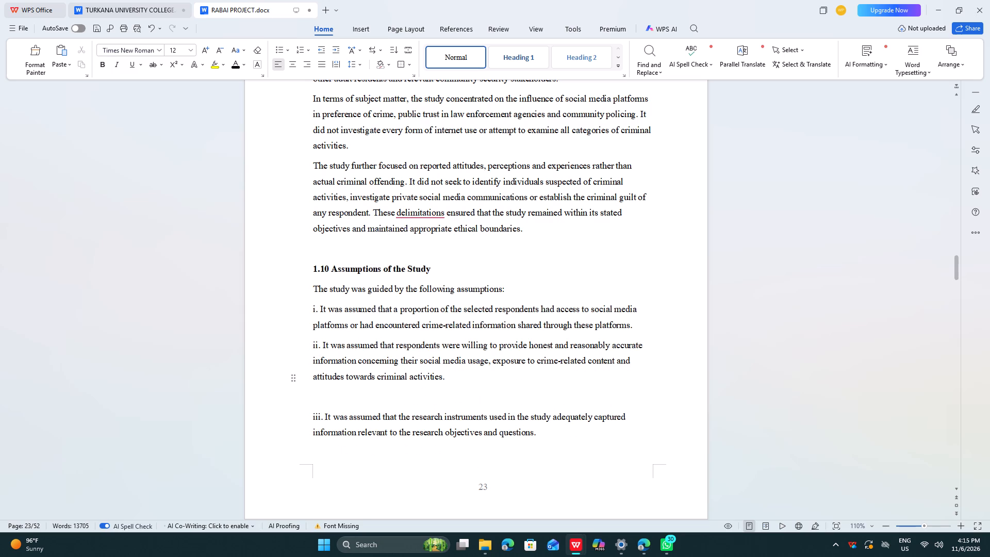
click(327, 395)
key(BackSpace)
scroll(325, 399, down, 1)
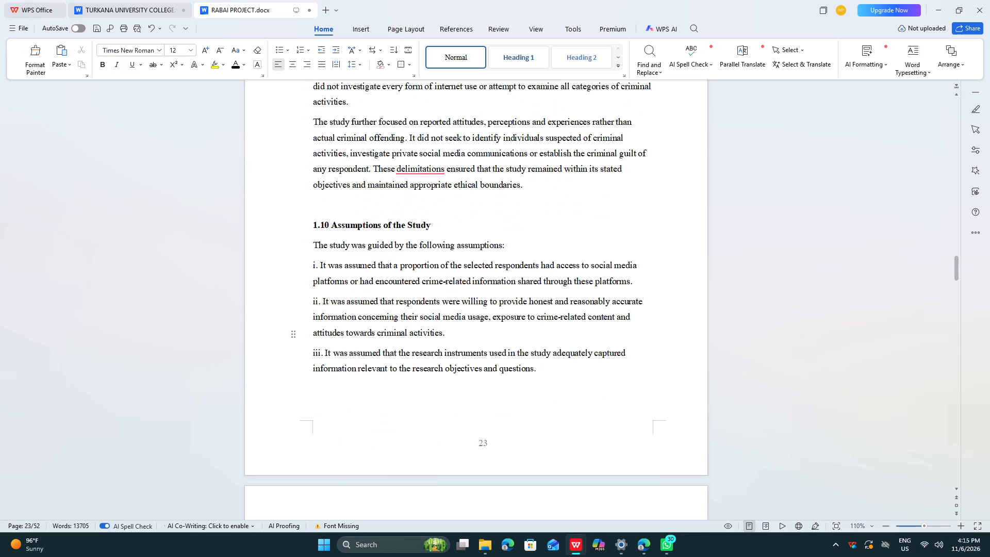
scroll(312, 376, down, 5)
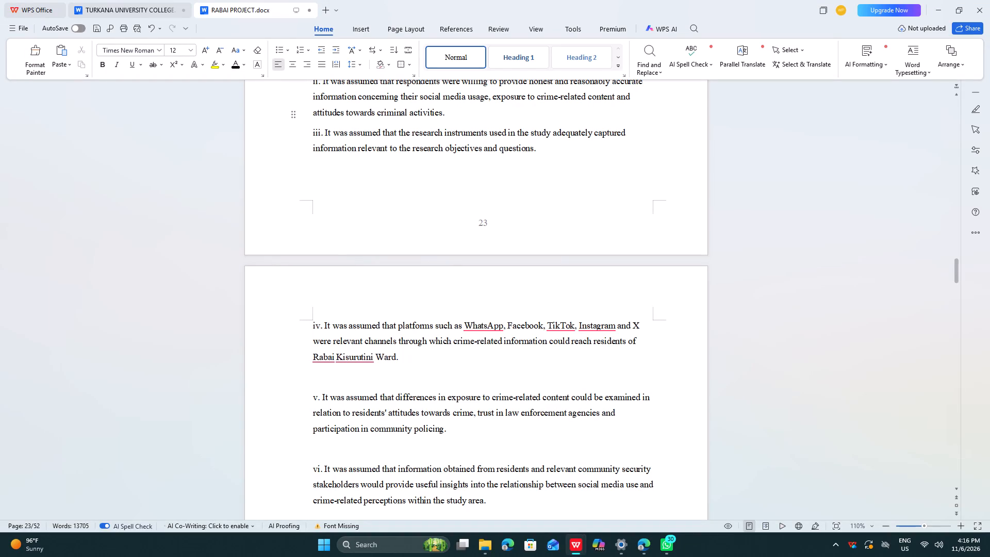
click(350, 372)
key(BackSpace)
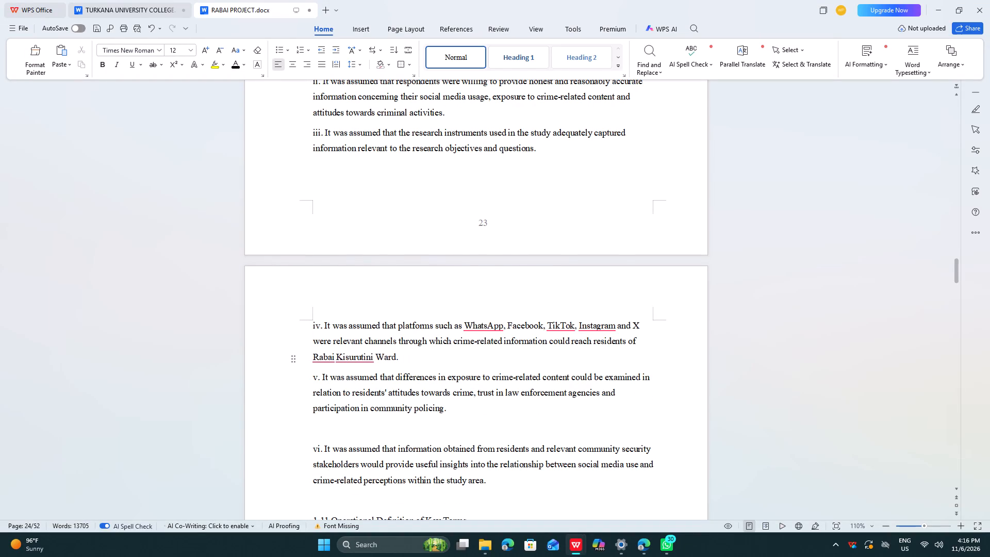
scroll(337, 384, down, 2)
click(330, 343)
key(BackSpace)
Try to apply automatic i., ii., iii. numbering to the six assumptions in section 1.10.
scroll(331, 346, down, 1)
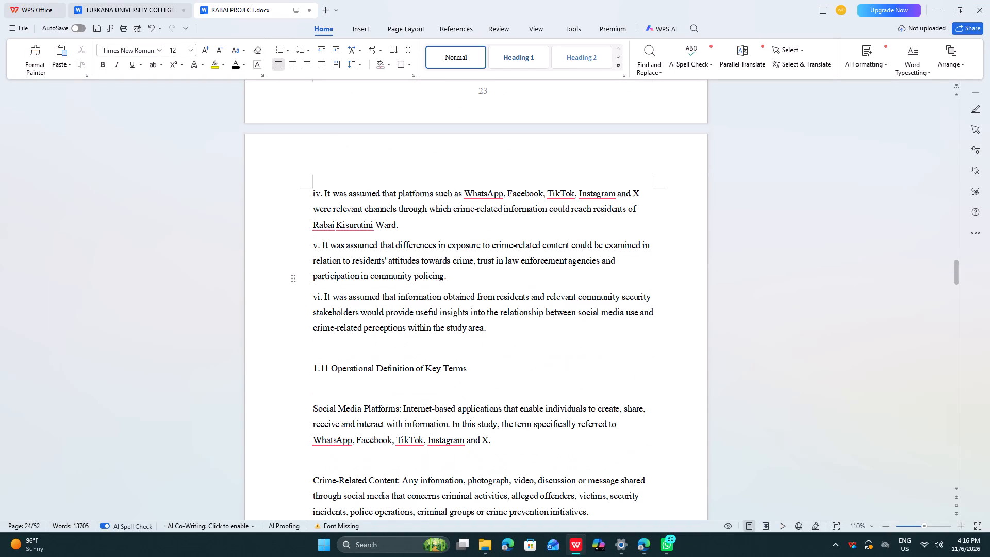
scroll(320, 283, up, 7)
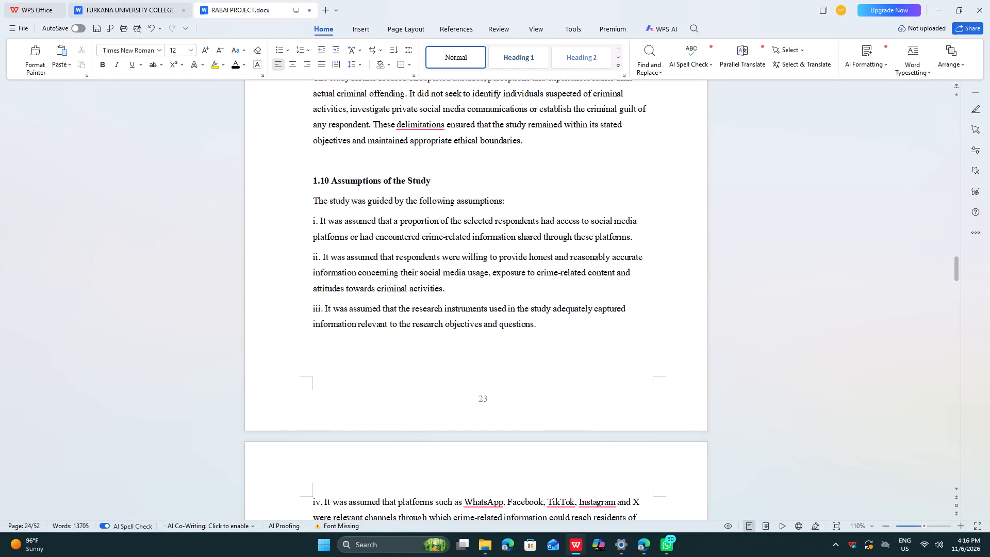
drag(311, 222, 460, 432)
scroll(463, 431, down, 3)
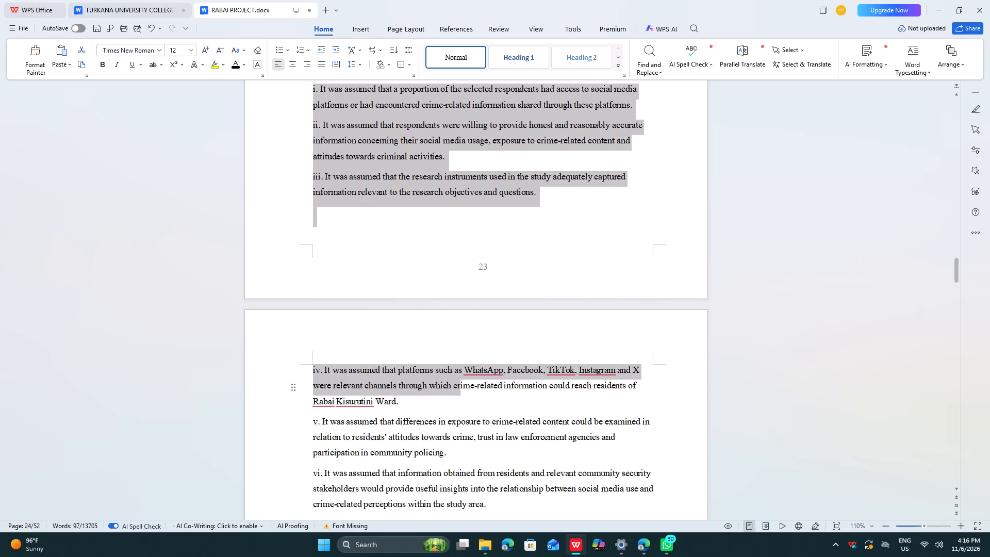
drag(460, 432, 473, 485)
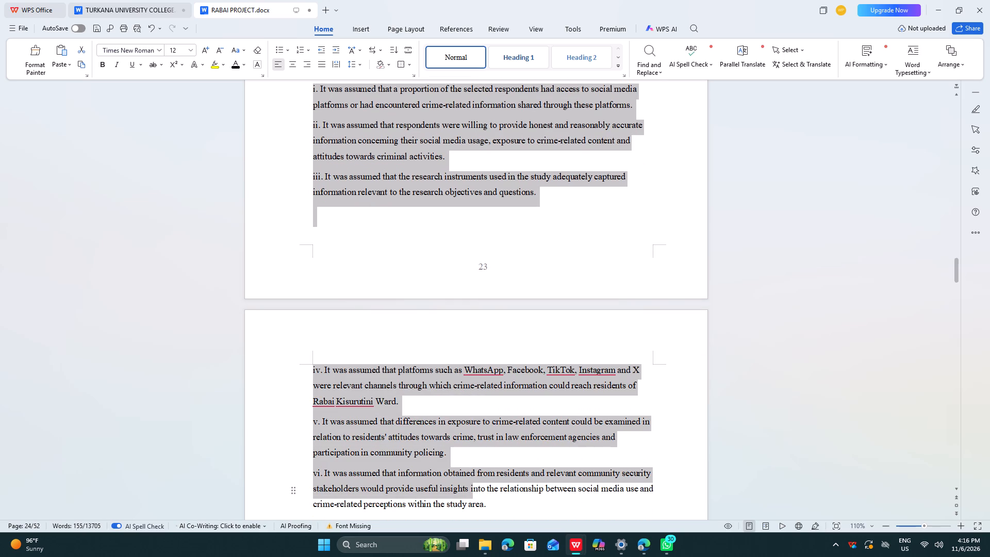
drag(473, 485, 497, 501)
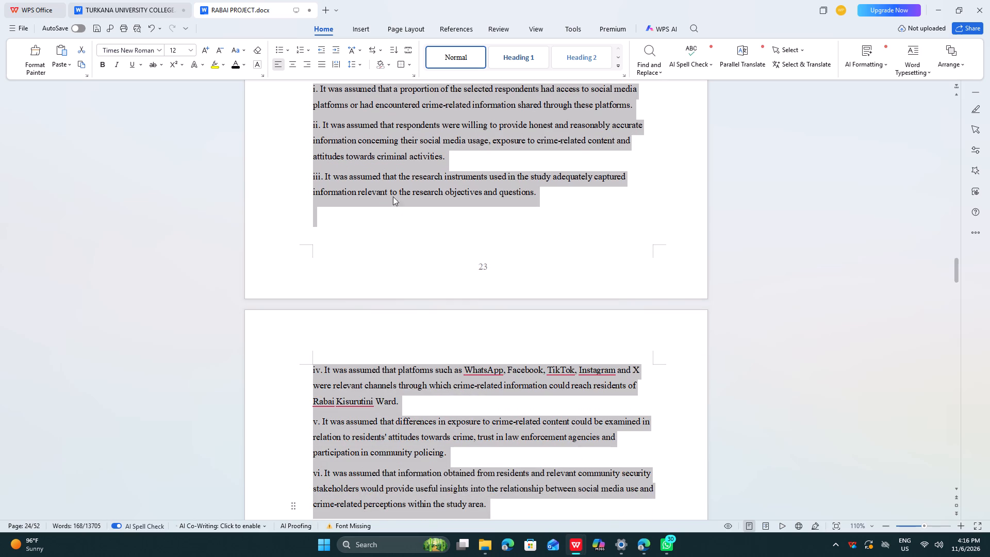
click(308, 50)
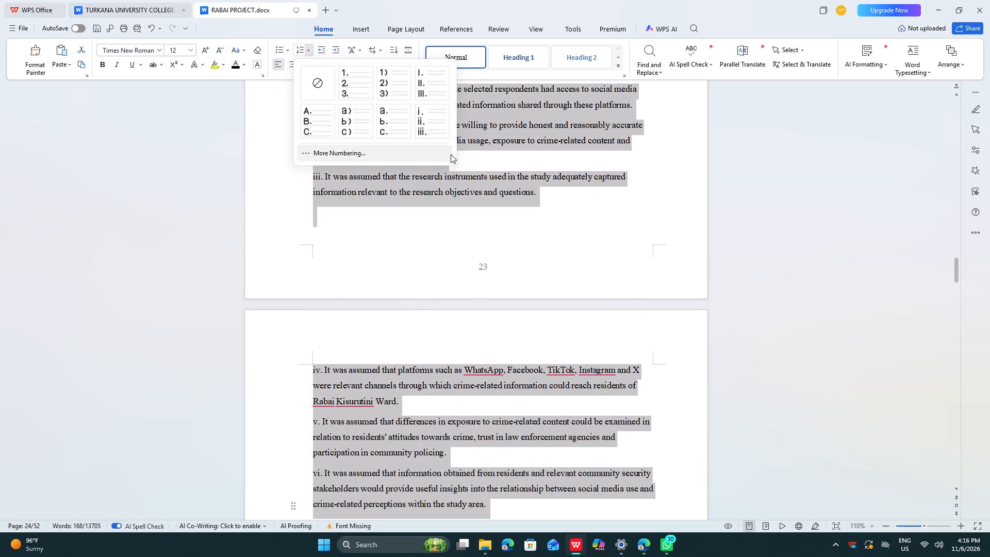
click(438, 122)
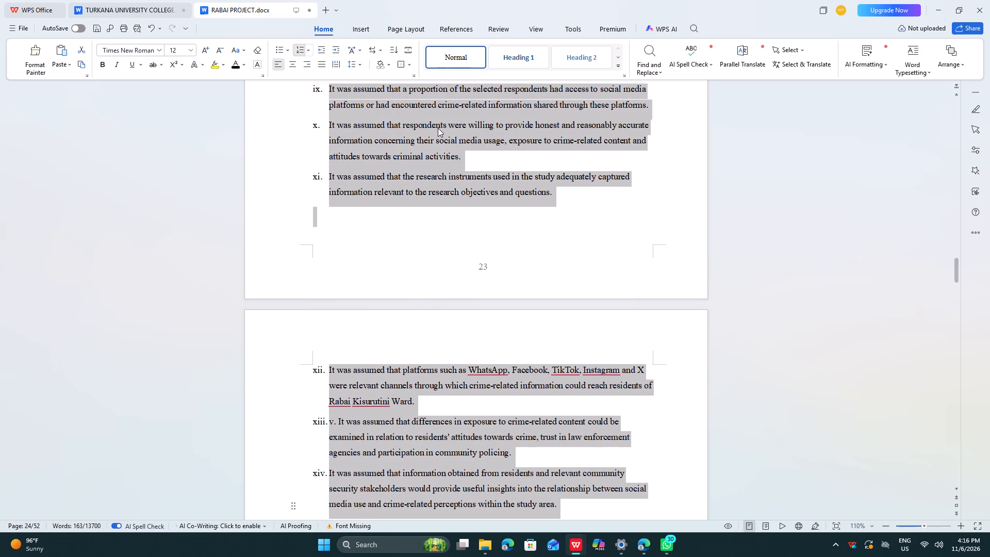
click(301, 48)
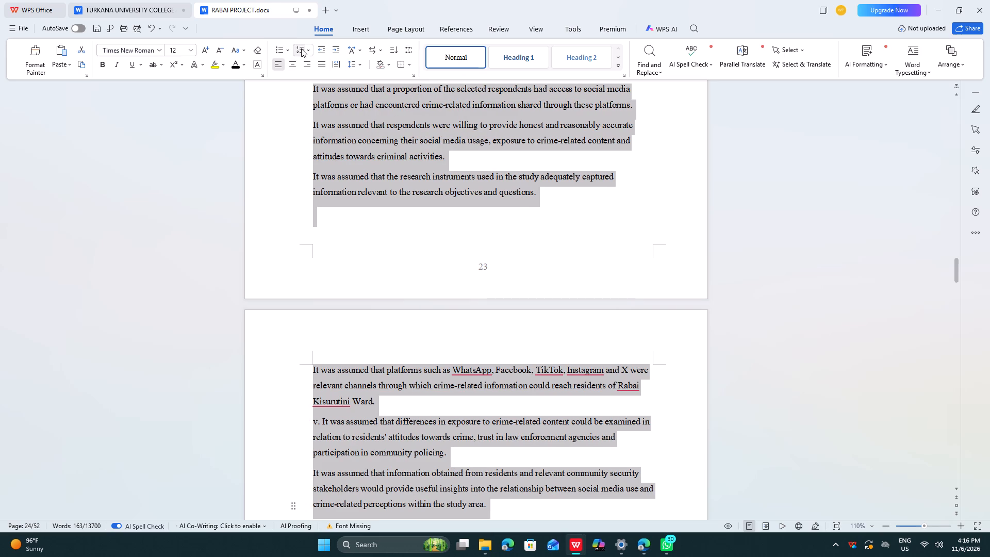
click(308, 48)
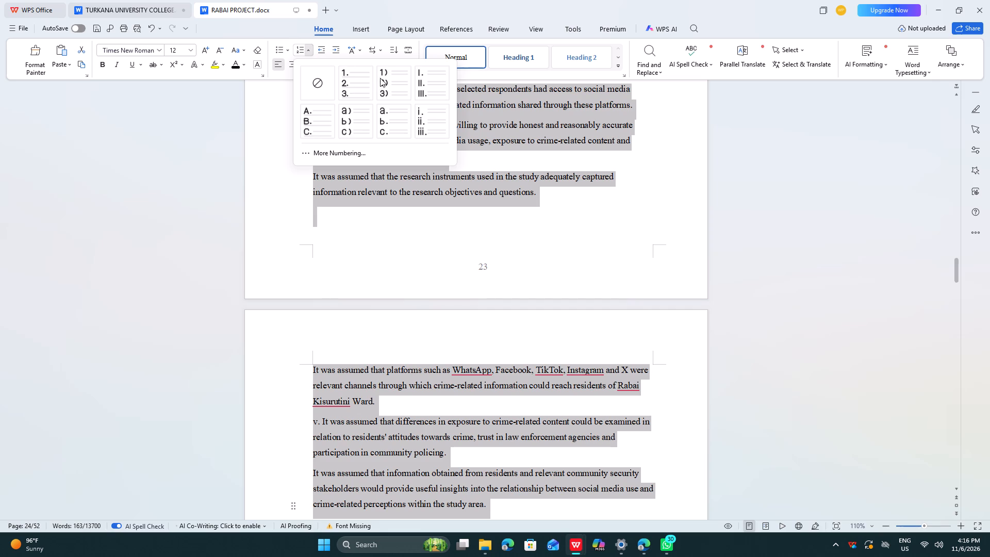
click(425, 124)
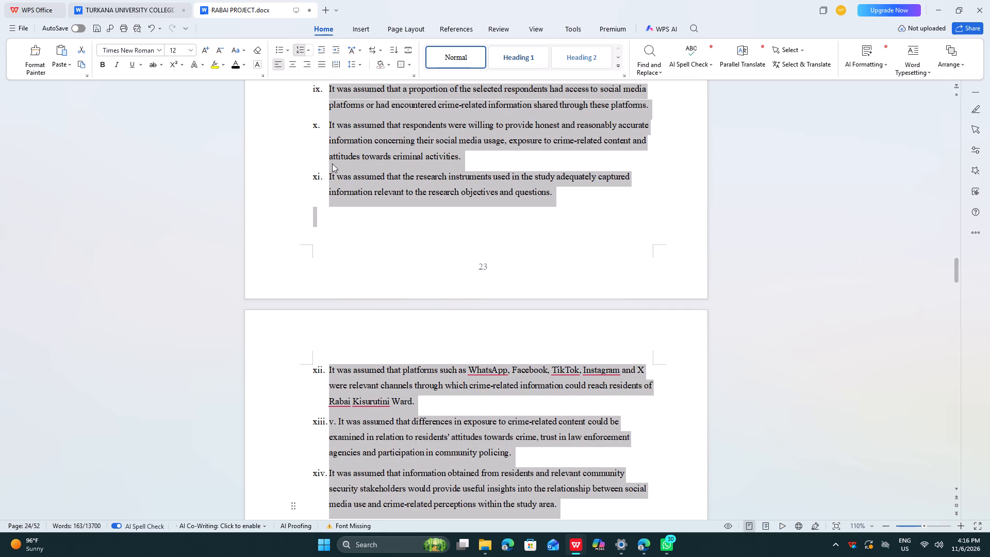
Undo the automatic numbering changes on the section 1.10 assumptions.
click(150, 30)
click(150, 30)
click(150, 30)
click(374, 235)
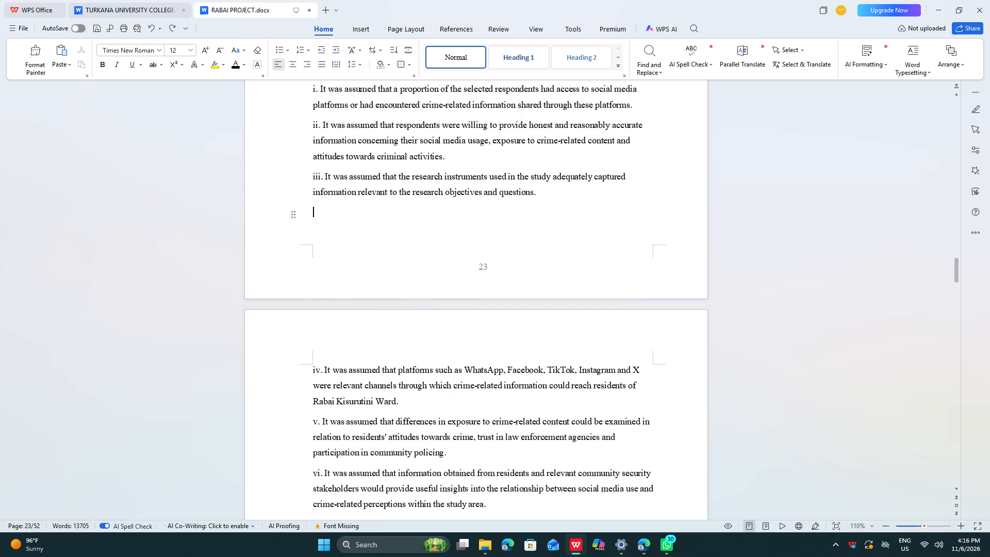
Bold the 1.11 Operational Definition of Key Terms heading.
scroll(444, 291, down, 3)
scroll(363, 266, down, 3)
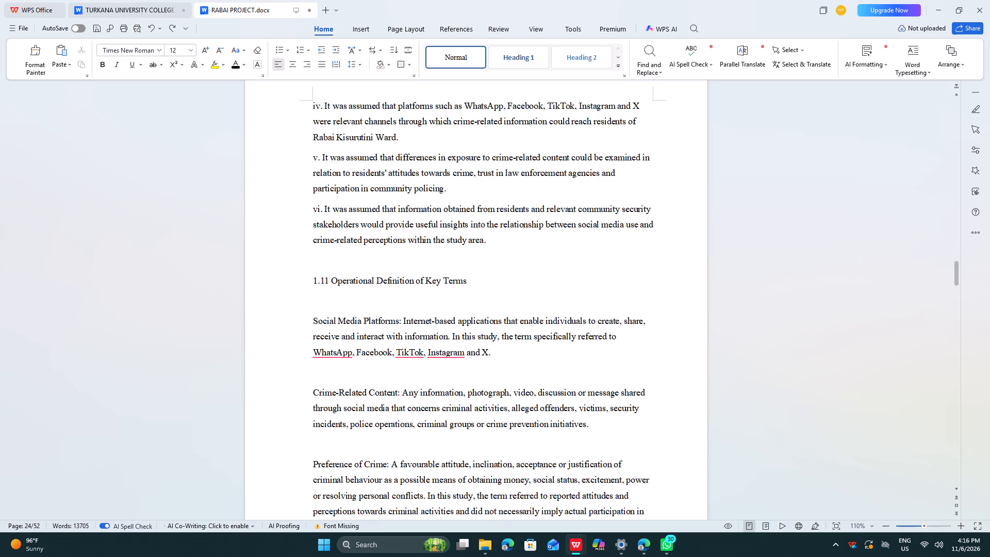
drag(311, 277, 507, 296)
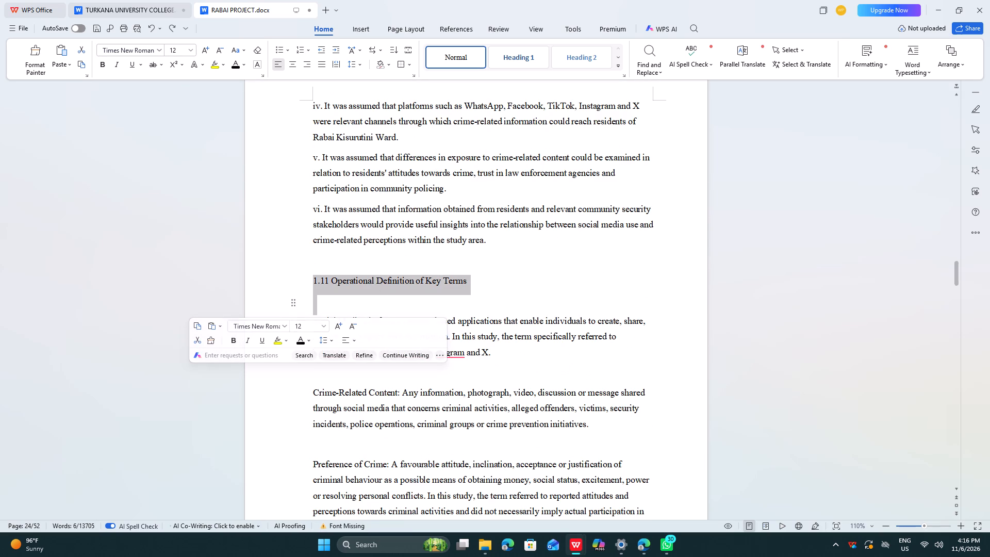
click(236, 343)
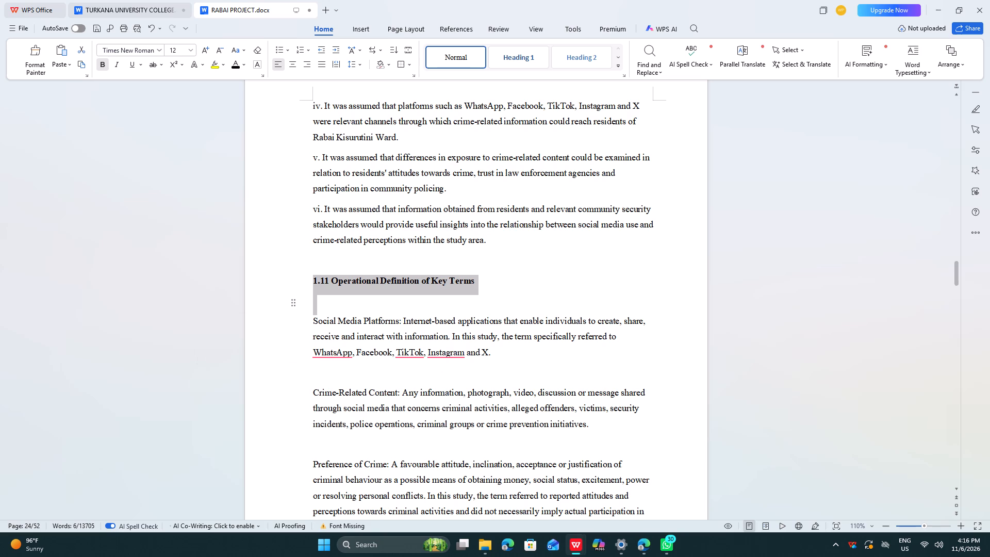
click(586, 275)
Remove the blank lines between the Social Media Platforms, Crime-Related Content, Preference of Crime and Exposure to Social Media Content definitions.
scroll(431, 269, up, 7)
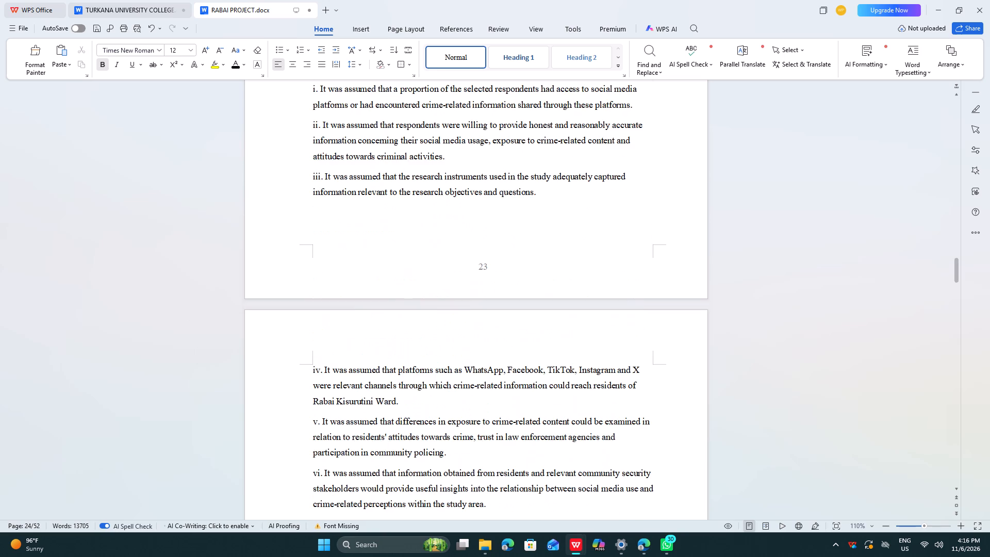
scroll(431, 269, down, 8)
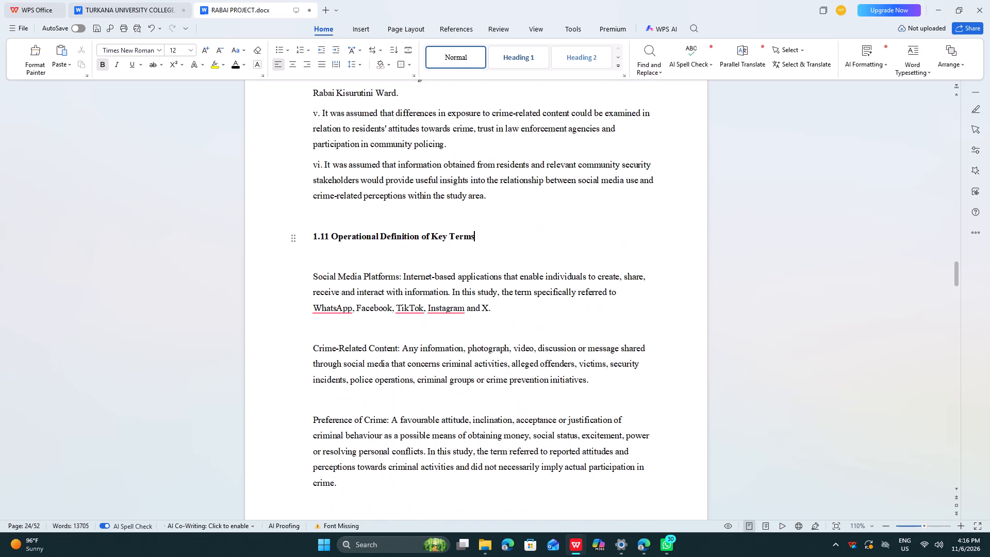
scroll(351, 268, down, 2)
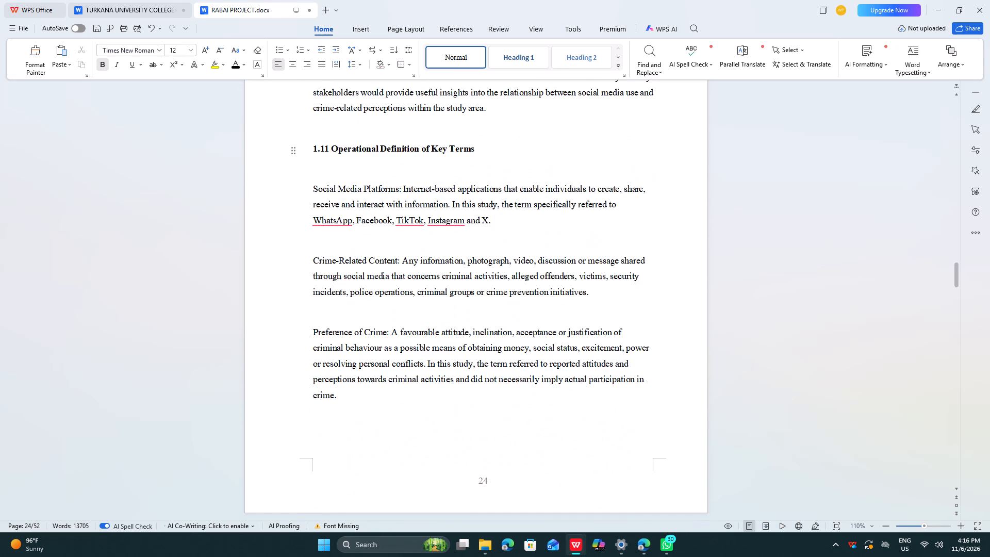
click(329, 252)
key(BackSpace)
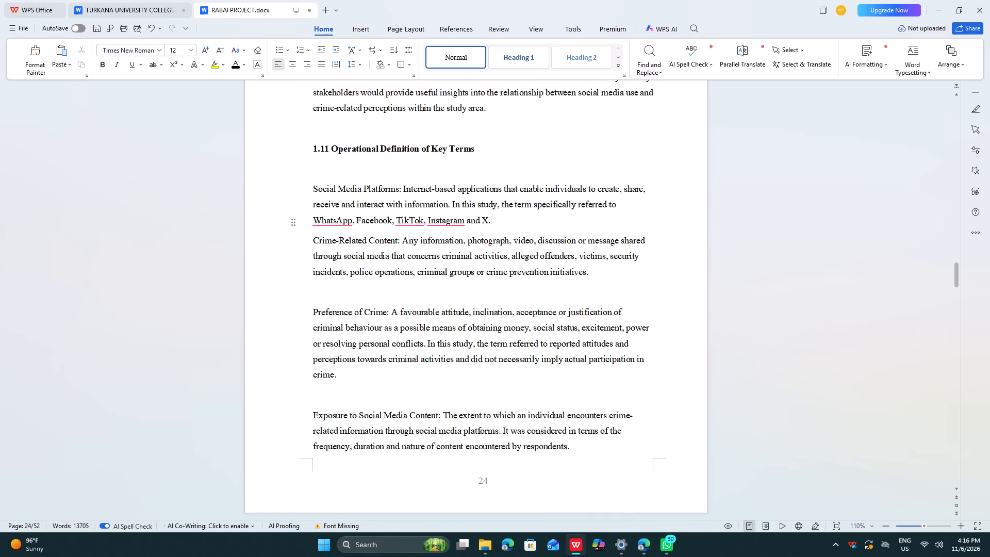
click(331, 297)
key(BackSpace)
click(337, 379)
key(BackSpace)
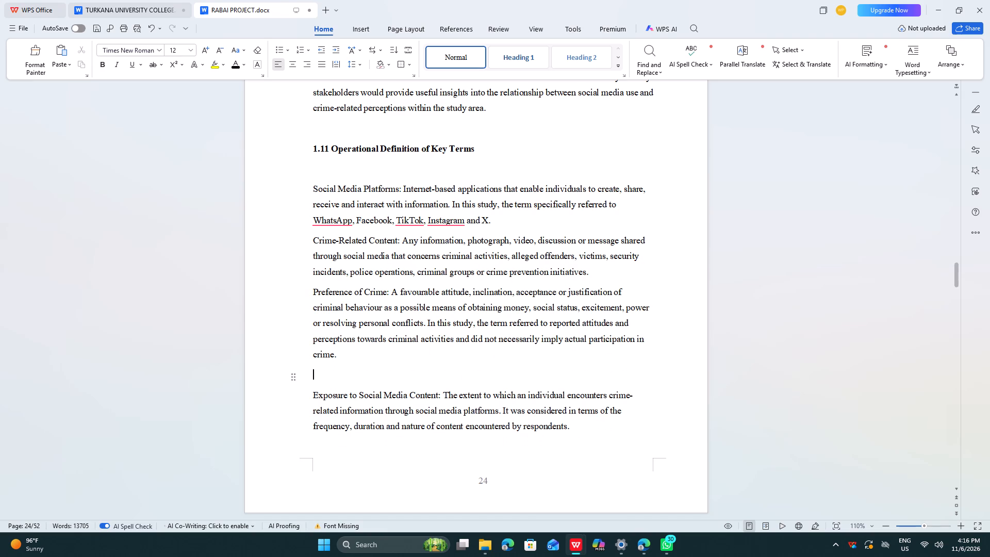
Remove the blank lines between the section 1.11 definitions from Influence of Social Media through Digital Literacy.
scroll(336, 379, down, 5)
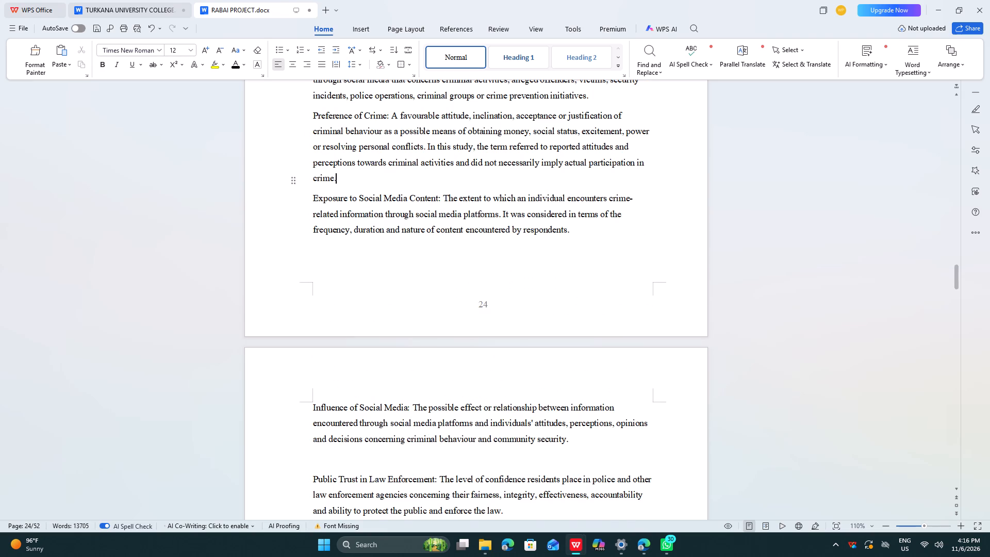
scroll(328, 349, down, 2)
click(326, 336)
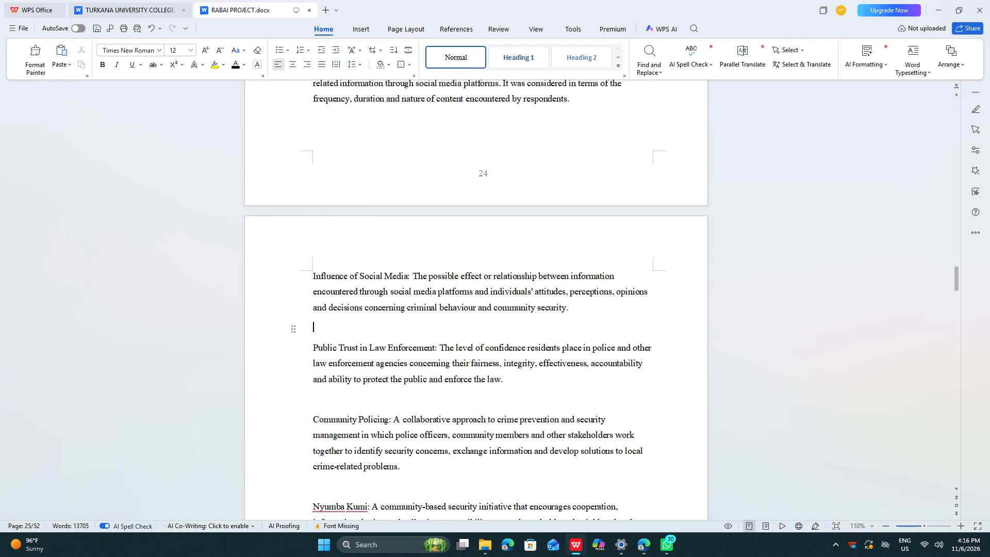
key(BackSpace)
scroll(326, 336, down, 3)
click(326, 243)
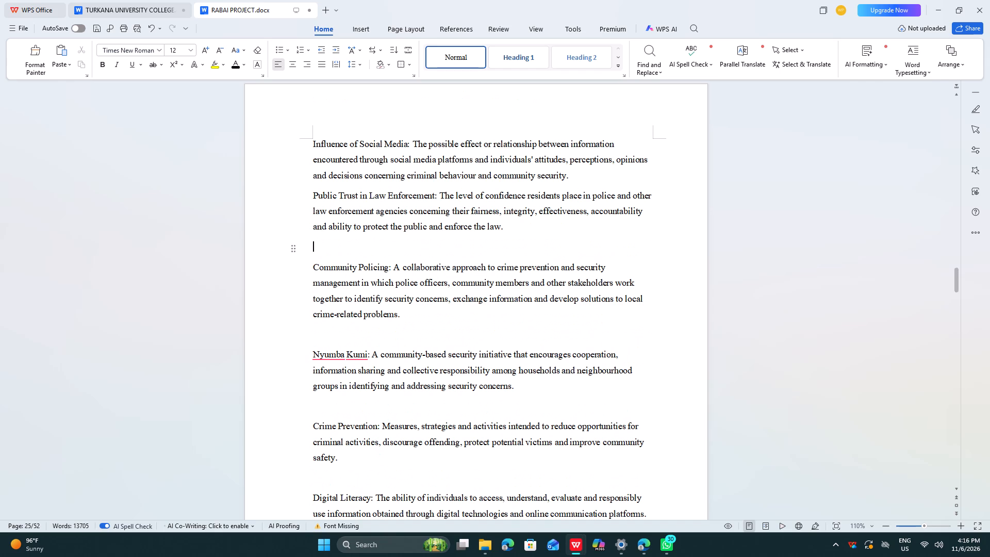
key(BackSpace)
click(326, 315)
key(BackSpace)
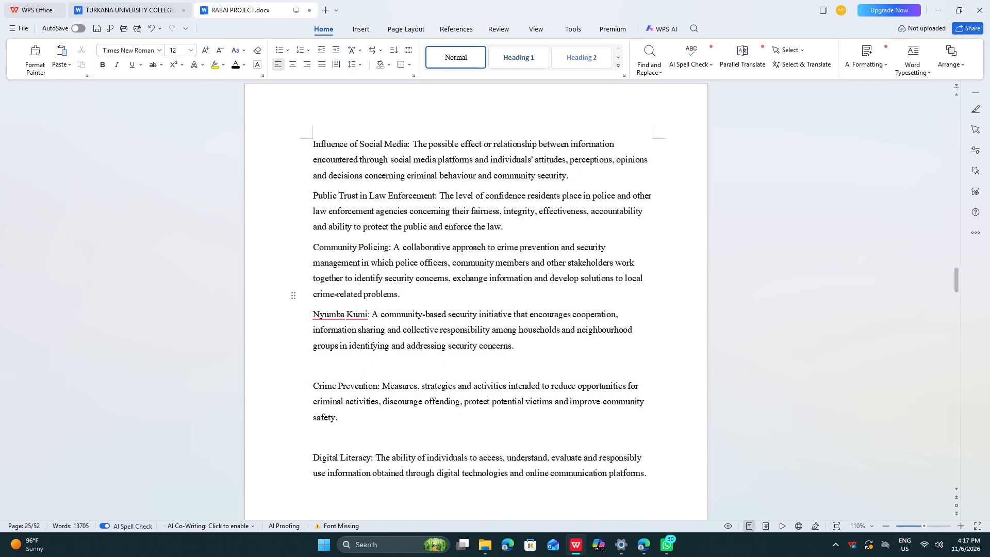
click(328, 368)
key(BackSpace)
click(334, 424)
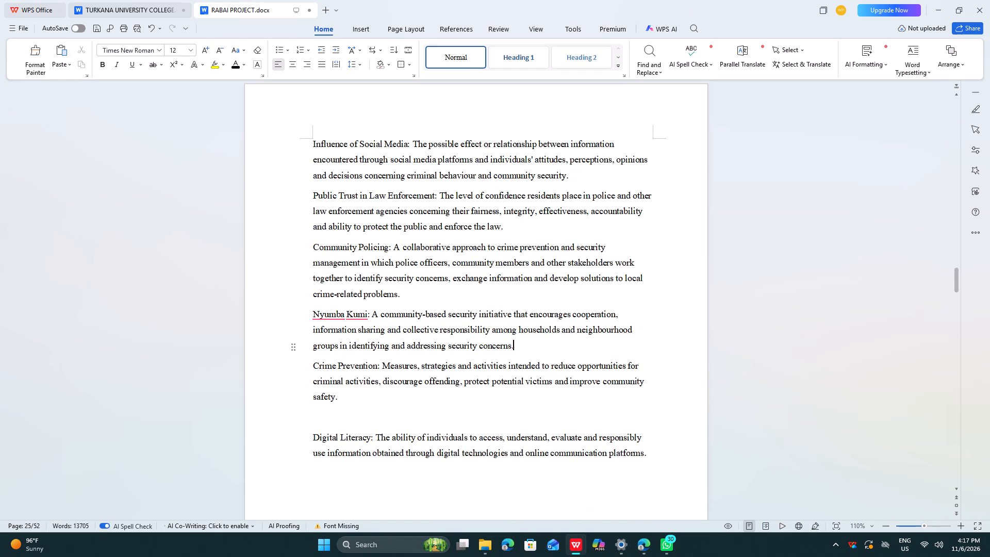
key(BackSpace)
Review the spacing of the last section 1.11 definitions and the page end that follows them.
scroll(332, 423, down, 3)
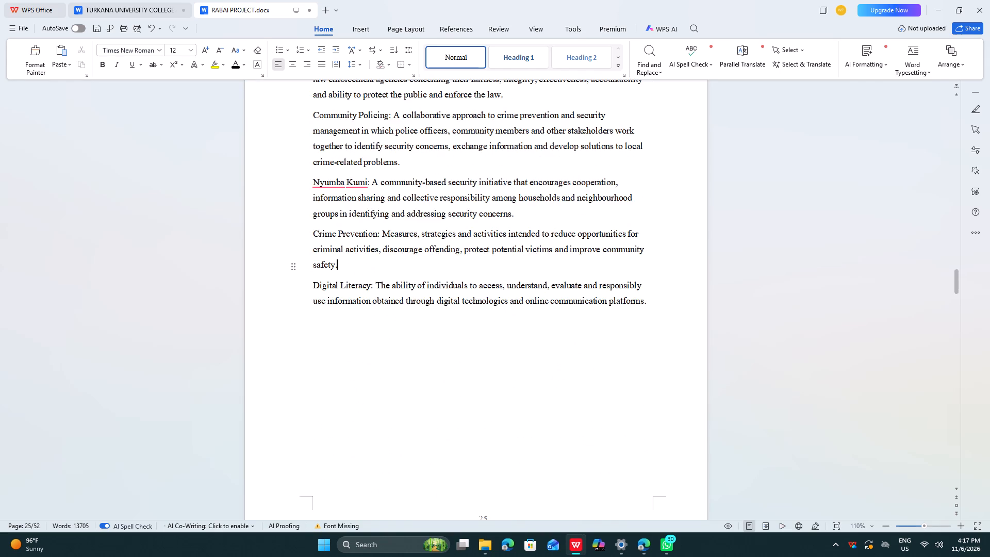
scroll(322, 394, down, 6)
scroll(391, 342, up, 5)
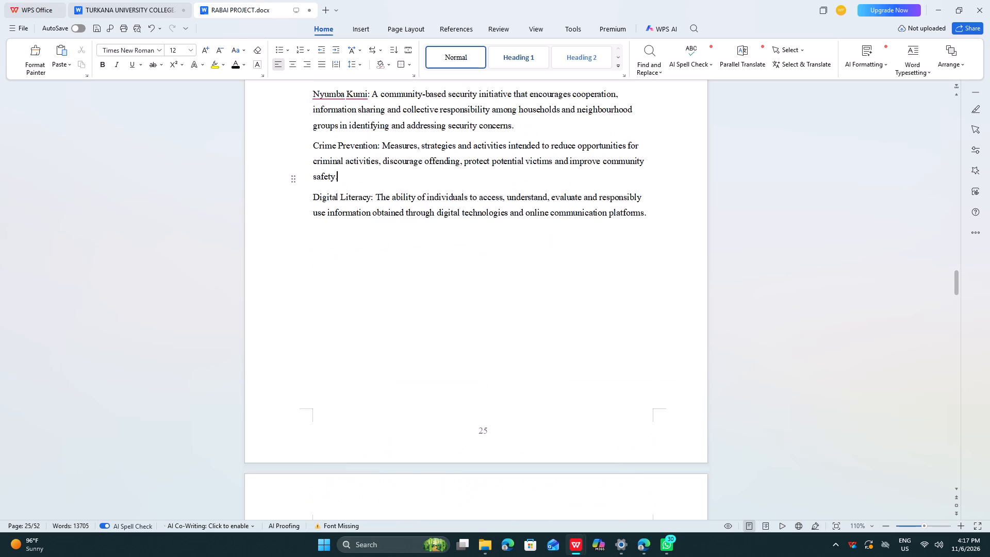
scroll(392, 341, up, 7)
scroll(392, 341, down, 8)
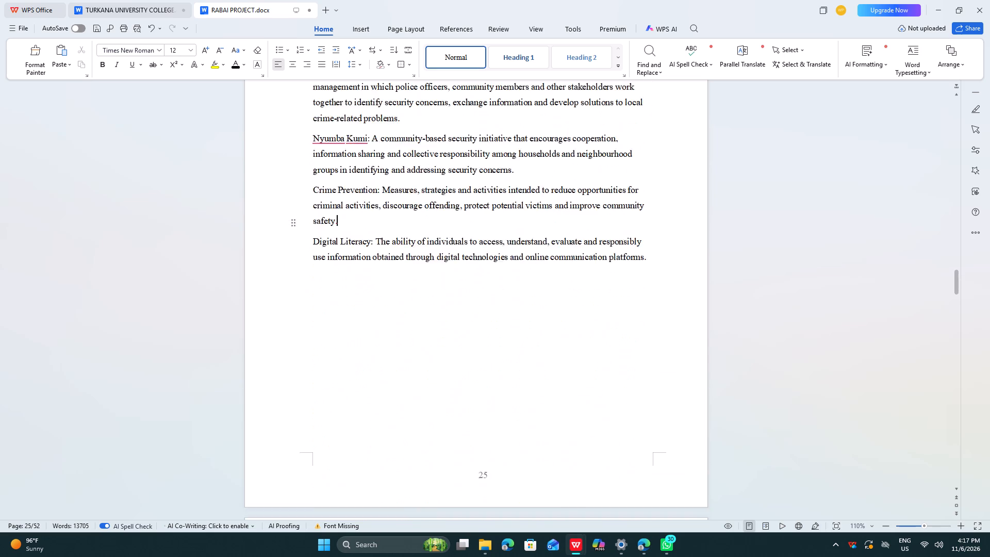
Highlight the term "Social Media Platforms:" in yellow at the start of its definition in section 1.11.
scroll(392, 341, up, 12)
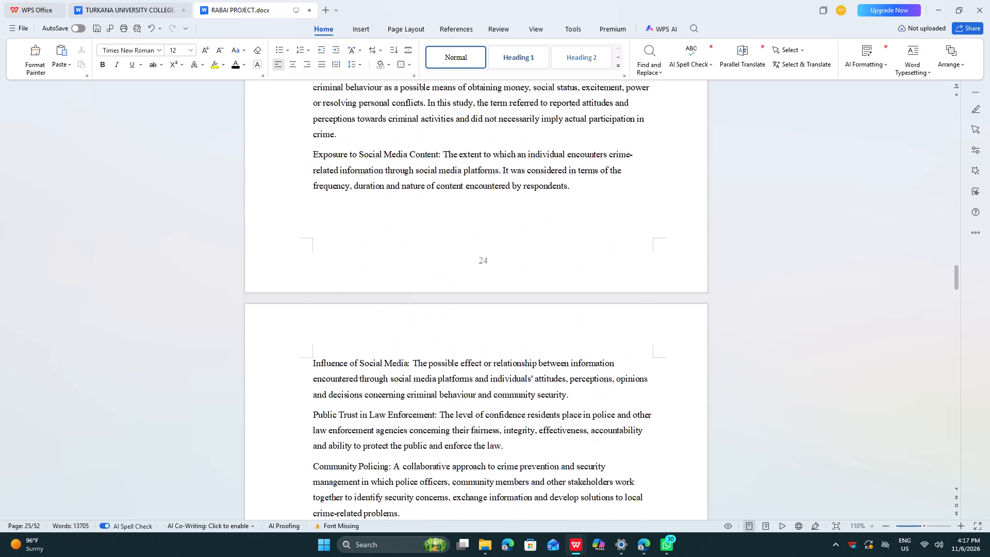
scroll(392, 341, up, 3)
scroll(331, 237, up, 2)
scroll(337, 259, down, 1)
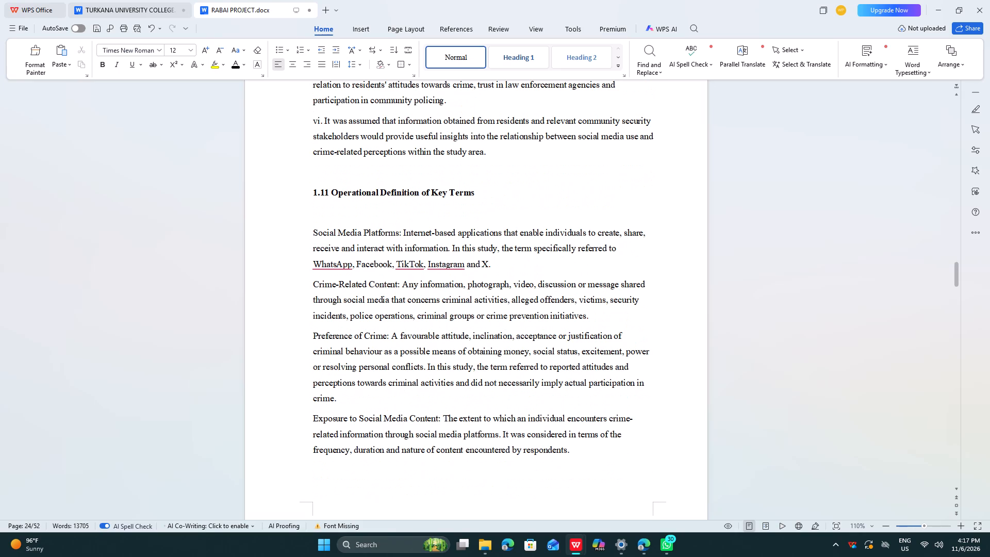
drag(311, 232, 386, 239)
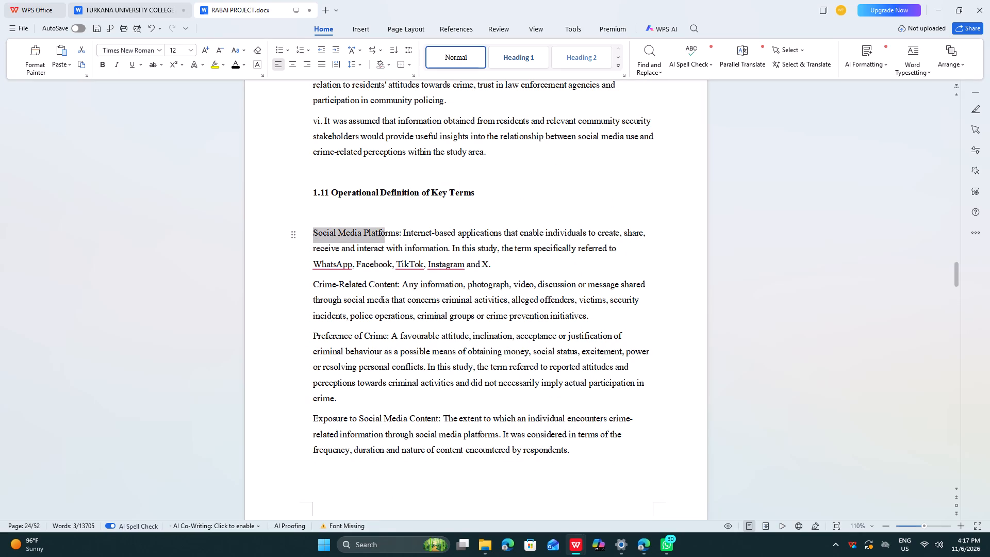
drag(386, 239, 400, 239)
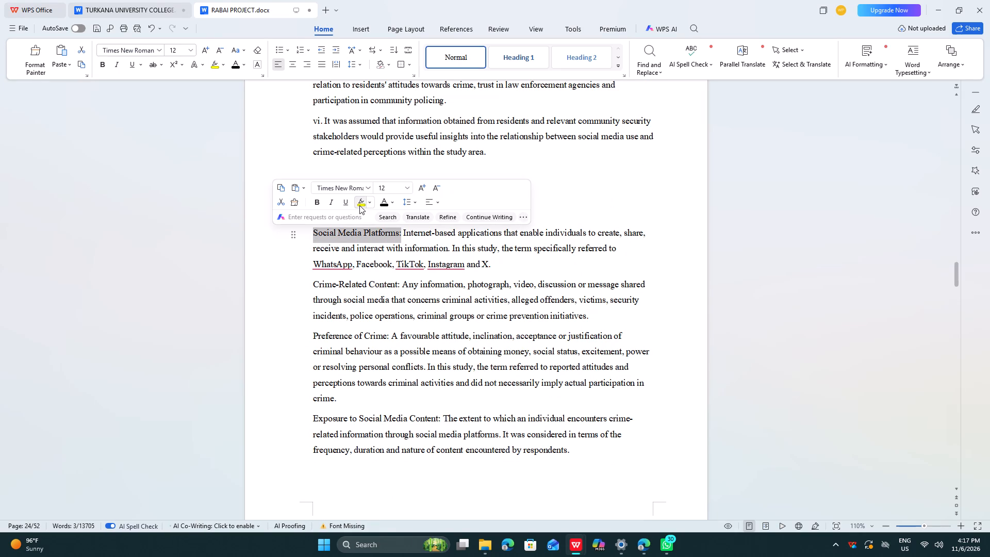
click(359, 205)
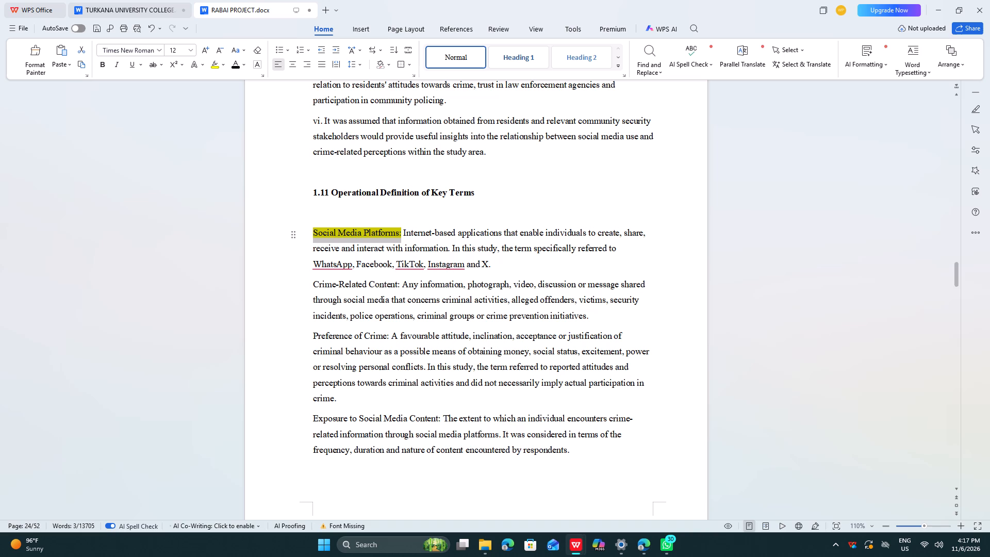
Highlight the term "Crime-Related Content:" in yellow at the start of its definition in section 1.11.
drag(312, 284, 341, 284)
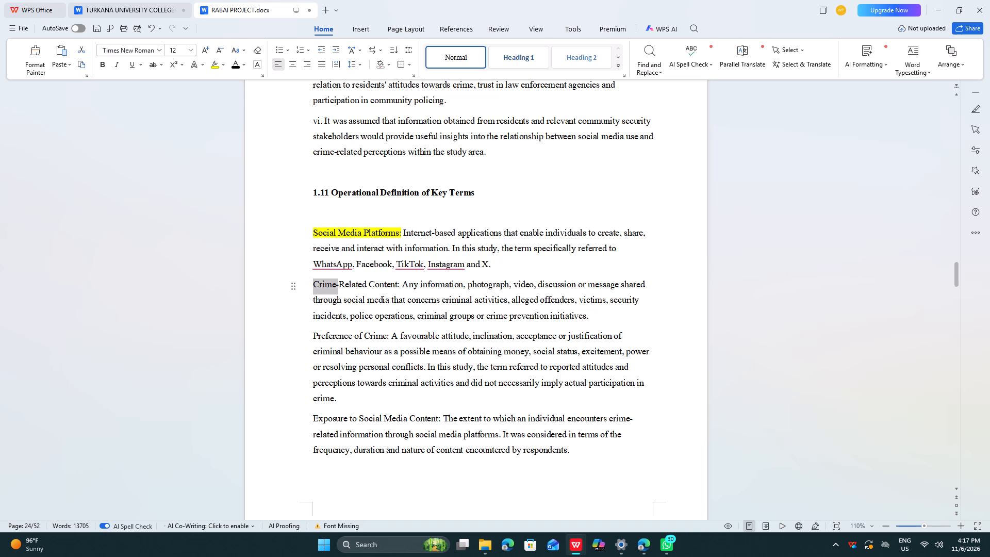
drag(341, 284, 404, 283)
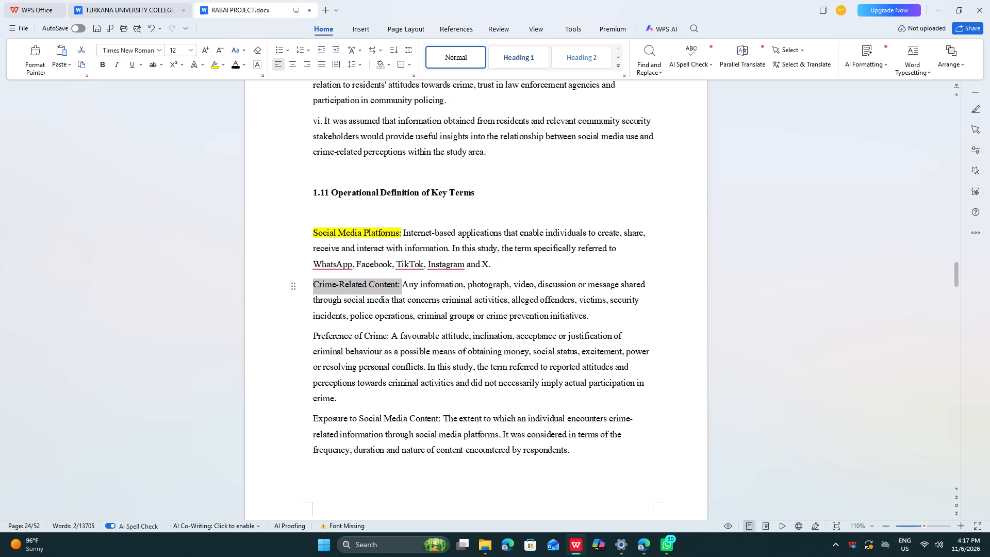
drag(404, 283, 394, 284)
drag(394, 284, 401, 285)
drag(401, 285, 399, 285)
click(360, 253)
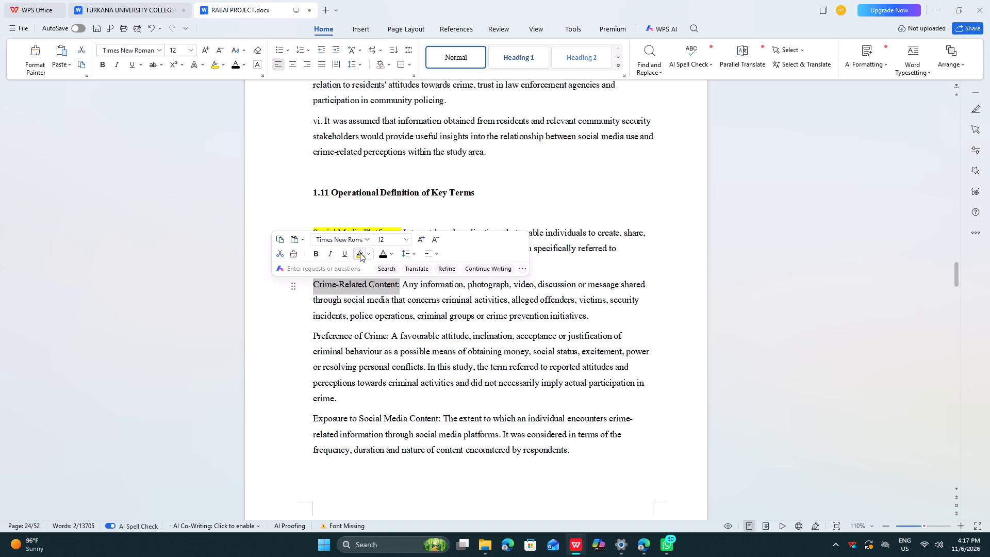
Highlight the terms "Preference of Crime:" and "Exposure to Social Media Content:" in yellow at the start of their definitions.
scroll(342, 310, down, 1)
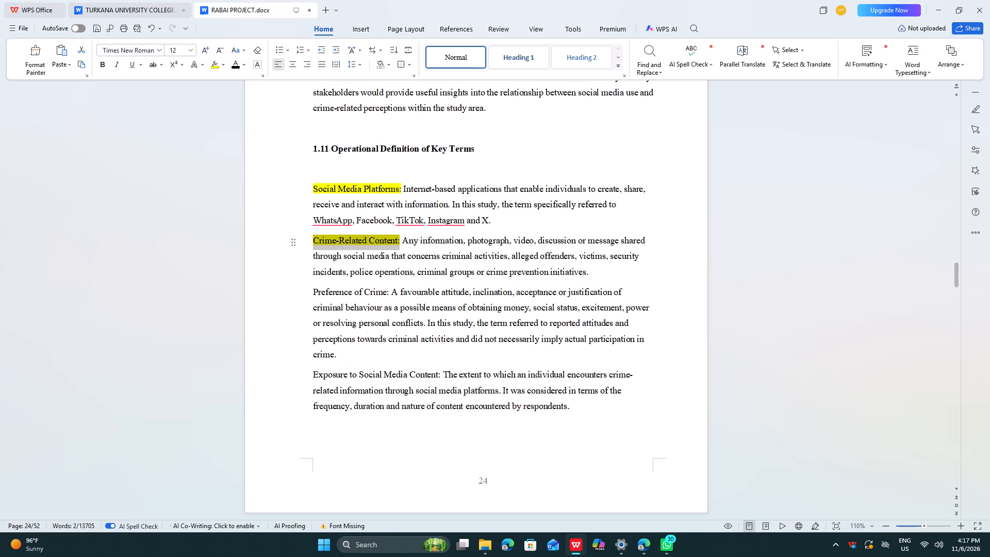
drag(310, 292, 384, 299)
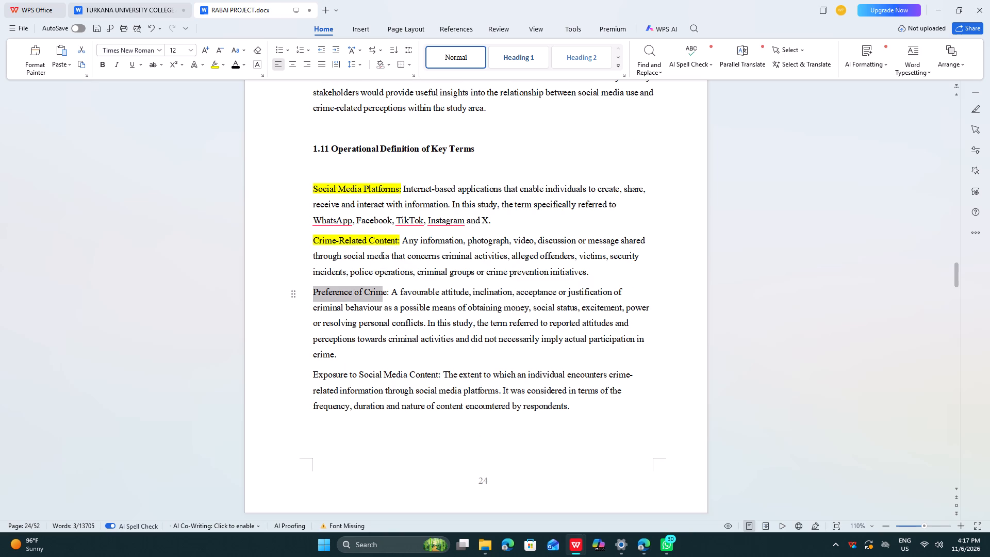
drag(384, 299, 388, 298)
drag(388, 298, 388, 297)
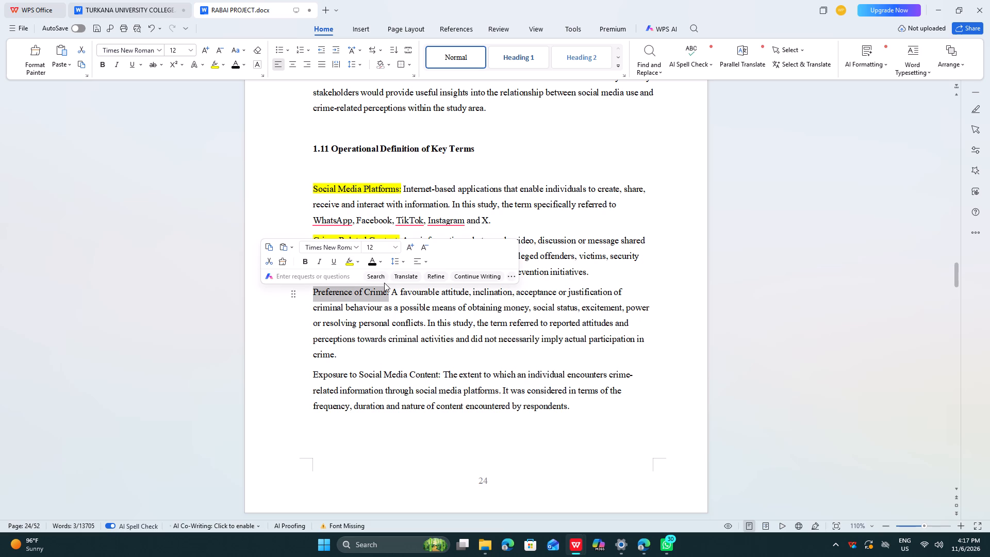
click(352, 264)
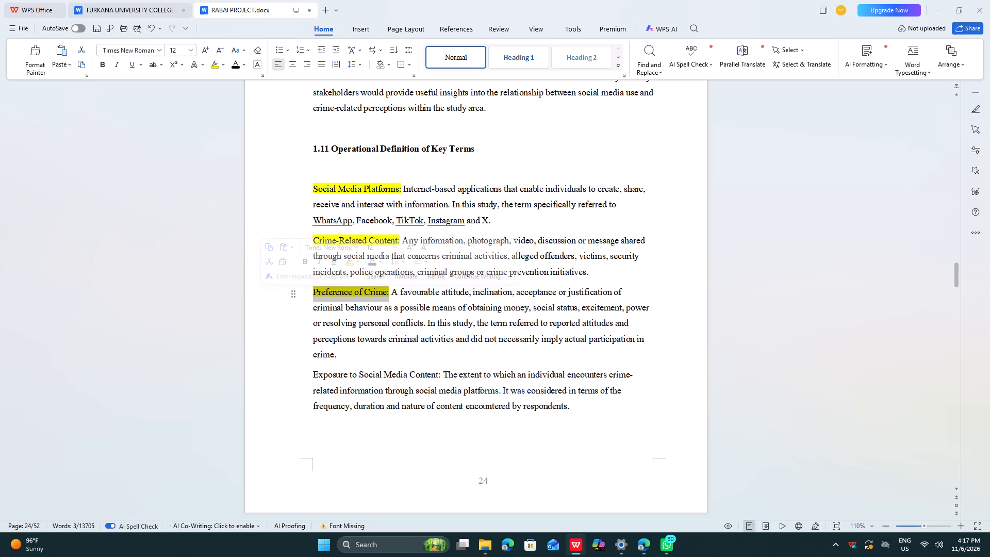
scroll(367, 338, down, 1)
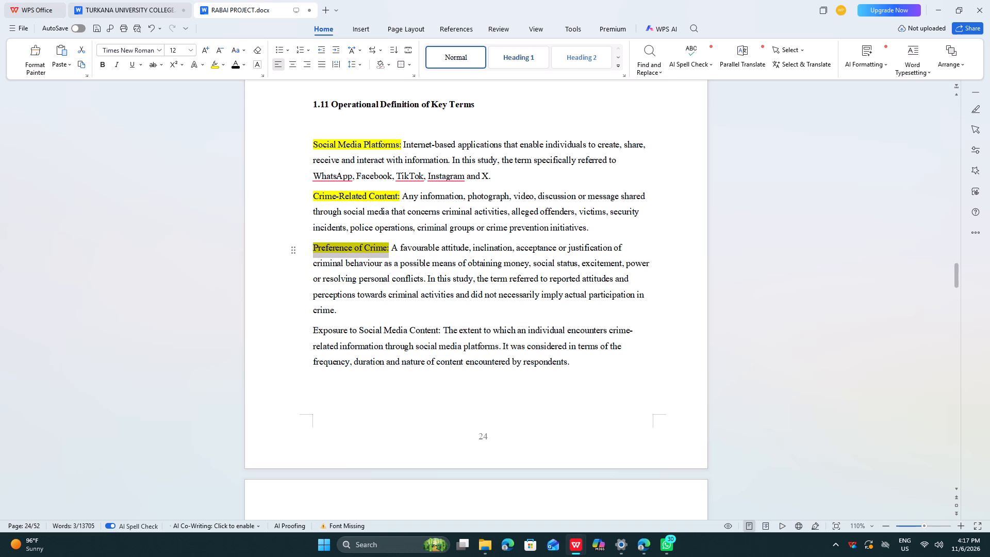
drag(311, 327, 413, 333)
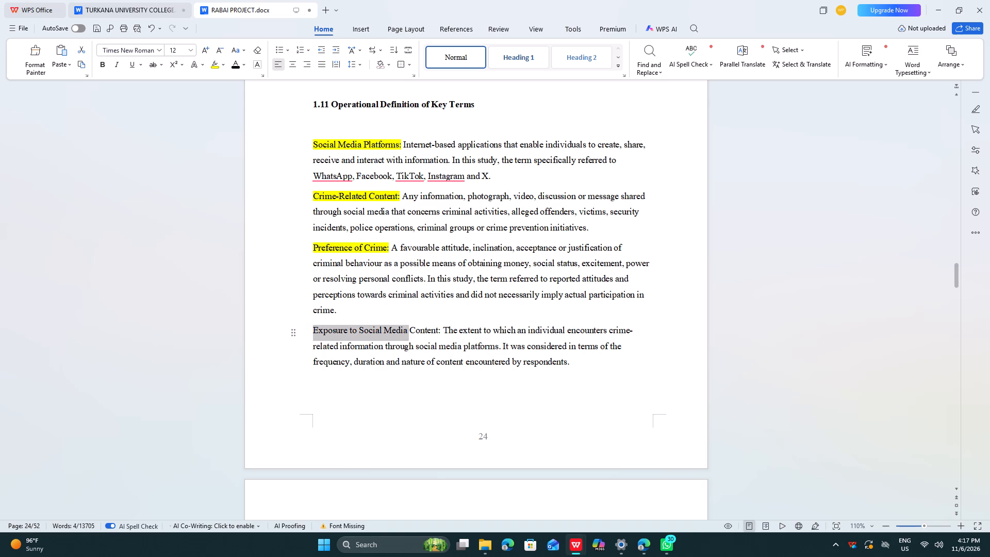
drag(413, 333, 436, 336)
drag(436, 336, 439, 333)
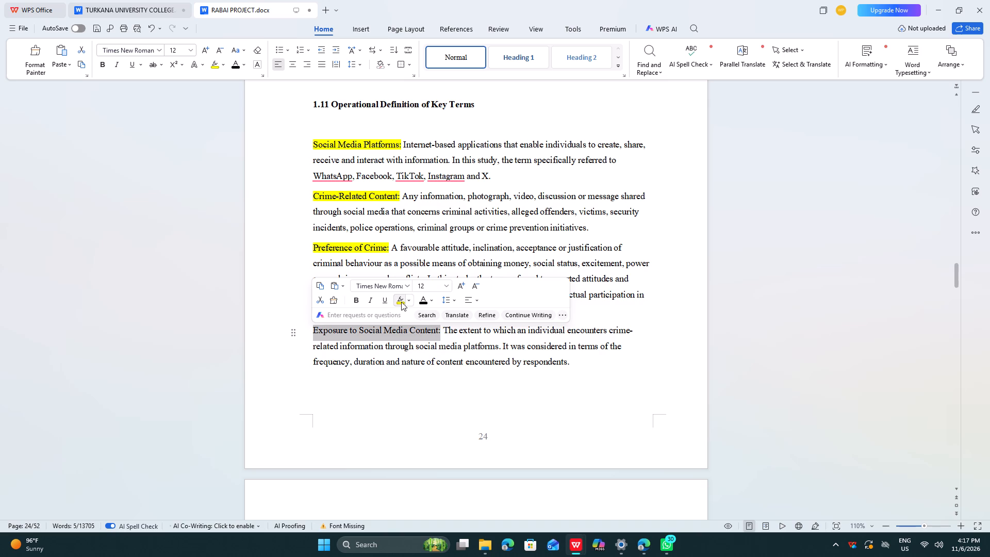
click(401, 302)
Highlight the terms "Influence of Social Media:" and "Public Trust in Law Enforcement:" in yellow at the start of their definitions.
scroll(394, 330, down, 7)
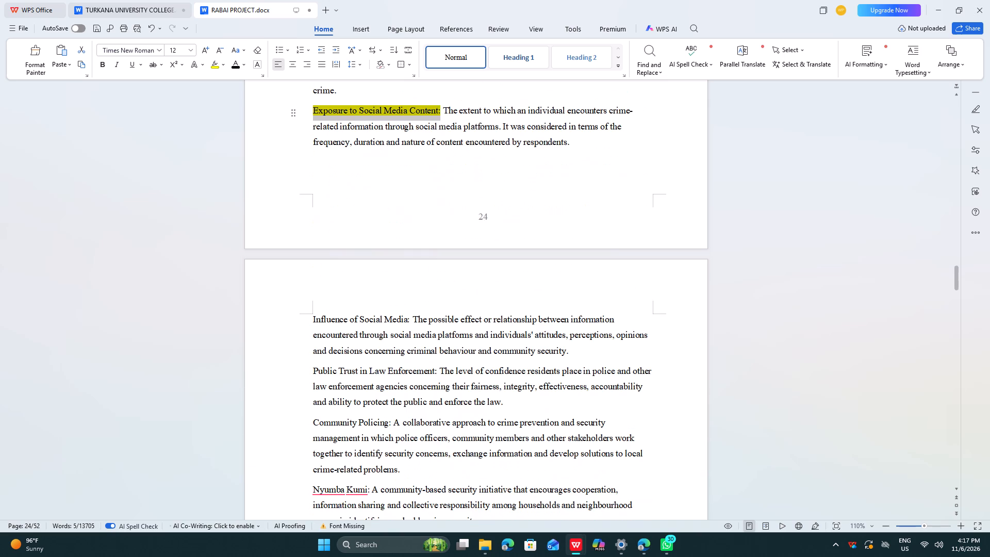
scroll(379, 305, down, 1)
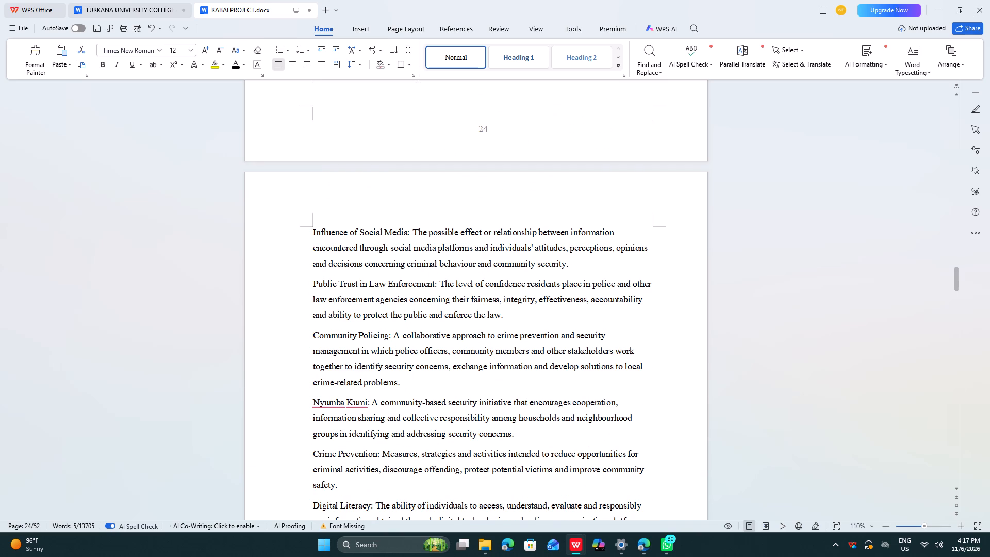
drag(311, 231, 406, 236)
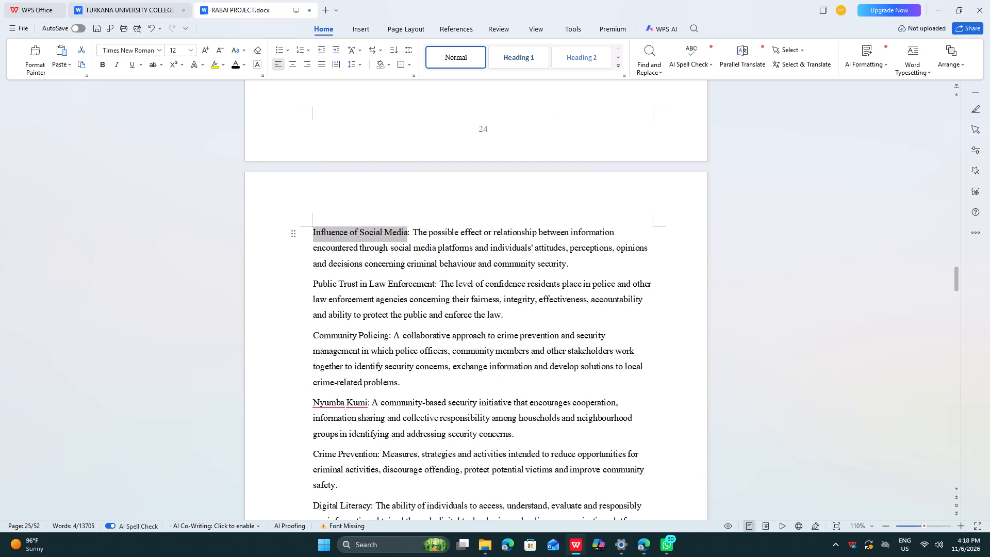
drag(406, 236, 409, 235)
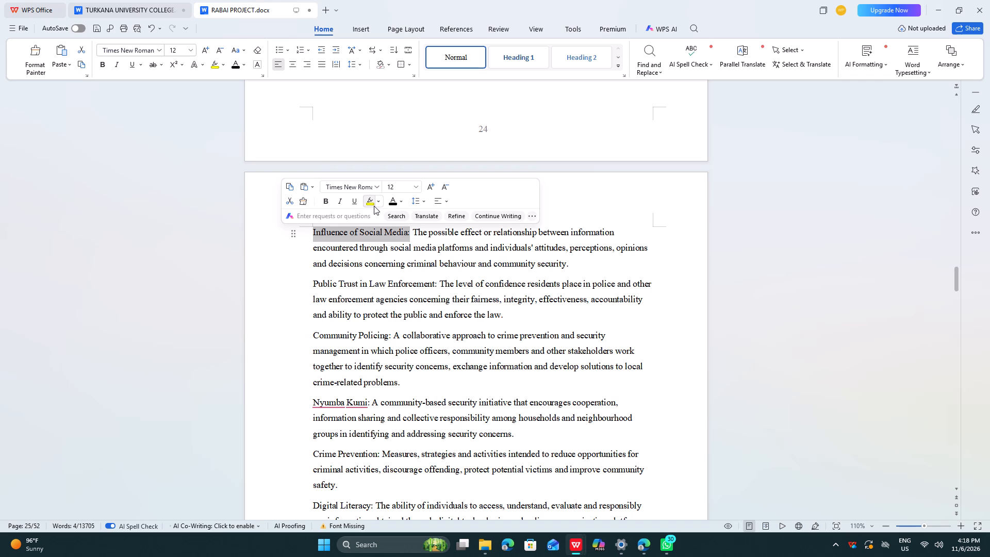
click(370, 202)
scroll(369, 272, down, 2)
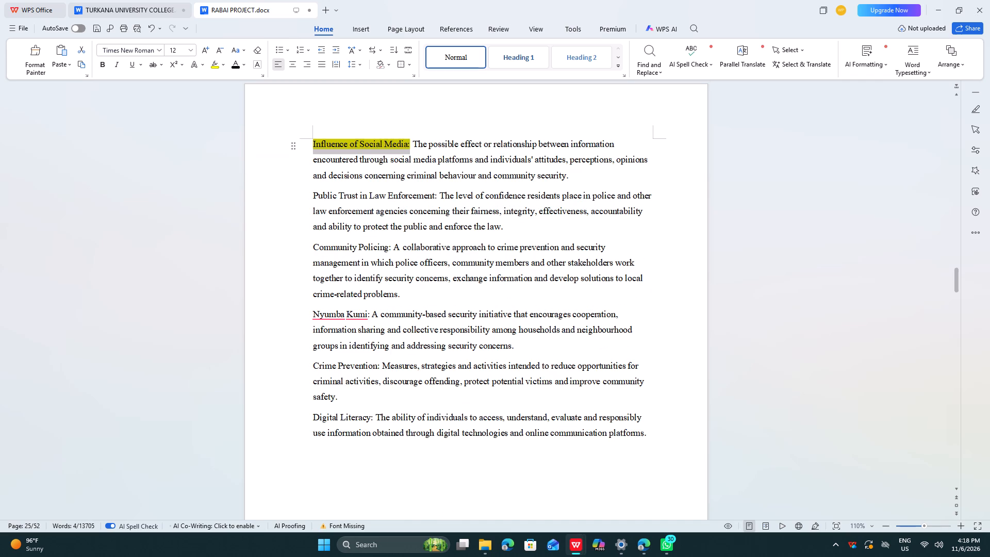
drag(311, 196, 356, 207)
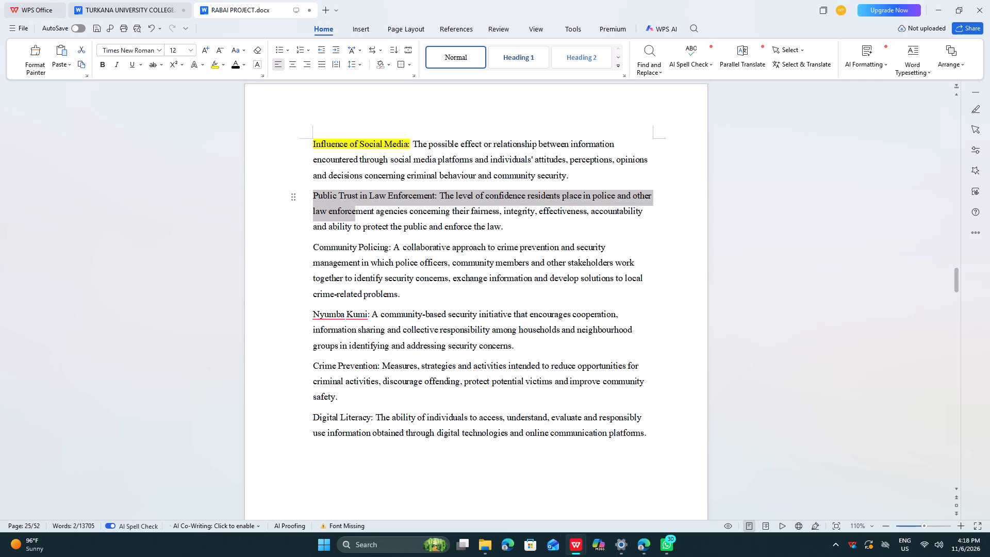
drag(356, 207, 434, 204)
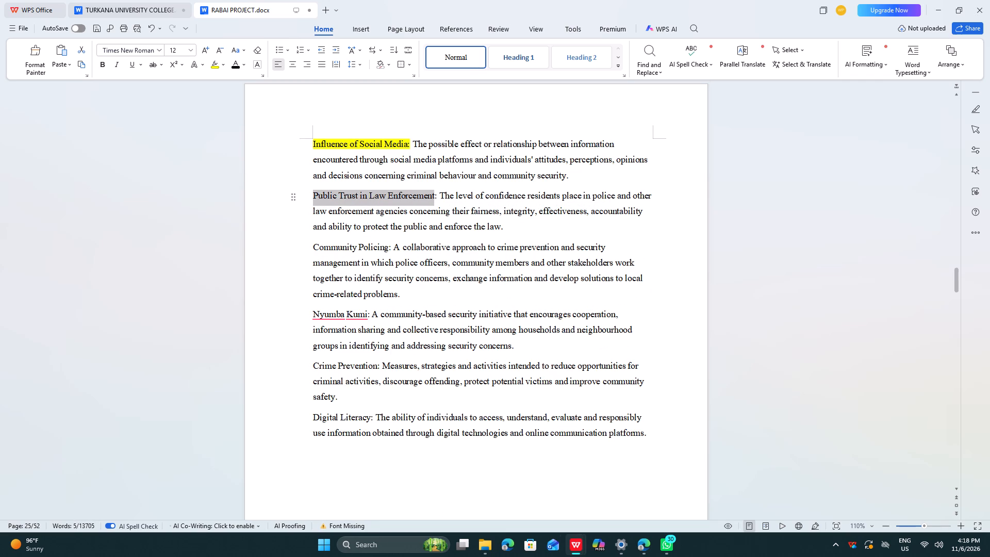
drag(434, 204, 440, 199)
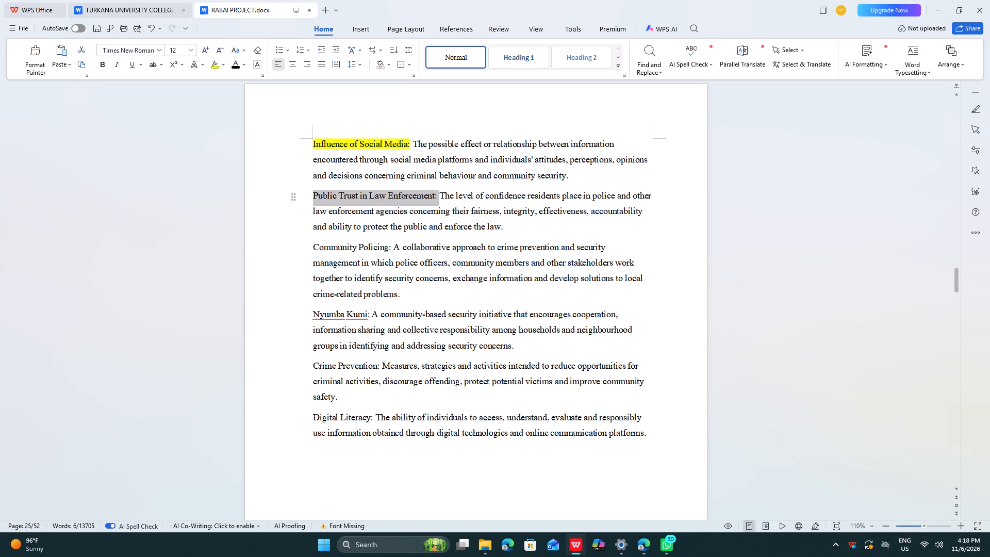
drag(440, 199, 440, 200)
click(399, 167)
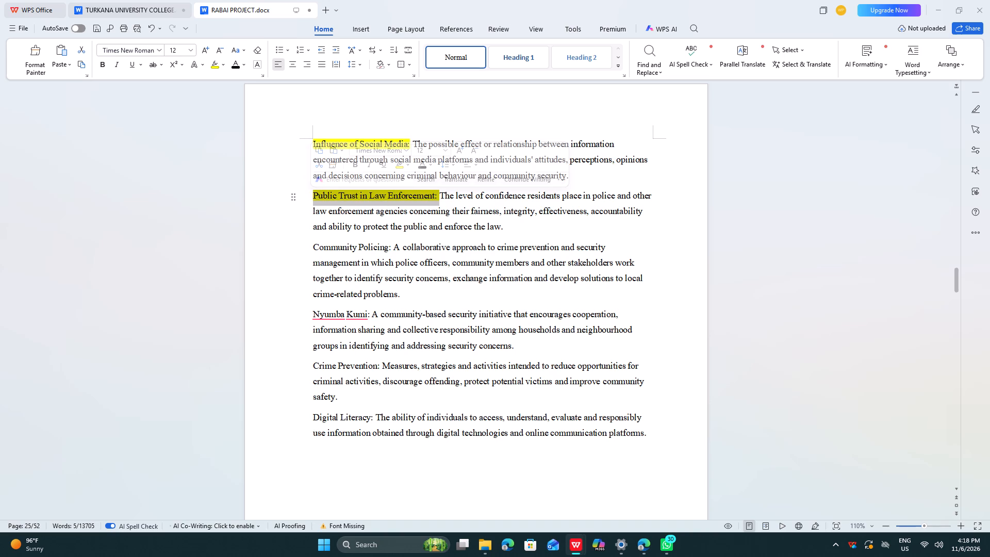
Highlight the terms "Community Policing:" and "Nyumba Kumi:" in yellow at the start of their definitions.
scroll(321, 230, down, 1)
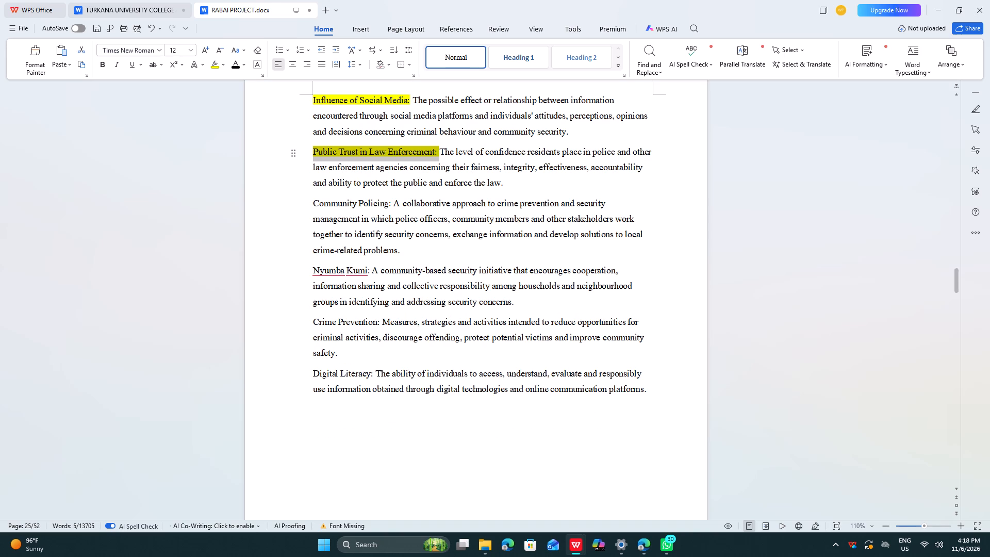
drag(312, 203, 394, 210)
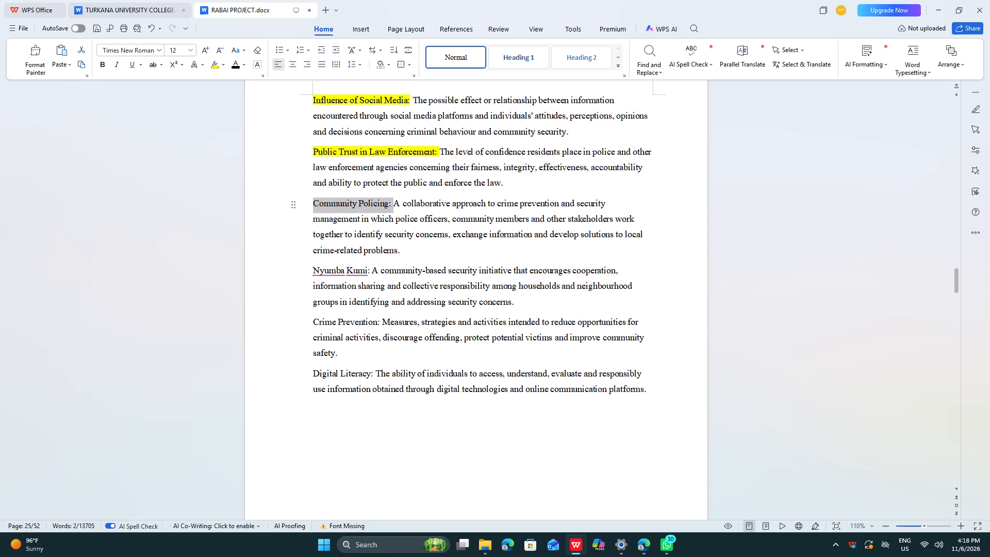
drag(394, 210, 391, 208)
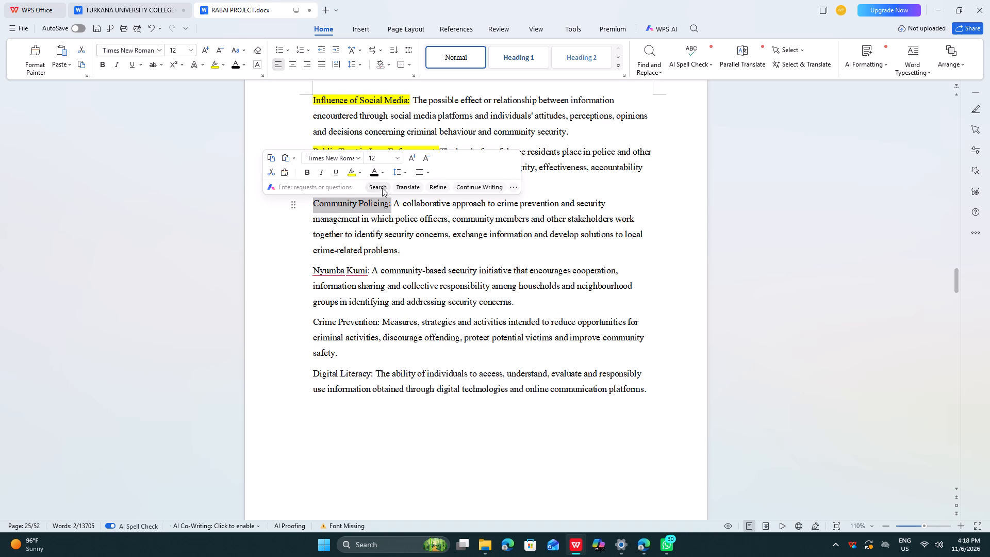
click(352, 176)
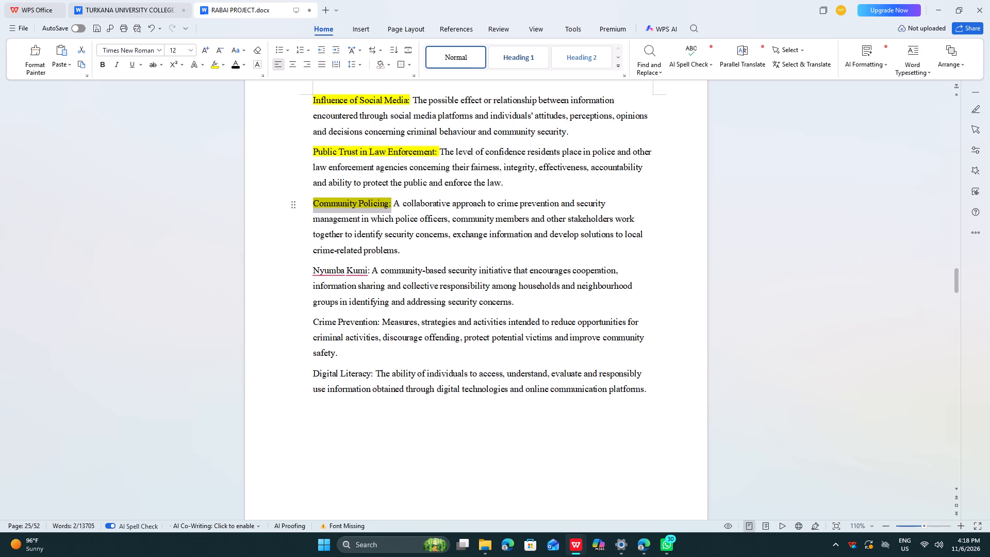
drag(311, 271, 369, 271)
click(328, 243)
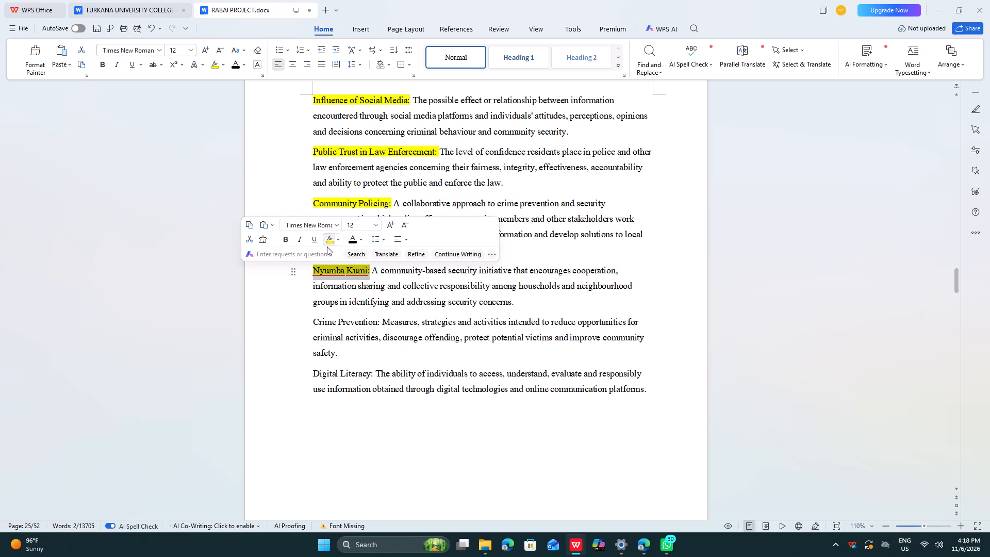
Highlight the terms "Crime Prevention:" and "Digital Literacy:" in yellow at the start of the last two section 1.11 definitions.
scroll(333, 296, down, 1)
drag(311, 276, 349, 278)
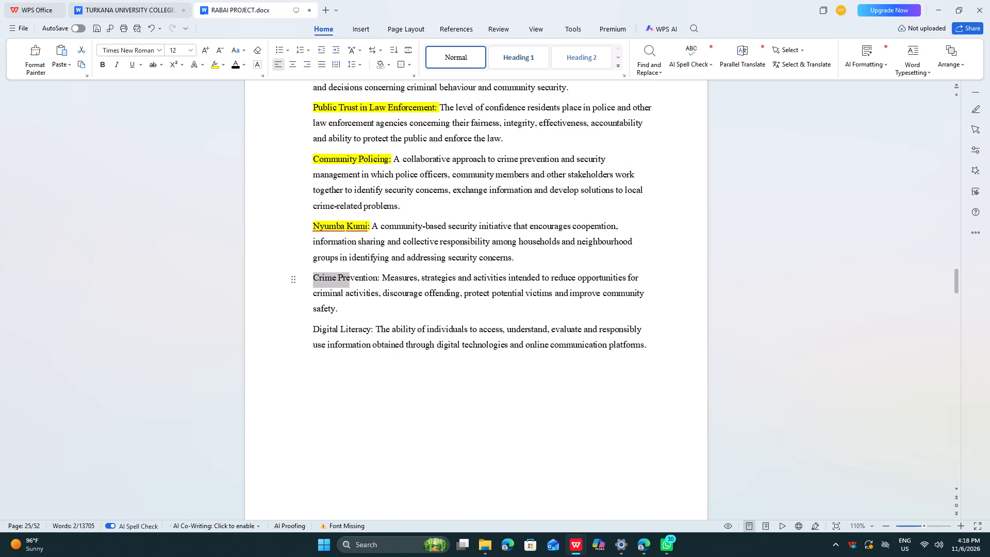
drag(349, 278, 379, 278)
click(340, 249)
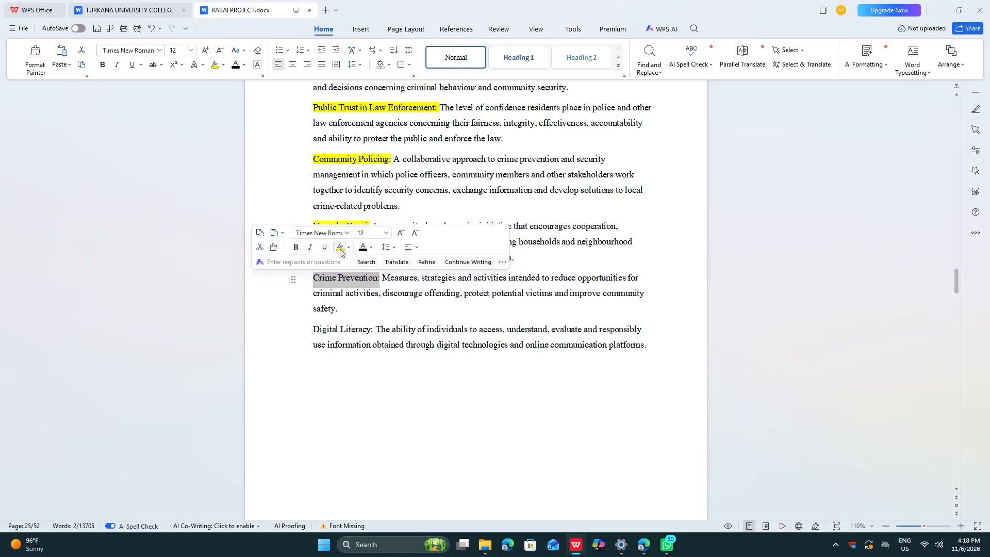
drag(312, 330, 370, 326)
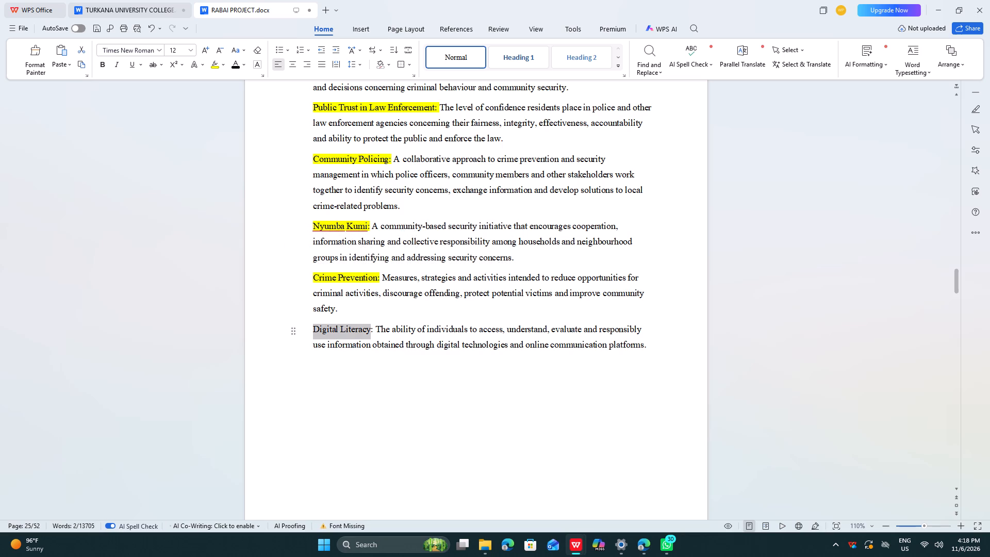
drag(370, 326, 373, 329)
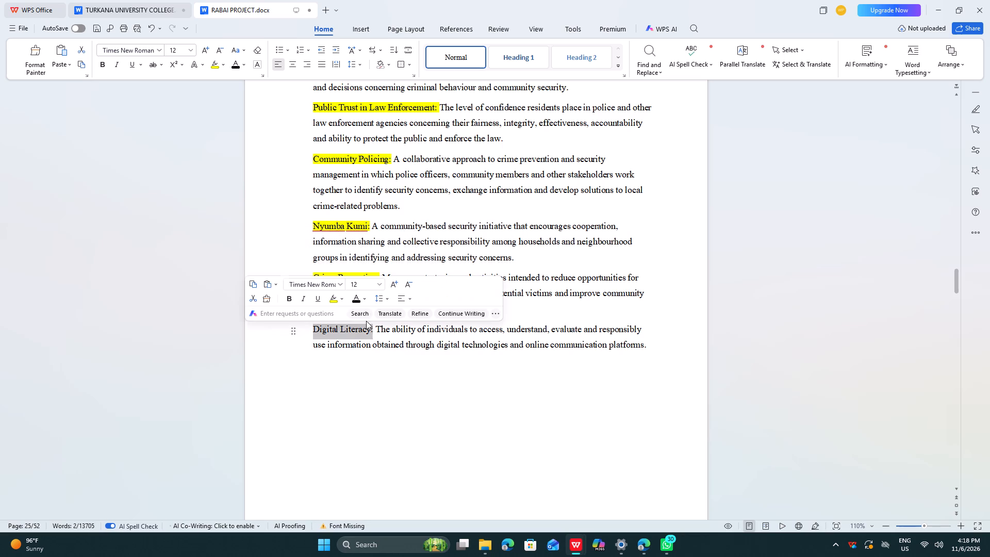
click(332, 302)
Save the RABAI PROJECT document with the highlighted key terms.
scroll(415, 346, down, 3)
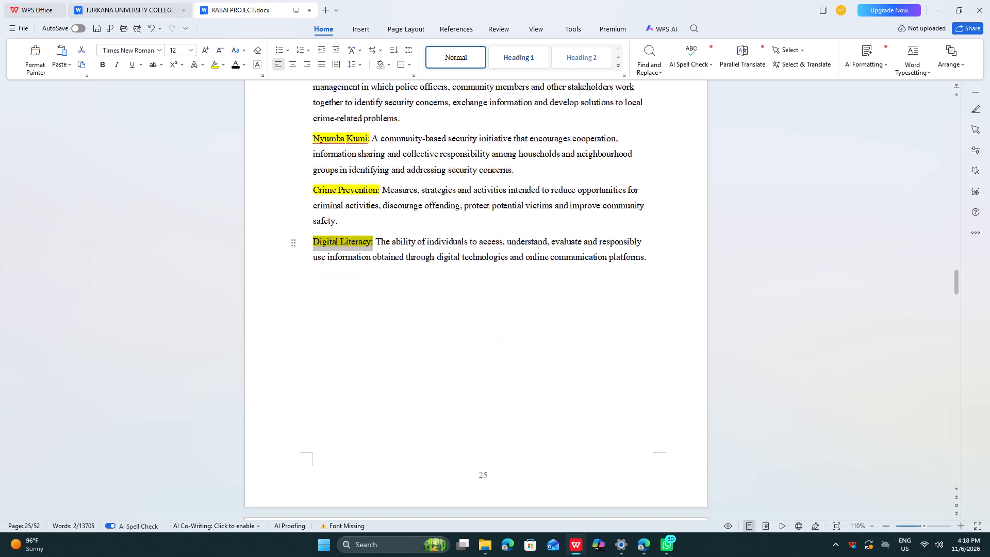
scroll(415, 346, down, 4)
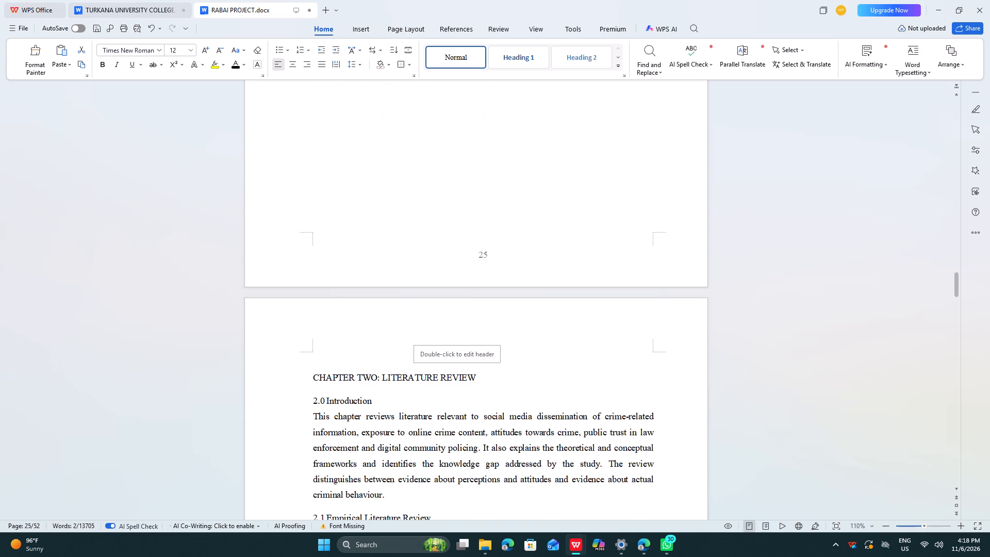
scroll(405, 335, down, 1)
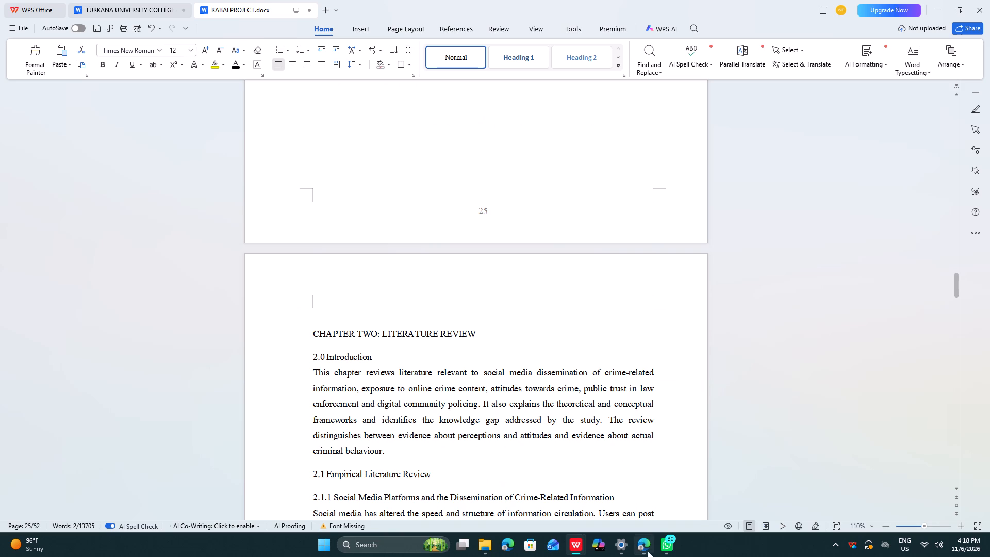
click(12, 30)
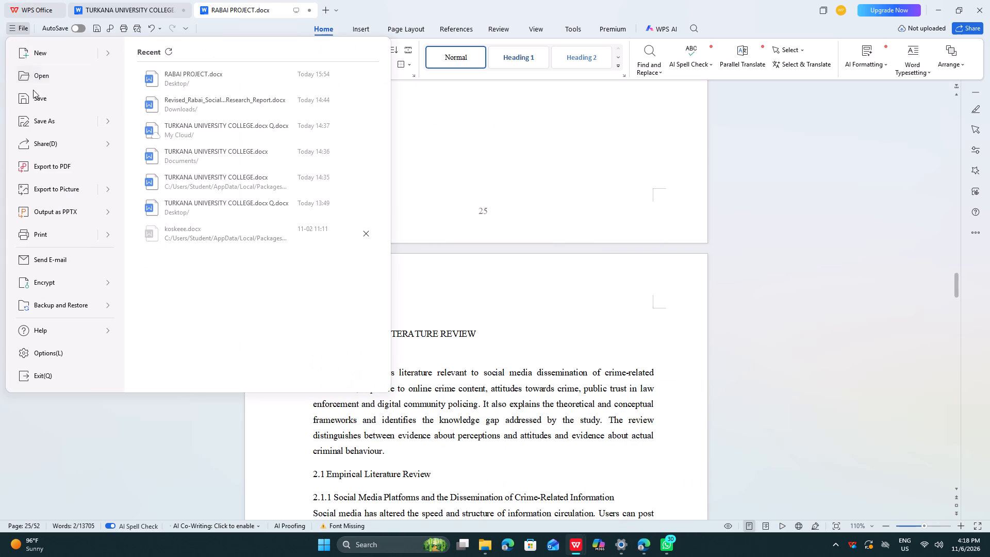
click(41, 100)
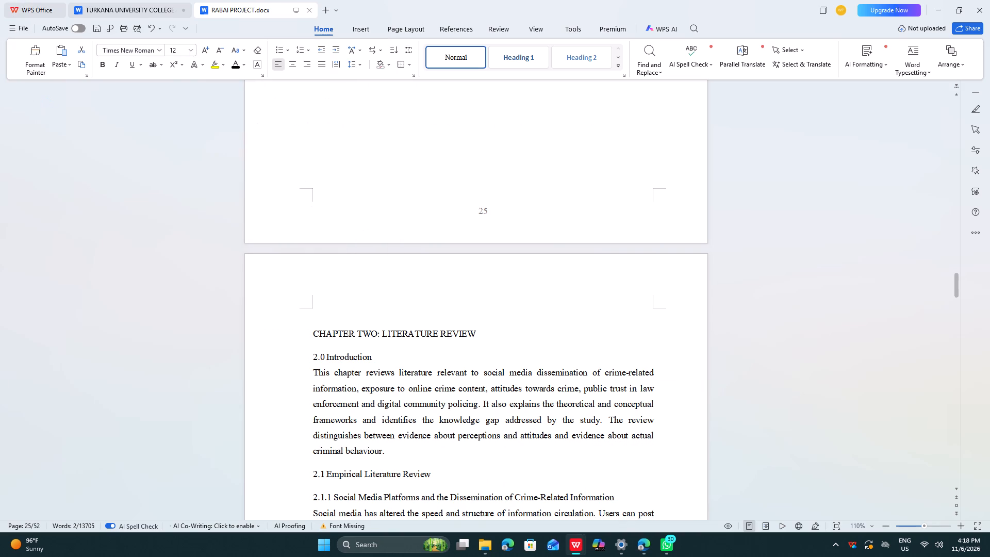
Switch to YouTube in Microsoft Edge and rewind the Mtoto 001 track to an earlier point past its middle.
click(643, 551)
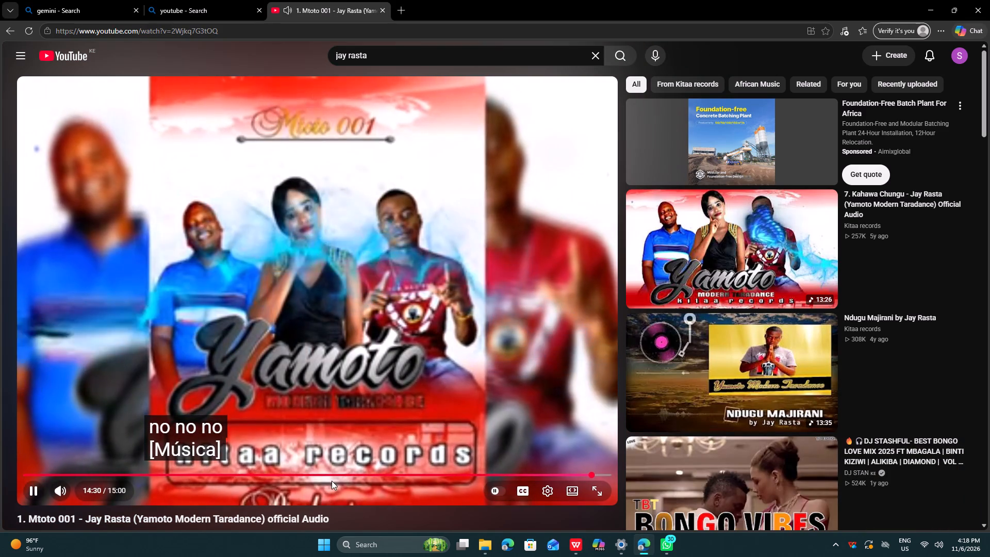
click(354, 474)
click(388, 479)
click(388, 474)
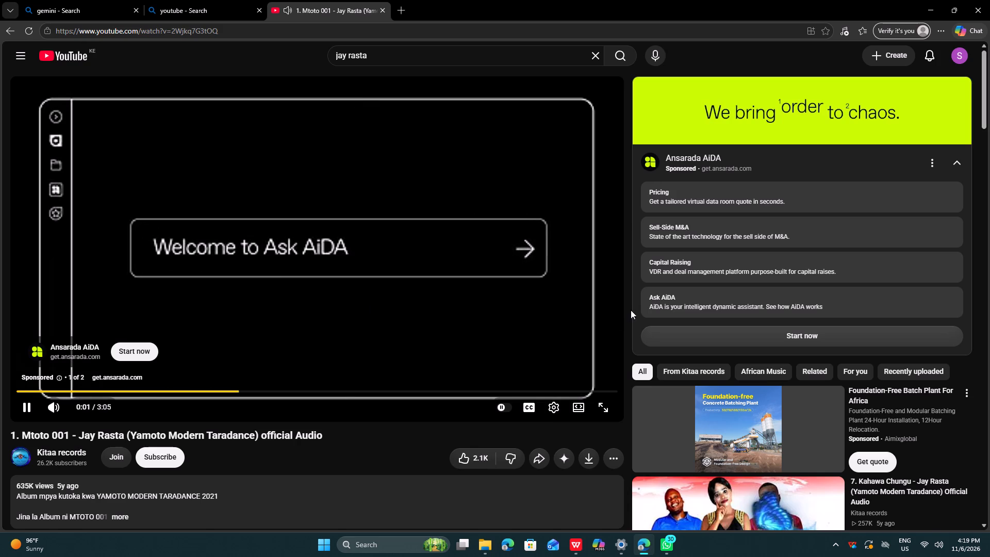